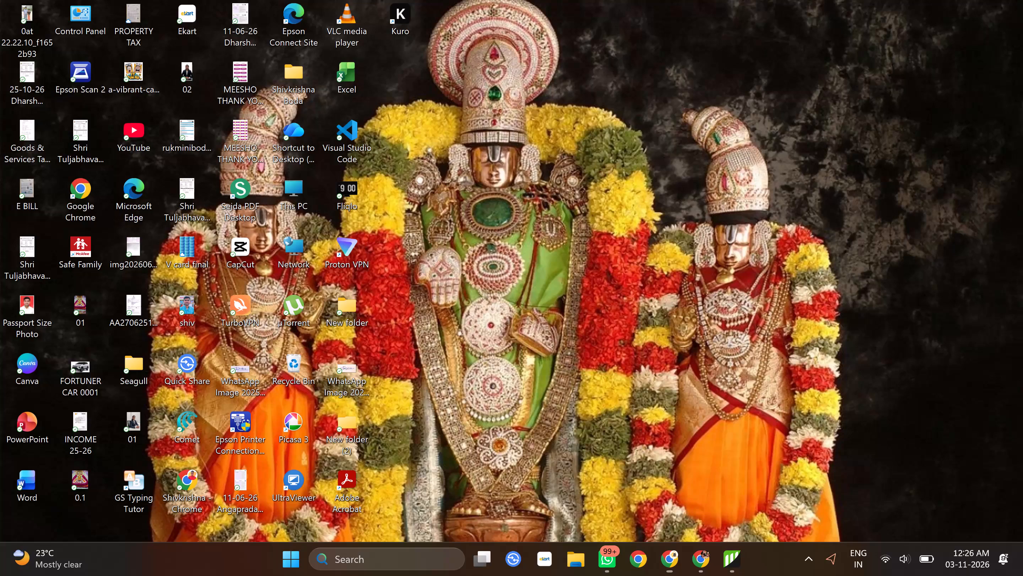
Switch to the Chrome window with the Meesho supplier panel and reload its Pending orders page.
click(673, 561)
click(698, 558)
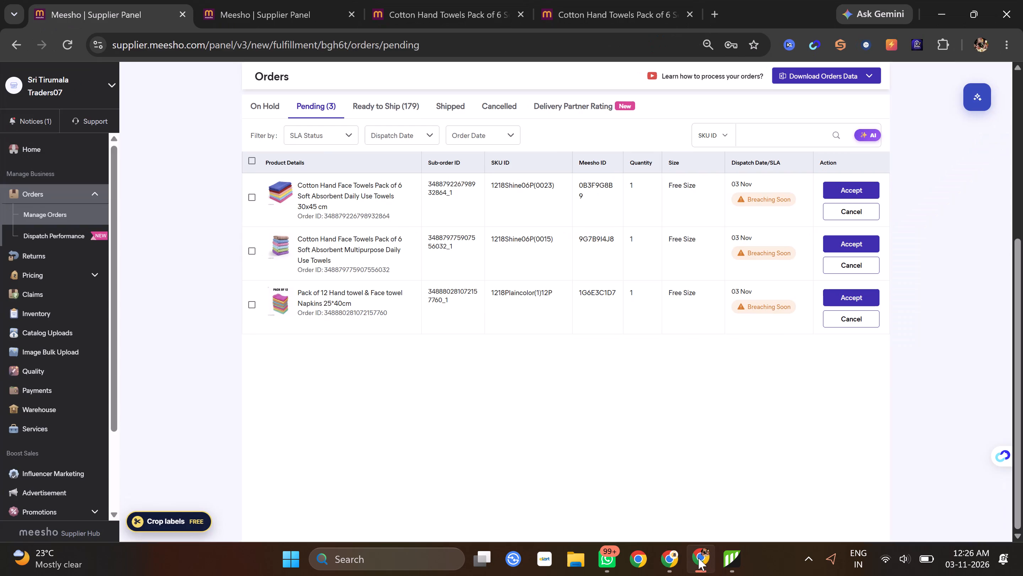
click(66, 44)
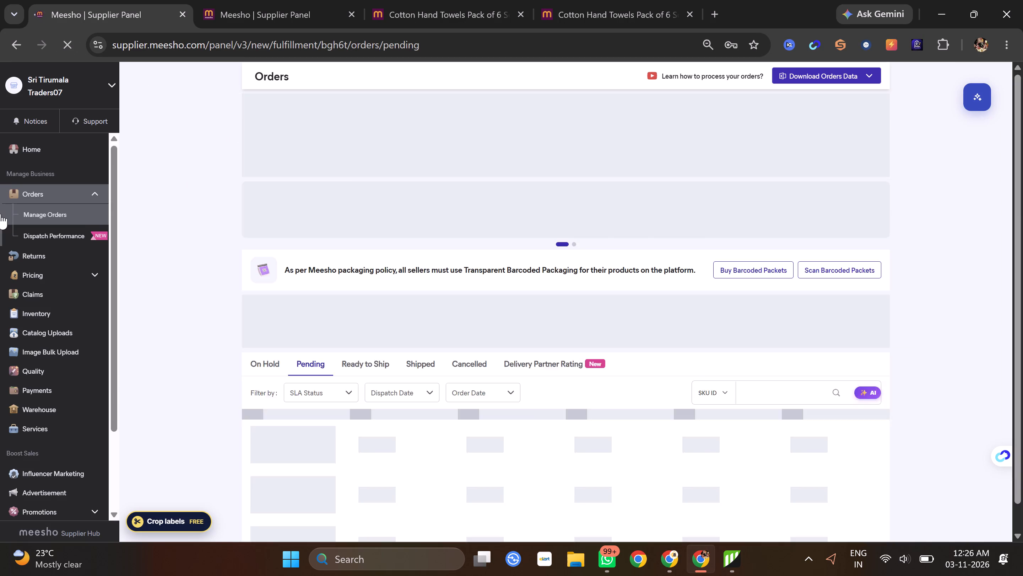
Select all pending orders, accept them in bulk, and reload the orders page.
scroll(348, 131, down, 3)
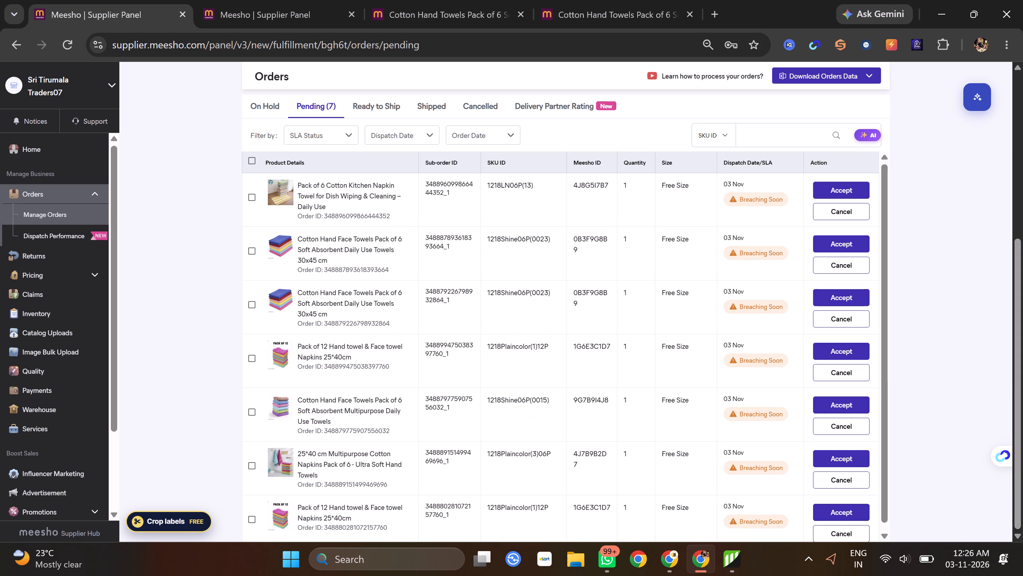
scroll(361, 169, down, 3)
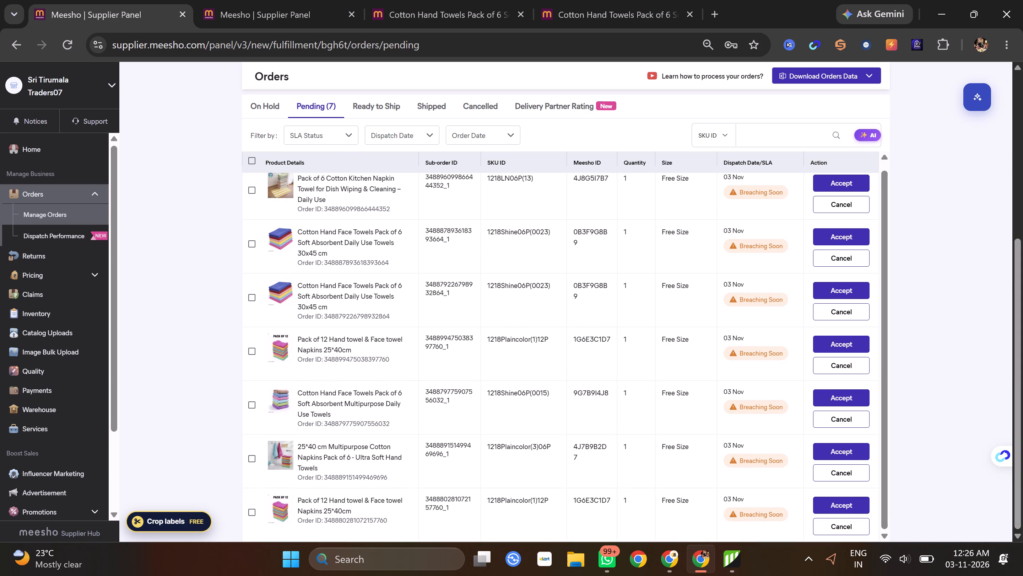
click(252, 159)
click(958, 523)
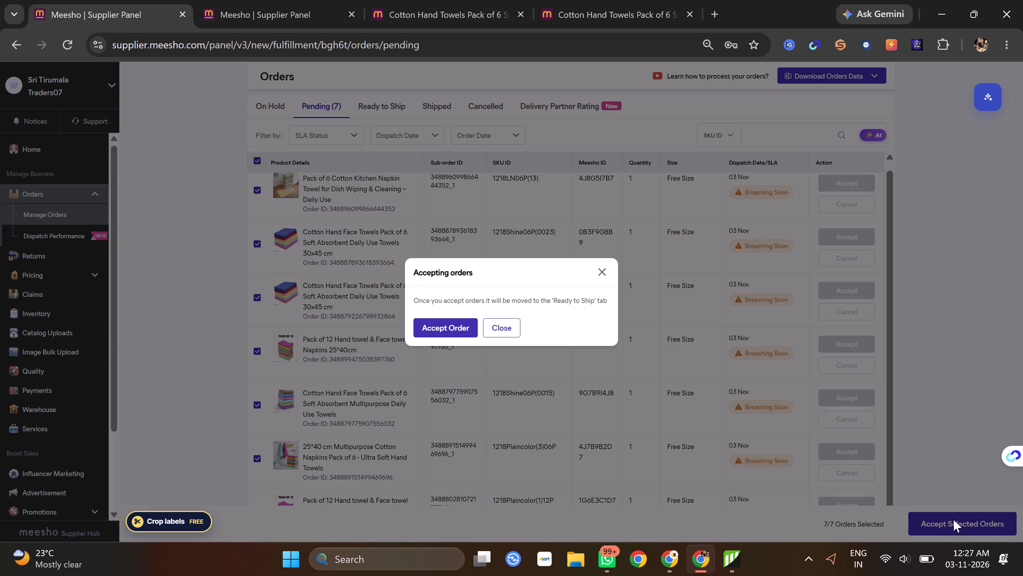
click(452, 334)
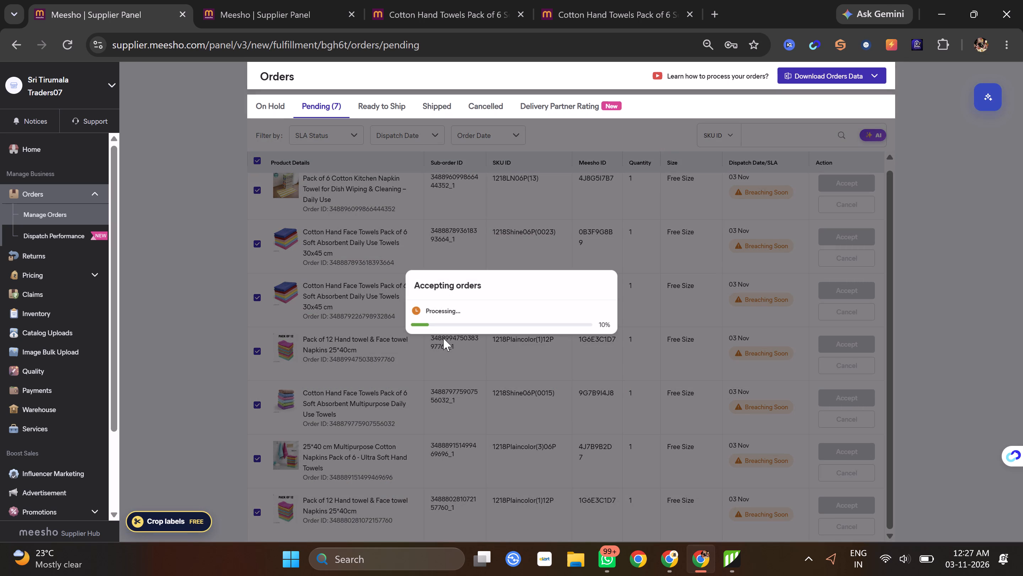
click(71, 42)
Close the three other Meesho tabs, keeping only the supplier panel's orders page open.
triple_click(354, 13)
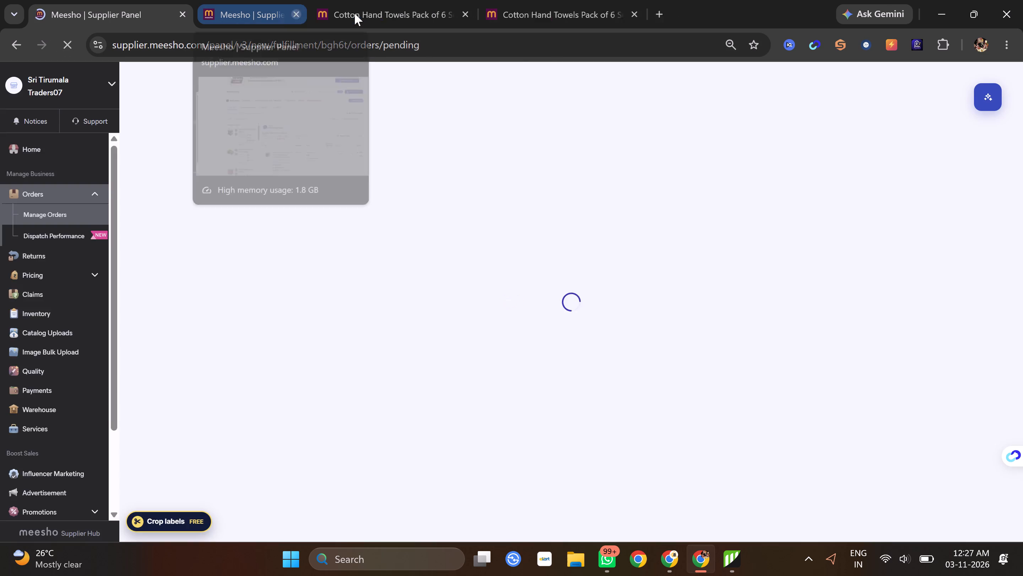
click(354, 13)
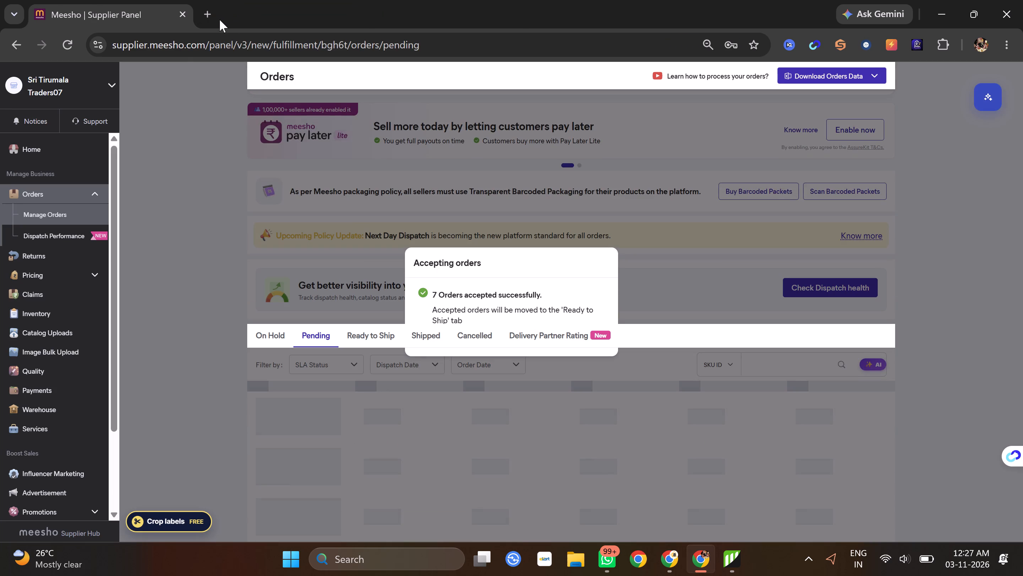
Open a new tab and look through the list of all saved bookmarks.
click(212, 17)
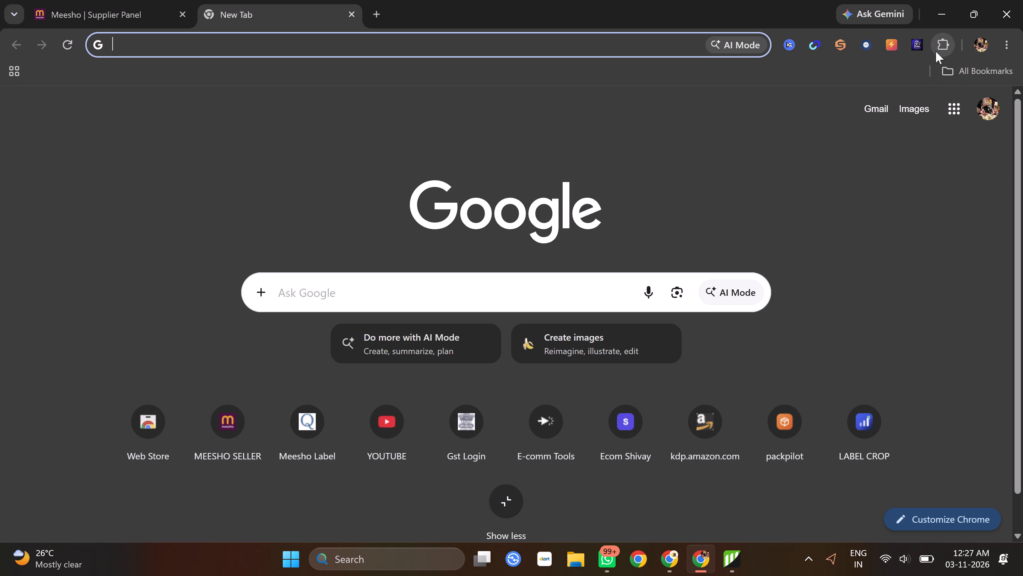
click(942, 65)
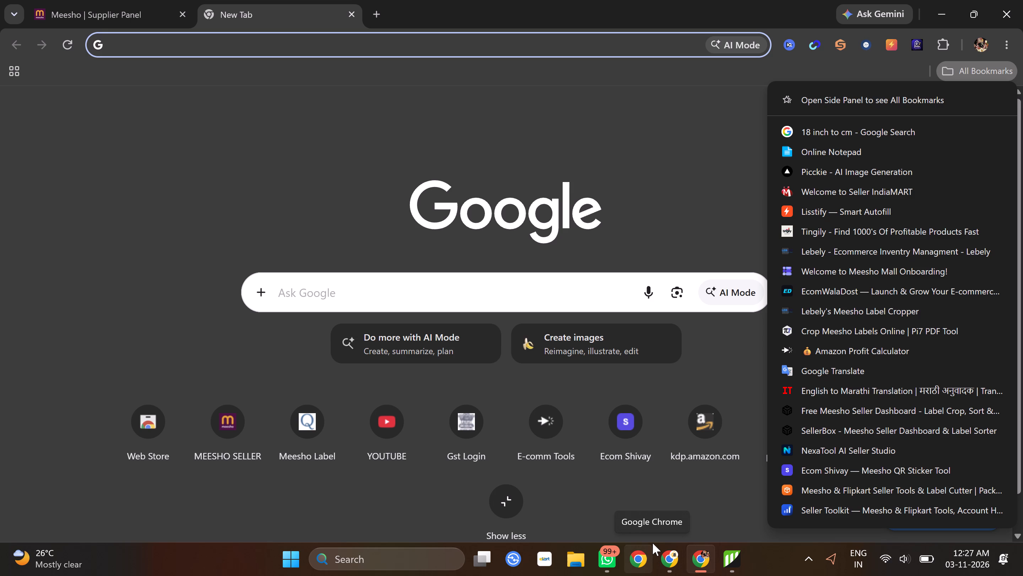
click(686, 510)
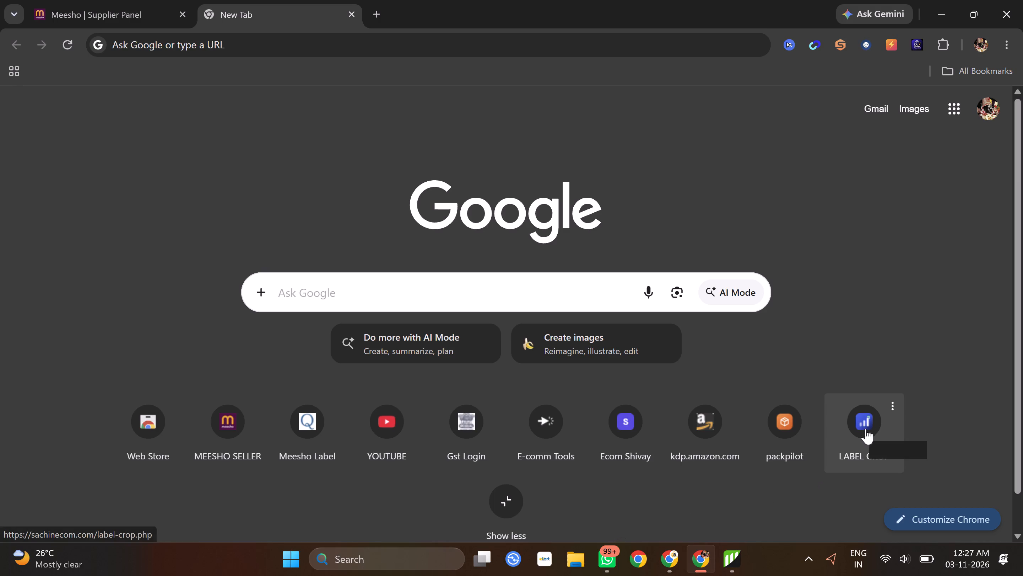
Switch to the Shivkrishna Chrome profile and open the PackPilot label cutter in a new tab.
click(981, 46)
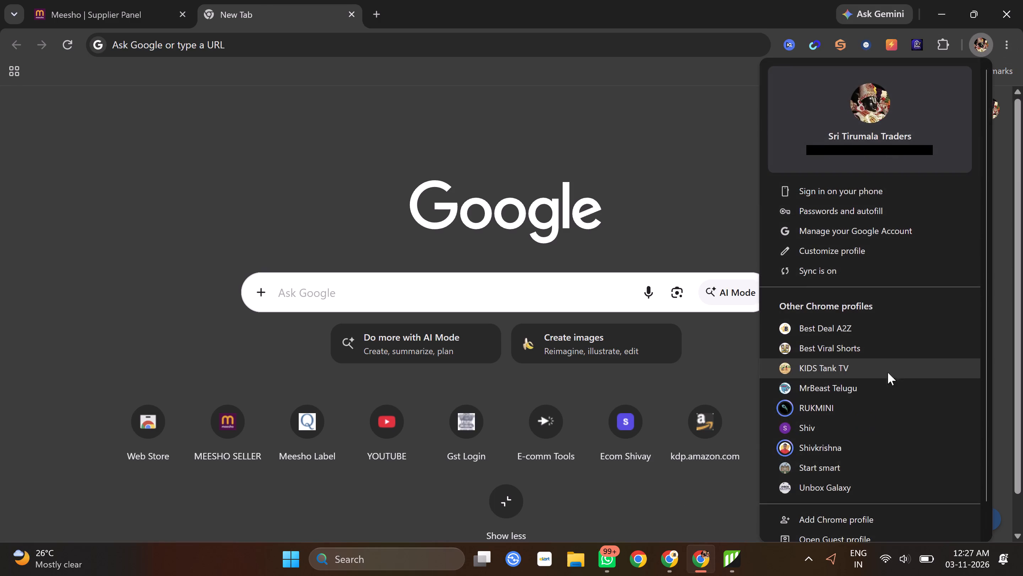
click(823, 449)
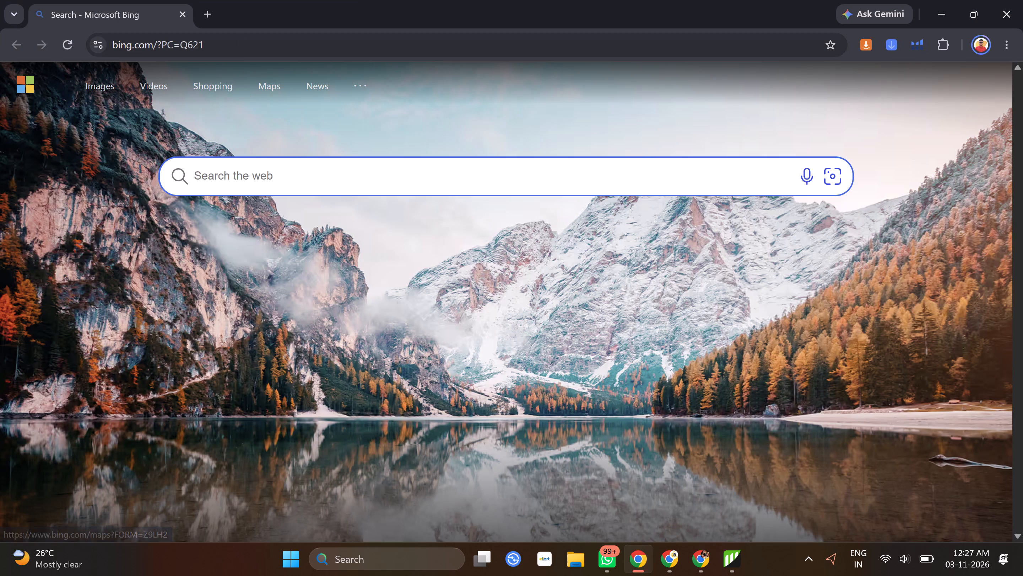
click(202, 12)
click(331, 424)
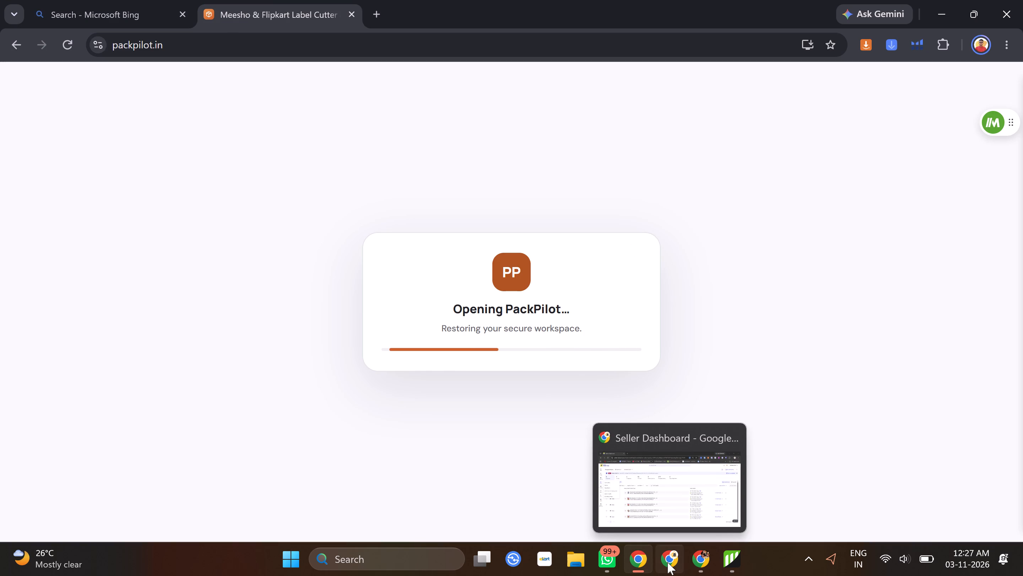
Return to the Meesho supplier panel, reload the orders page, and dismiss the accepted-orders notice.
click(707, 561)
click(89, 0)
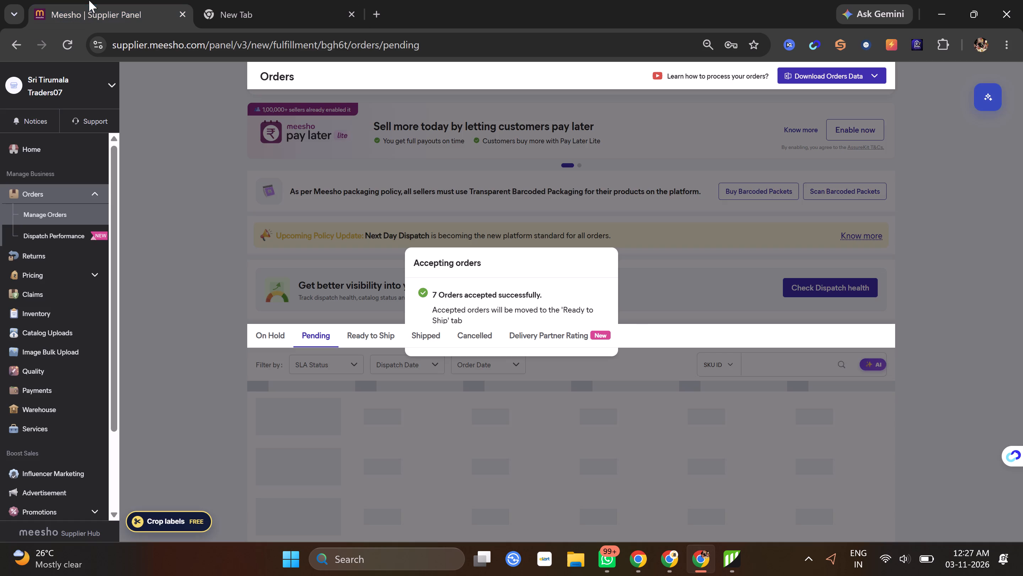
click(65, 44)
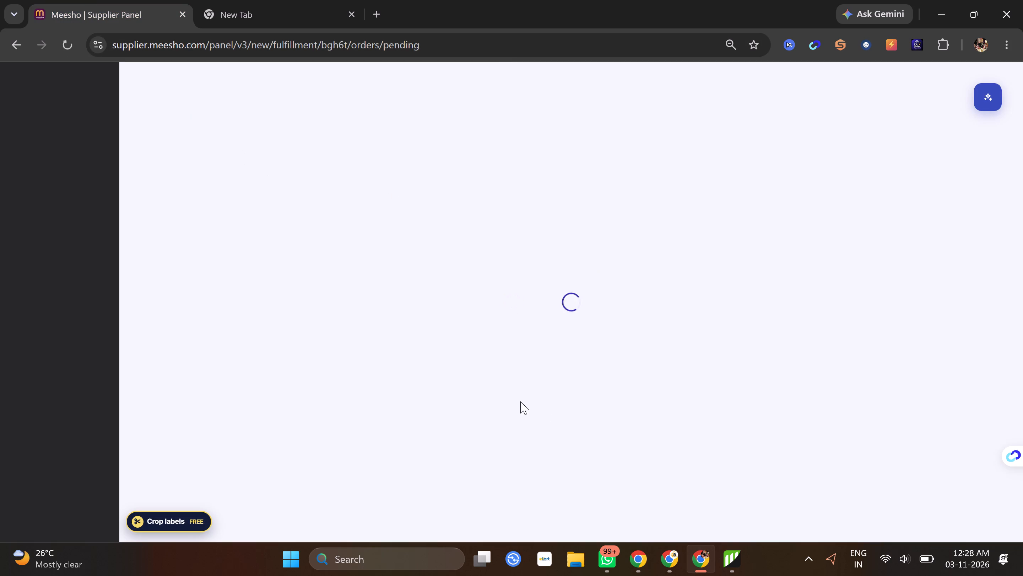
click(448, 342)
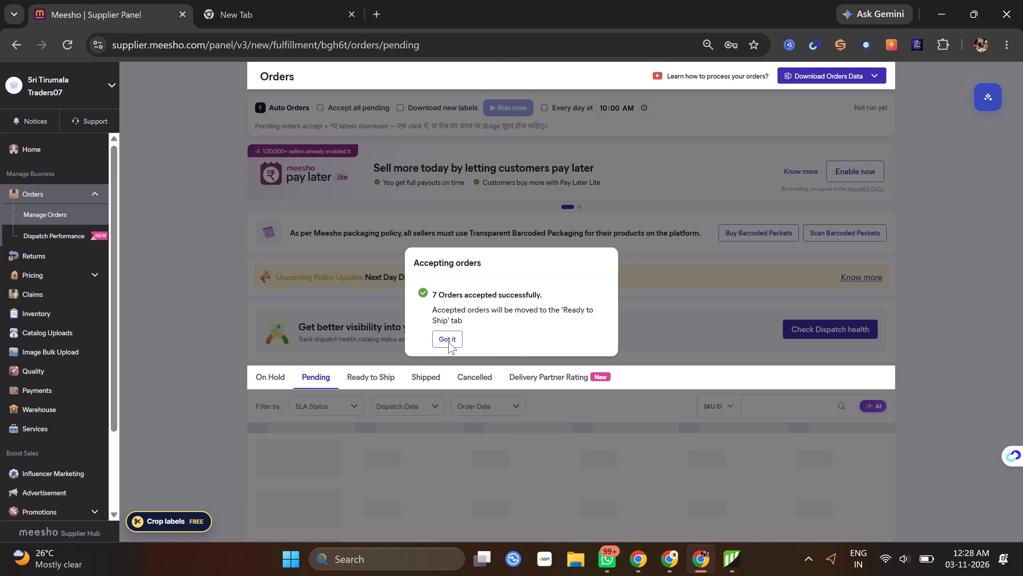
click(63, 52)
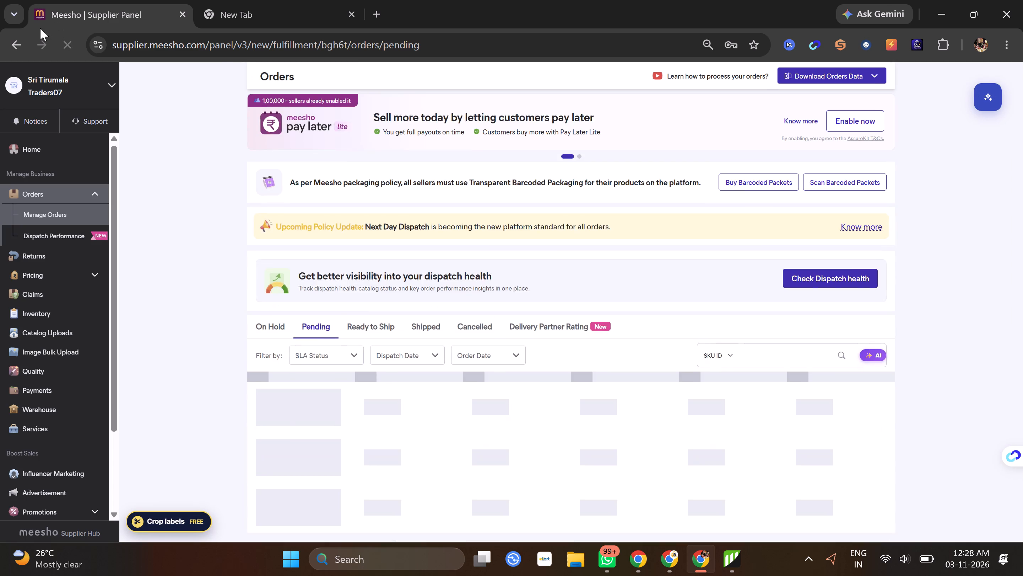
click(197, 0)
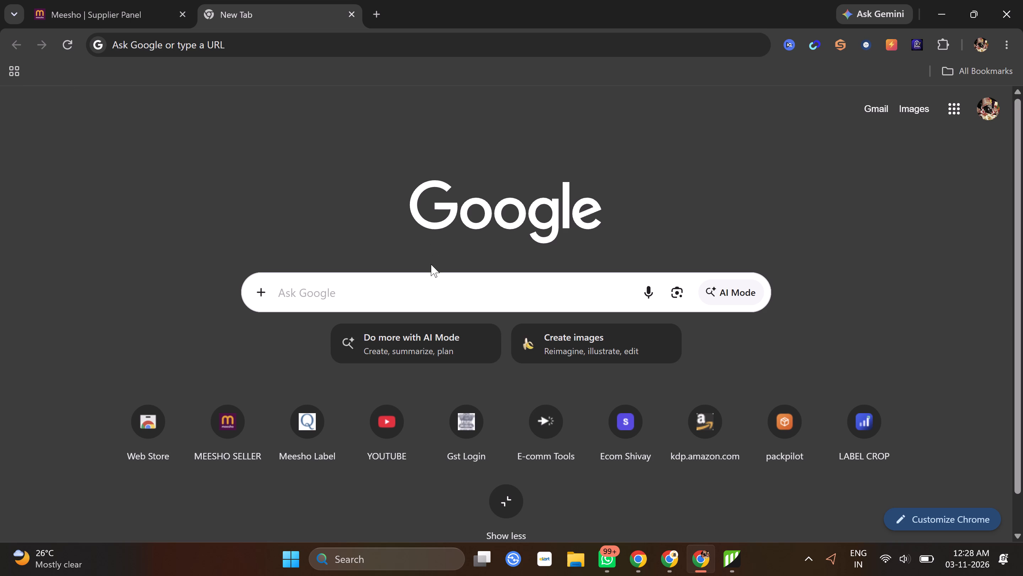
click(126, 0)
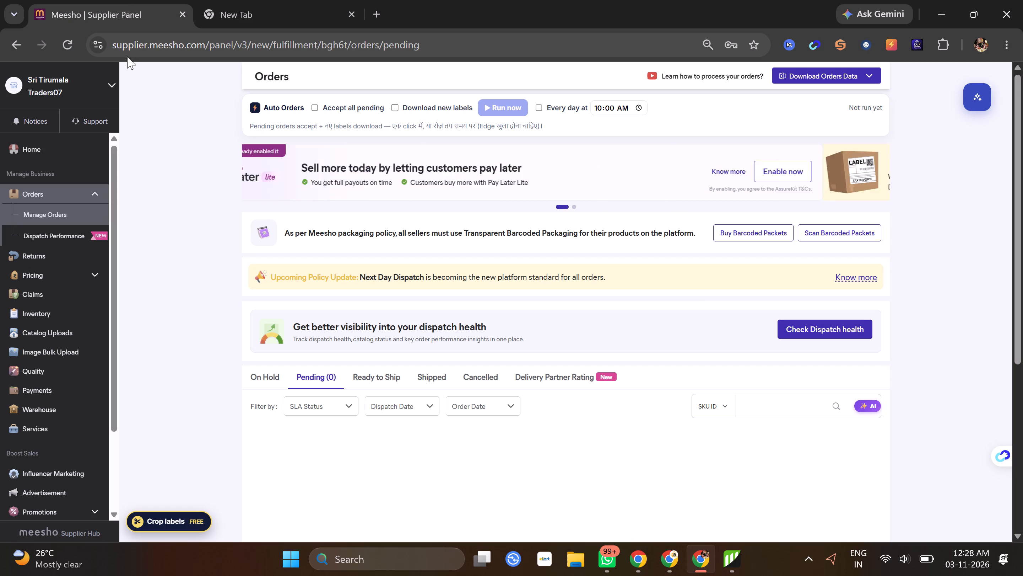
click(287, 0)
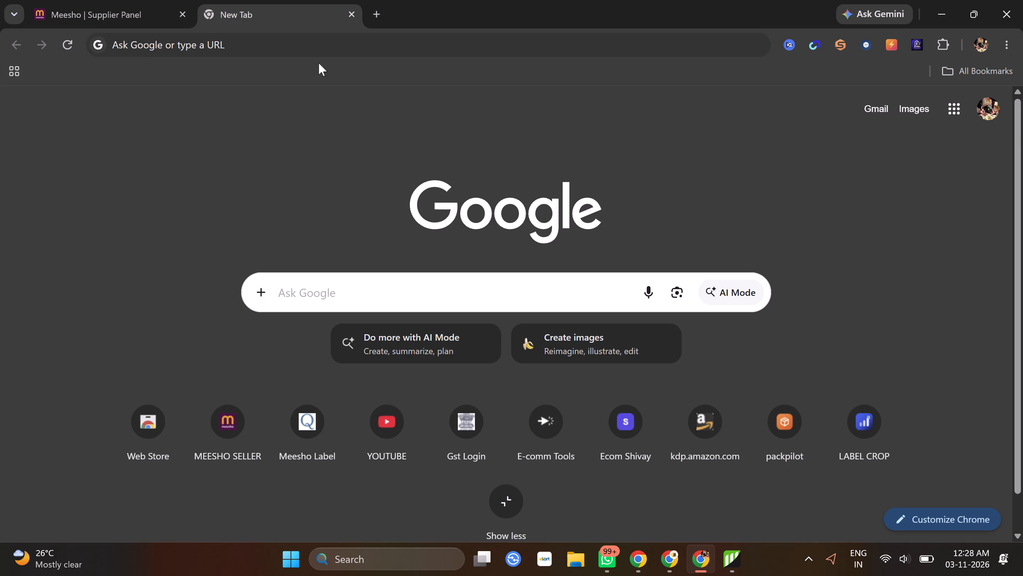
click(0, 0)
Return to the Meesho supplier panel and open the Ready to Ship orders.
click(55, 0)
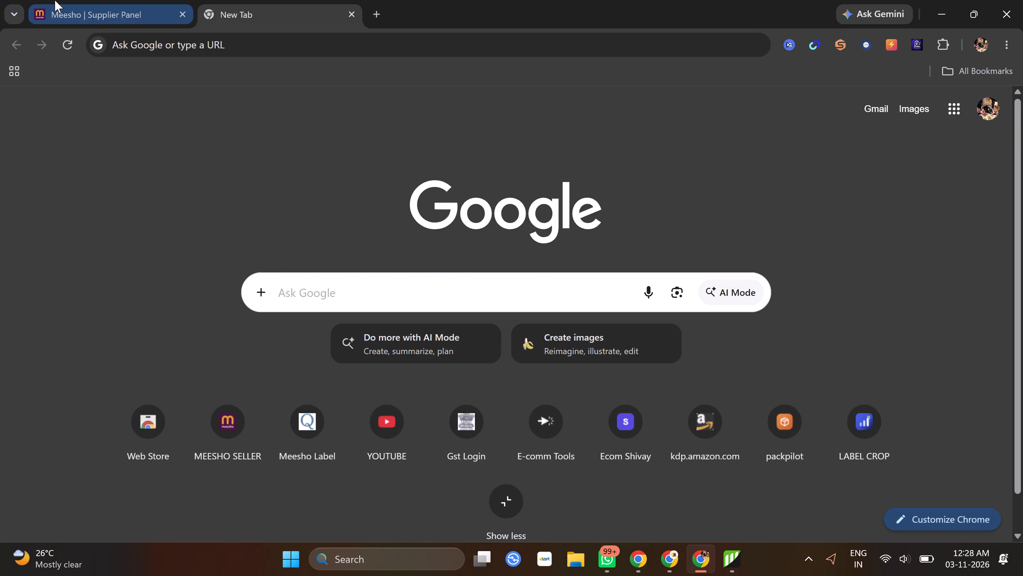
click(393, 384)
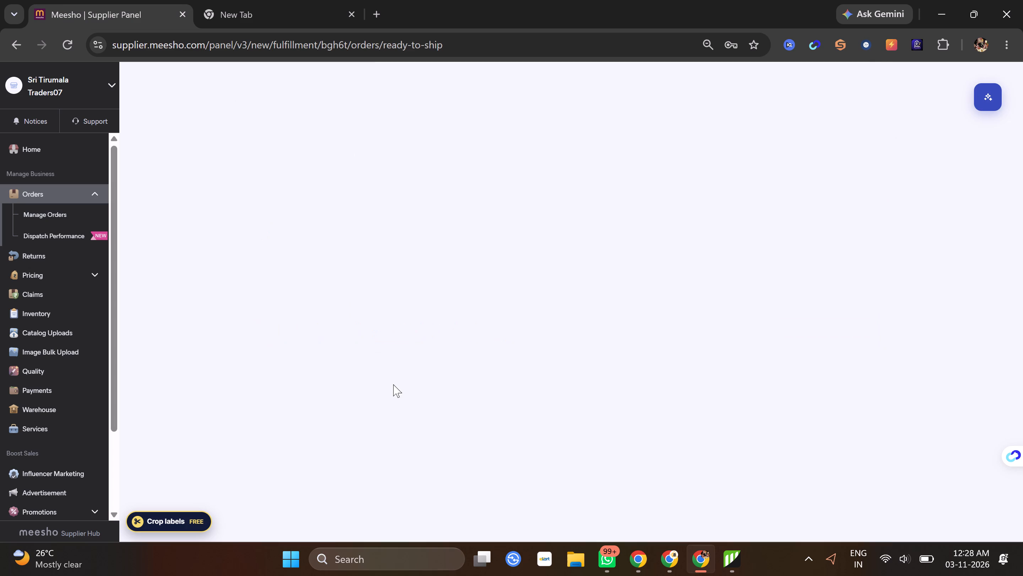
Select the six Pack of 6 Cotton Kitchen Napkin Towel orders with SKU 1218LN06P(13).
scroll(449, 329, down, 2)
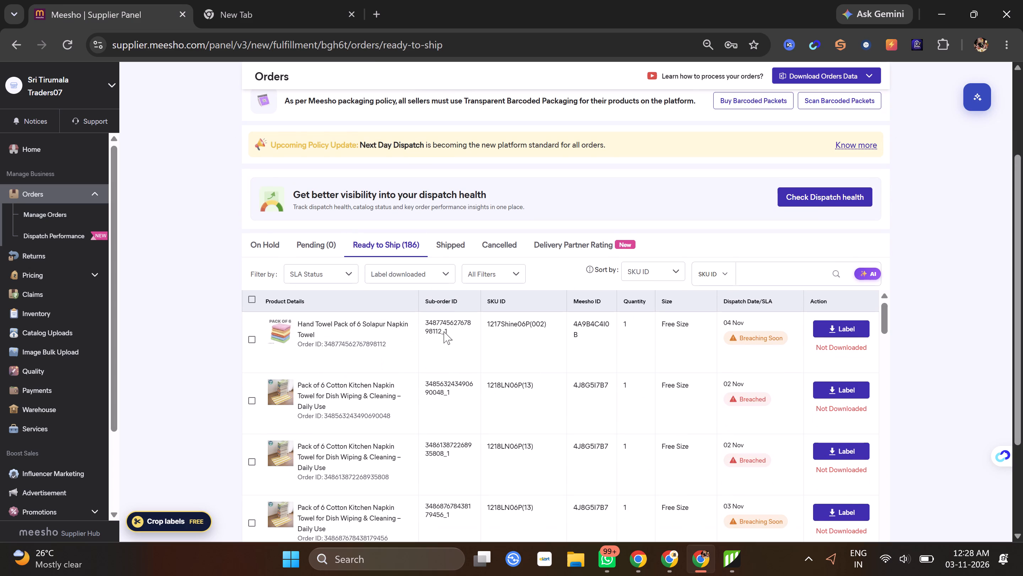
scroll(332, 315, down, 2)
scroll(332, 350, up, 2)
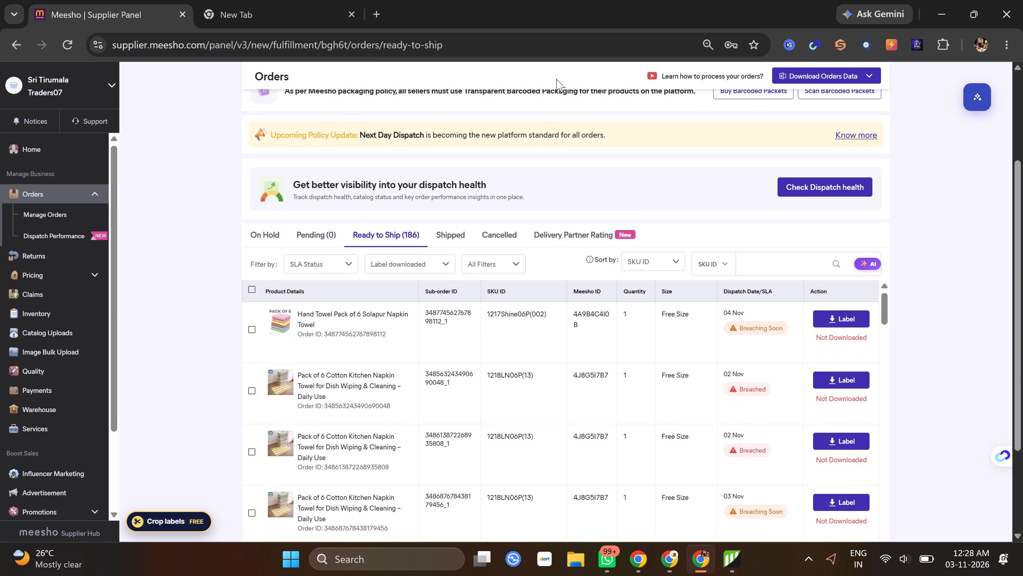
scroll(588, 154, down, 6)
scroll(462, 268, up, 5)
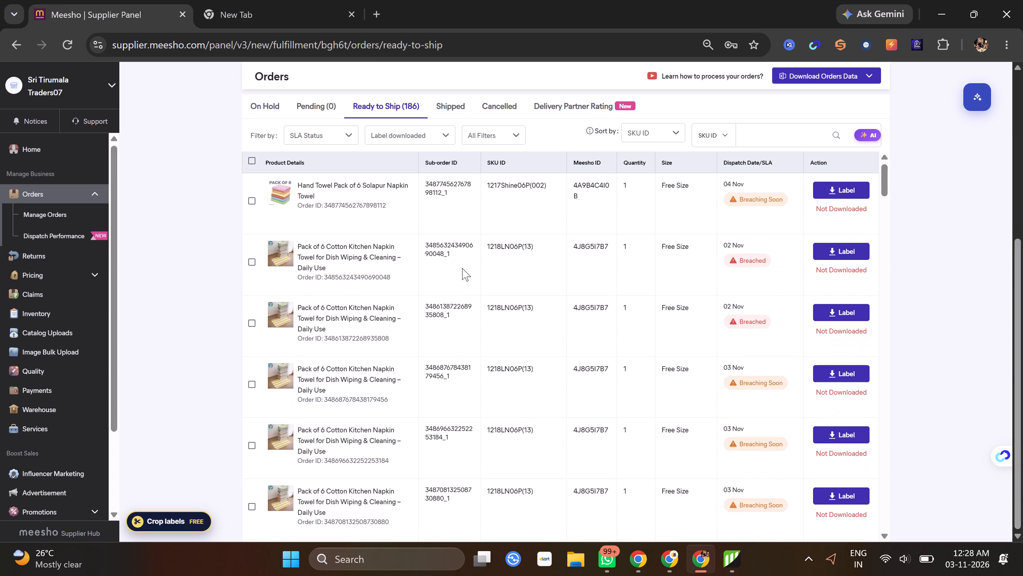
click(248, 259)
click(251, 326)
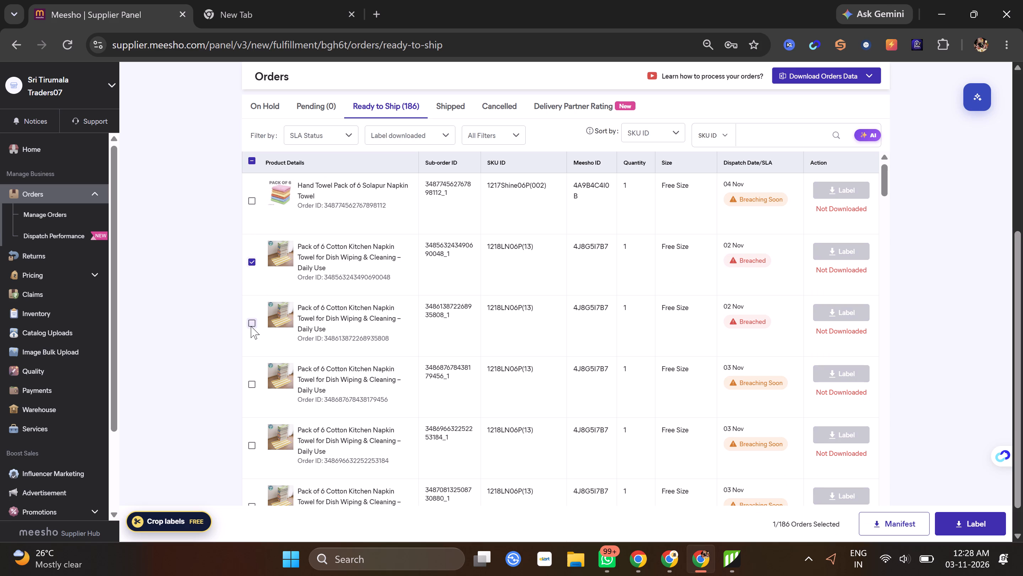
click(250, 384)
scroll(315, 334, down, 2)
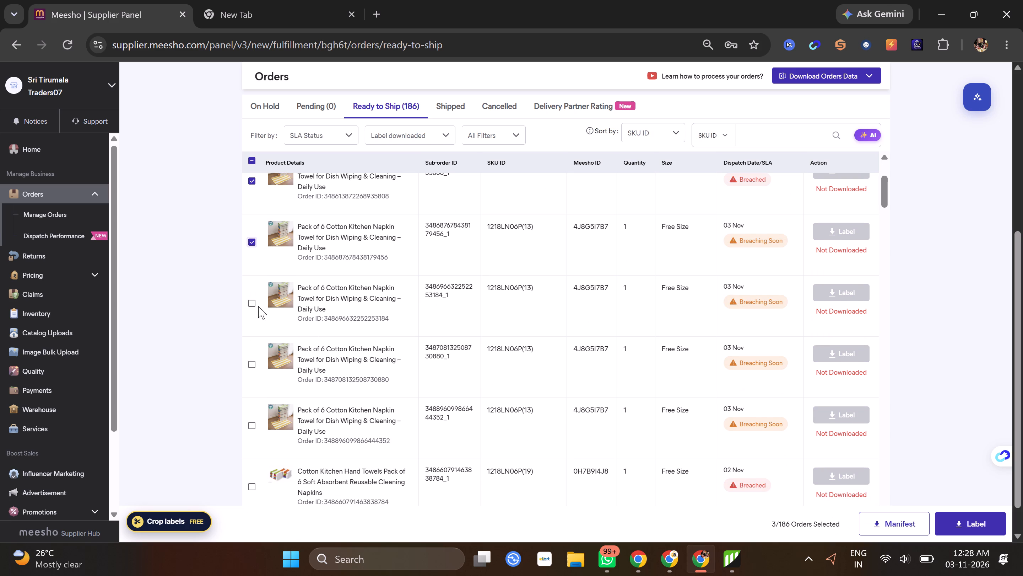
click(253, 303)
click(250, 362)
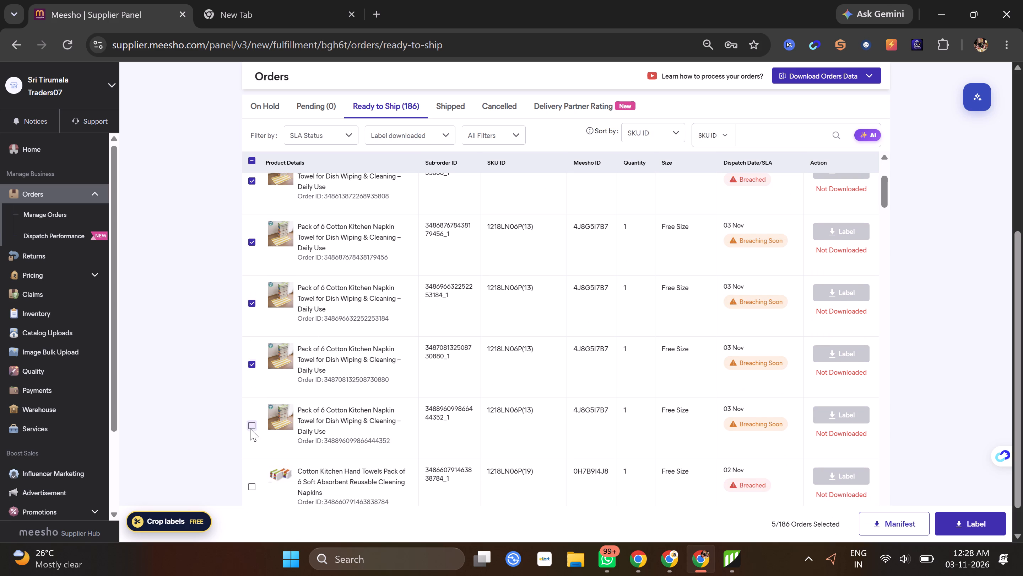
click(250, 428)
Add the two Cotton Kitchen Hand Towels orders with SKU 1218LN06P(19) to the selection.
click(253, 488)
scroll(278, 408, down, 3)
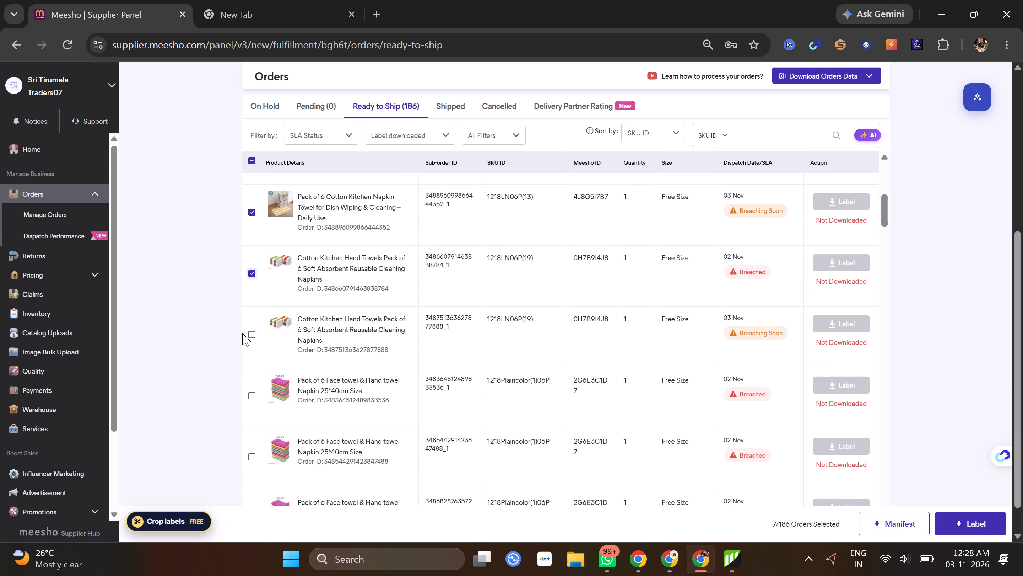
click(251, 335)
Add the twelve Pack of 6 Face towel & Hand towel Napkin orders with SKU 1218Plaincolor(1)06P to the selection.
scroll(385, 322, down, 1)
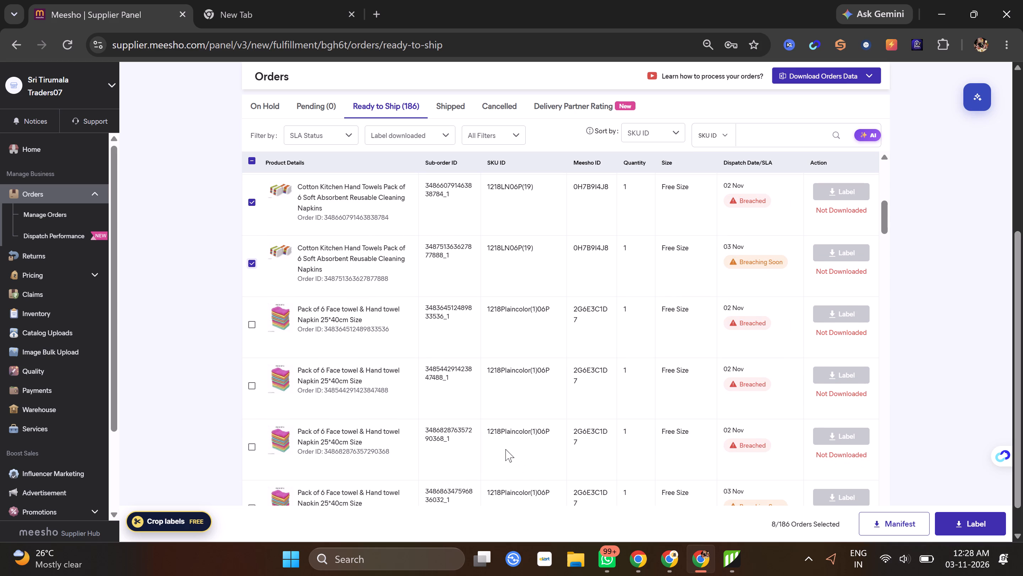
click(252, 324)
click(250, 385)
click(252, 452)
scroll(427, 305, down, 2)
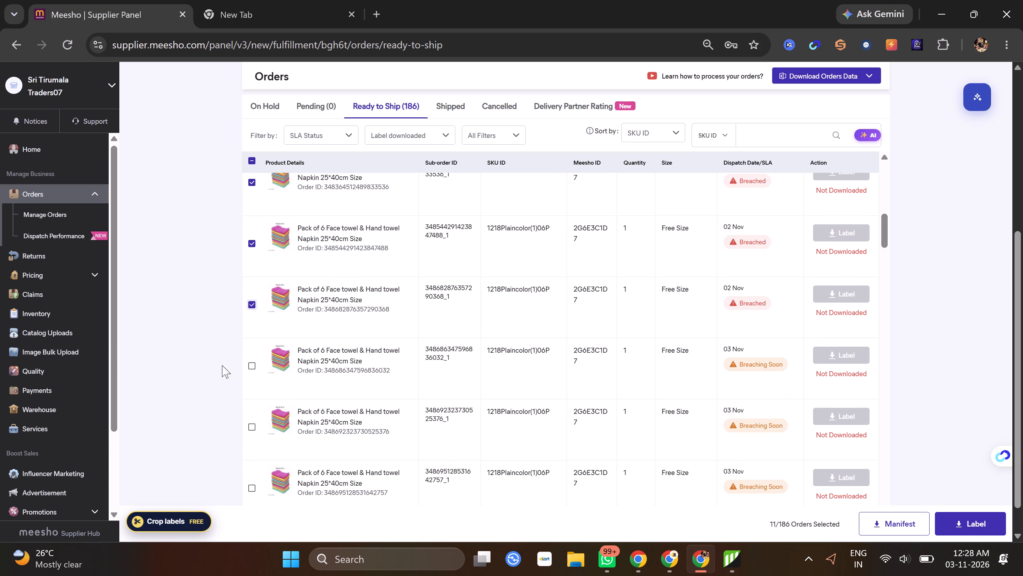
click(252, 369)
click(252, 429)
scroll(437, 356, down, 3)
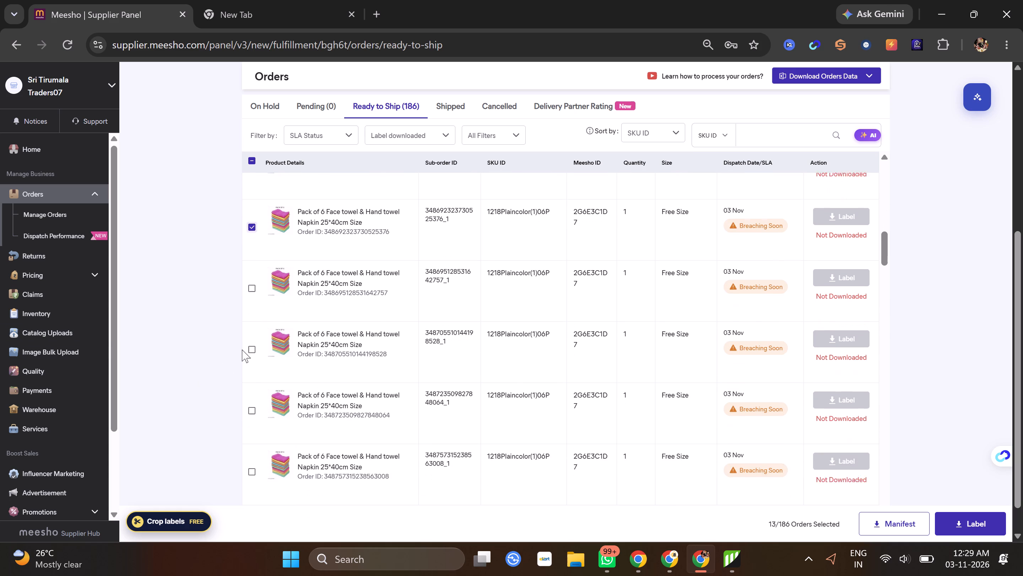
click(256, 276)
click(251, 336)
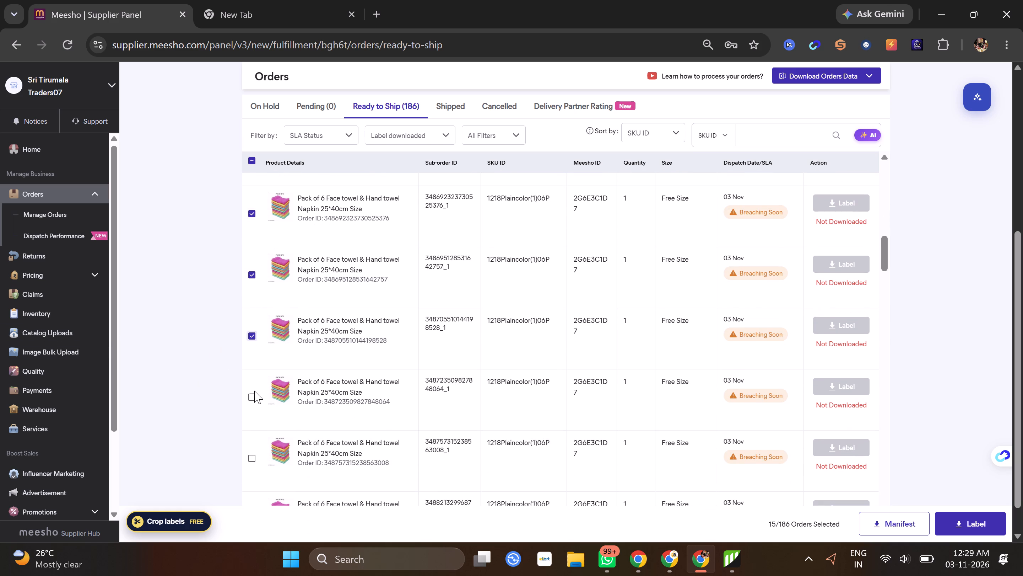
click(254, 394)
click(249, 458)
scroll(410, 321, down, 2)
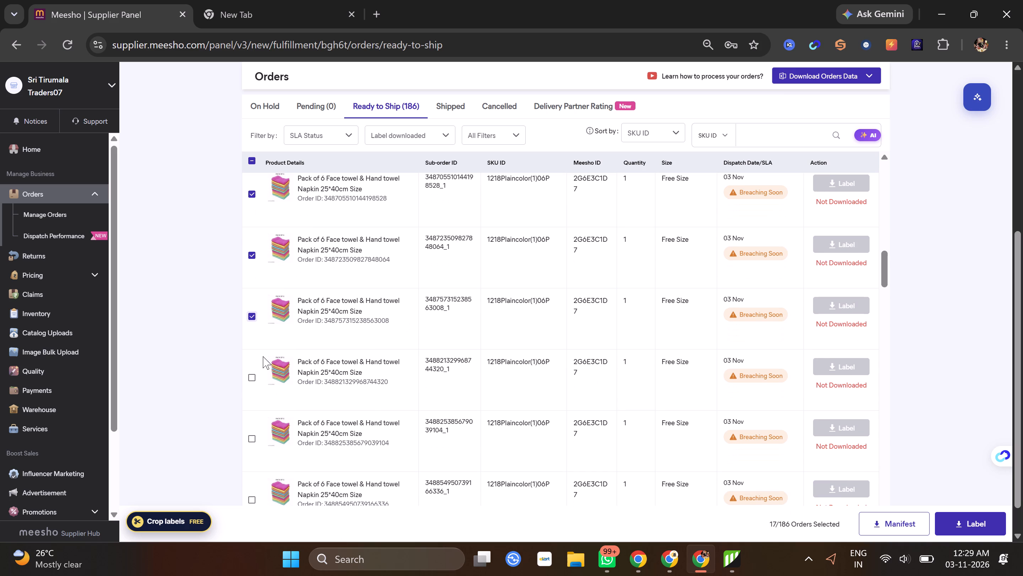
click(252, 377)
click(253, 441)
scroll(450, 315, down, 2)
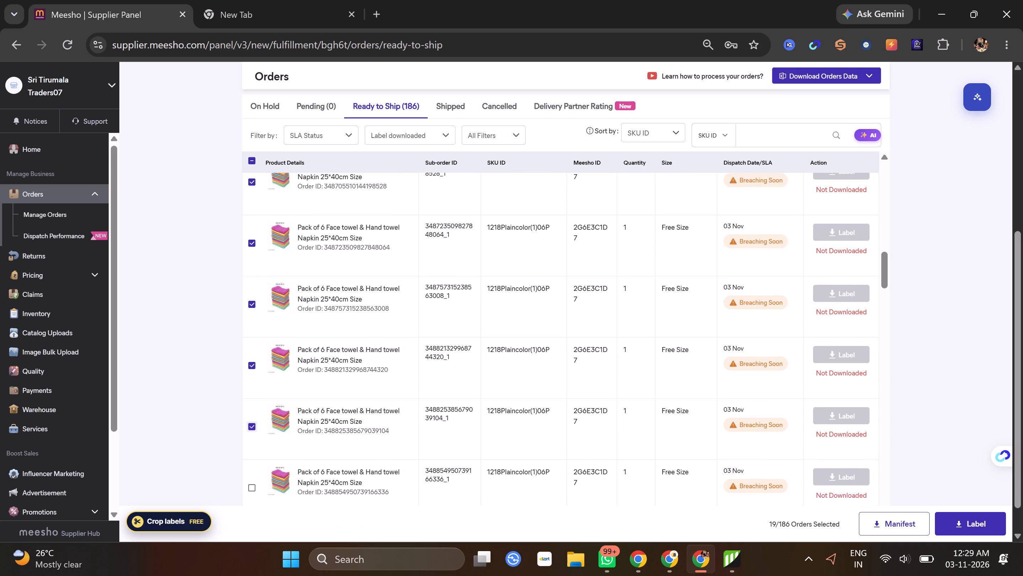
scroll(450, 315, down, 1)
click(252, 284)
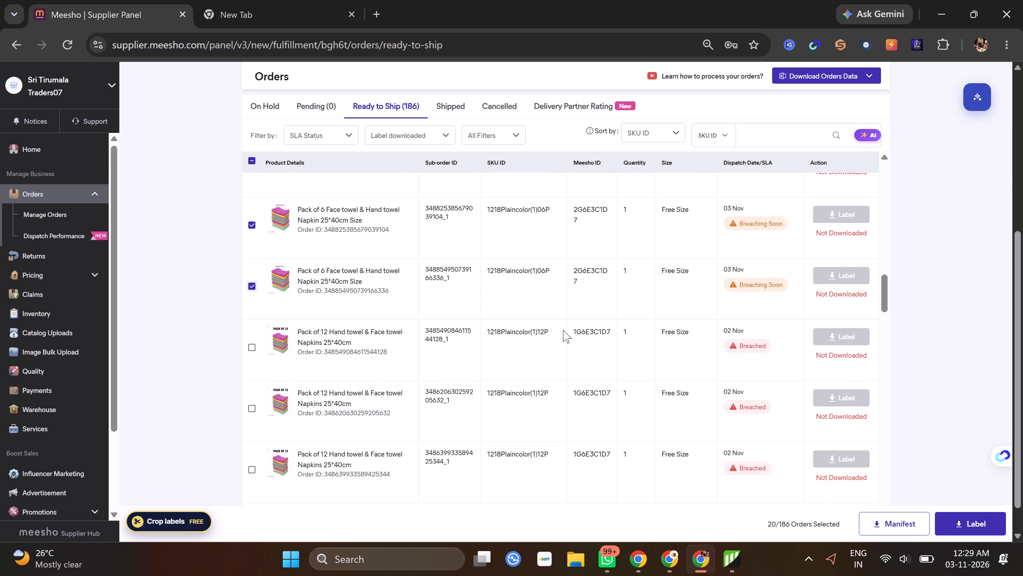
Add the eleven 25*40 cm Multipurpose Cotton Napkins Pack of 6 orders with SKU 1218Plaincolor(3)06P to the selection.
scroll(563, 330, down, 15)
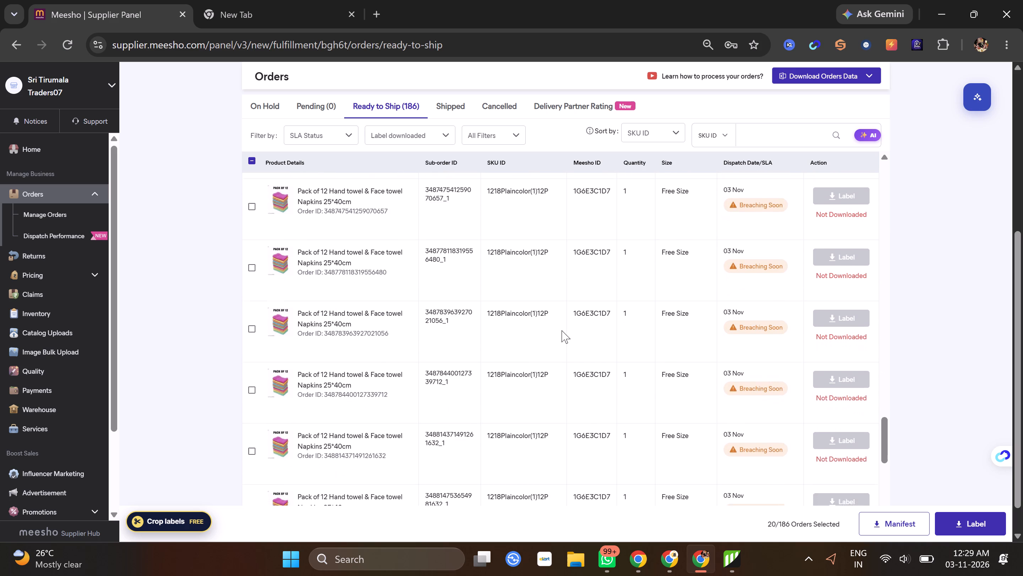
scroll(562, 330, down, 11)
scroll(366, 363, down, 3)
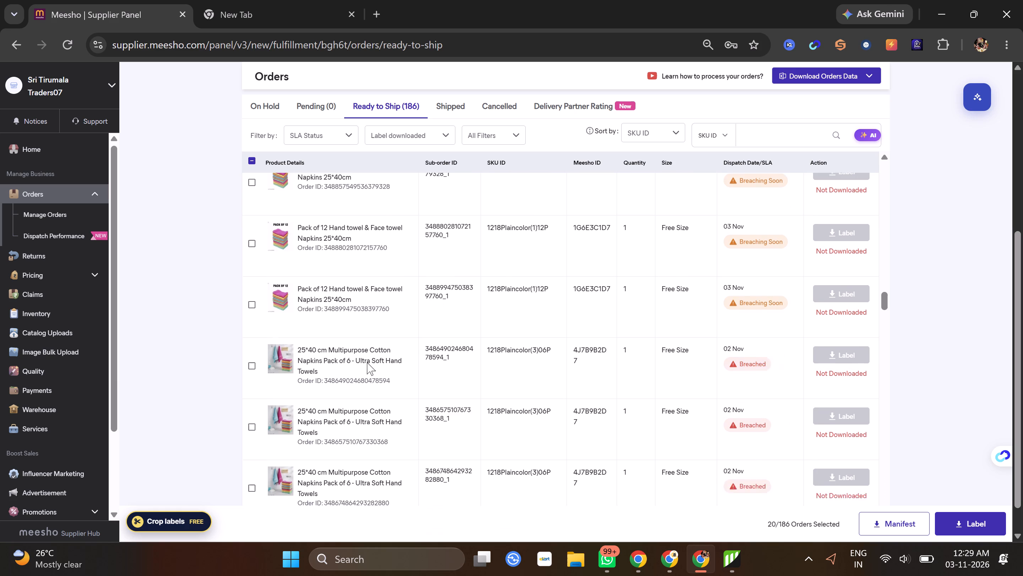
scroll(367, 362, down, 1)
scroll(274, 288, up, 3)
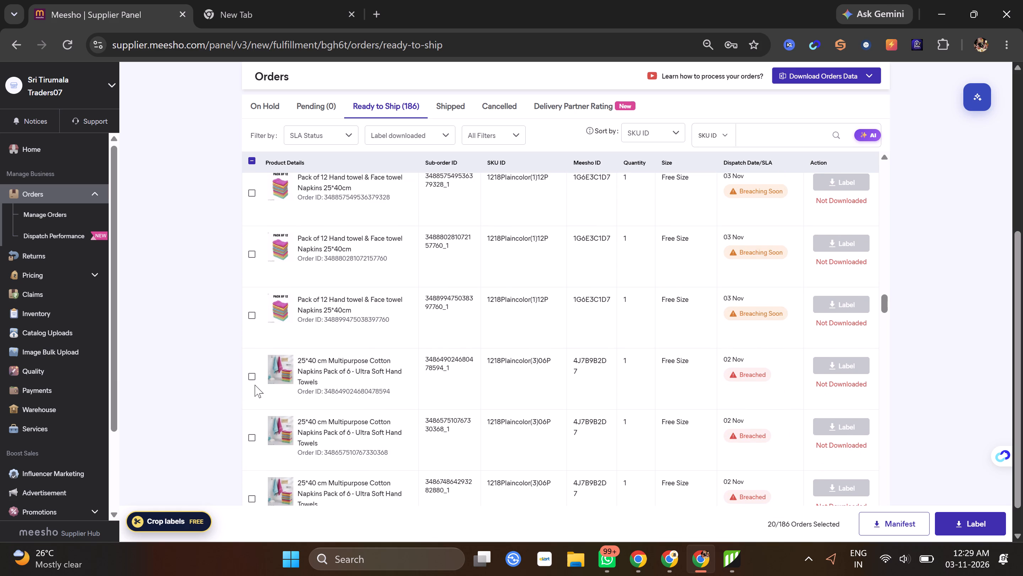
click(252, 379)
click(251, 434)
scroll(328, 373, down, 2)
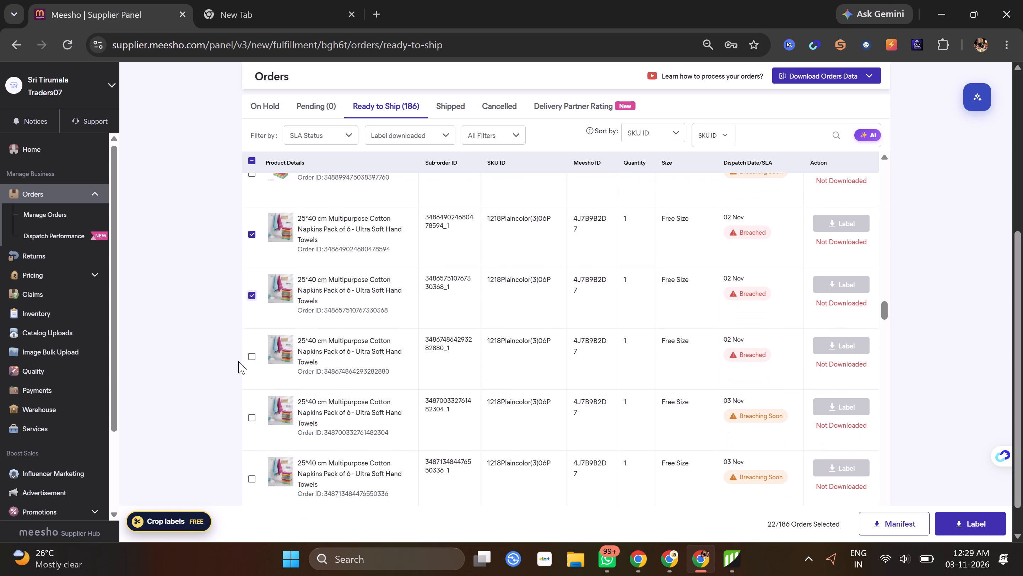
click(251, 357)
click(251, 416)
scroll(320, 322, down, 2)
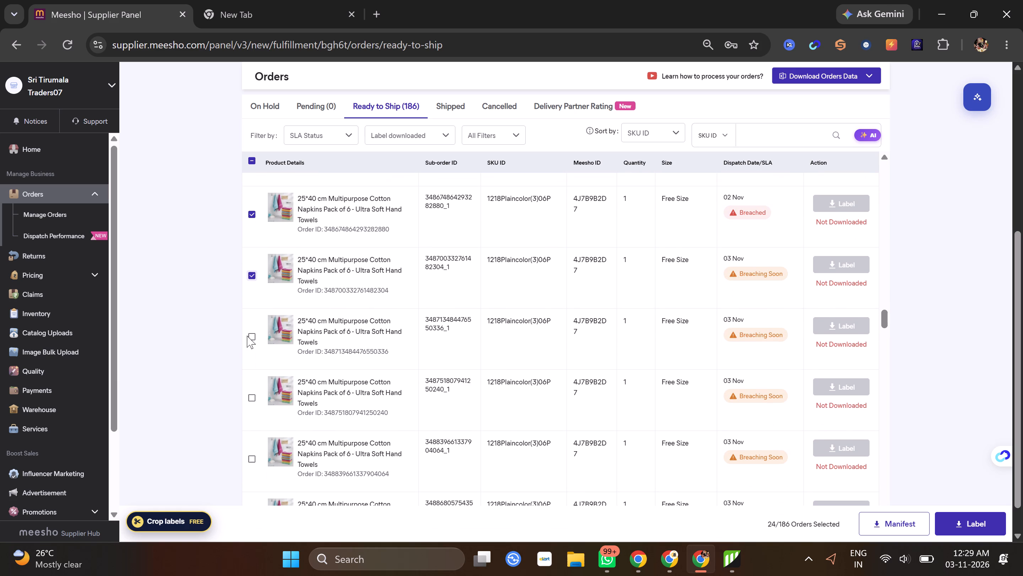
click(253, 338)
click(252, 401)
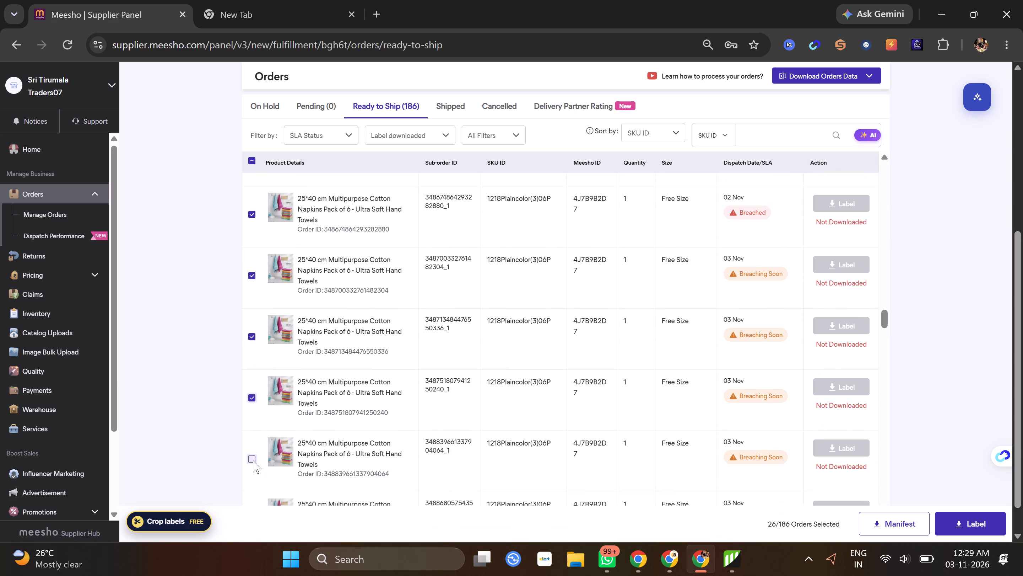
click(250, 459)
scroll(342, 366, down, 3)
click(250, 304)
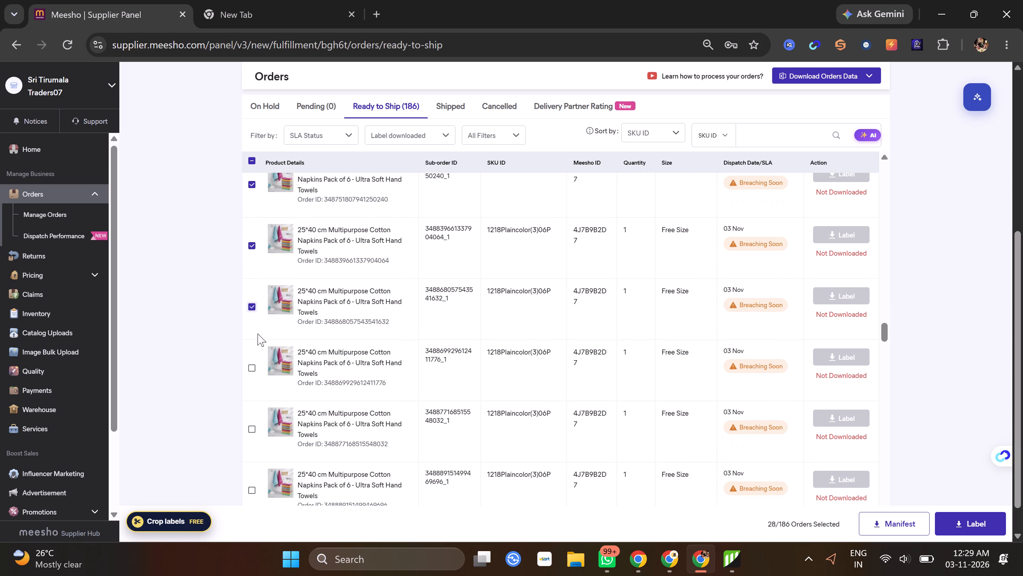
click(257, 370)
scroll(319, 309, down, 1)
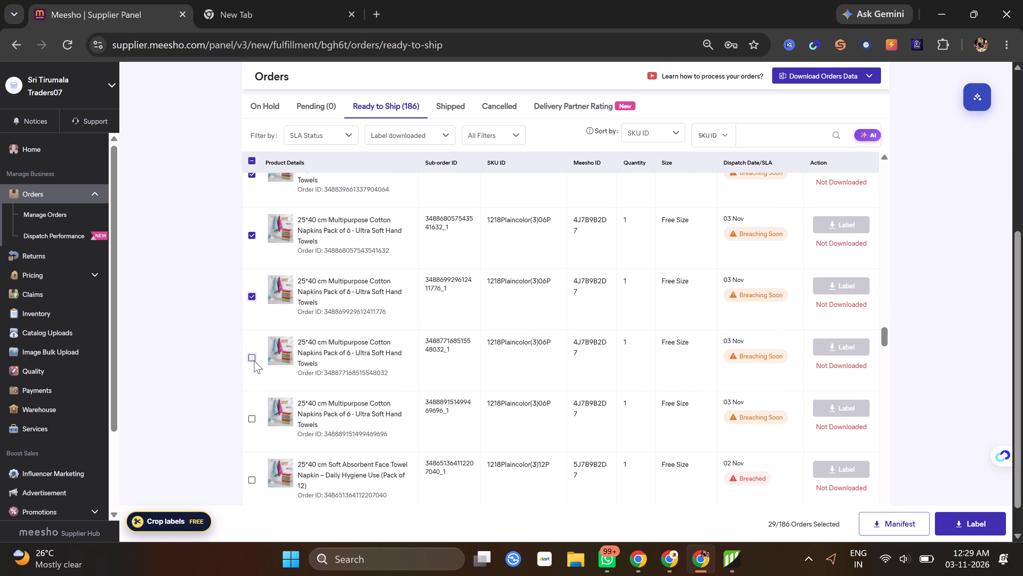
click(254, 360)
scroll(269, 369, down, 1)
click(253, 351)
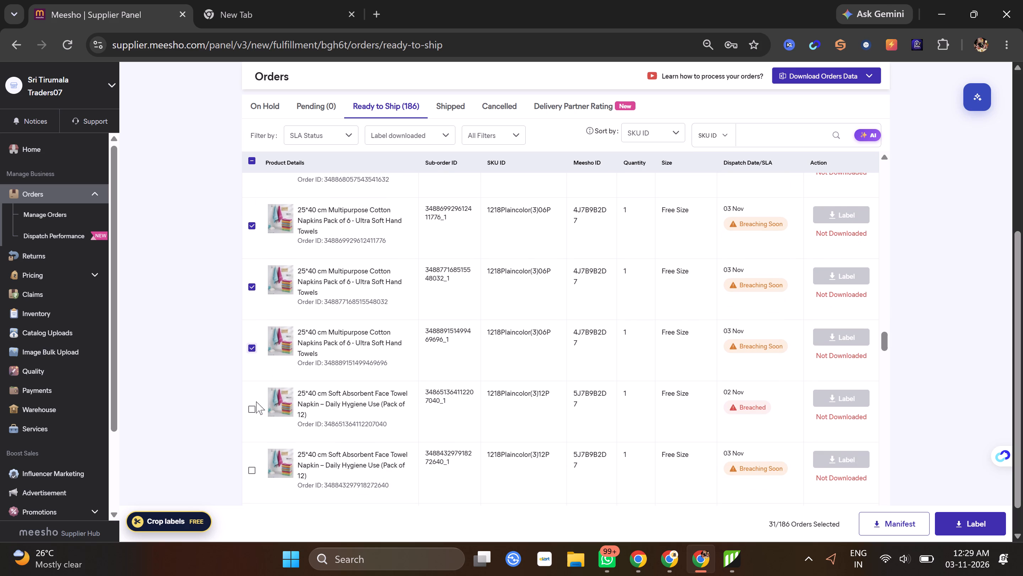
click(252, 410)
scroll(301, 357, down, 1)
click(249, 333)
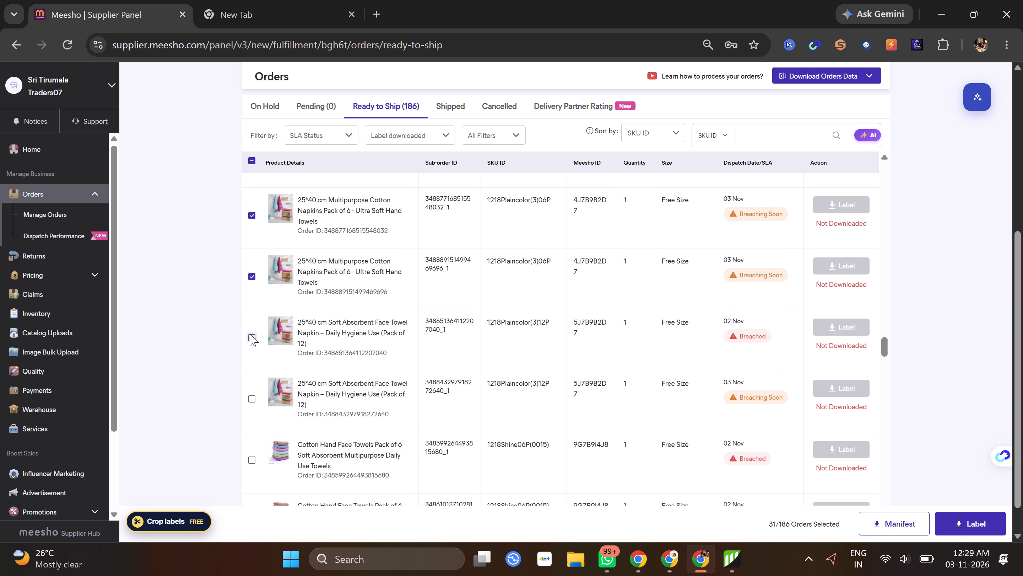
Look through the remaining Ready to Ship orders to the end of the list for other SKUs to include.
scroll(382, 290, down, 2)
scroll(401, 338, down, 2)
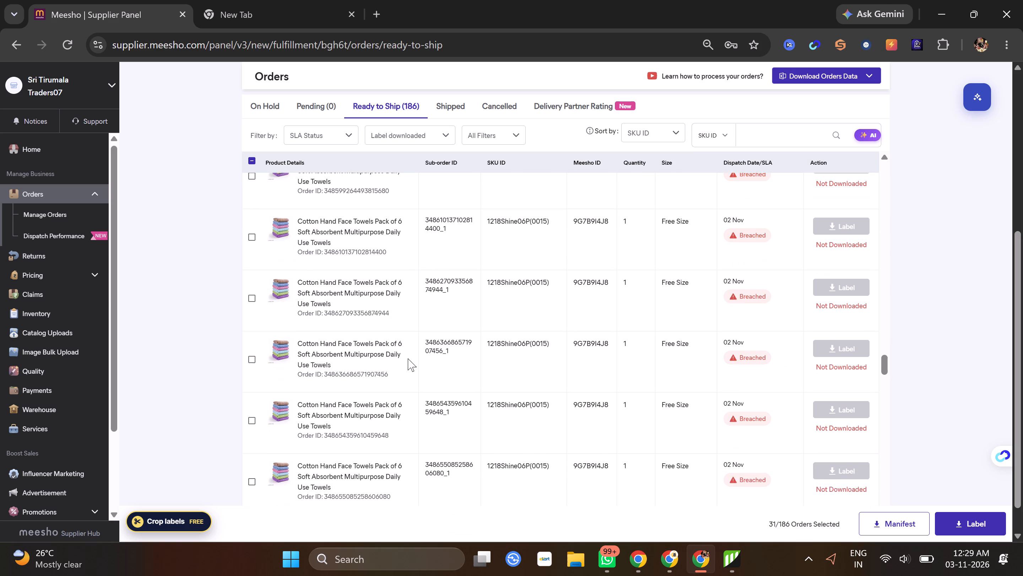
scroll(408, 348, down, 16)
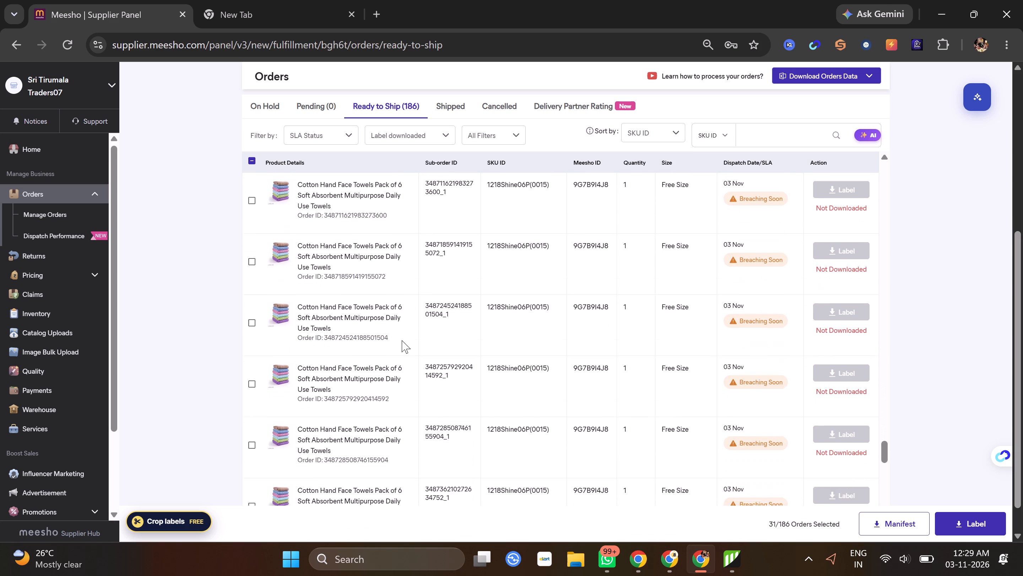
scroll(402, 340, down, 10)
scroll(402, 340, down, 11)
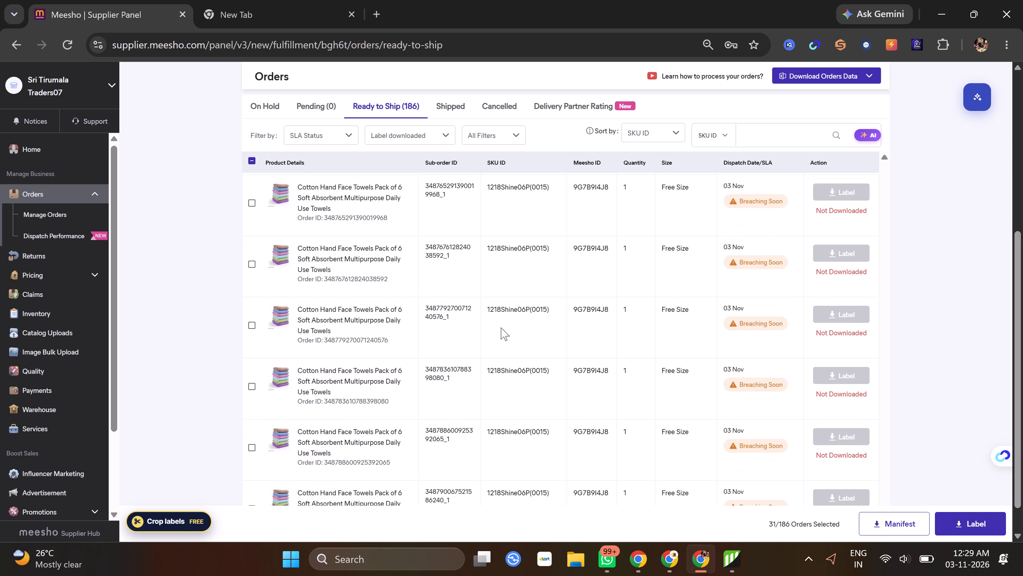
scroll(502, 328, down, 20)
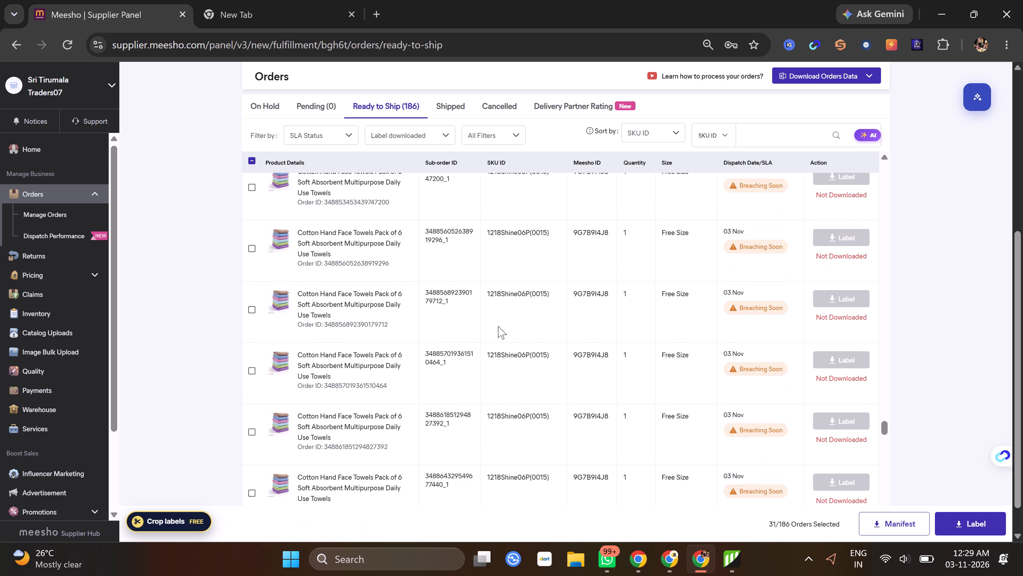
scroll(498, 326, down, 19)
scroll(495, 316, down, 5)
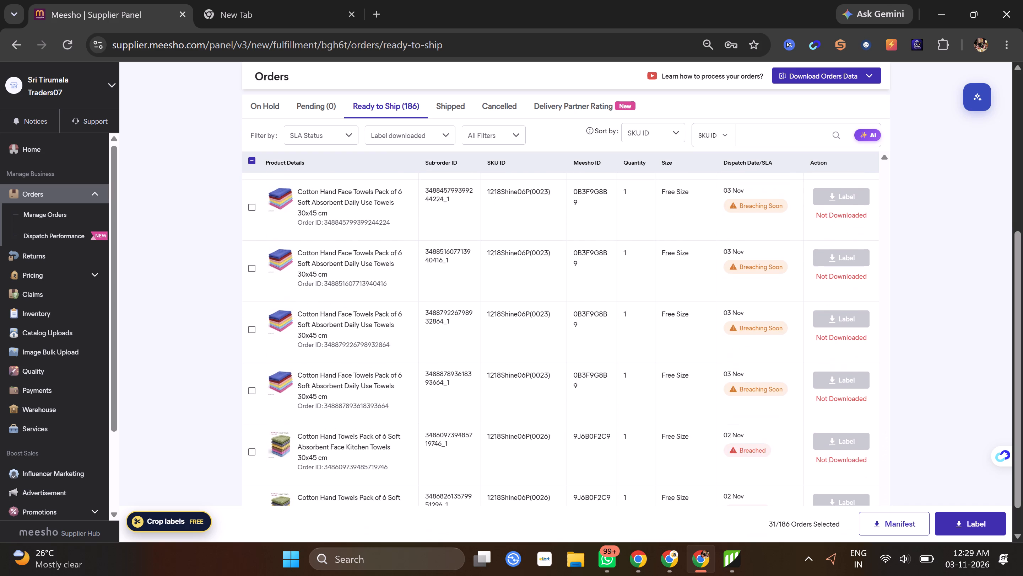
scroll(494, 317, down, 7)
scroll(565, 324, down, 8)
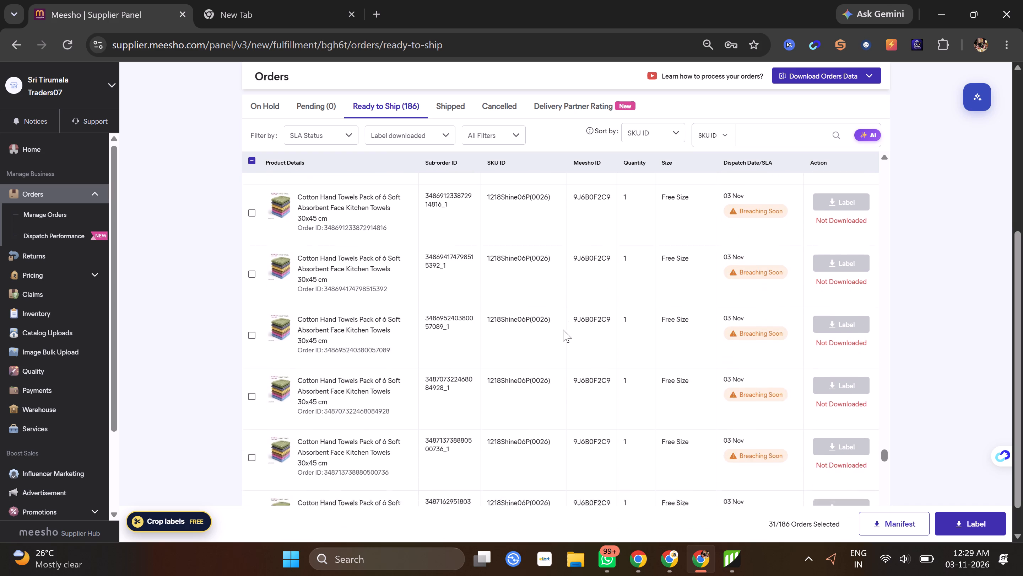
scroll(563, 330, down, 17)
scroll(556, 334, down, 5)
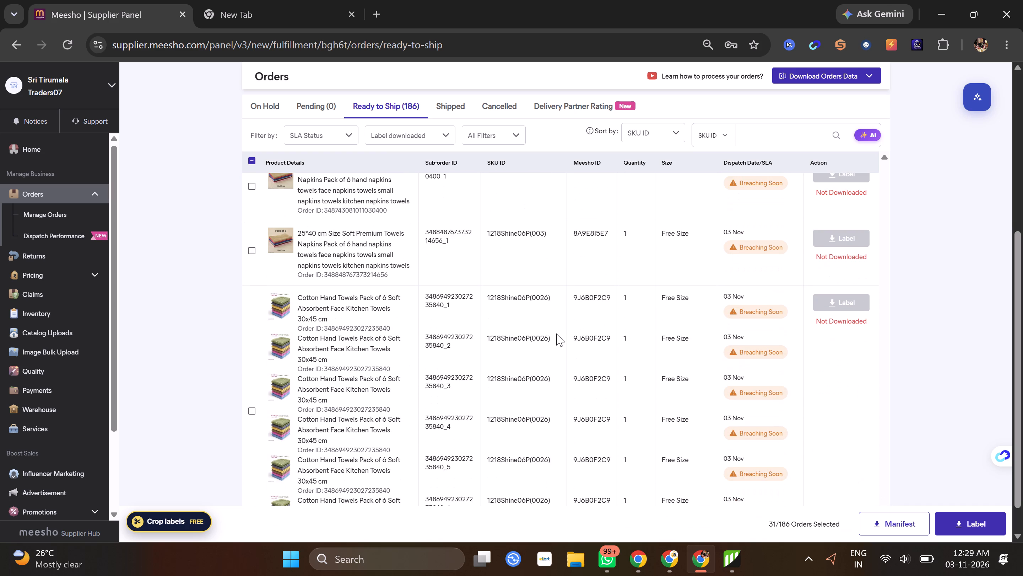
scroll(556, 334, down, 11)
scroll(586, 322, down, 12)
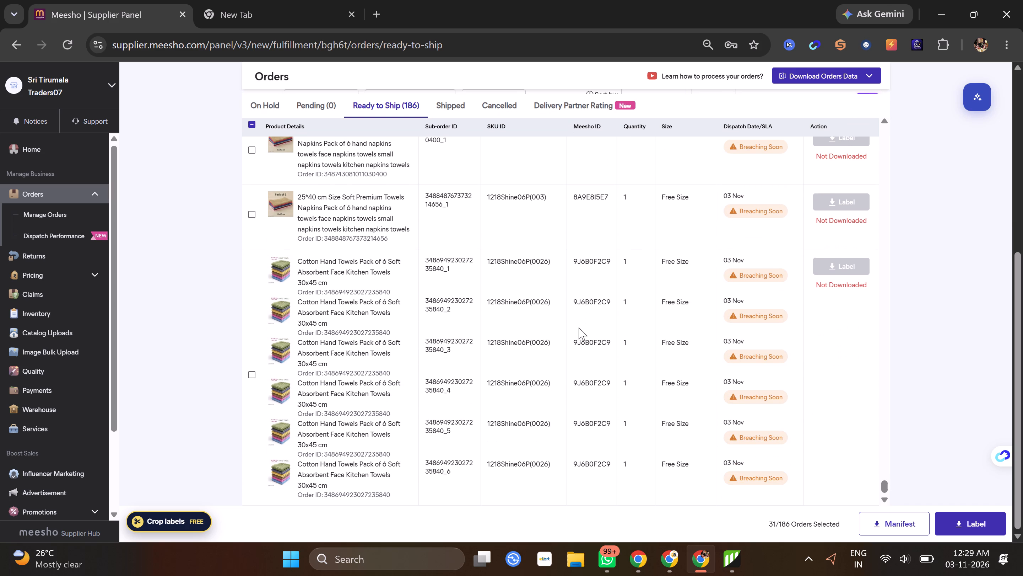
scroll(579, 327, down, 8)
Generate and download the label PDF for the selected orders without the manifest, closing the empty browser tab and the opened PDF.
click(970, 526)
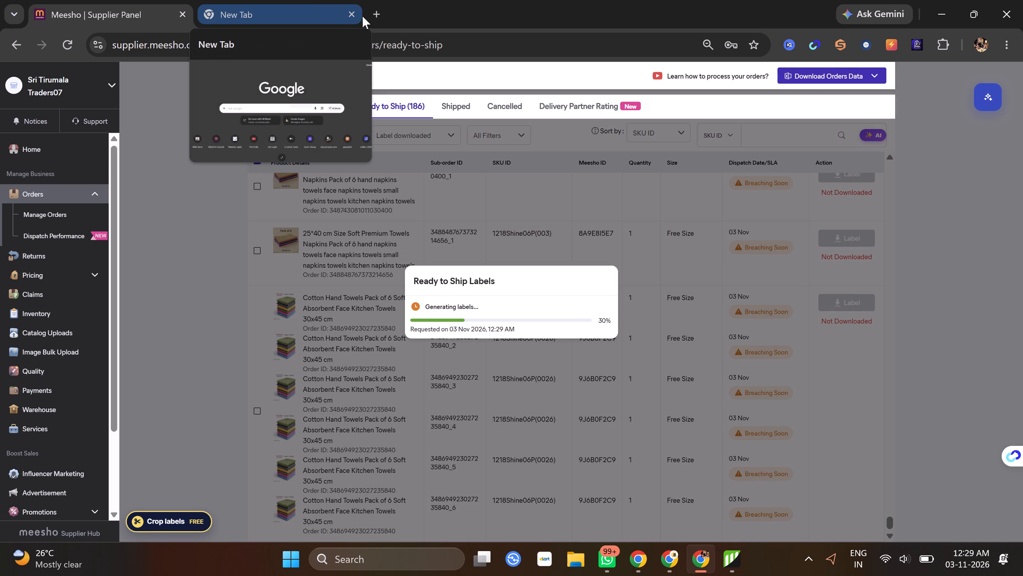
click(347, 14)
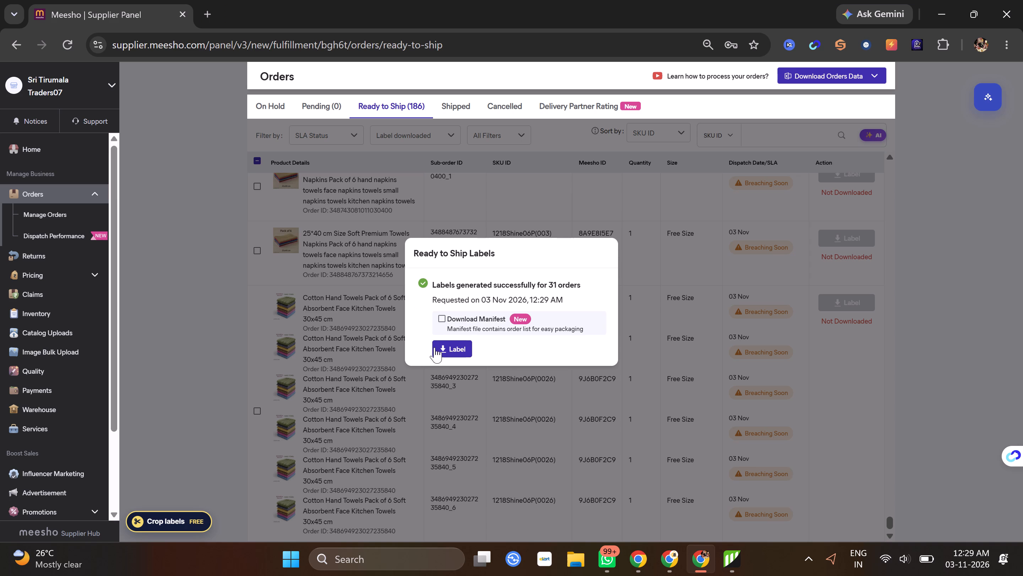
click(434, 347)
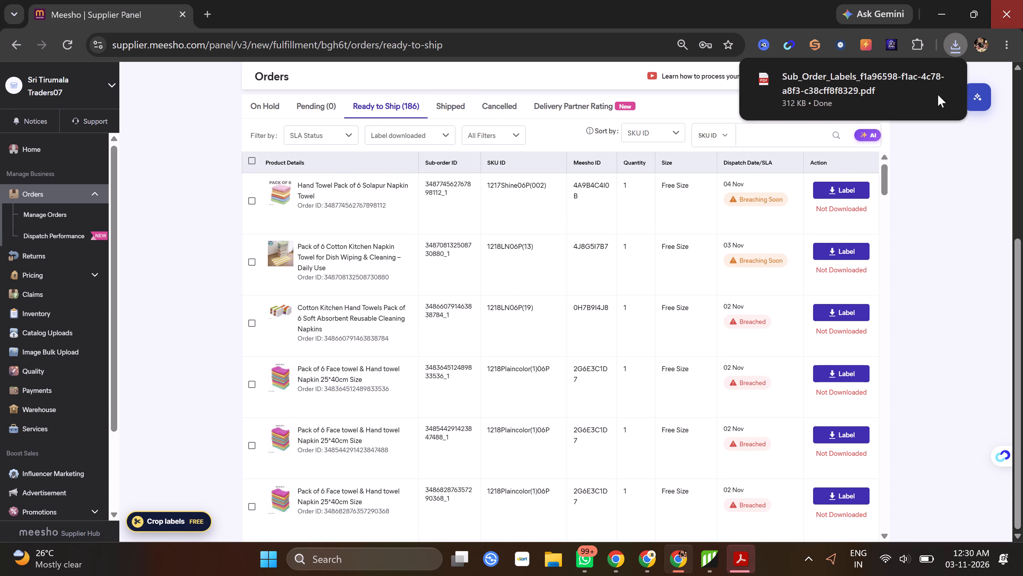
click(1003, 9)
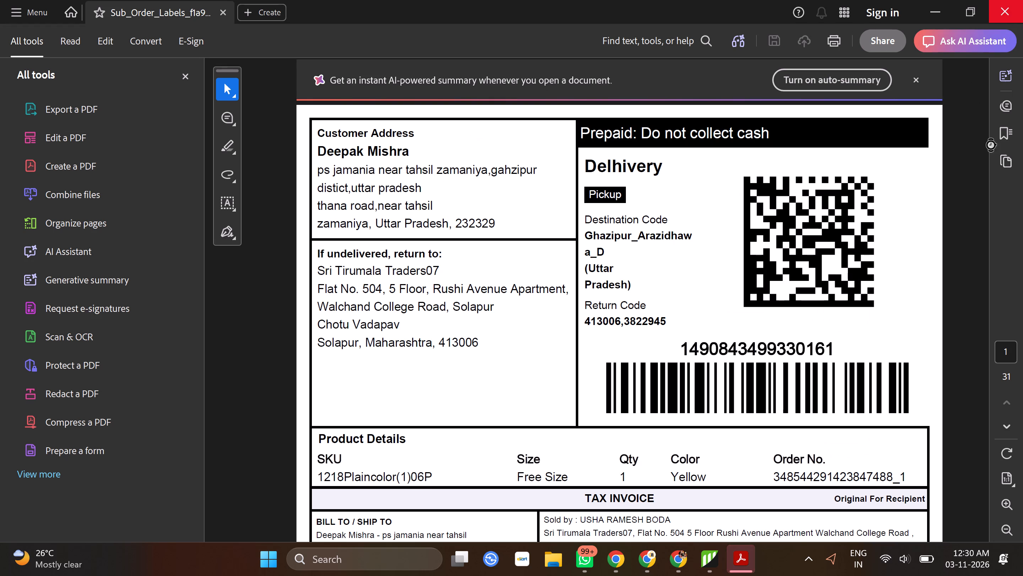
Switch to PackPilot's Label Cutter, consent to processing of the marketplace PDFs, and choose Meesho as the marketplace.
click(634, 564)
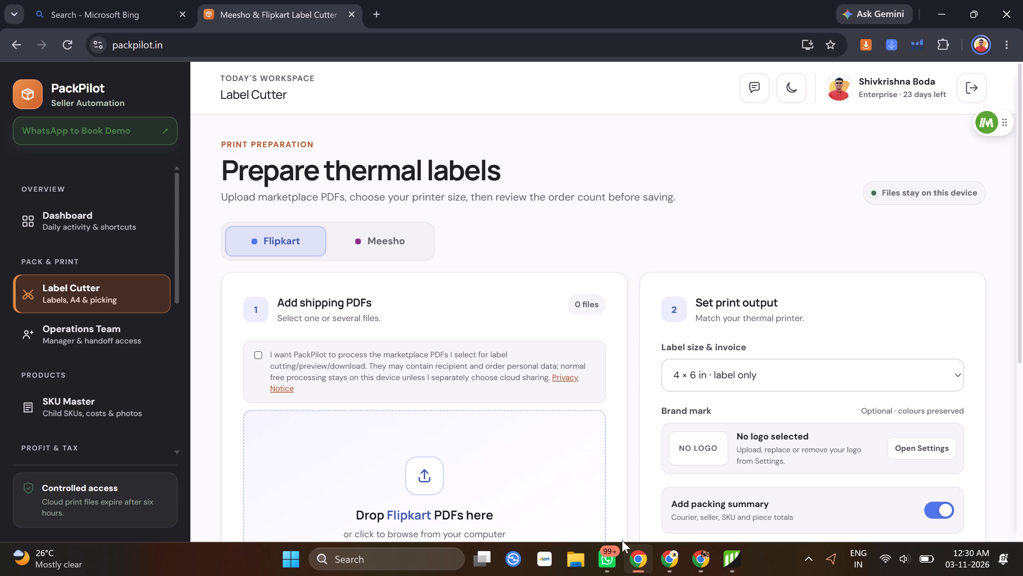
scroll(439, 361, down, 1)
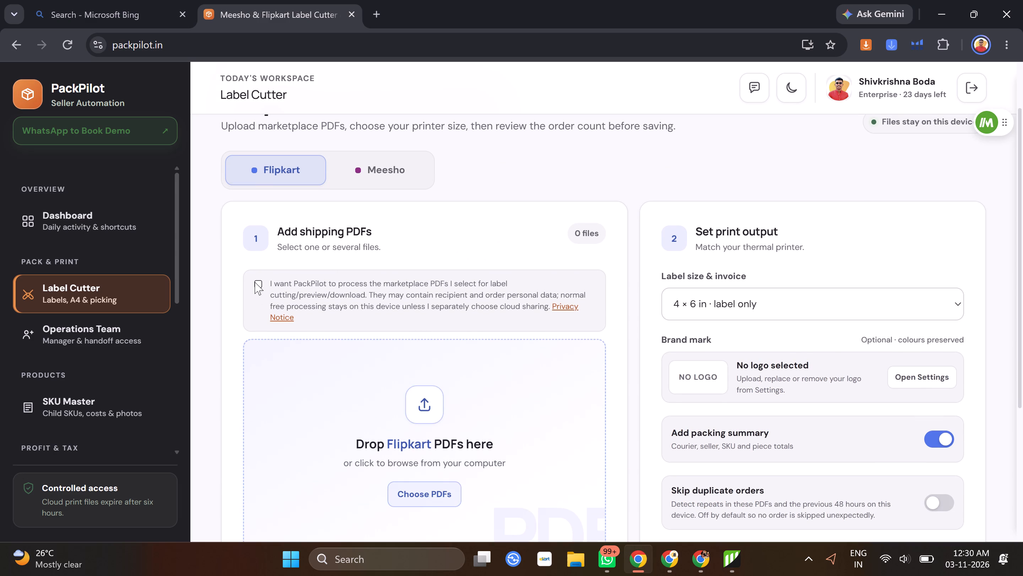
click(255, 282)
click(426, 155)
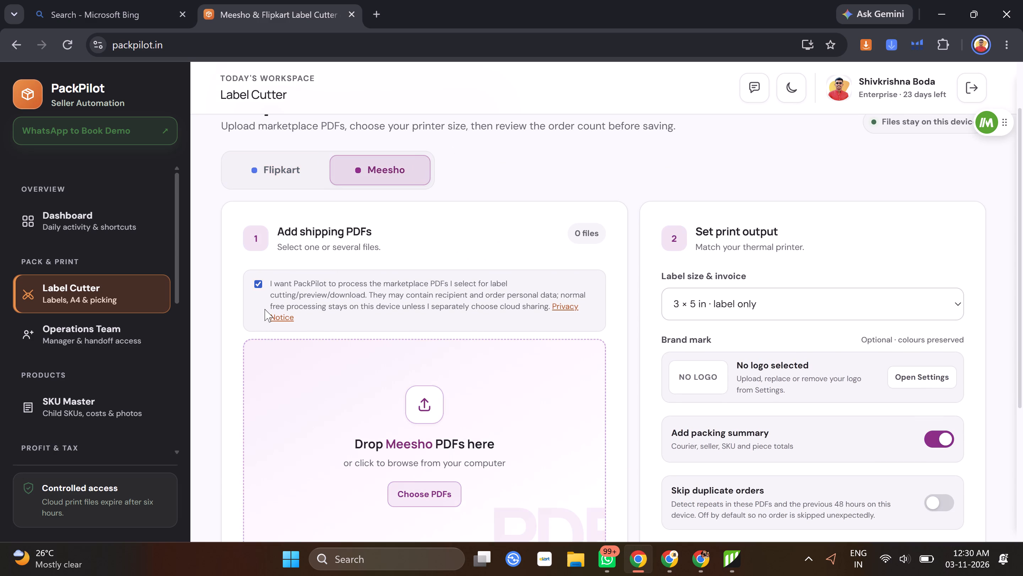
Add today's downloaded Sub_Order_Labels PDF and process it as 3 × 5 in label-only output with the packing summary.
scroll(316, 308, down, 3)
click(423, 192)
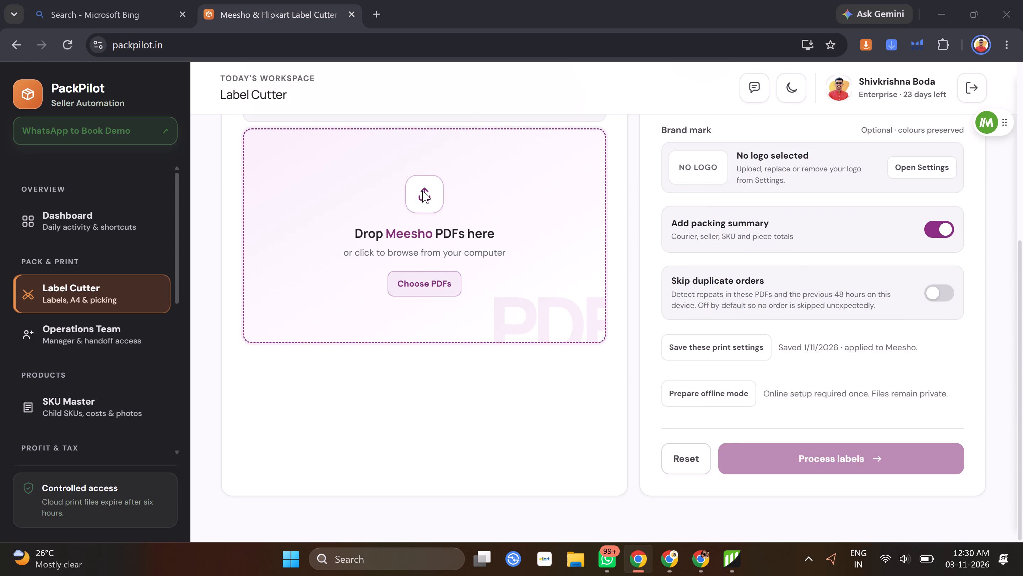
click(165, 166)
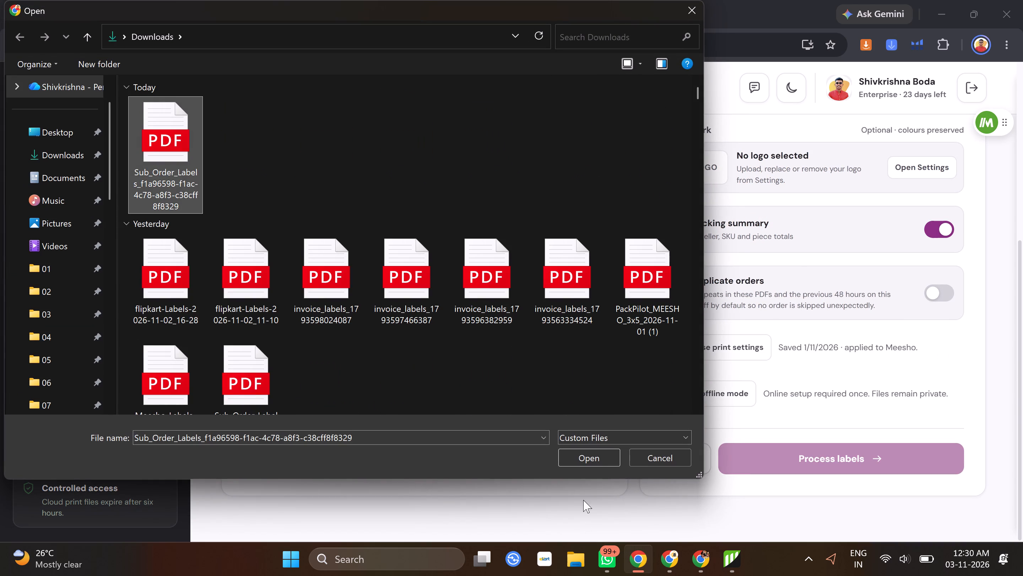
click(597, 461)
scroll(798, 406, up, 2)
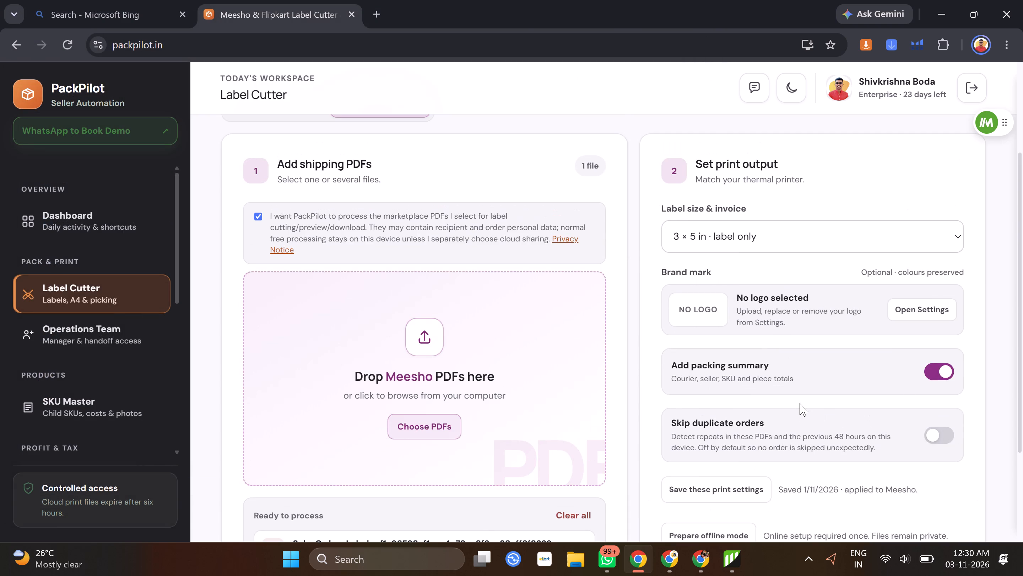
scroll(803, 395, down, 2)
scroll(855, 459, down, 3)
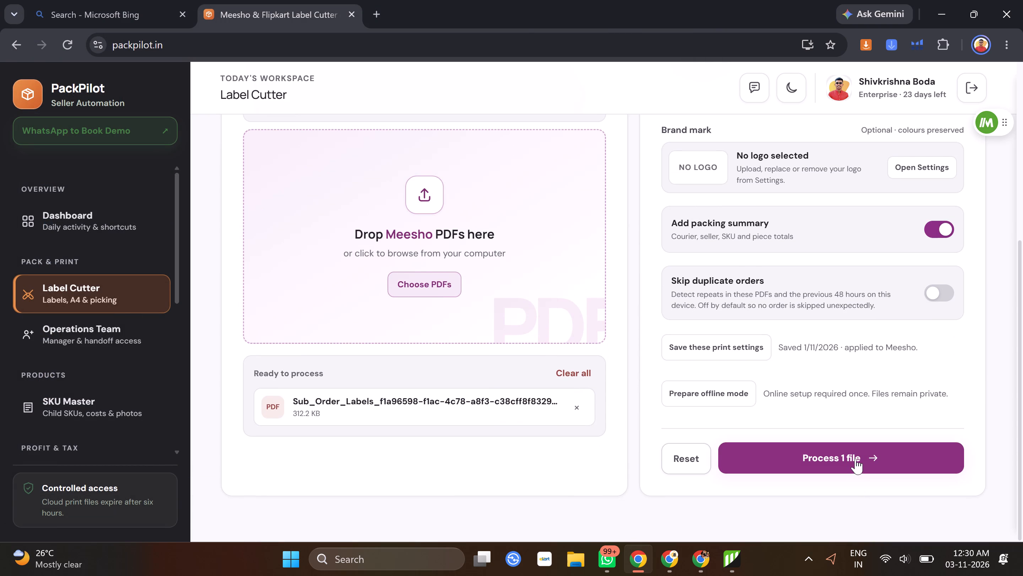
click(854, 457)
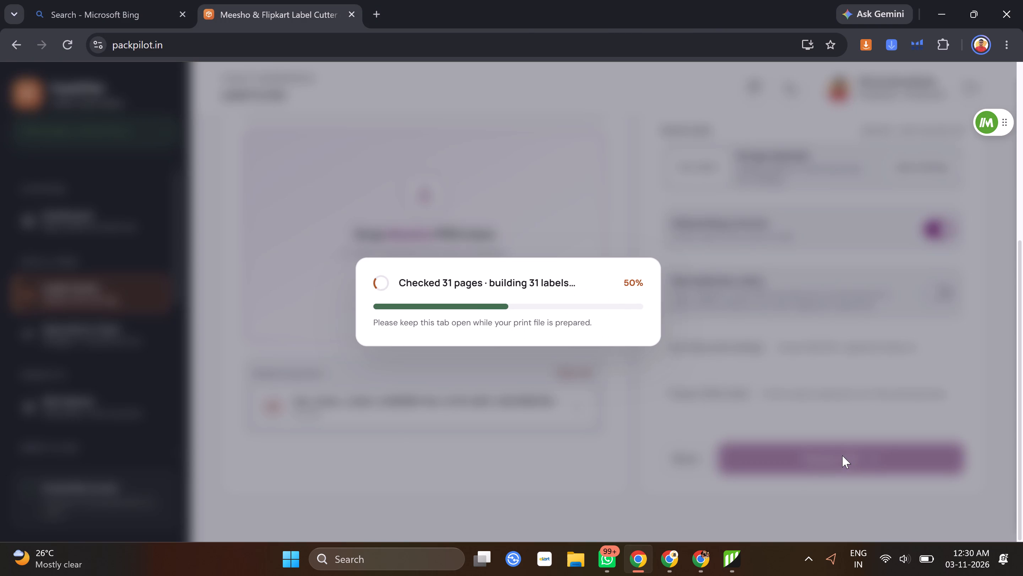
Download the new 31-order Meesho print file from the recent print files, skim the opened labels, and close the PDF.
scroll(604, 402, down, 2)
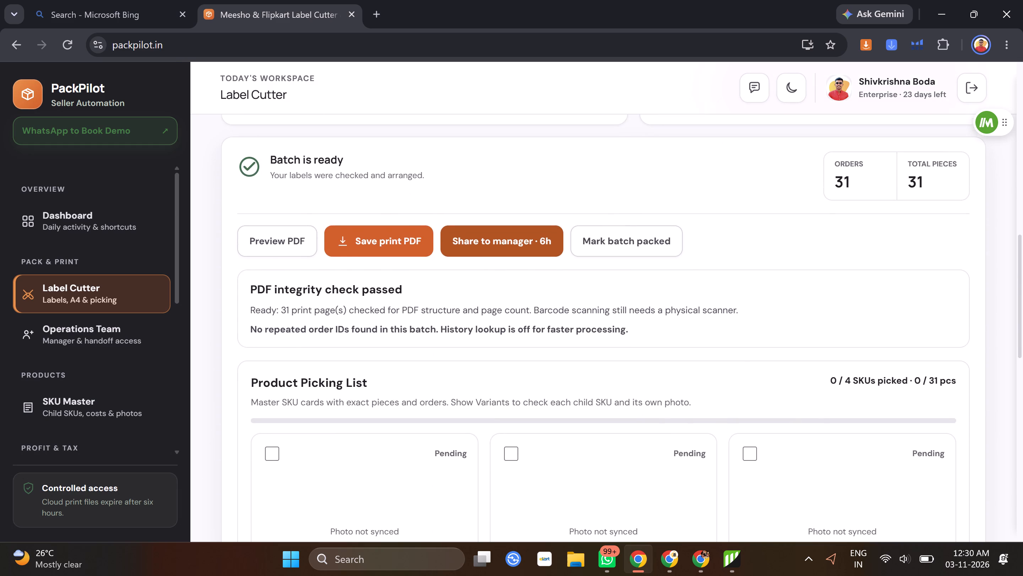
scroll(604, 402, down, 2)
scroll(750, 405, down, 4)
scroll(805, 420, down, 3)
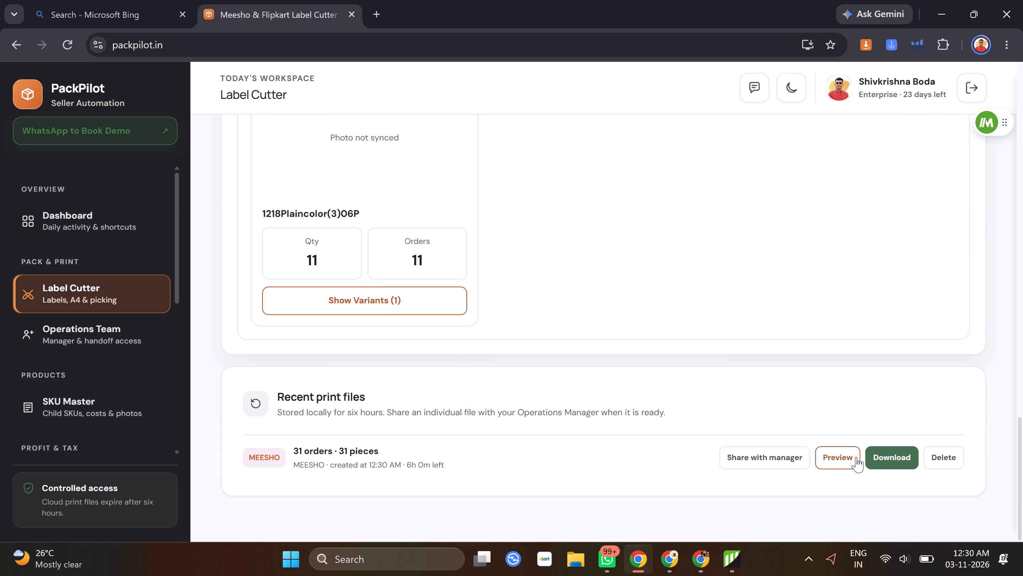
click(881, 456)
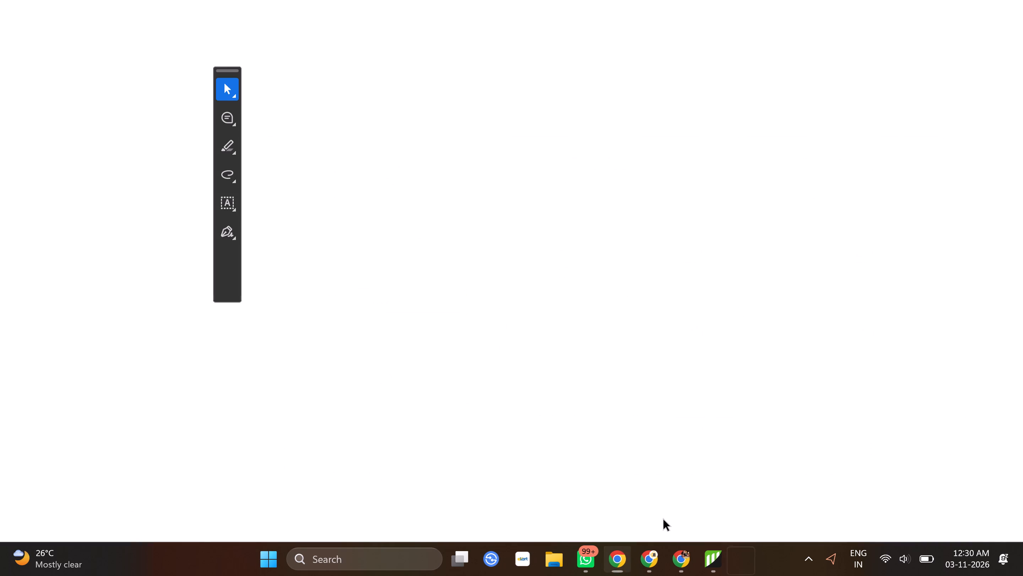
scroll(702, 374, down, 3)
scroll(894, 388, down, 2)
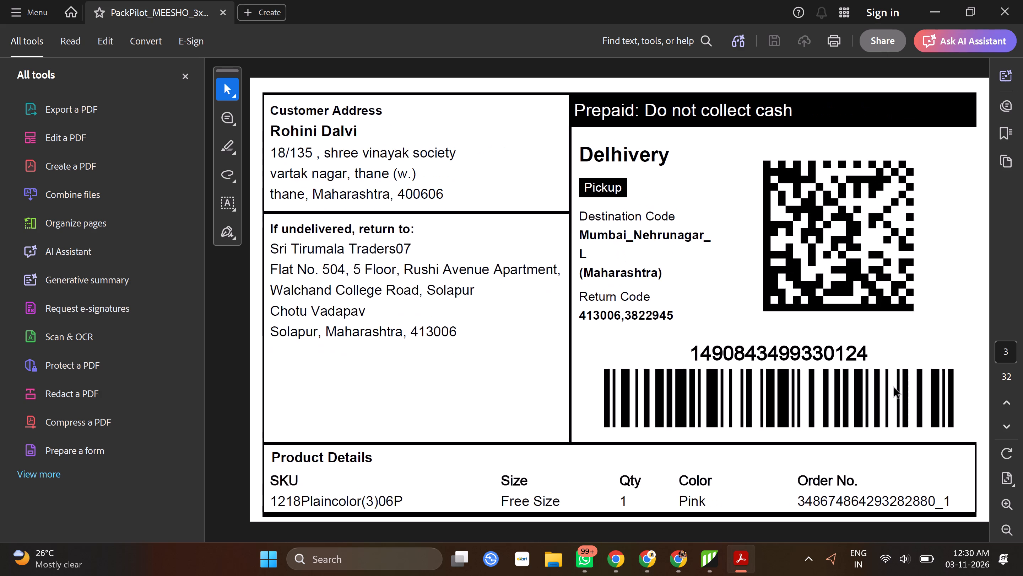
scroll(894, 388, down, 20)
scroll(894, 388, down, 13)
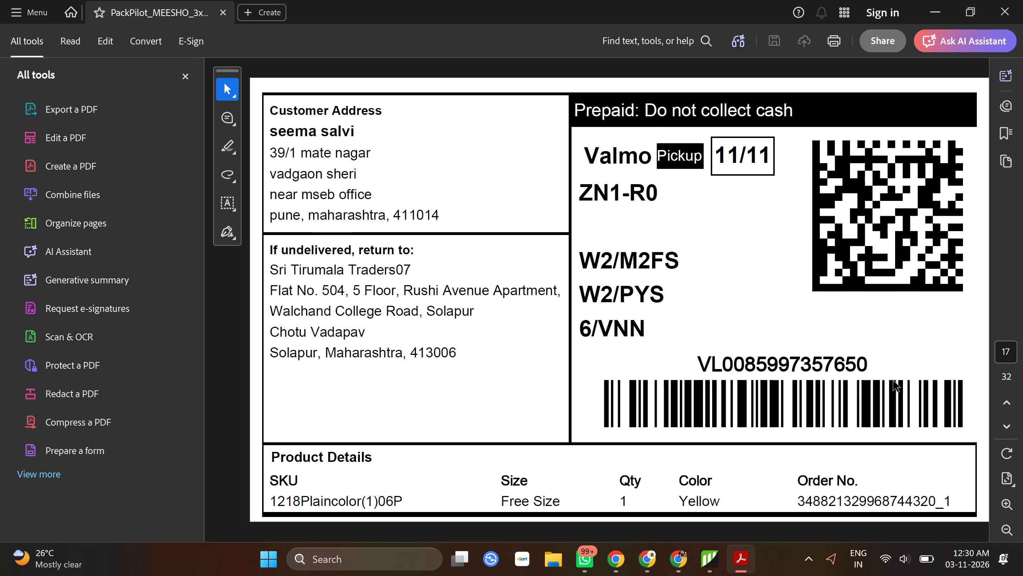
click(1000, 11)
Open PackPilot_MEESHO_3x5_2026-11-02 from the Downloads folder, check the packing summary on its last page, and close it.
click(561, 567)
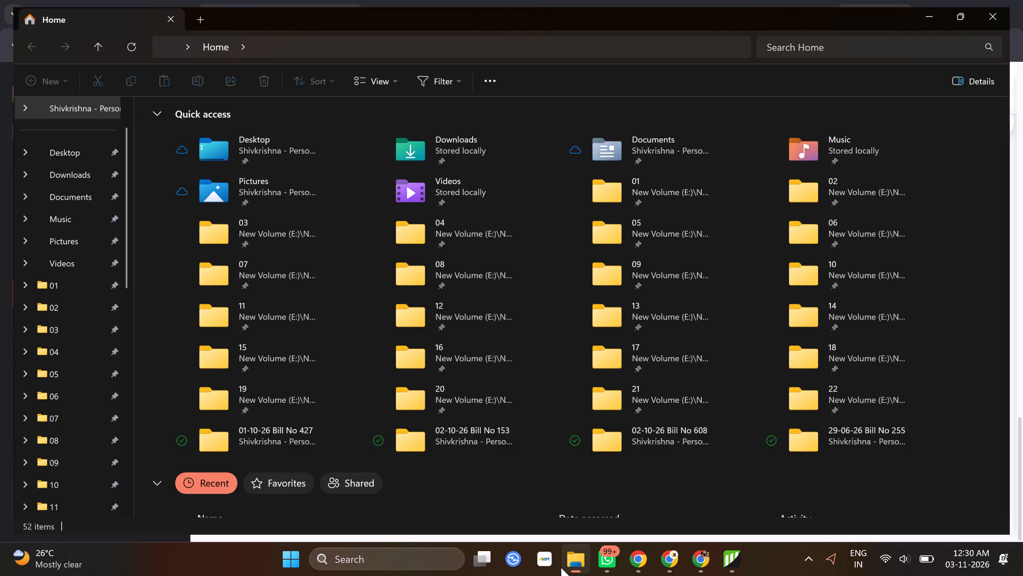
click(37, 164)
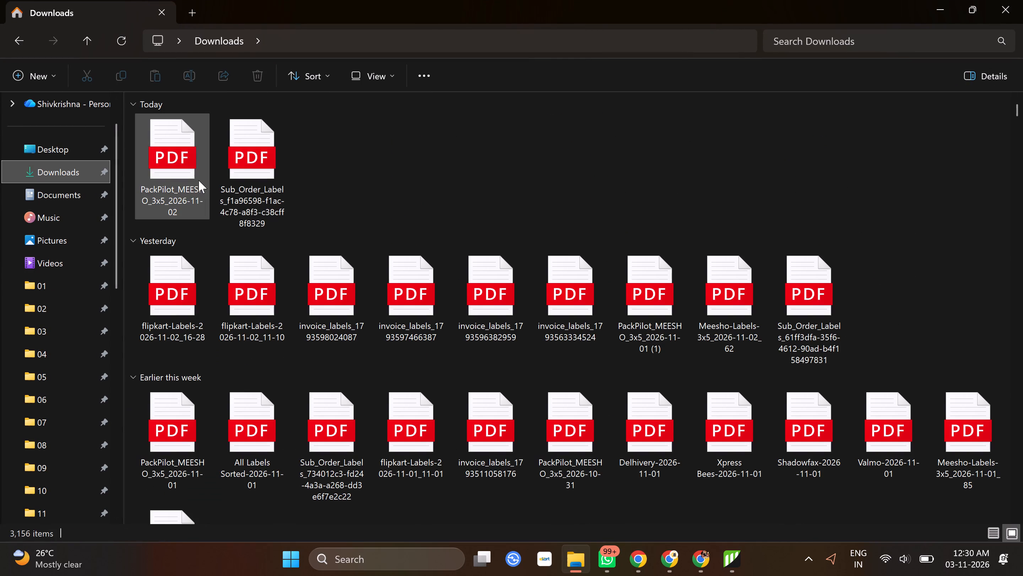
double_click(199, 180)
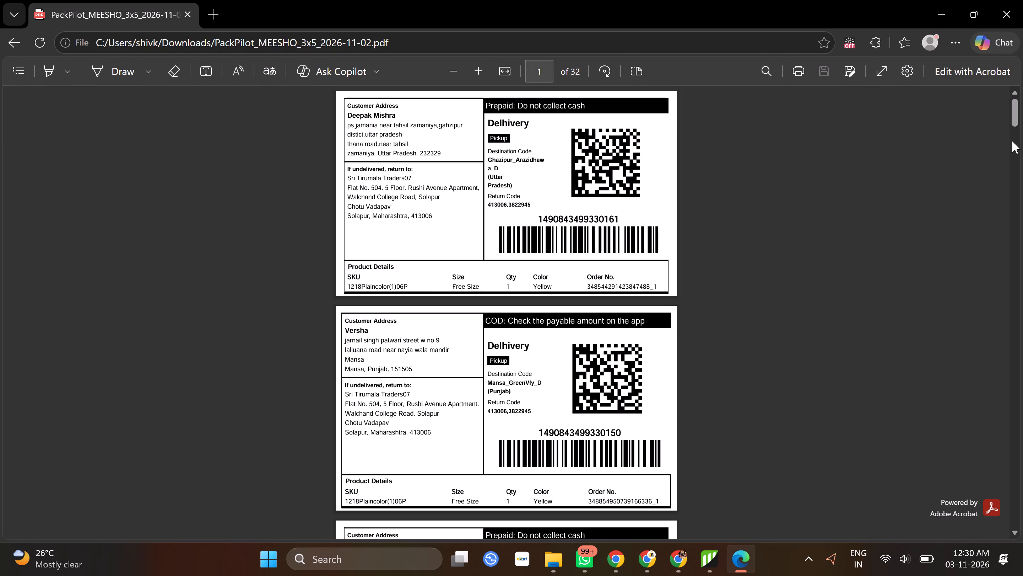
drag(1012, 122, 1008, 558)
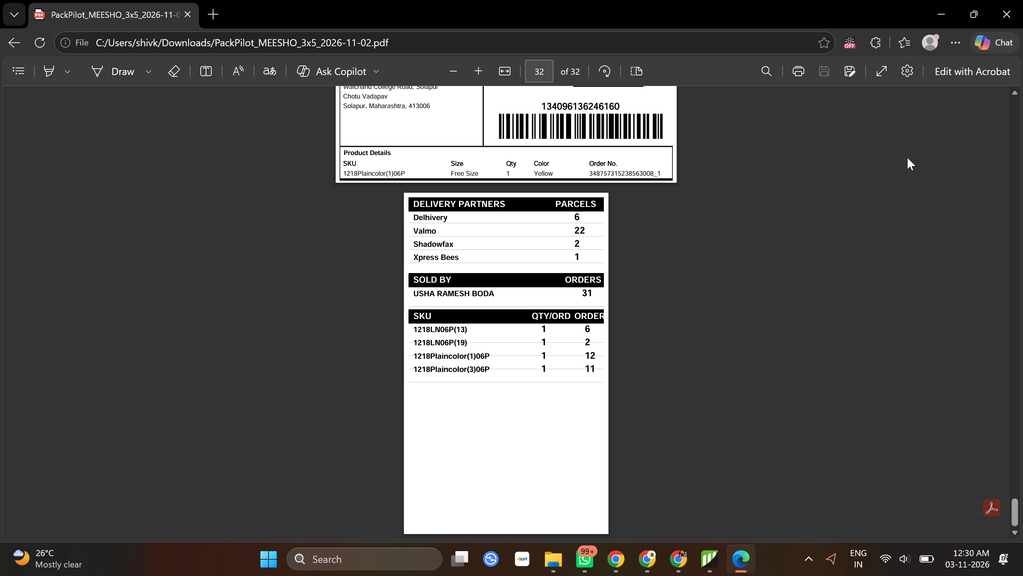
click(1005, 11)
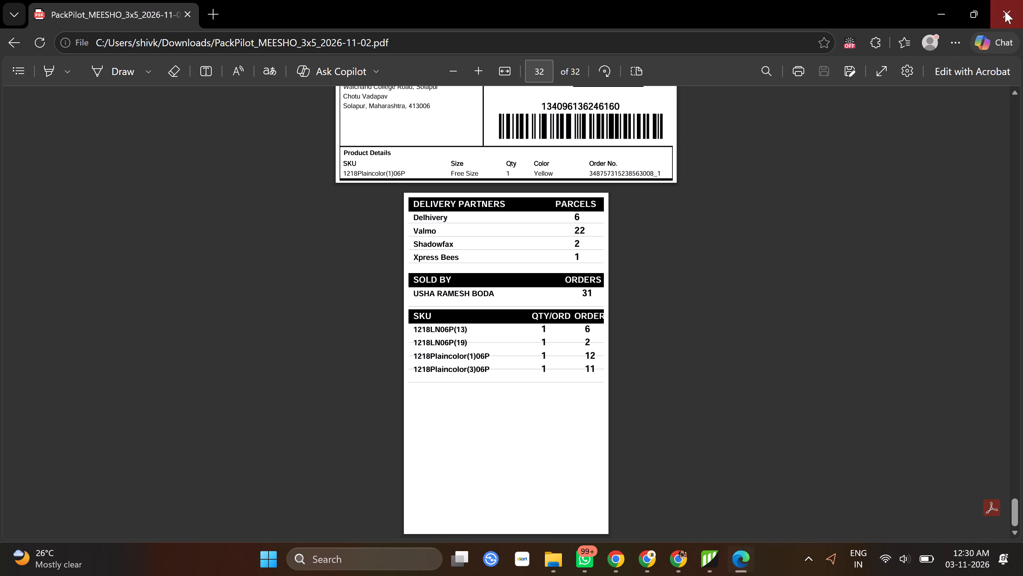
Switch back to the Meesho Supplier Panel and reload the Ready to Ship orders list.
click(692, 555)
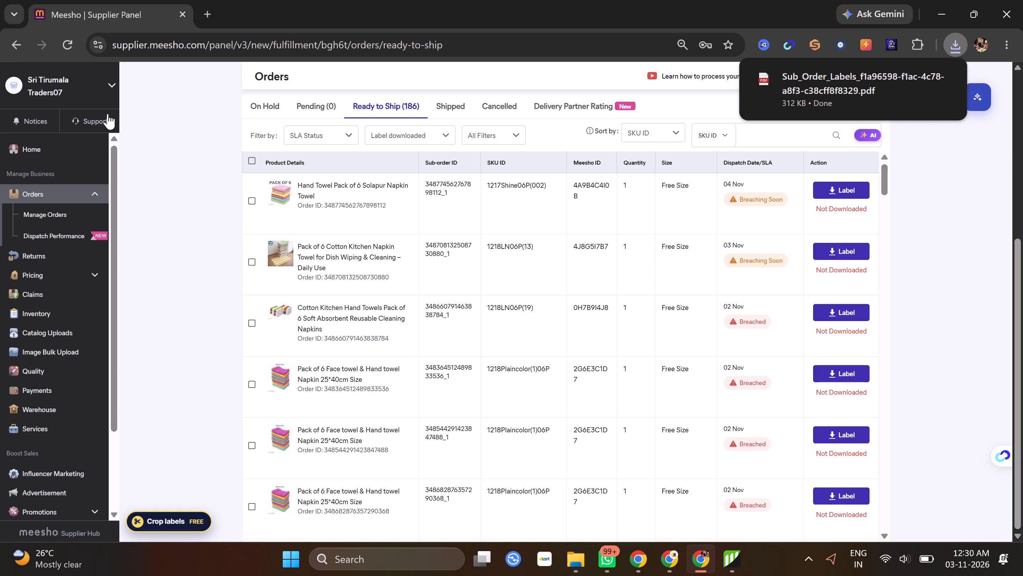
click(68, 48)
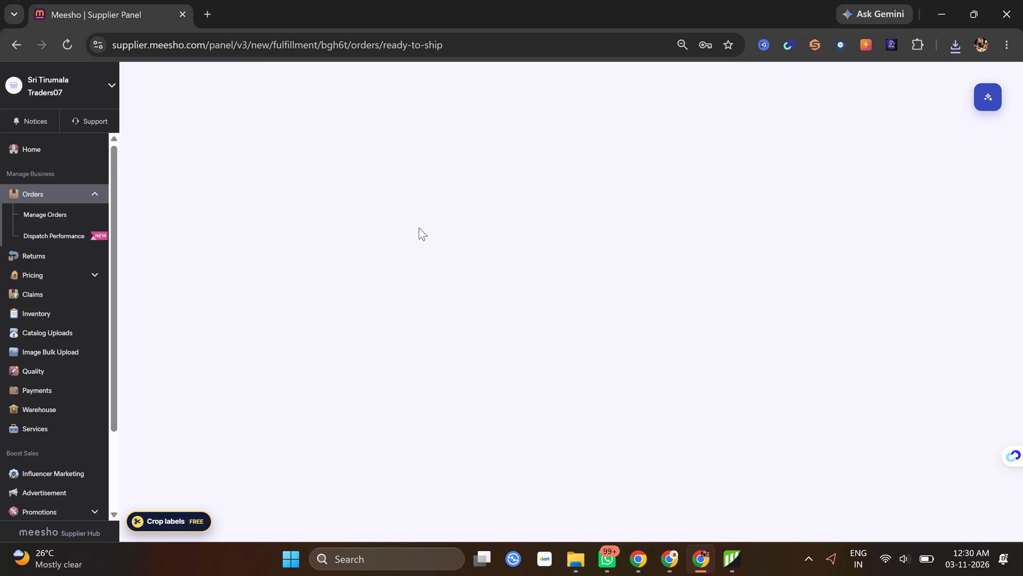
scroll(418, 200, down, 5)
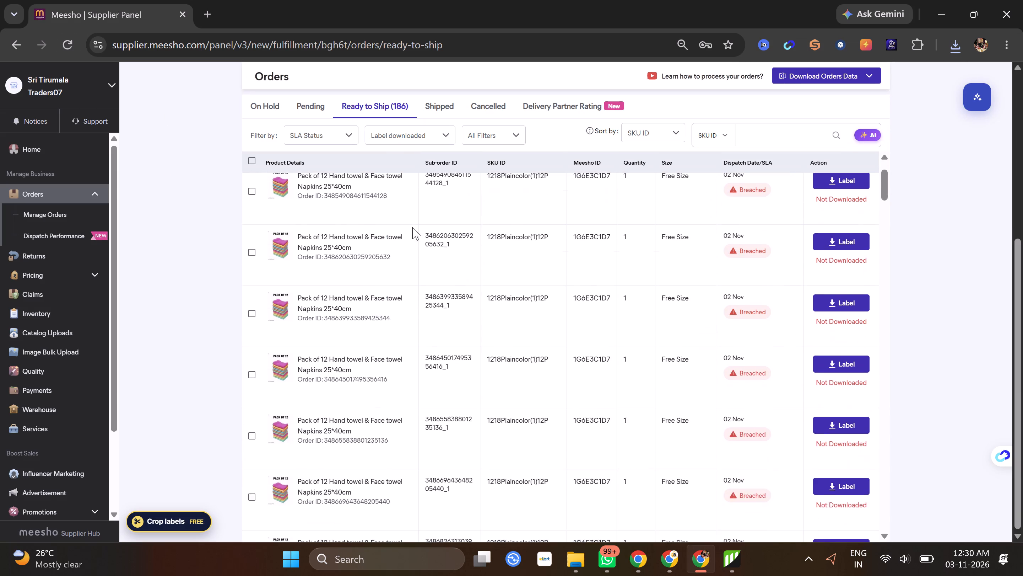
Select the Hand Towel Pack of 6 Solapur Napkin Towel order with SKU 1217Shine06P(002).
scroll(412, 227, up, 3)
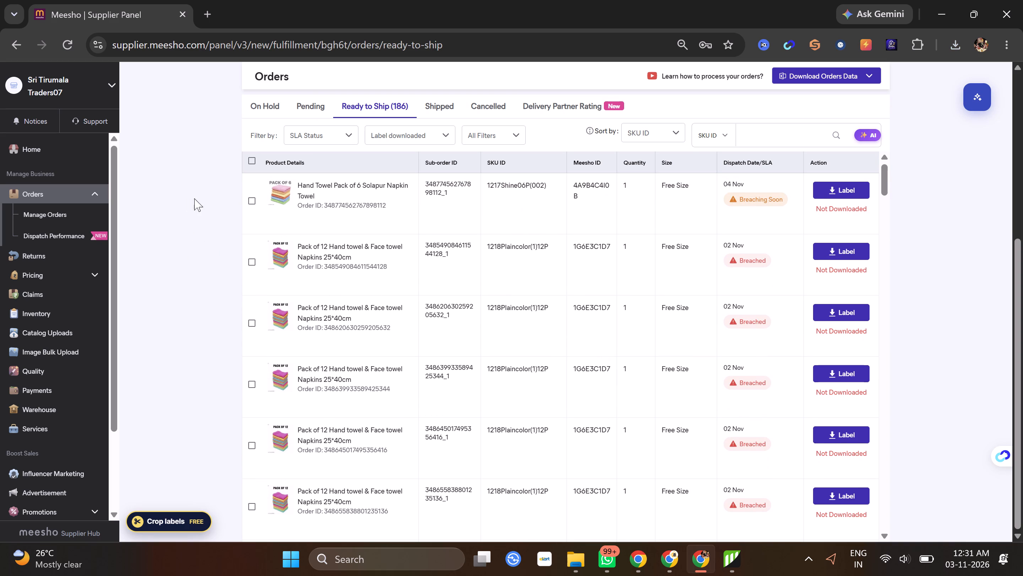
click(247, 200)
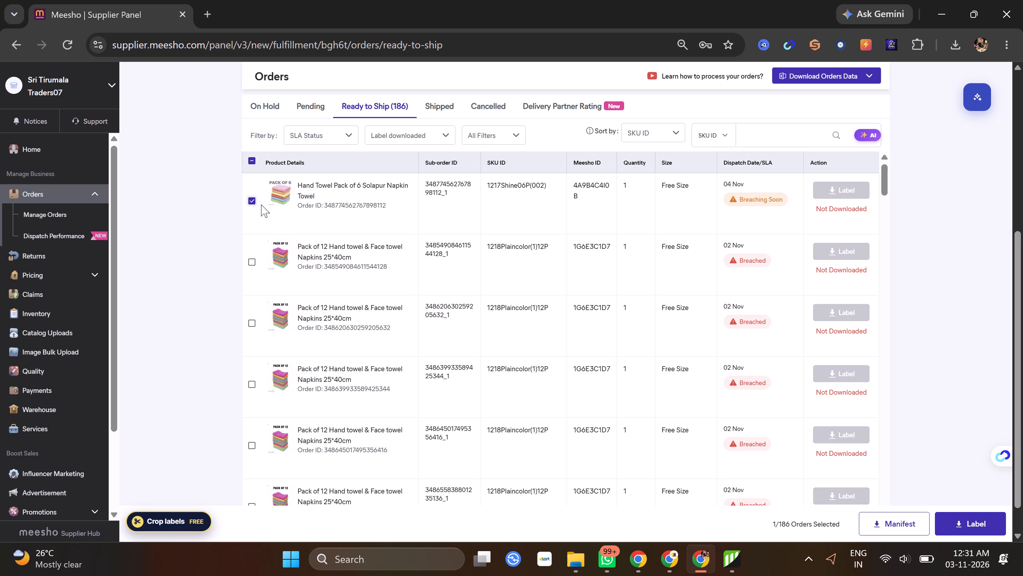
Look through the Pack of 12 orders with SKUs 1218Plaincolor(1)12P and 1218Plaincolor(3)12P for further Pack of 6 orders to include.
scroll(512, 267, down, 8)
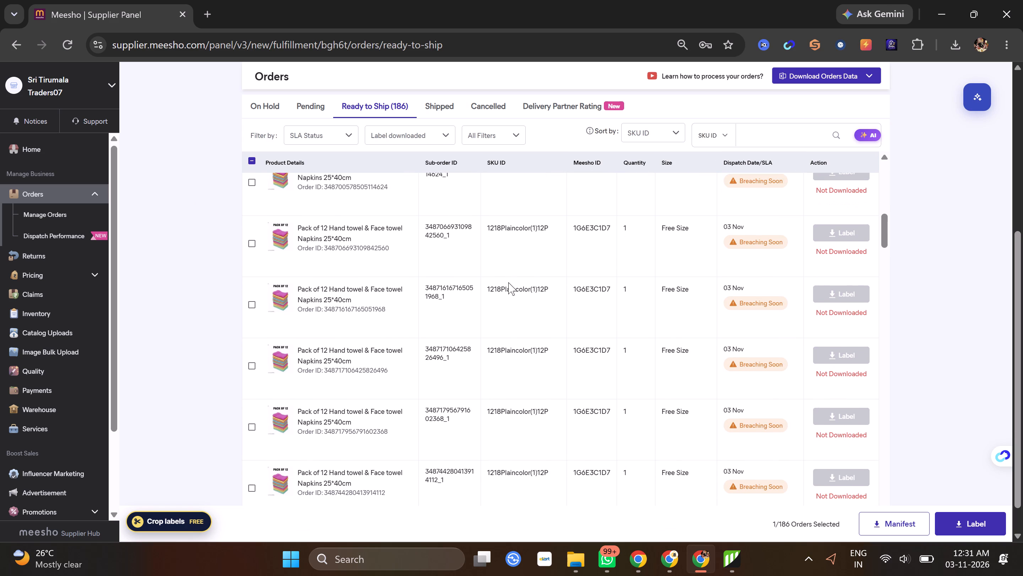
scroll(493, 358, down, 7)
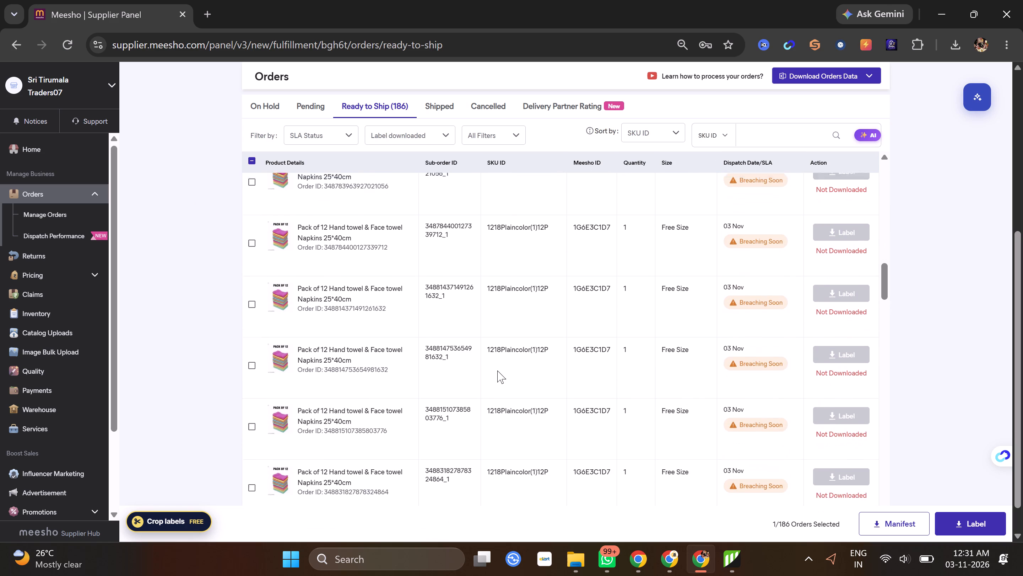
scroll(497, 370, down, 7)
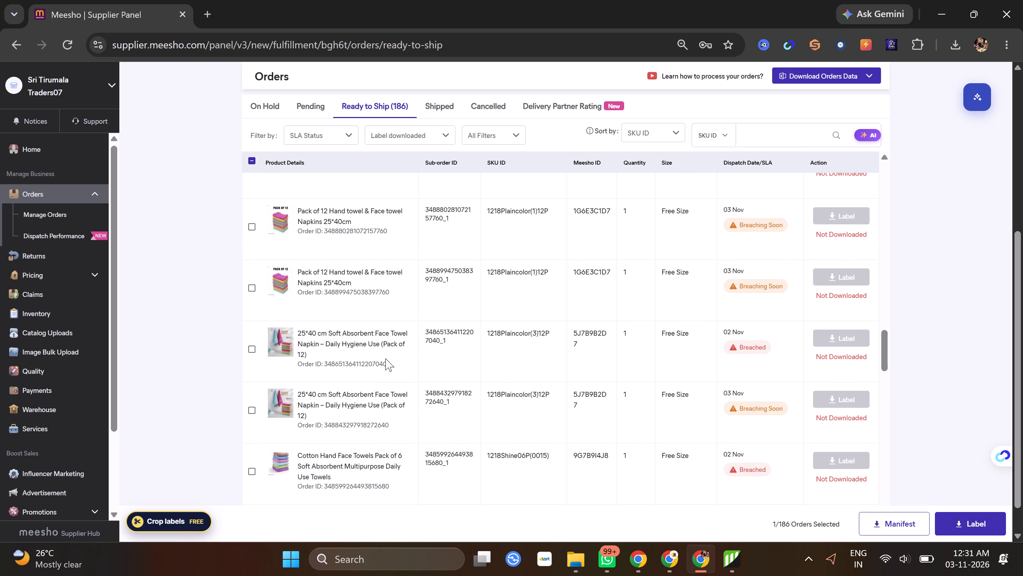
click(255, 349)
click(250, 346)
Add the twelve Cotton Hand Face Towels Pack of 6 orders with SKU 1218Shine06P(0015) and dispatch date 02 Nov to the selection.
scroll(498, 376, down, 3)
click(251, 330)
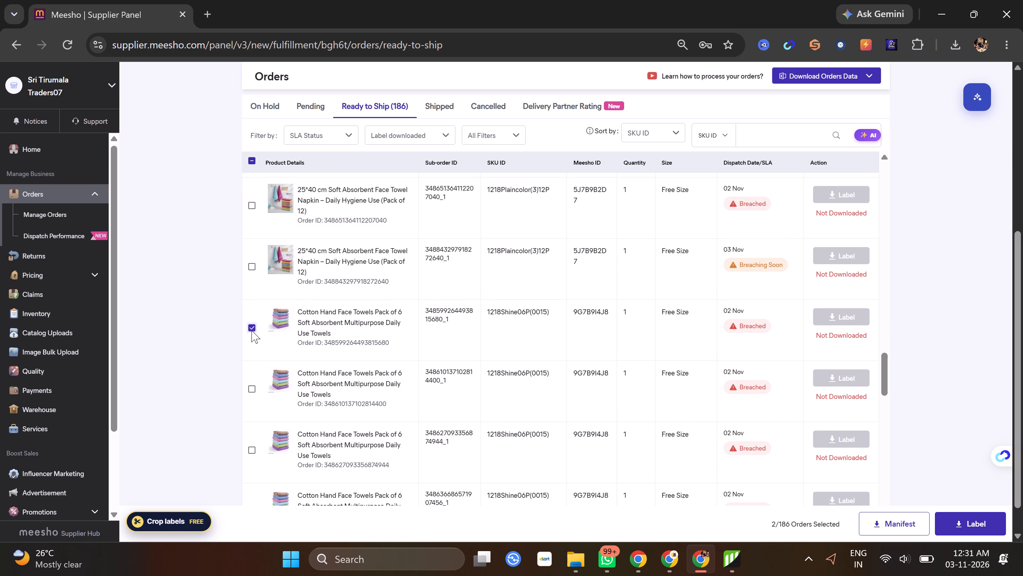
click(254, 390)
click(256, 452)
scroll(469, 358, down, 2)
click(249, 365)
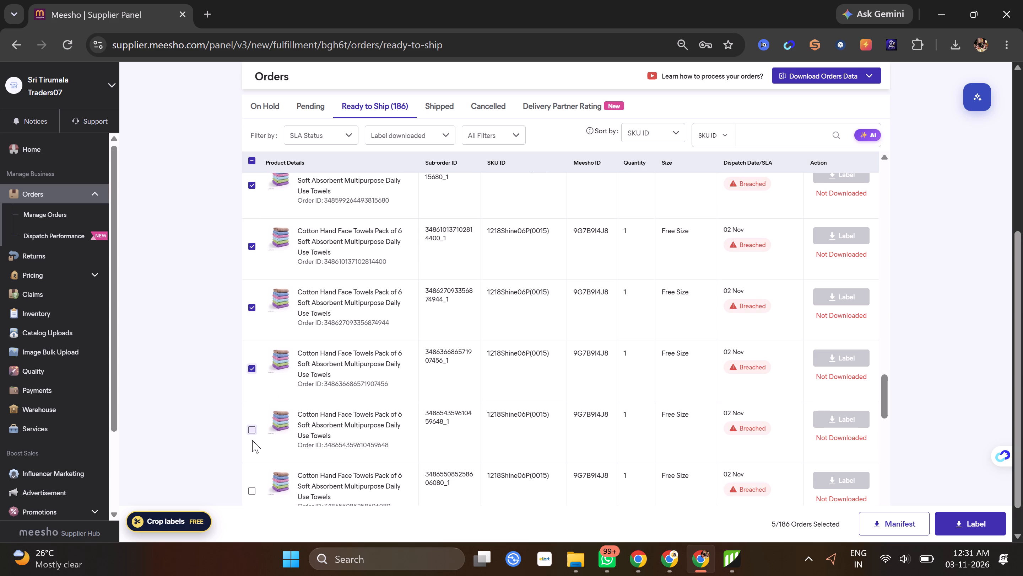
click(252, 431)
scroll(442, 354, down, 2)
click(253, 351)
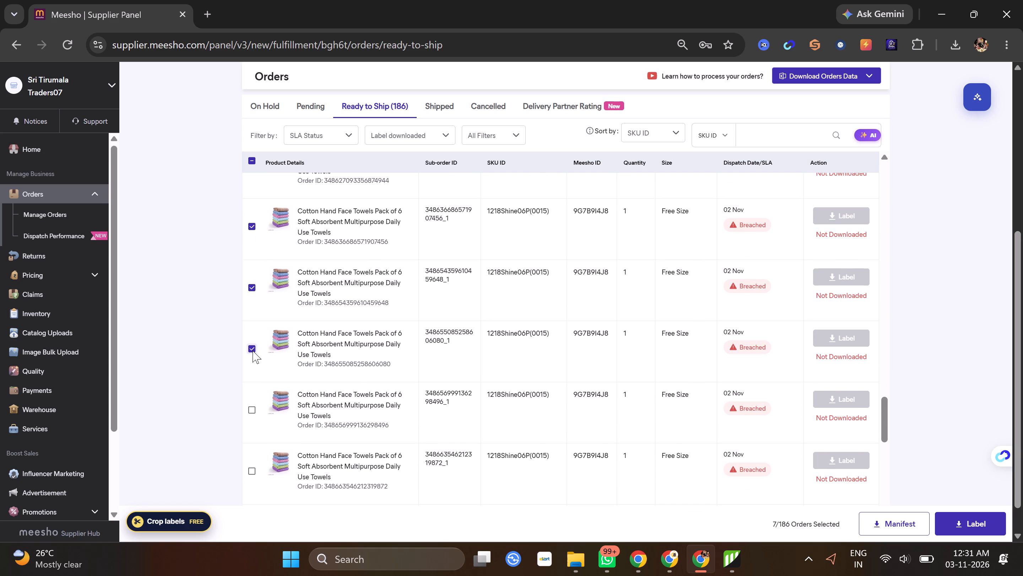
click(254, 409)
click(256, 474)
scroll(366, 376, down, 1)
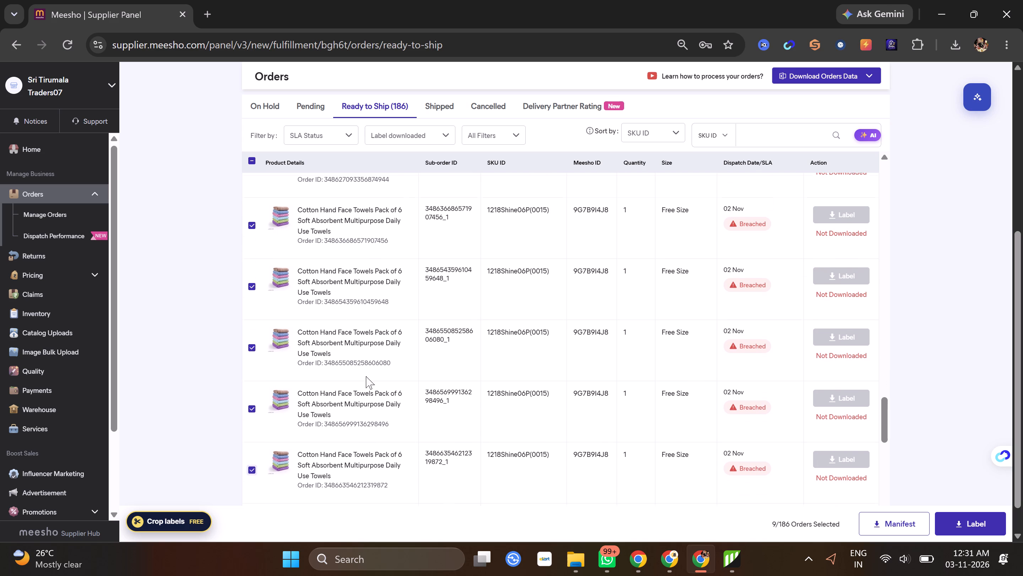
scroll(366, 376, down, 1)
click(250, 389)
click(250, 446)
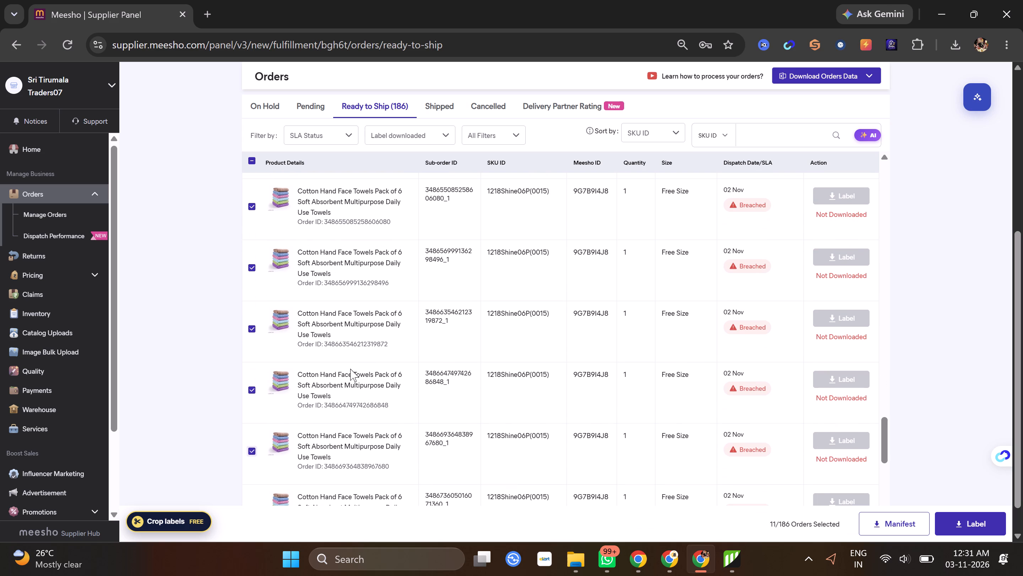
scroll(350, 369, down, 2)
click(253, 373)
click(254, 432)
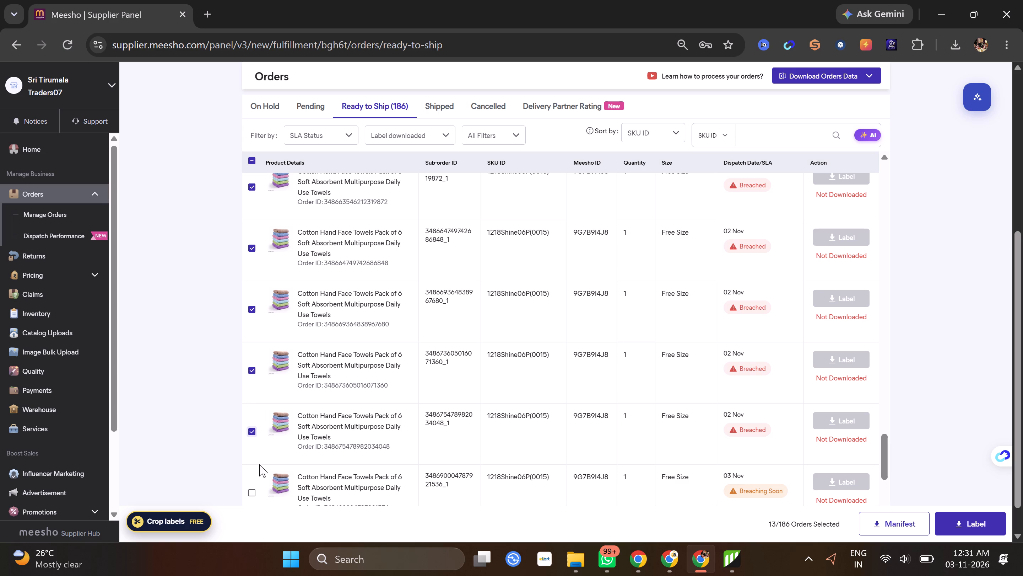
click(254, 493)
scroll(406, 374, down, 3)
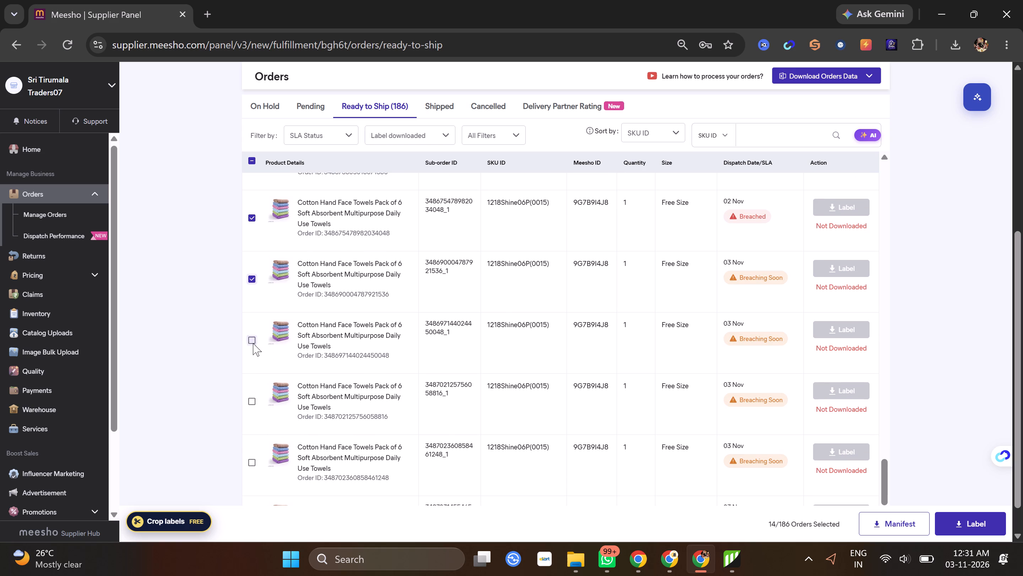
click(249, 340)
click(250, 402)
click(254, 463)
scroll(458, 332, down, 2)
click(251, 383)
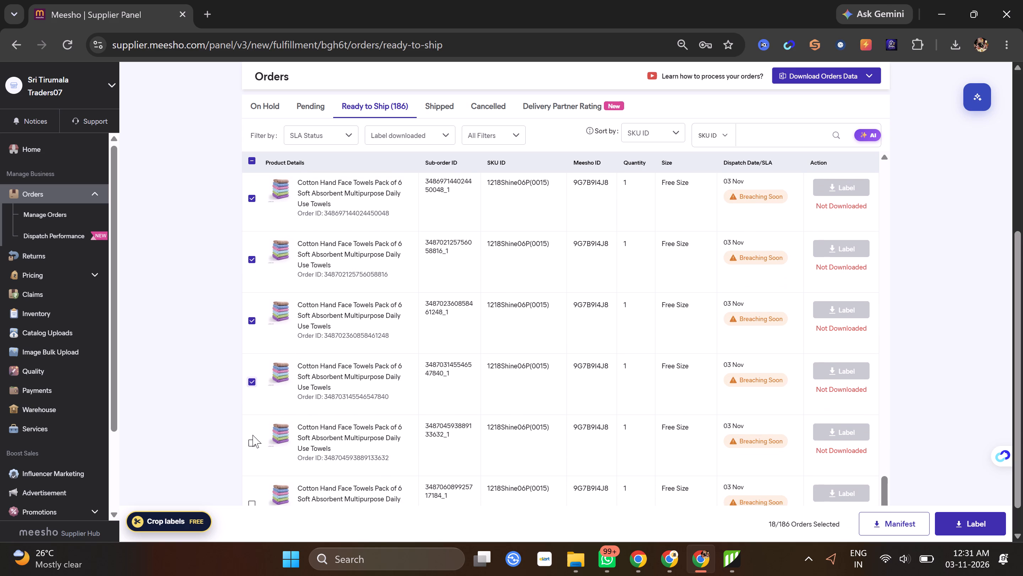
click(251, 442)
scroll(487, 325, down, 3)
click(254, 448)
scroll(526, 306, down, 2)
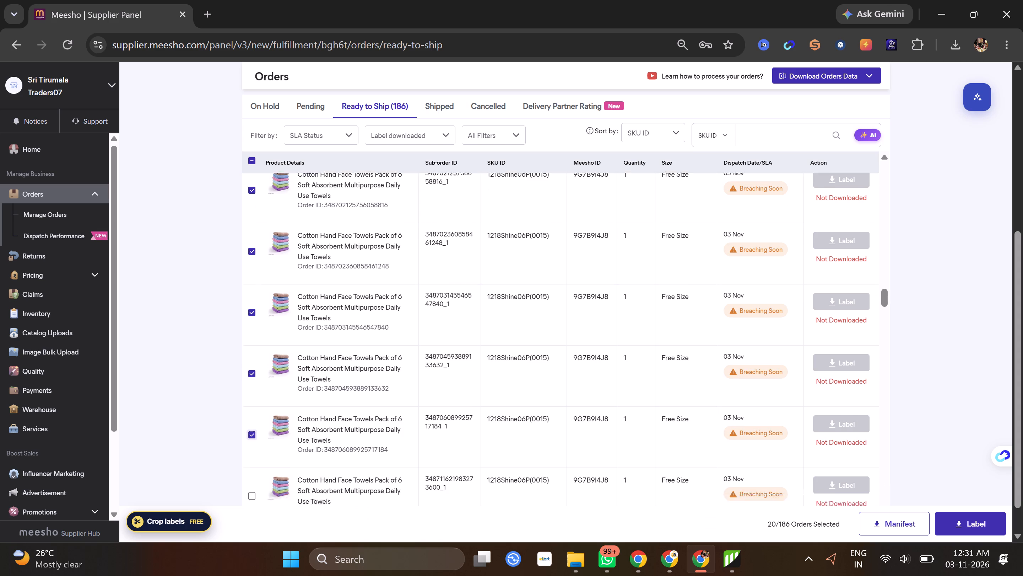
scroll(526, 306, down, 1)
click(251, 296)
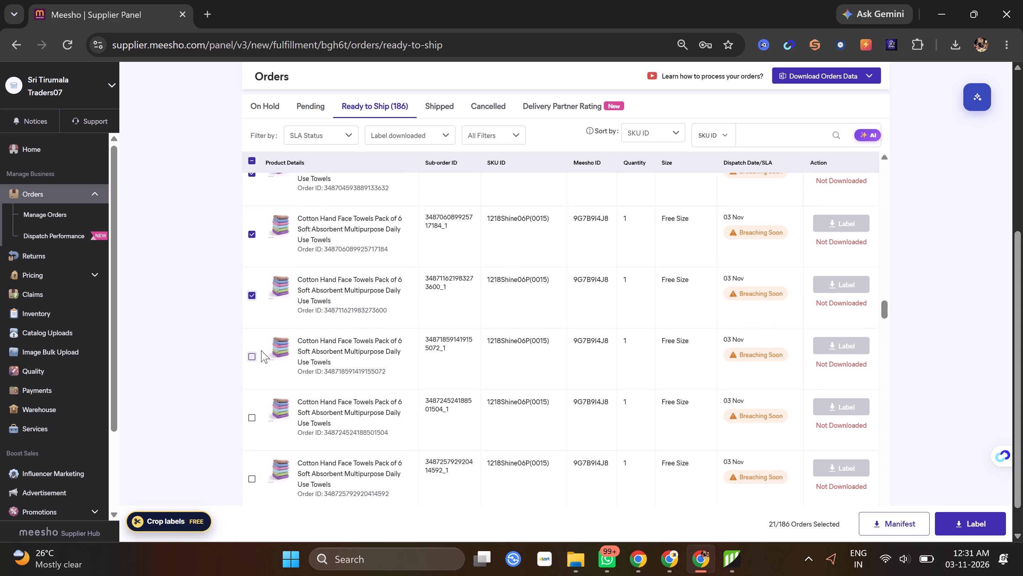
click(254, 355)
click(252, 418)
click(254, 484)
scroll(370, 385, down, 3)
click(252, 324)
click(248, 387)
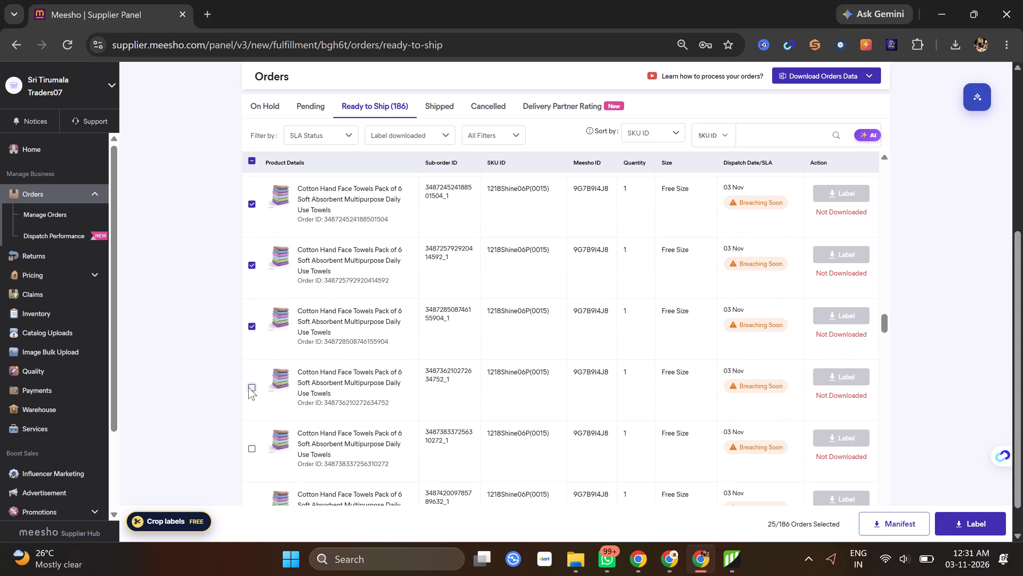
click(249, 442)
click(251, 450)
scroll(352, 405, down, 2)
click(252, 372)
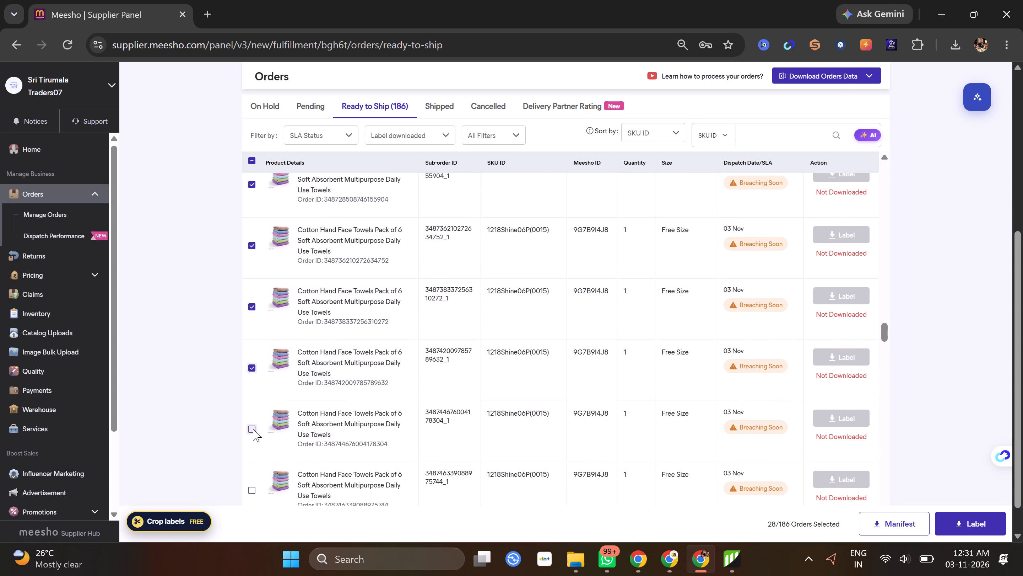
click(253, 429)
click(249, 495)
scroll(353, 406, down, 4)
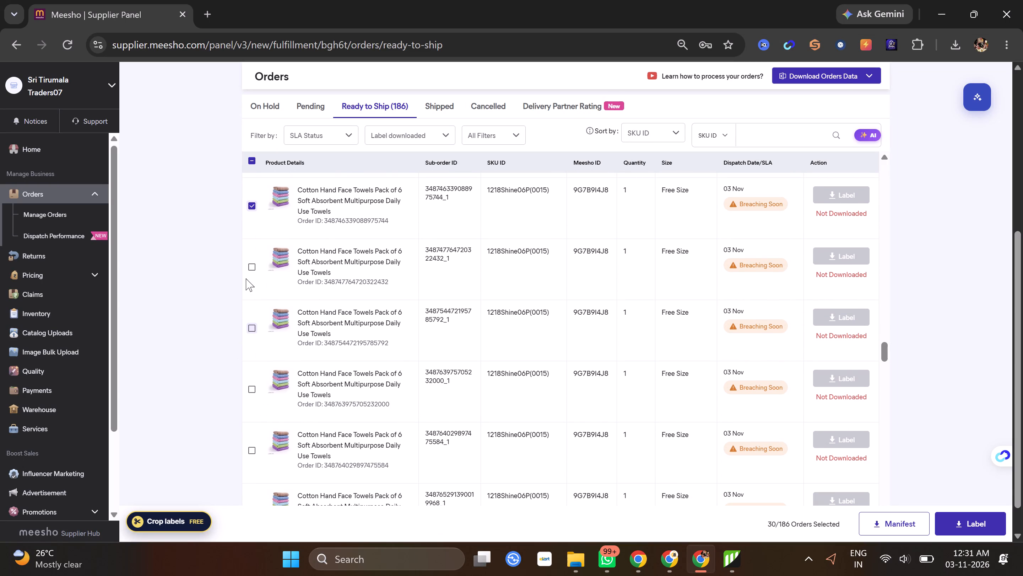
click(251, 265)
click(249, 330)
click(252, 393)
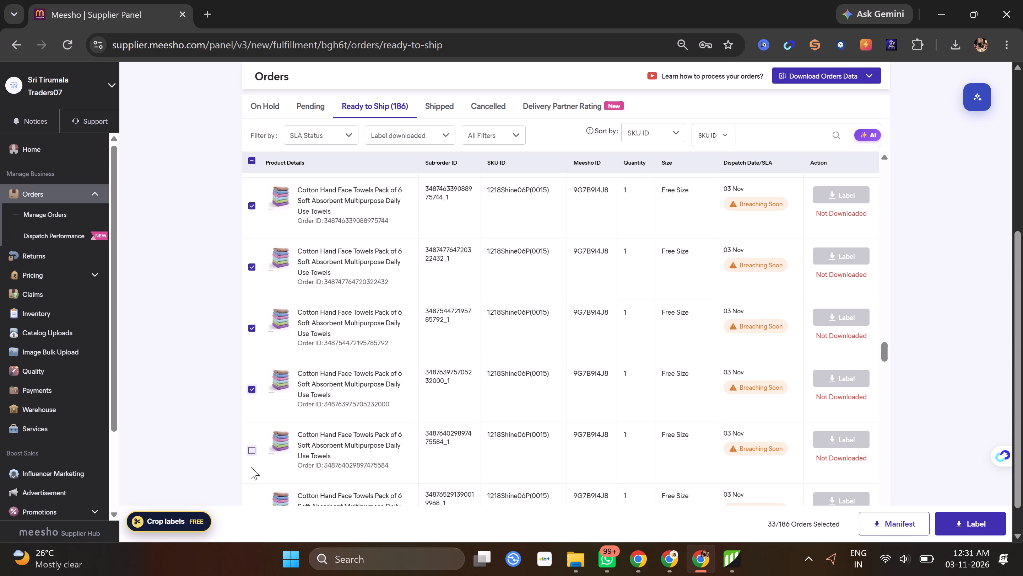
click(253, 455)
scroll(364, 377, down, 2)
click(251, 370)
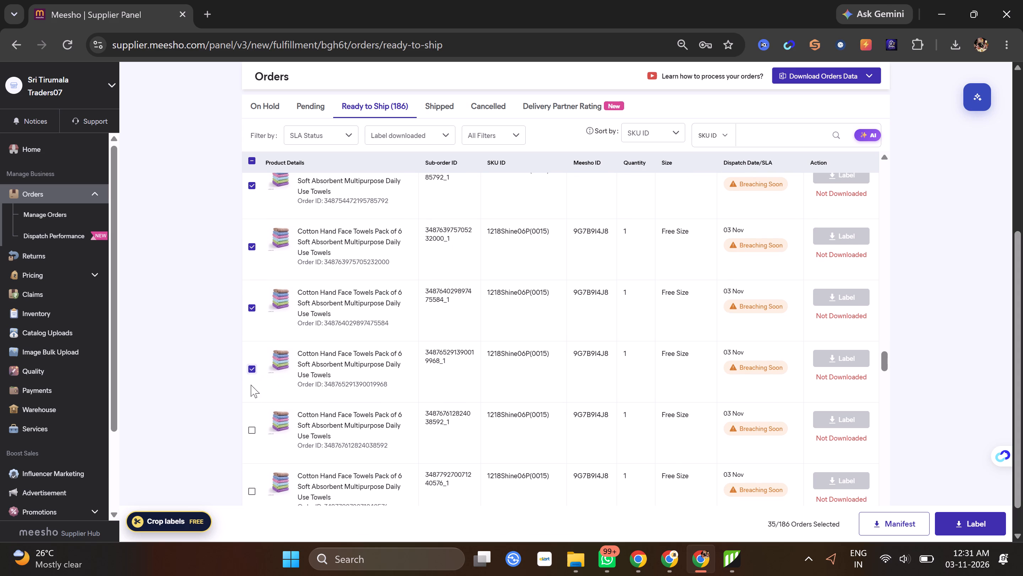
click(249, 428)
scroll(357, 356, down, 3)
click(249, 278)
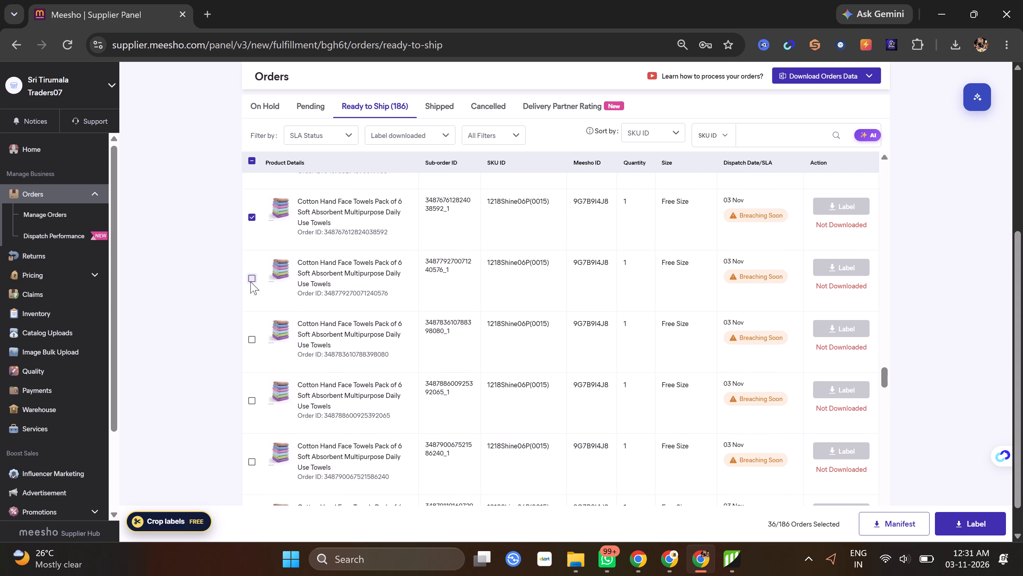
click(250, 345)
click(256, 339)
click(251, 399)
click(257, 463)
Extend the selection with the following eleven 03 Nov orders of SKU 1218Shine06P(0015), through the order ID ending 521856.
scroll(331, 357, down, 4)
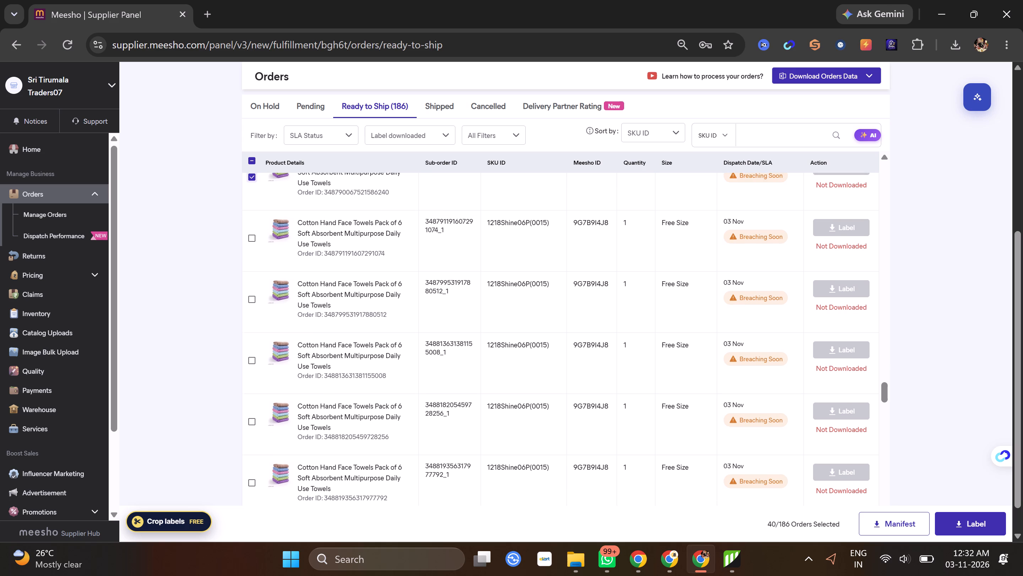
click(249, 237)
click(253, 299)
click(249, 361)
click(254, 420)
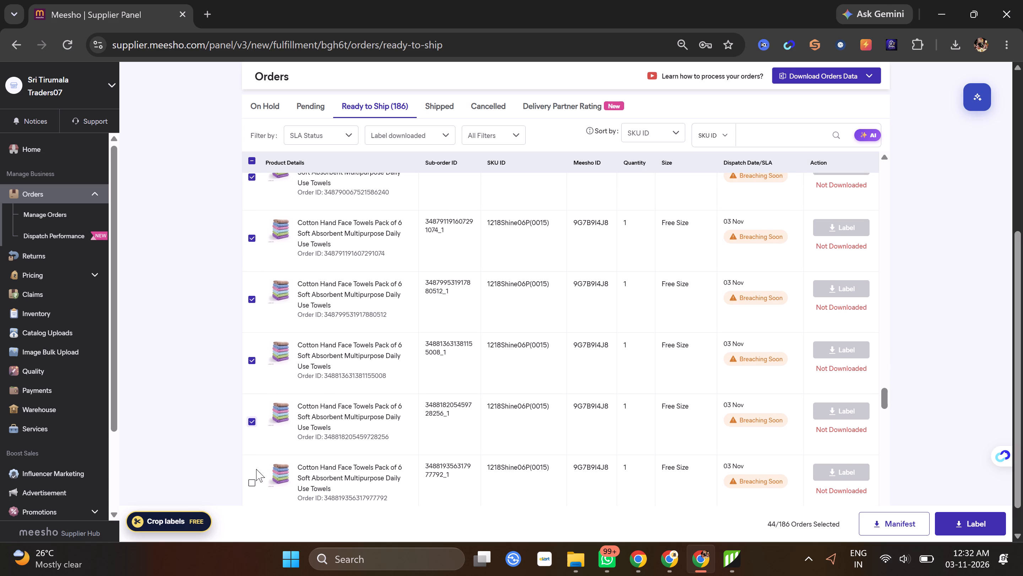
click(251, 481)
scroll(338, 403, down, 2)
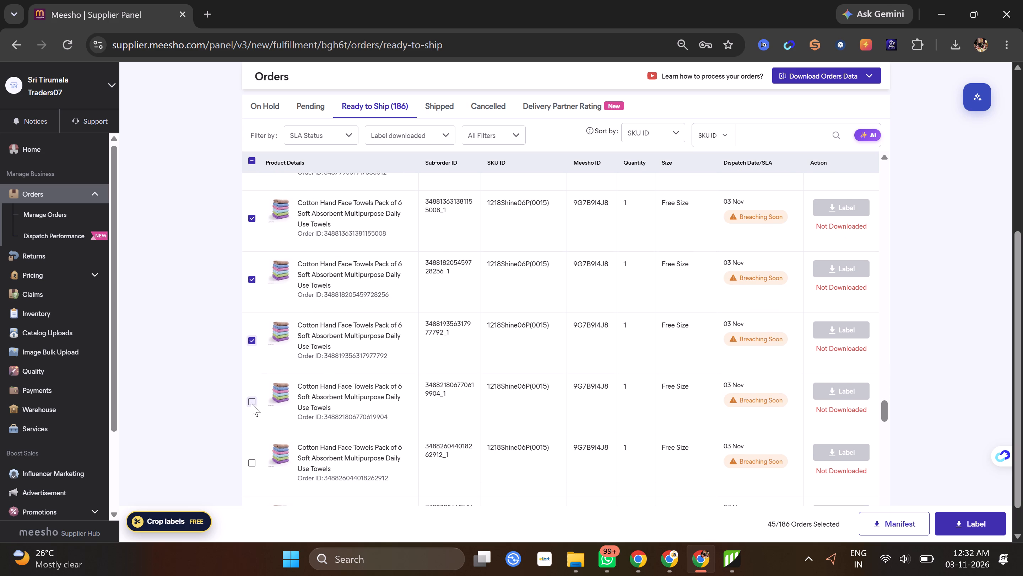
click(254, 396)
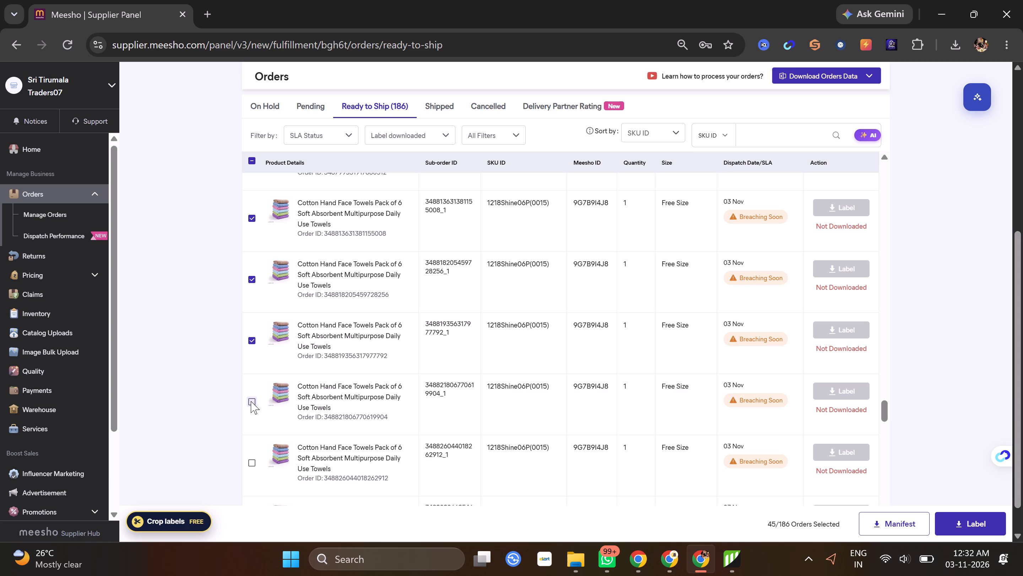
click(251, 401)
click(253, 463)
scroll(335, 386, down, 3)
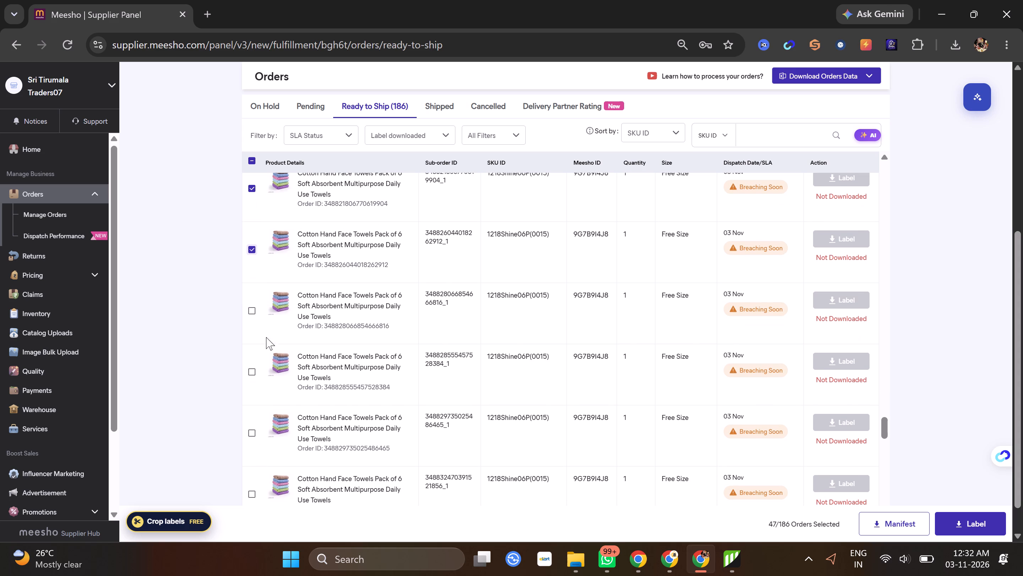
click(253, 314)
click(252, 374)
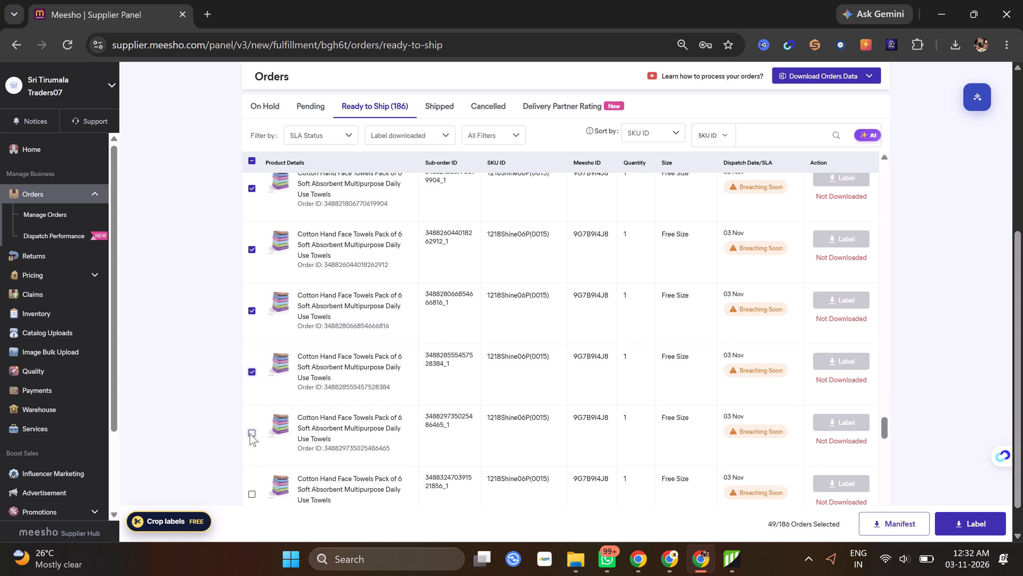
click(251, 431)
click(253, 492)
scroll(355, 377, down, 2)
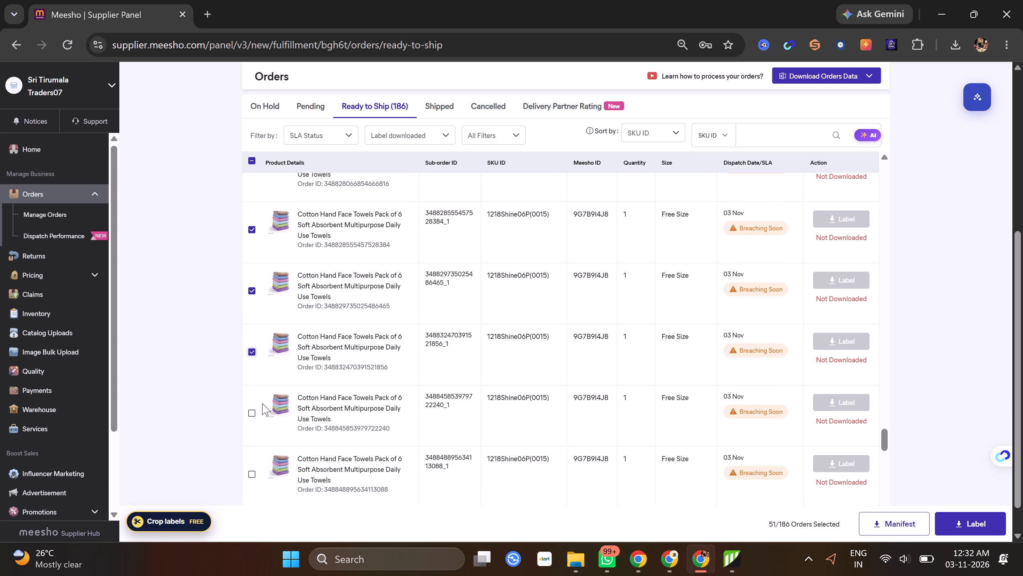
click(253, 415)
click(254, 472)
scroll(370, 355, down, 3)
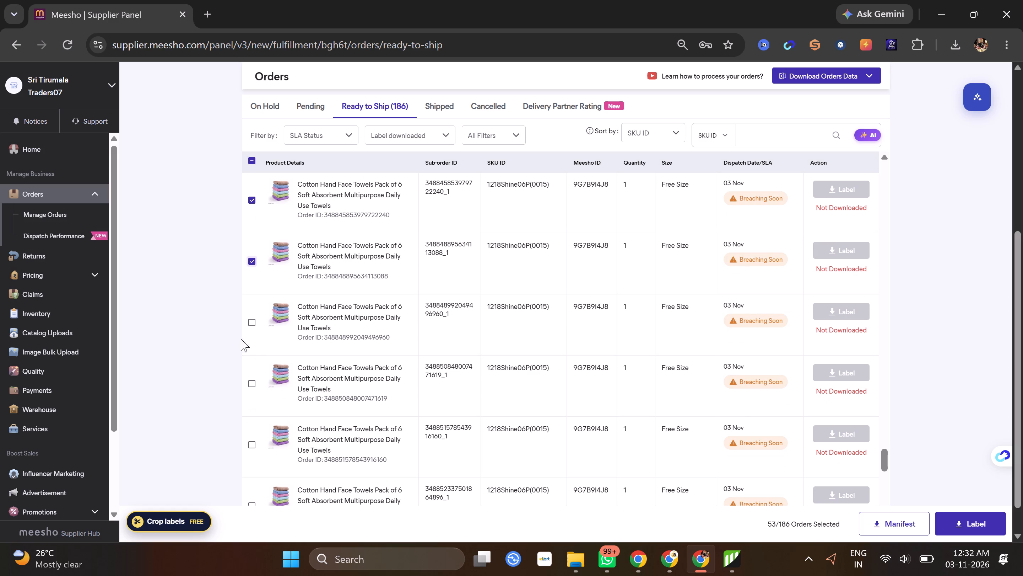
click(250, 321)
click(251, 380)
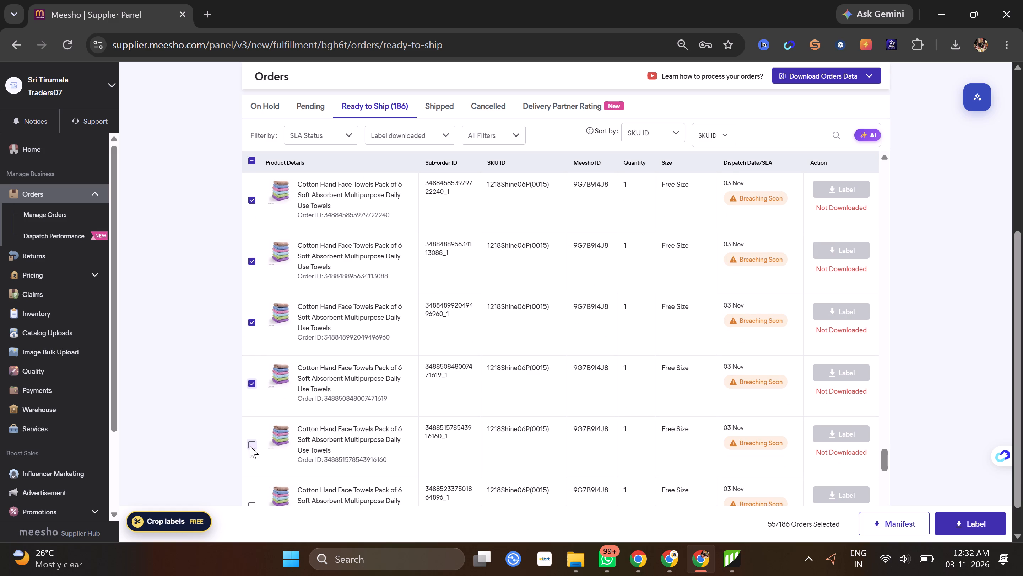
click(250, 446)
scroll(361, 354, down, 2)
click(252, 365)
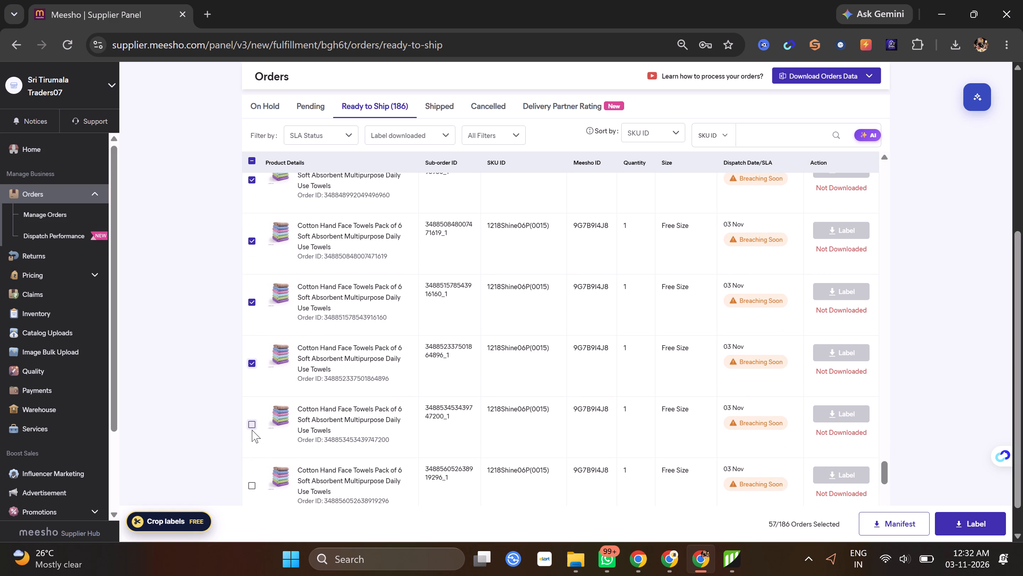
click(252, 430)
click(250, 485)
scroll(327, 380, down, 2)
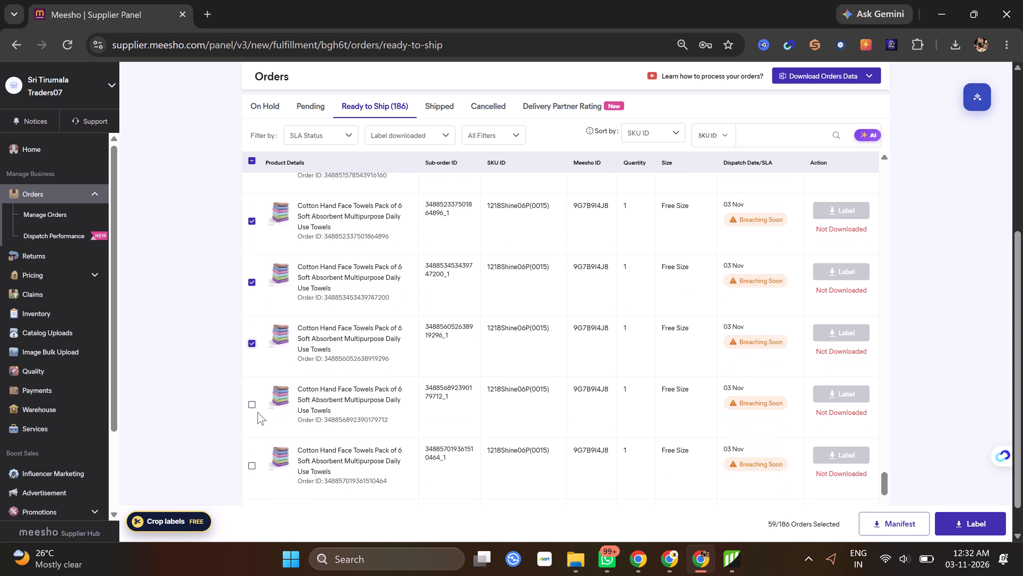
click(256, 409)
click(256, 465)
Add the following eight 03 Nov orders with SKU 1218Shine06P(0015) to the selection, through the order ID ending 235008.
scroll(368, 359, down, 3)
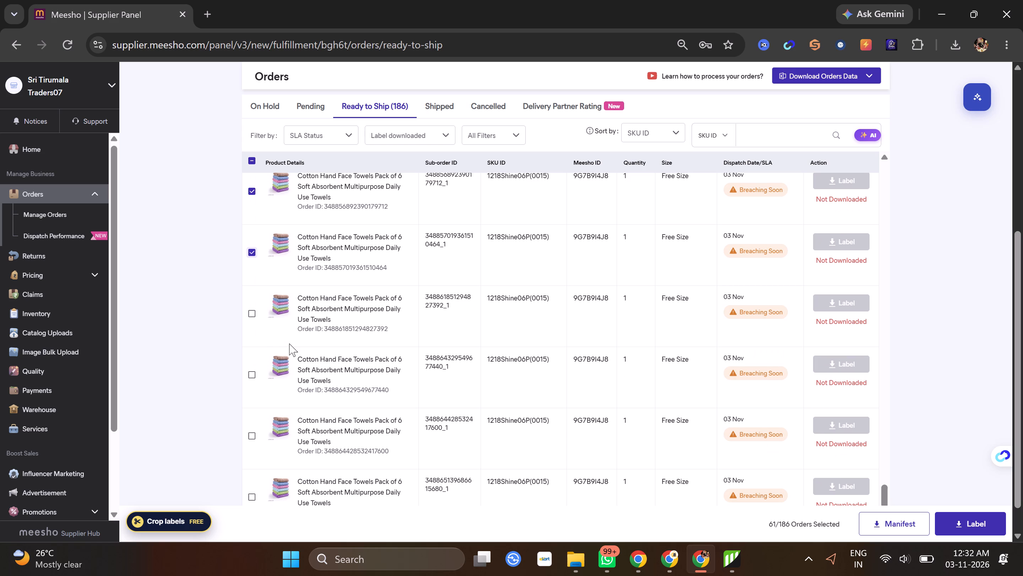
click(255, 316)
click(254, 375)
click(252, 433)
scroll(375, 337, down, 2)
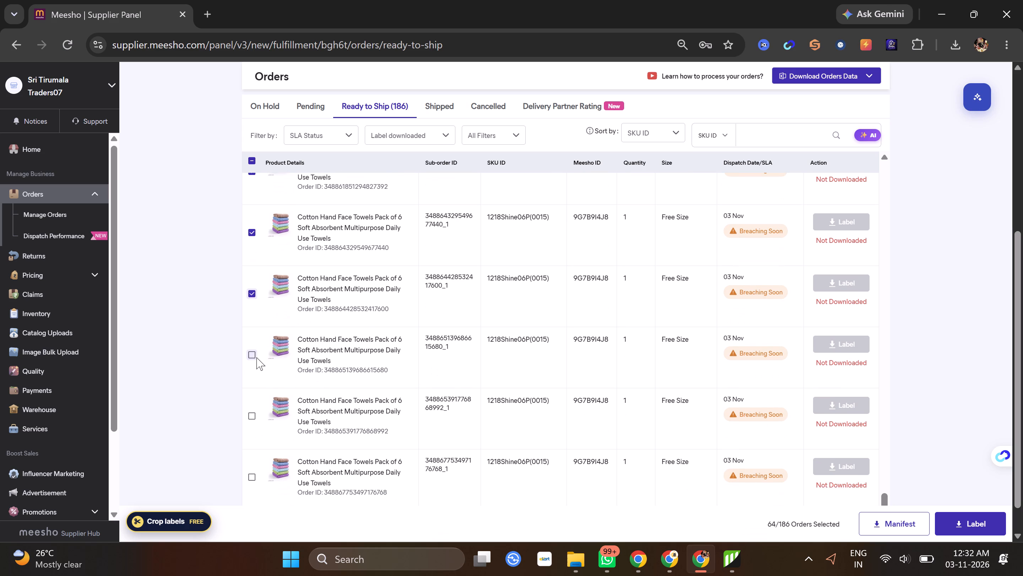
click(256, 357)
click(253, 414)
click(249, 476)
scroll(340, 342, down, 2)
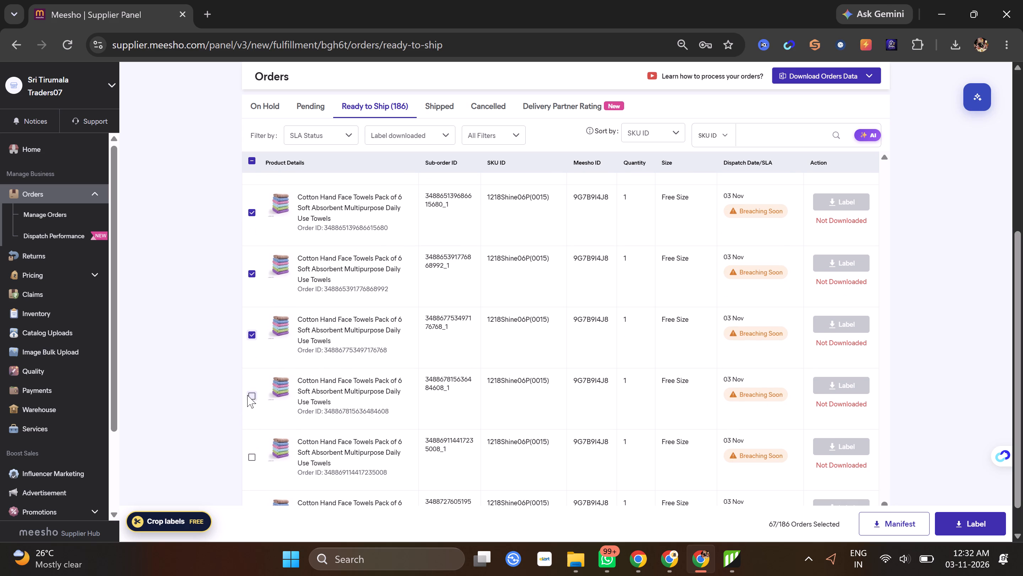
click(249, 394)
click(244, 456)
click(250, 459)
Add the last seven 03 Nov orders with SKU 1218Shine06P(0015) to the selection, from order ID ending 573952 through 556032.
scroll(310, 368, down, 2)
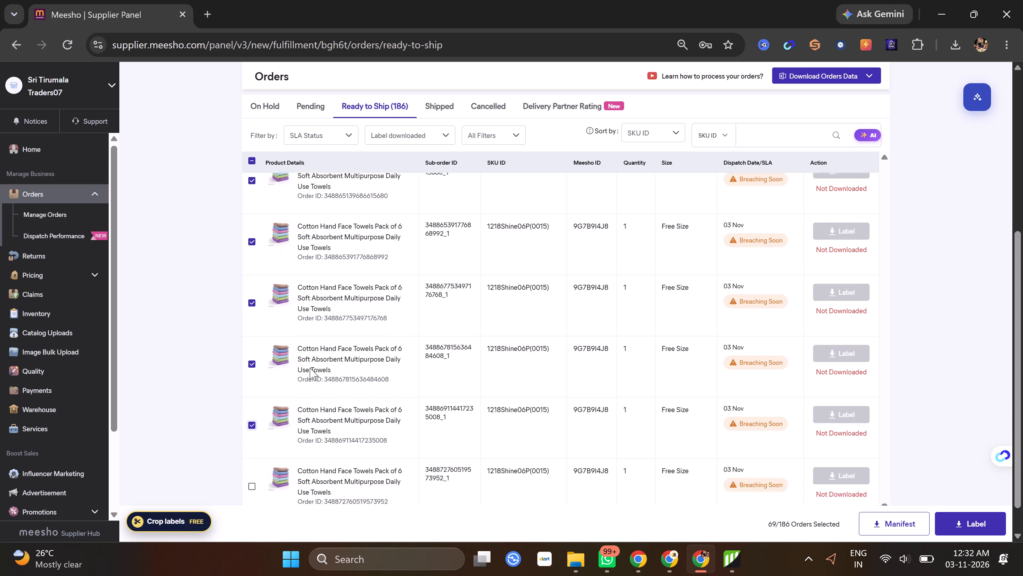
click(247, 450)
scroll(335, 369, down, 3)
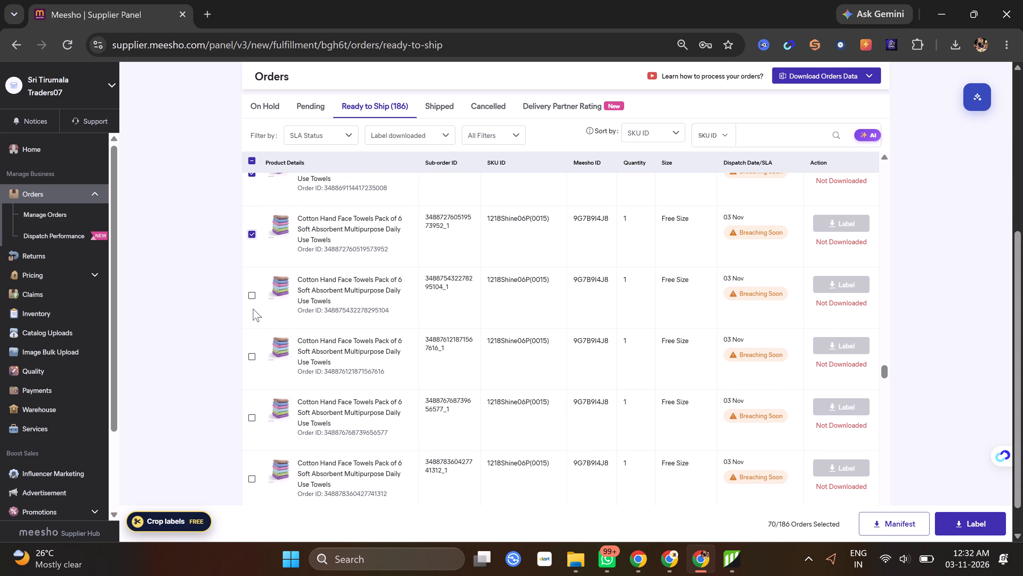
click(254, 295)
click(247, 356)
click(249, 417)
click(251, 480)
scroll(331, 379, down, 3)
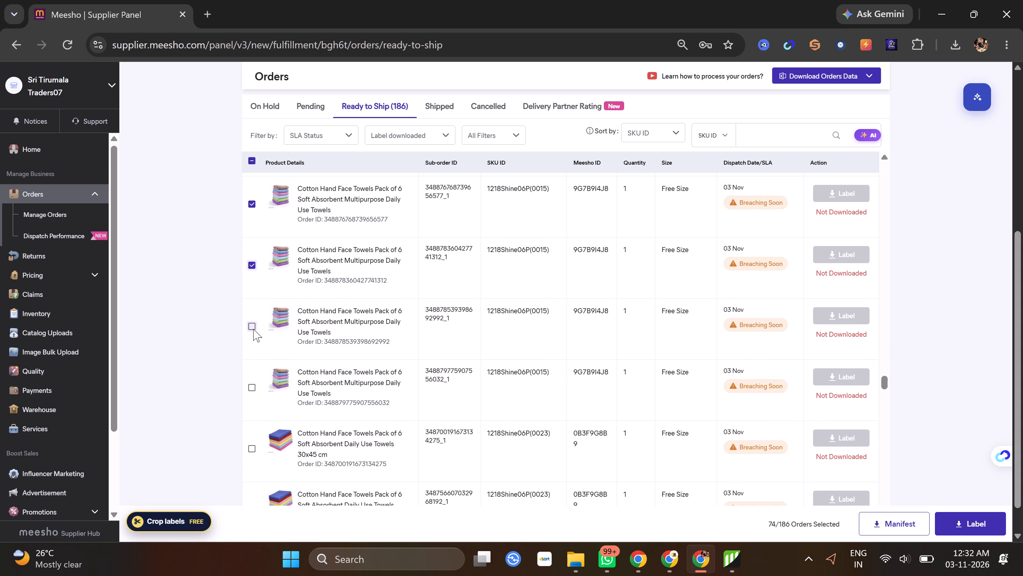
click(254, 327)
click(252, 388)
Examine the remaining orders sorted after SKU 1218Shine06P(0015), checking their SKU groups and dispatch dates.
scroll(310, 333, down, 2)
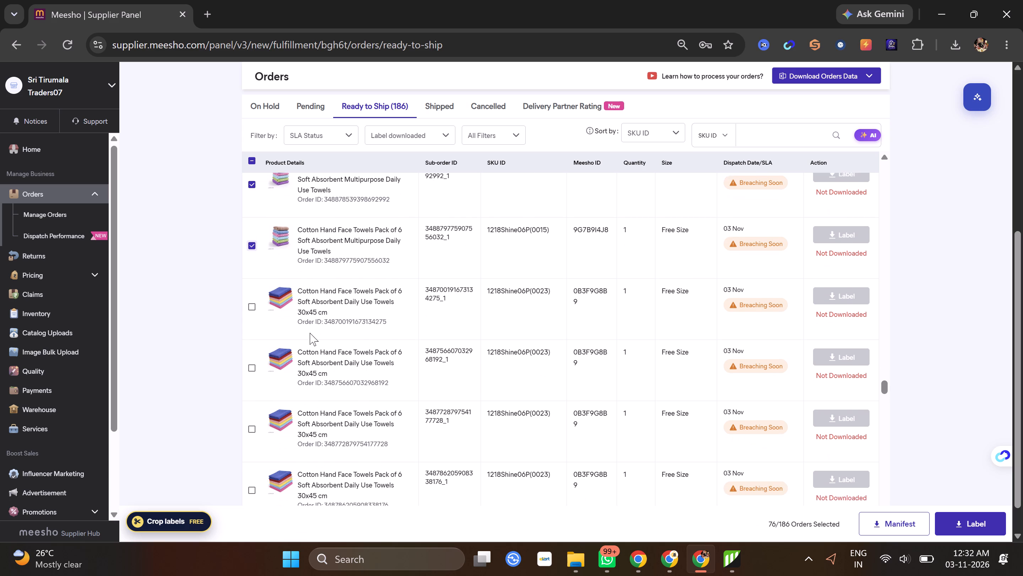
scroll(310, 333, down, 3)
scroll(607, 422, down, 3)
scroll(554, 422, down, 3)
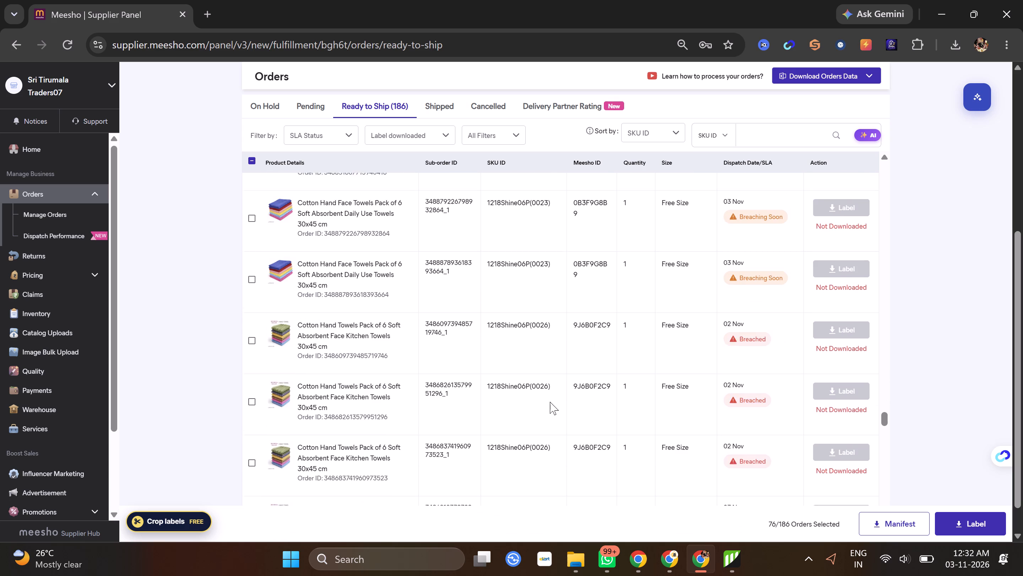
scroll(552, 401, down, 3)
scroll(536, 422, up, 6)
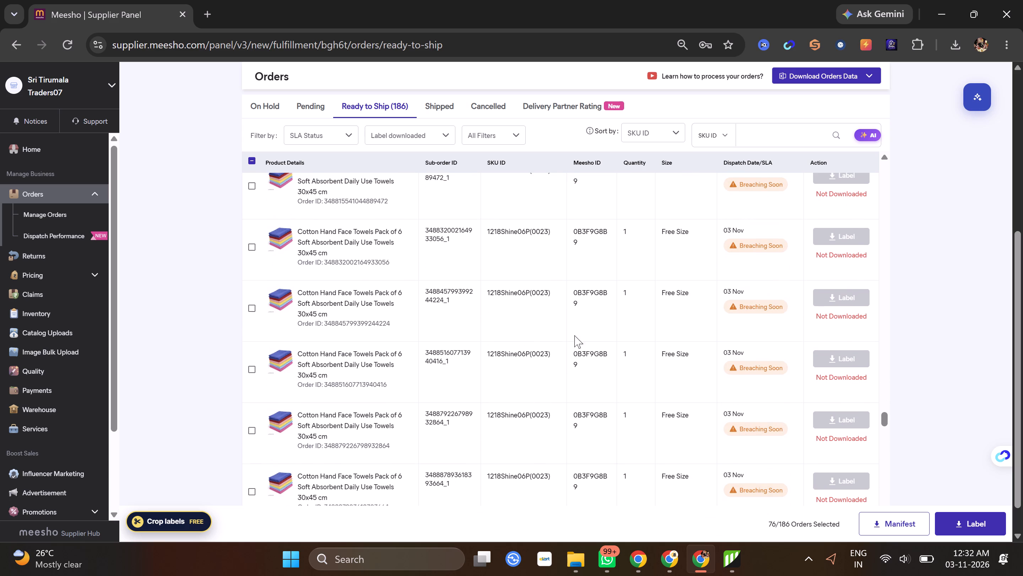
scroll(550, 354, up, 2)
scroll(513, 428, up, 3)
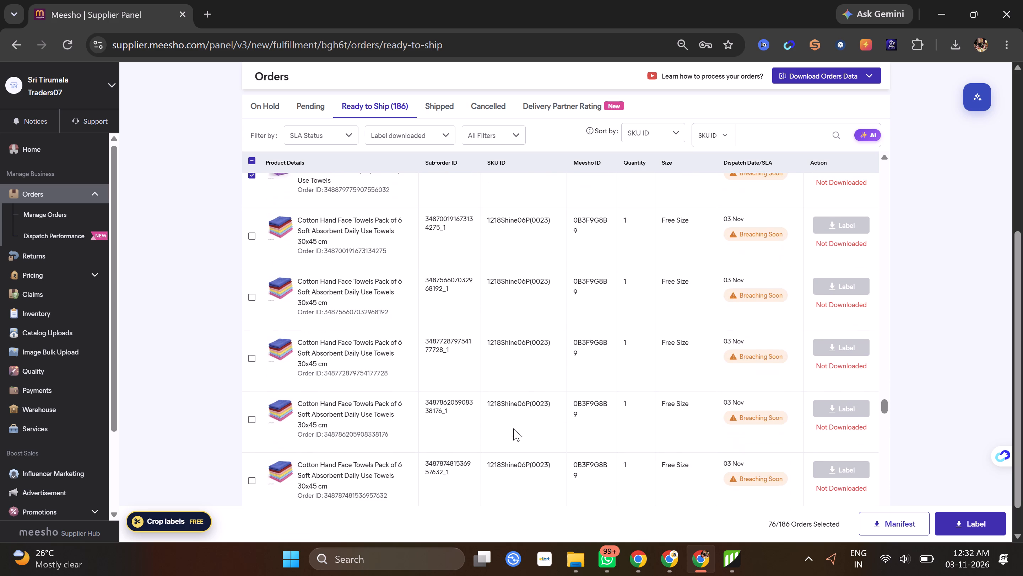
scroll(476, 394, up, 2)
scroll(476, 394, down, 17)
scroll(475, 395, down, 6)
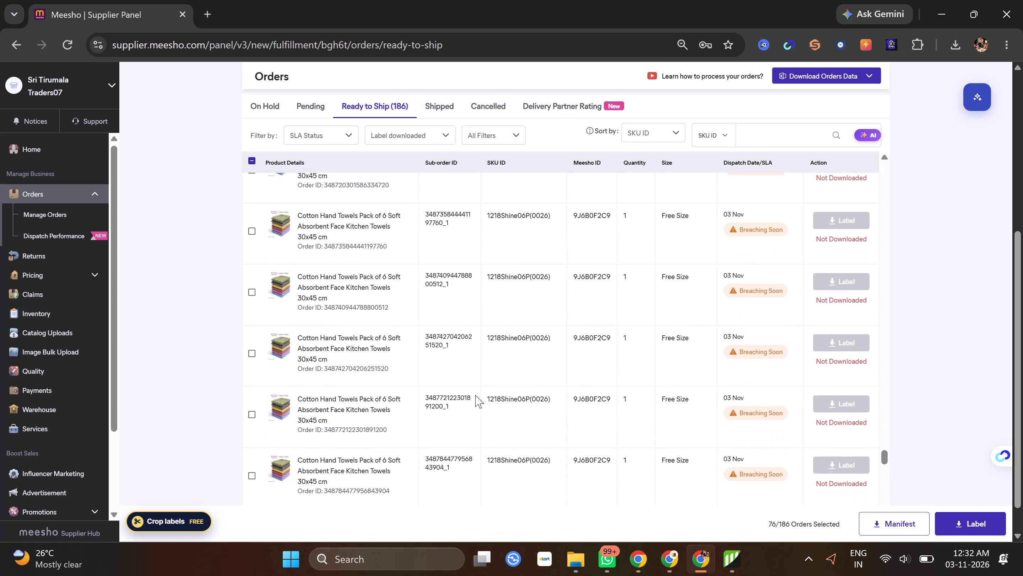
scroll(475, 395, down, 8)
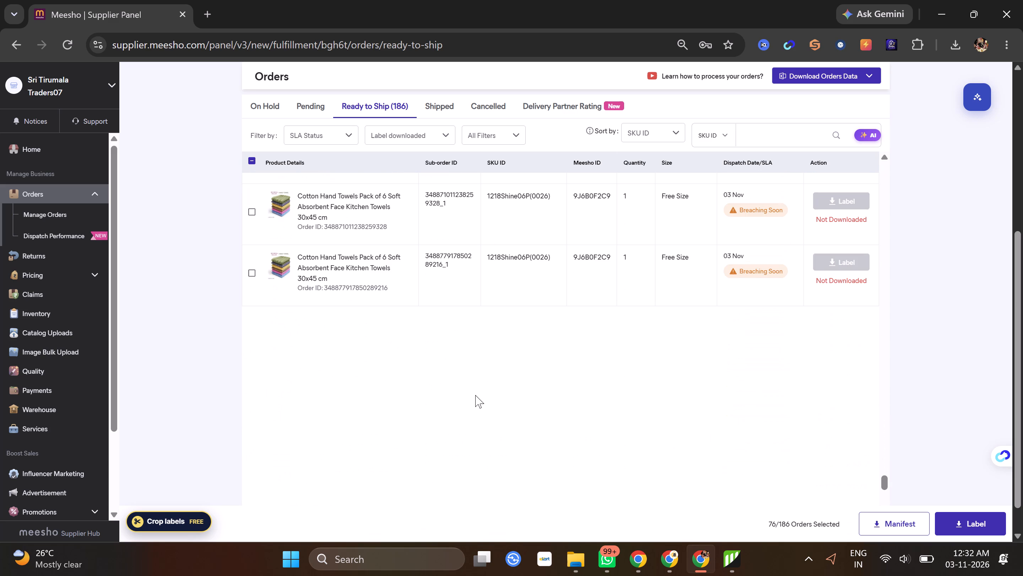
scroll(499, 331, down, 2)
scroll(813, 394, up, 3)
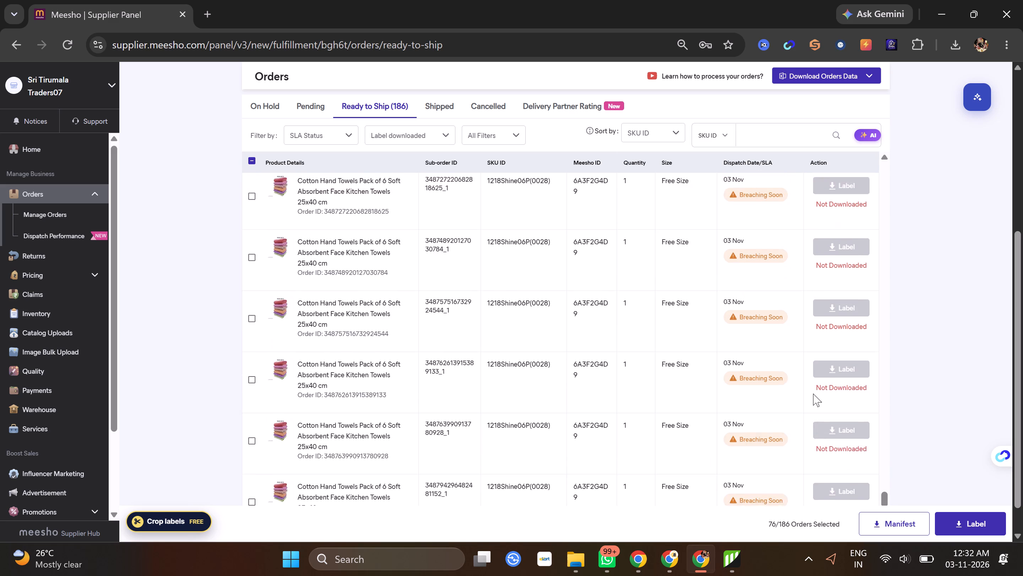
scroll(813, 394, down, 8)
scroll(675, 399, up, 2)
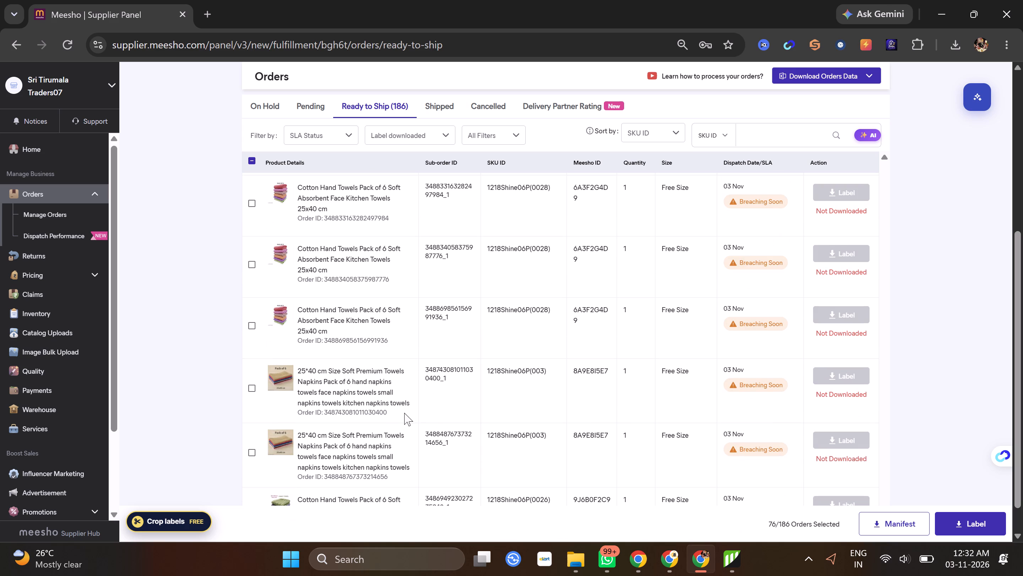
Add the two 03 Nov orders with SKU 1218Shine06P(003) to the selection.
click(248, 452)
click(254, 388)
click(252, 325)
click(253, 267)
click(253, 207)
scroll(354, 272, up, 3)
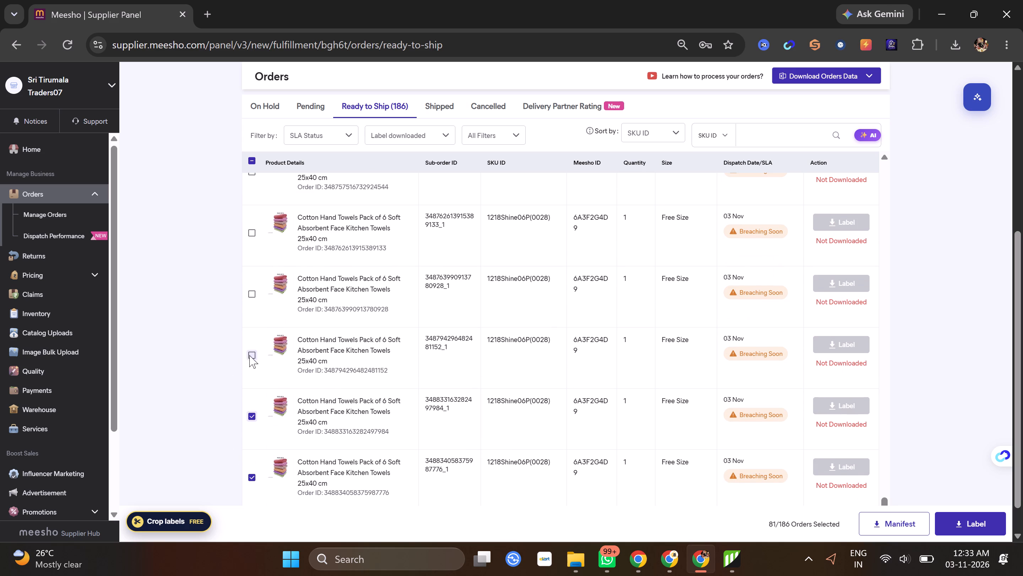
click(249, 355)
click(254, 295)
click(251, 236)
scroll(379, 266, up, 2)
click(253, 315)
click(250, 256)
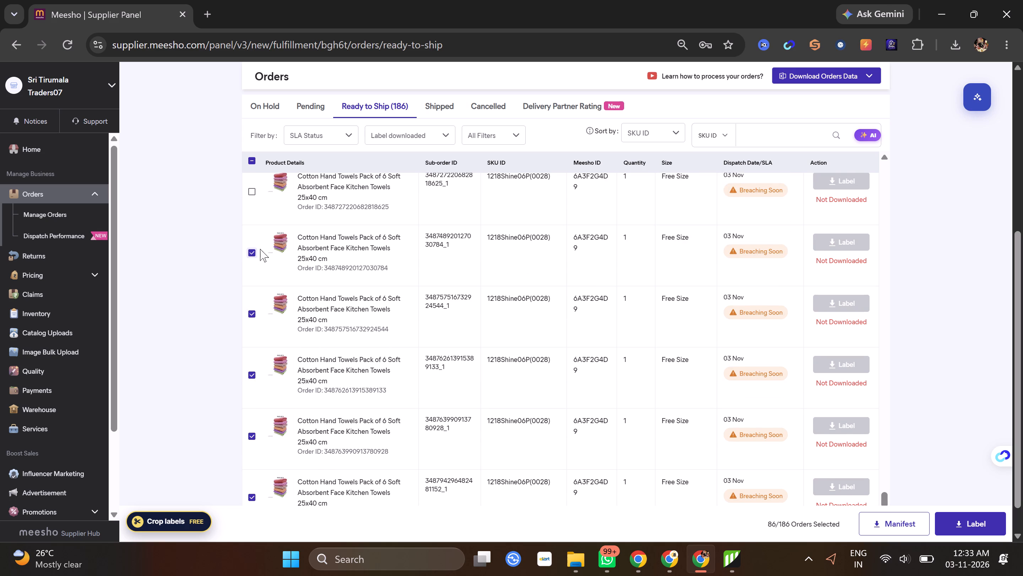
scroll(308, 238, up, 3)
click(250, 402)
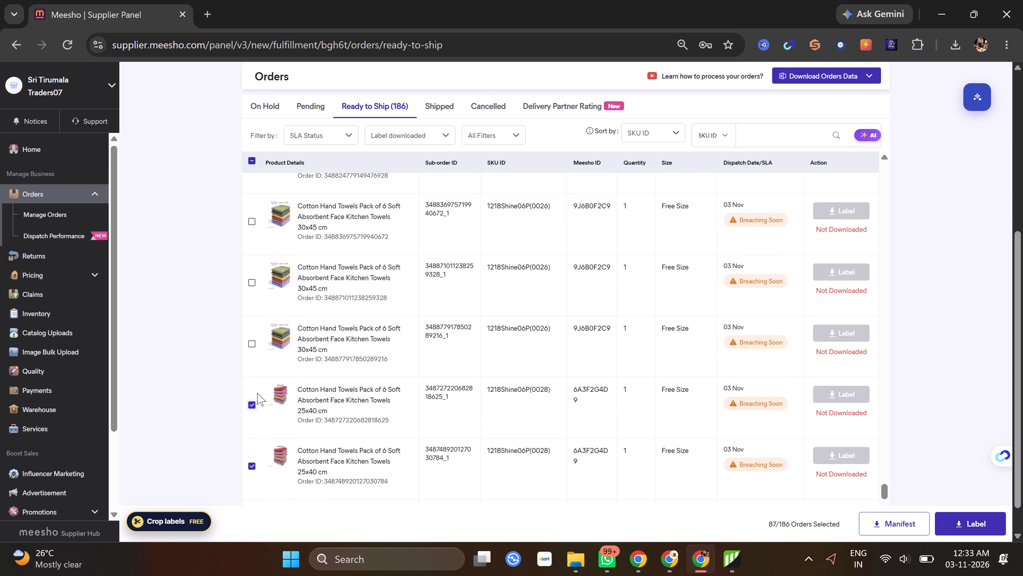
Add the 02 Nov orders of SKU 1218Shine06P(0026) with order IDs ending 951296 and 719746 to the selection.
scroll(405, 403, up, 1)
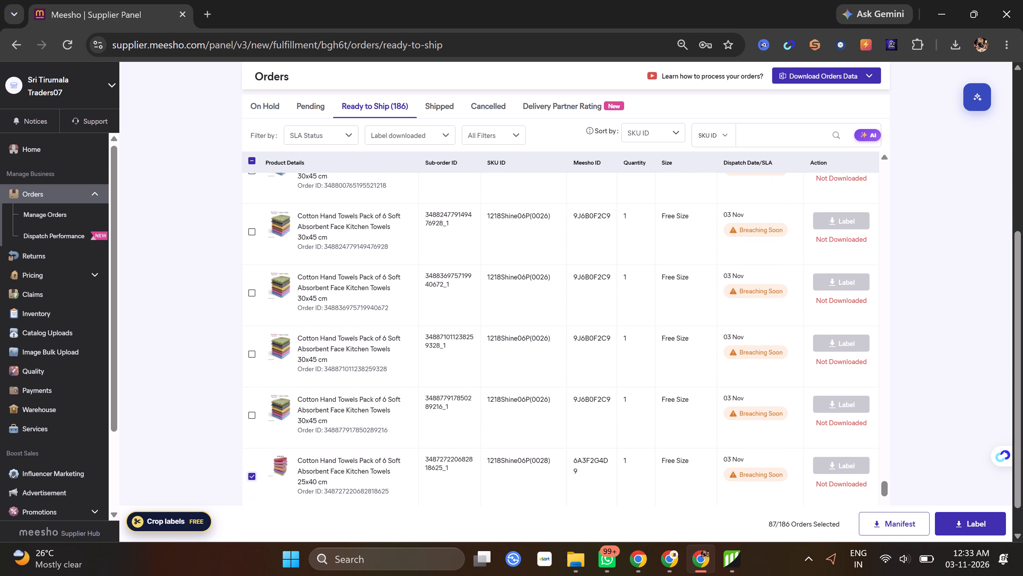
scroll(426, 398, up, 14)
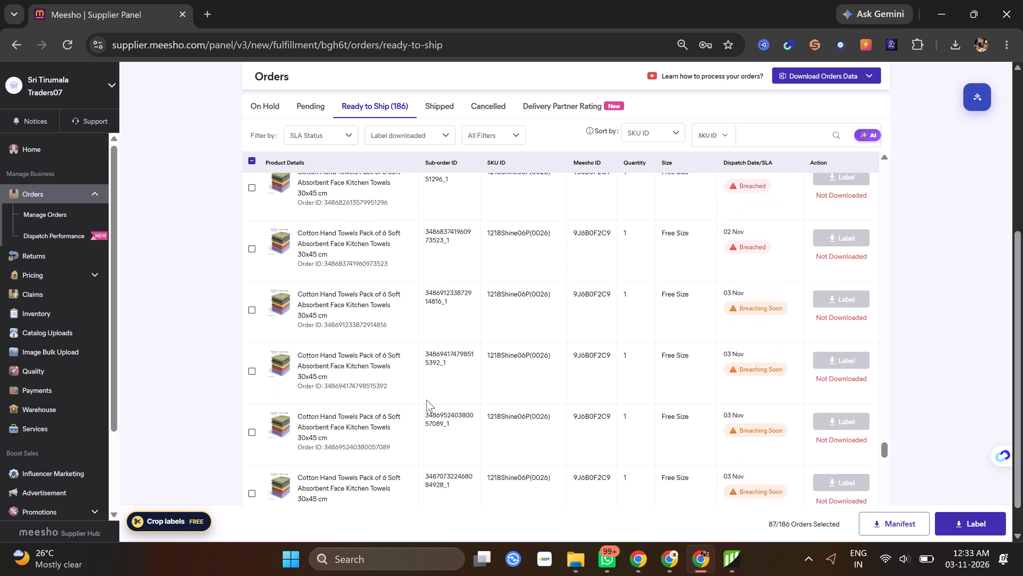
scroll(426, 400, up, 3)
scroll(427, 401, down, 2)
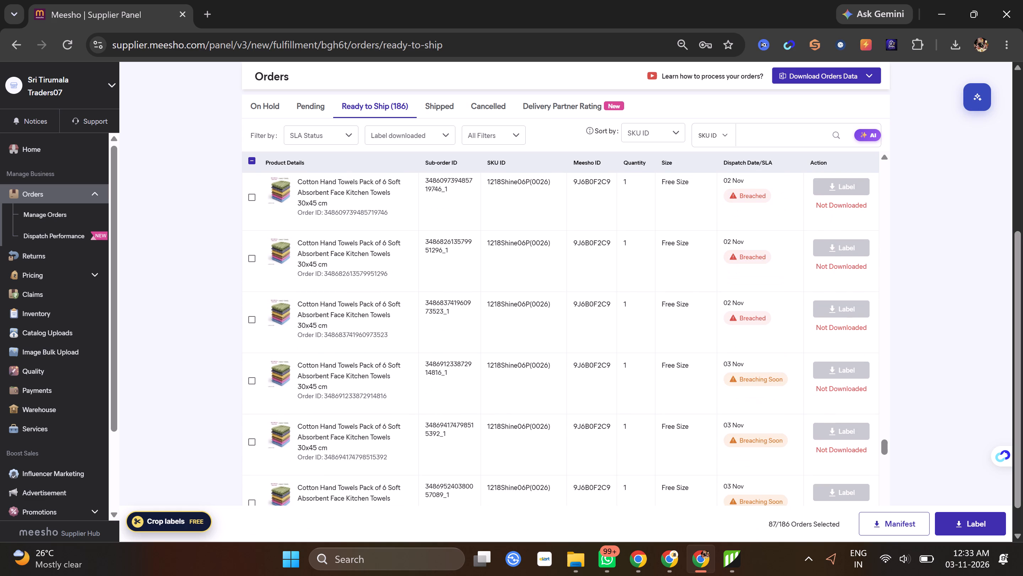
scroll(353, 379, up, 1)
click(248, 331)
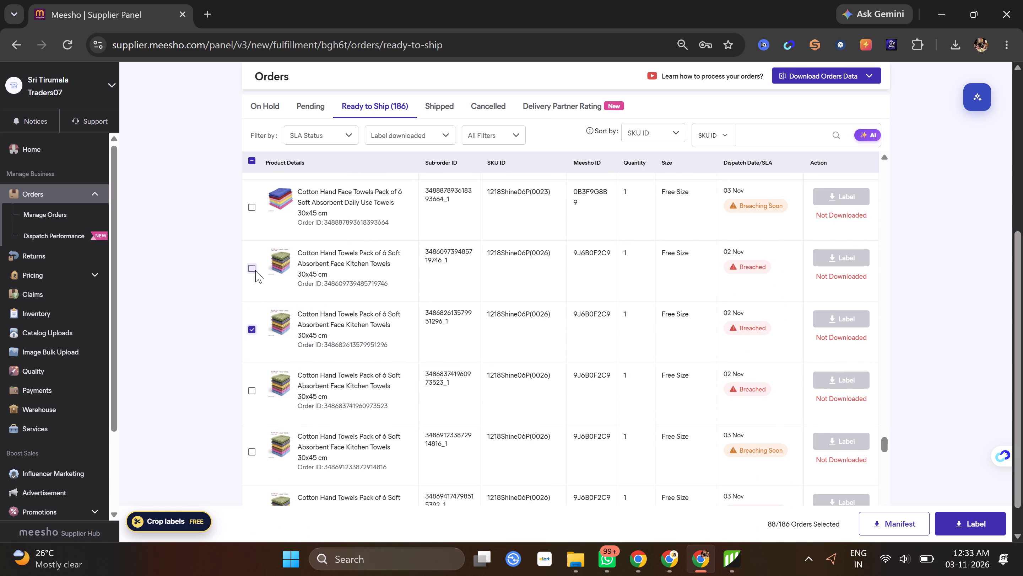
click(255, 270)
scroll(426, 359, up, 1)
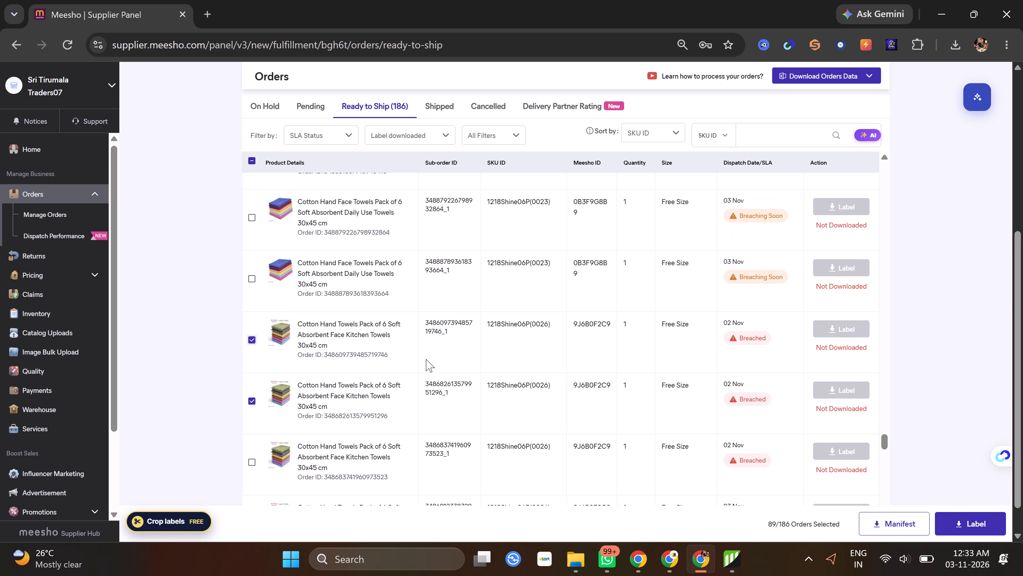
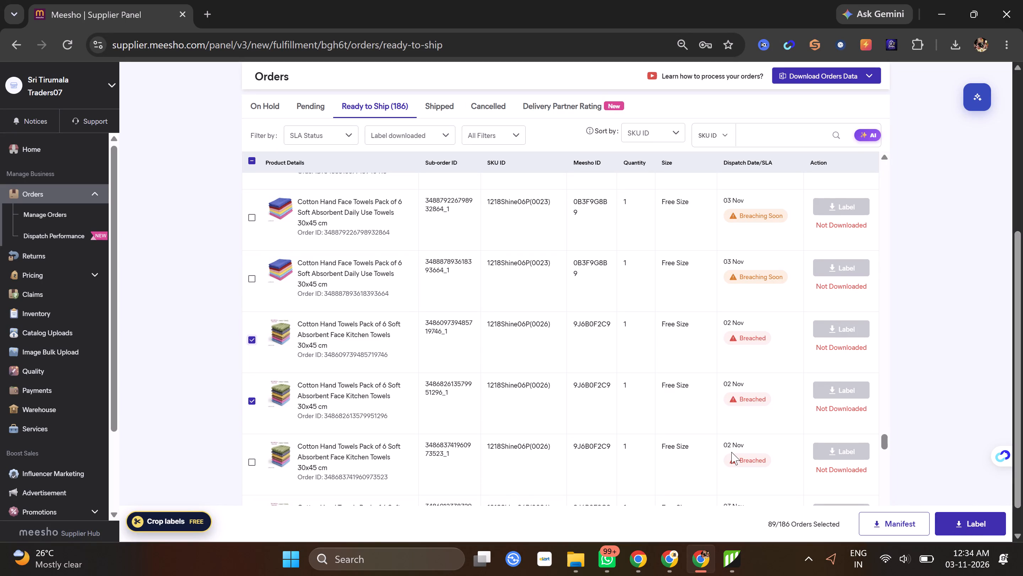
Examine the order list from SKU 1218Shine06P(0015) through 1218Shine06P(0028), checking the selected rows and dispatch dates.
scroll(731, 452, up, 2)
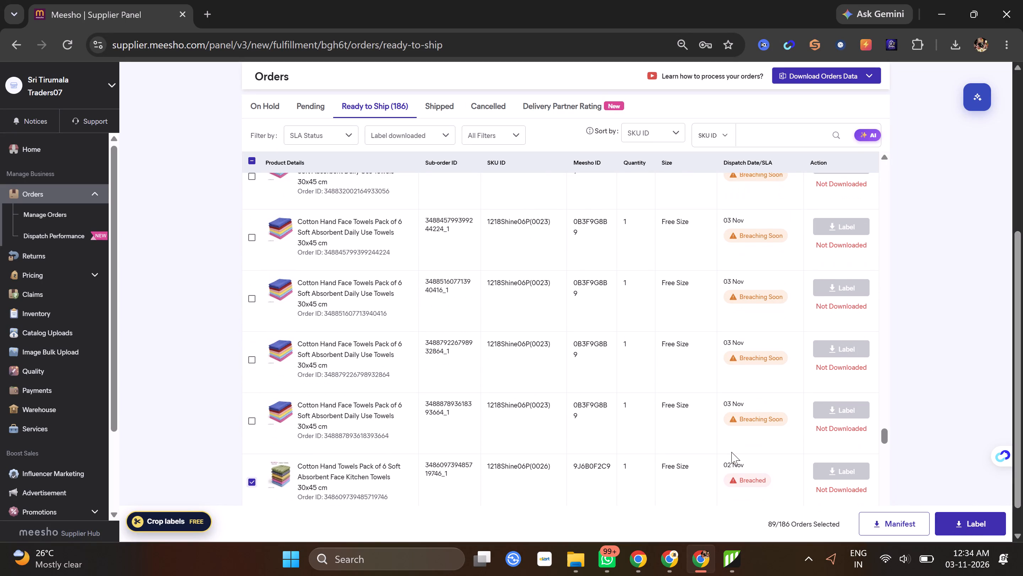
scroll(729, 449, up, 10)
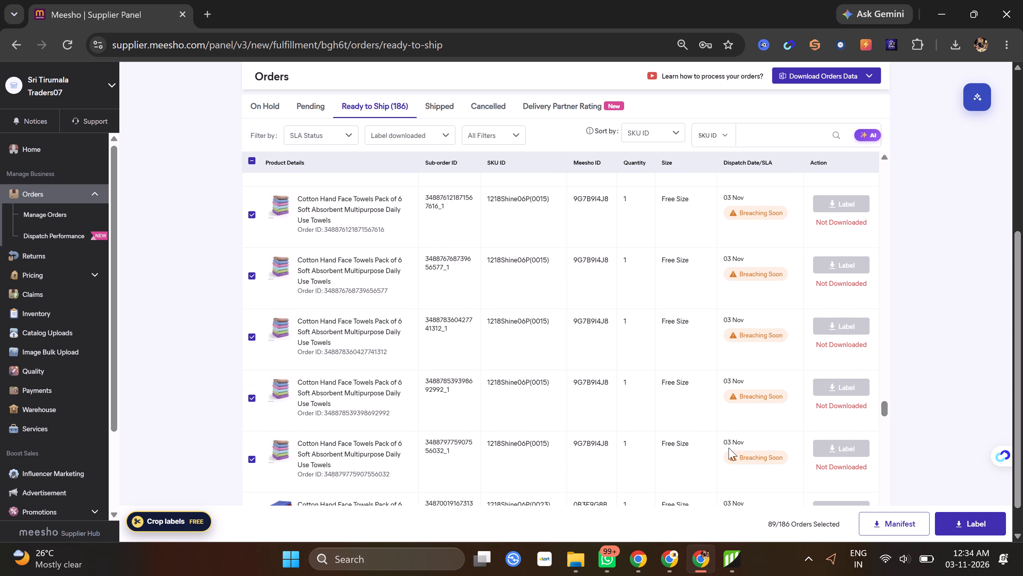
scroll(729, 448, down, 10)
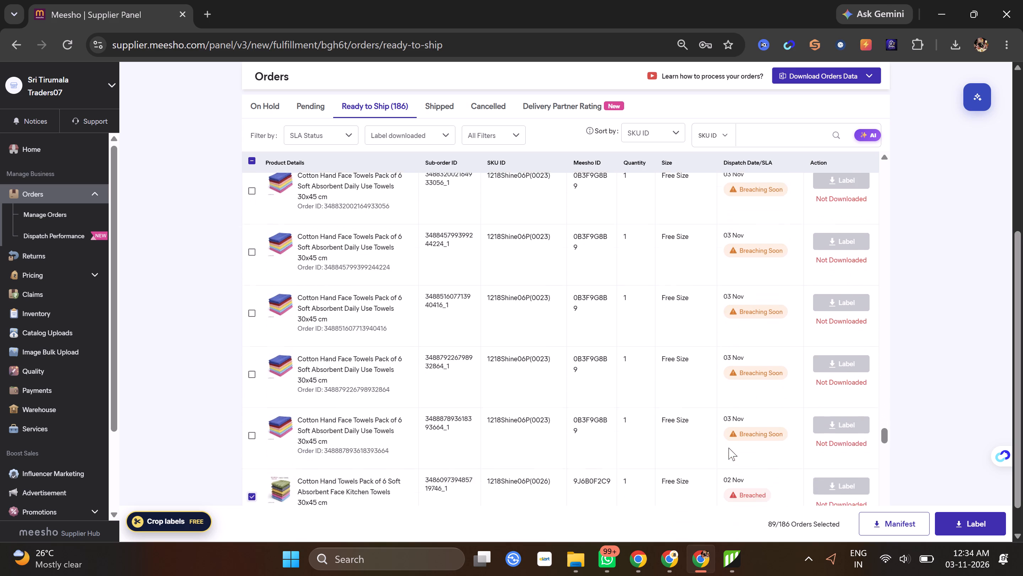
scroll(729, 448, down, 12)
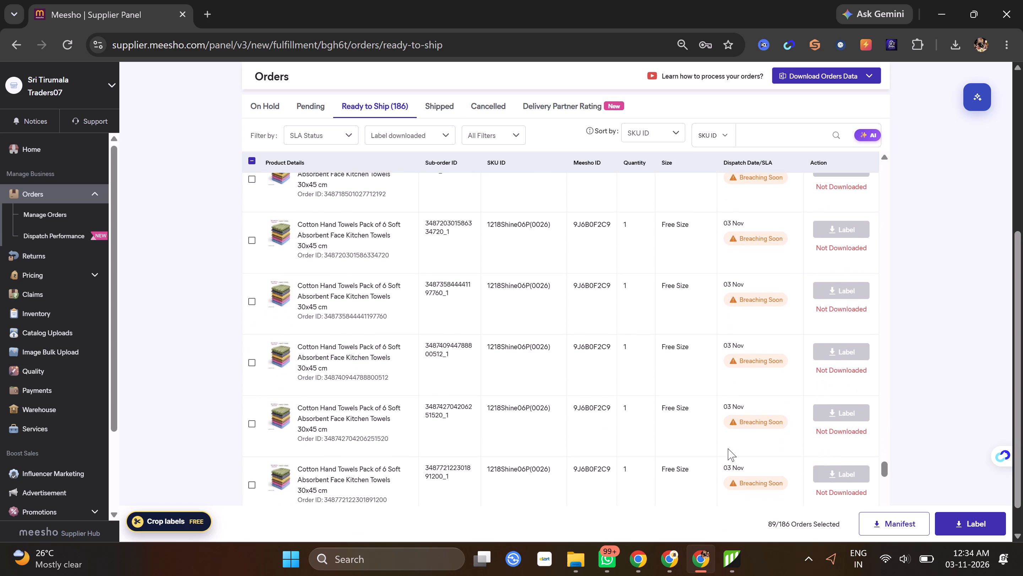
scroll(728, 448, down, 8)
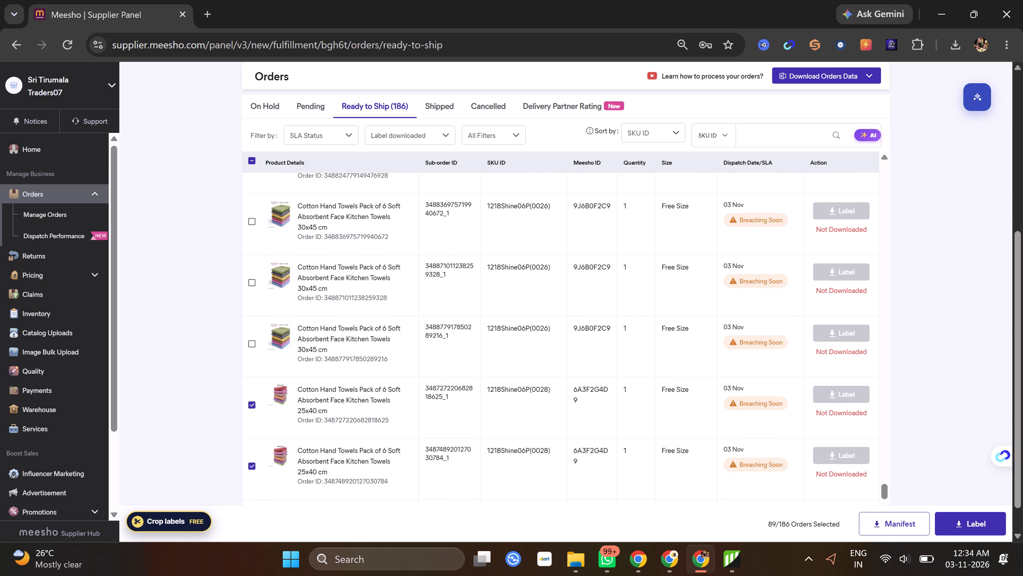
scroll(728, 448, down, 1)
Add the 02 Nov order of SKU 1218Shine06P(0026) with order ID ending 973523 to the selection.
scroll(728, 448, up, 9)
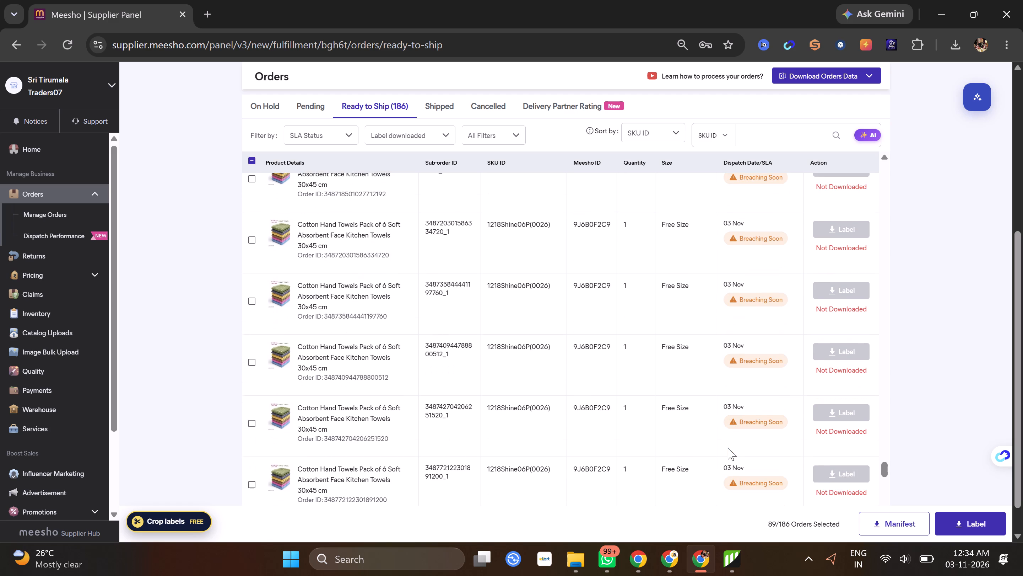
scroll(728, 448, up, 8)
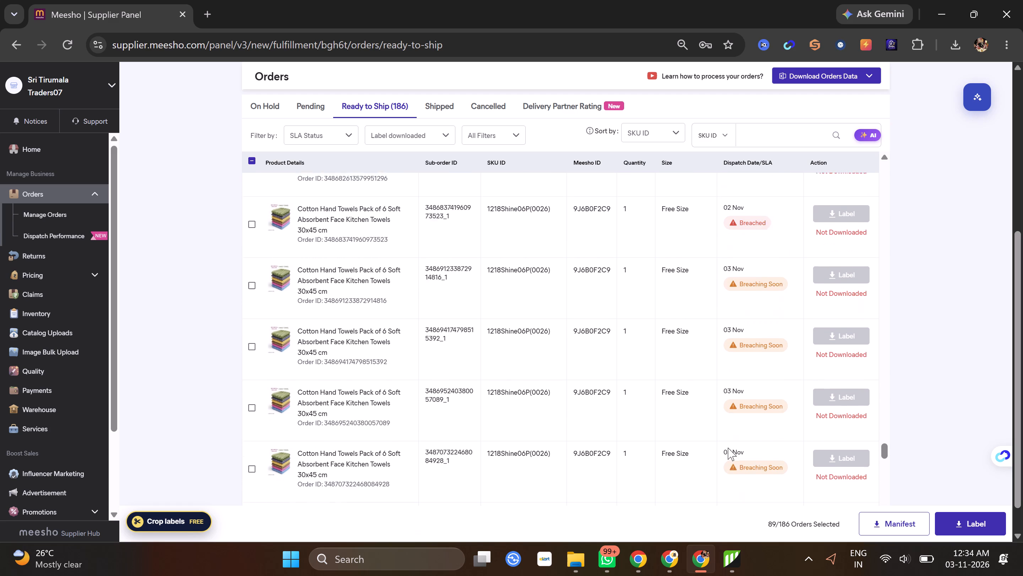
scroll(728, 448, up, 1)
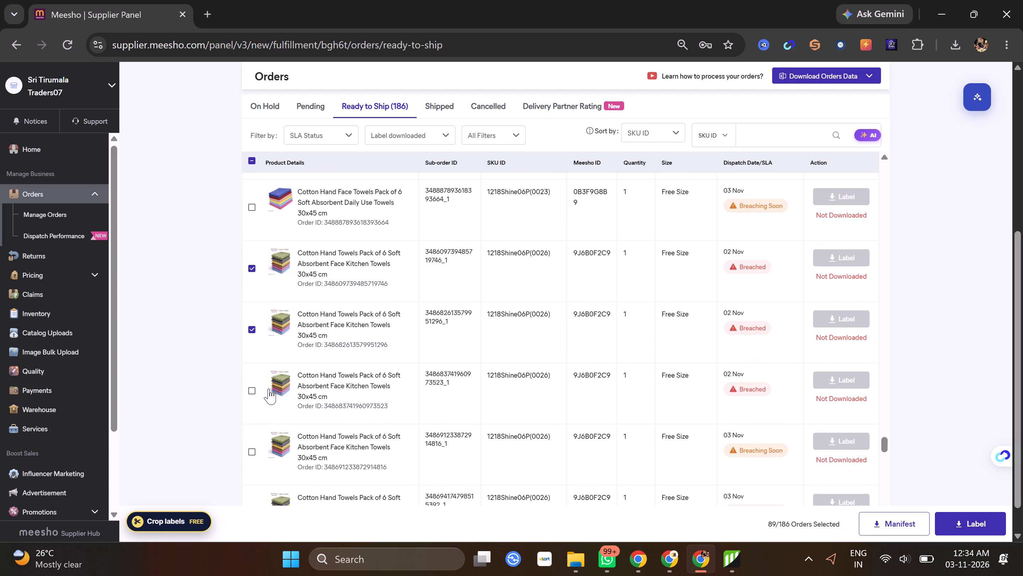
click(254, 397)
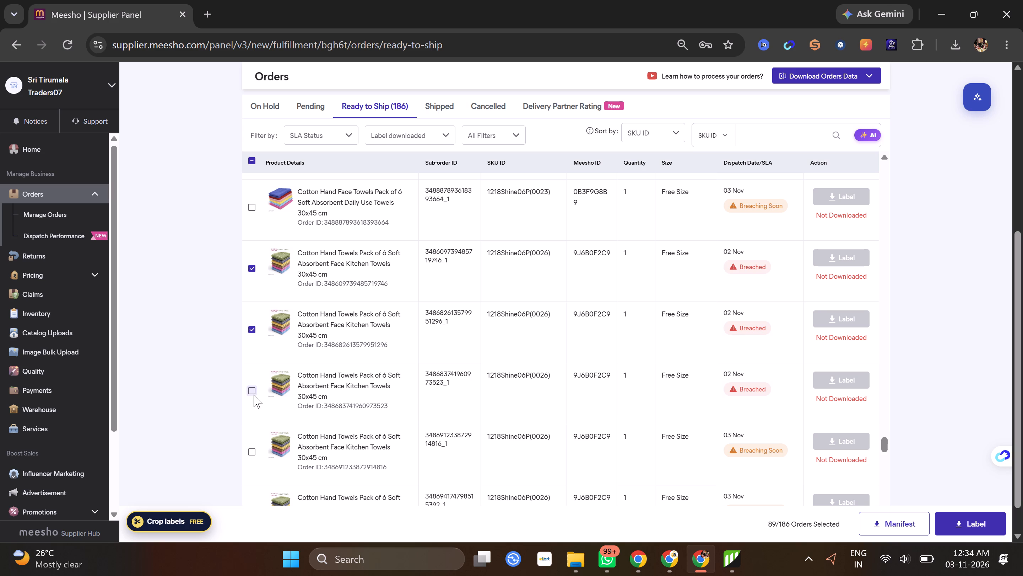
click(251, 391)
Generate and download the shipping label PDF for the selected orders, without the manifest, and close the opened PDF.
click(981, 519)
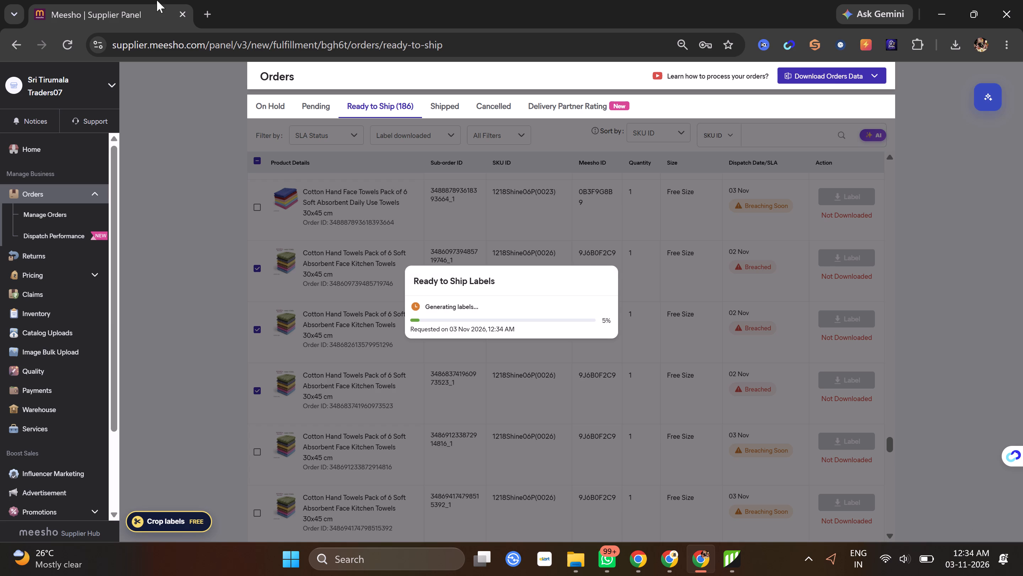
click(215, 14)
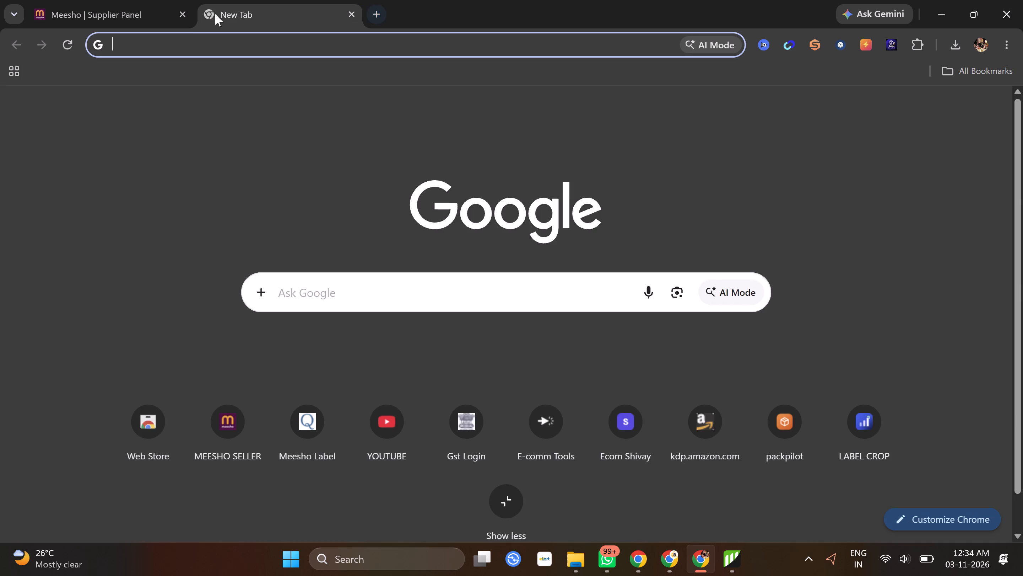
click(81, 0)
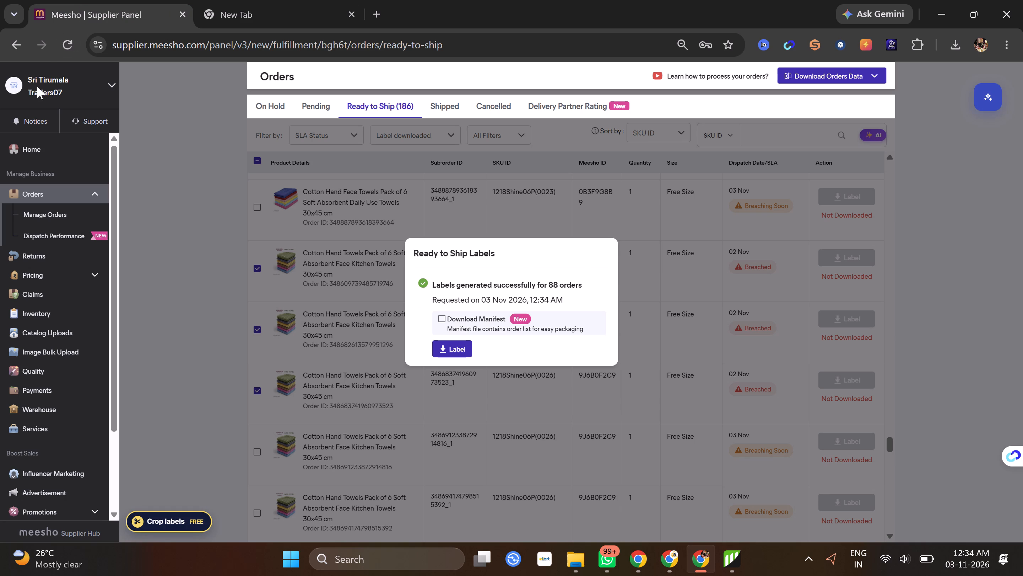
click(457, 350)
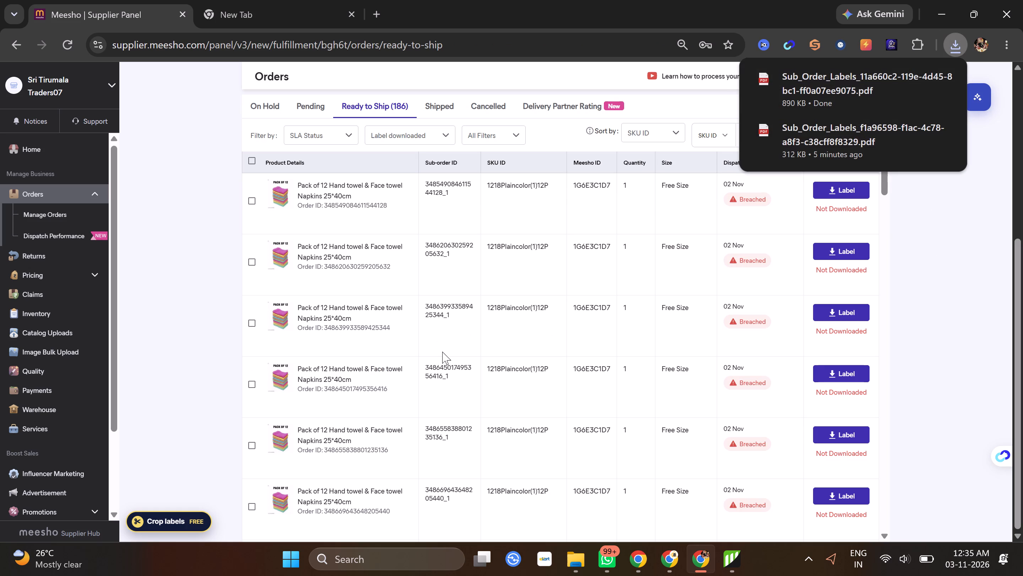
click(1012, 10)
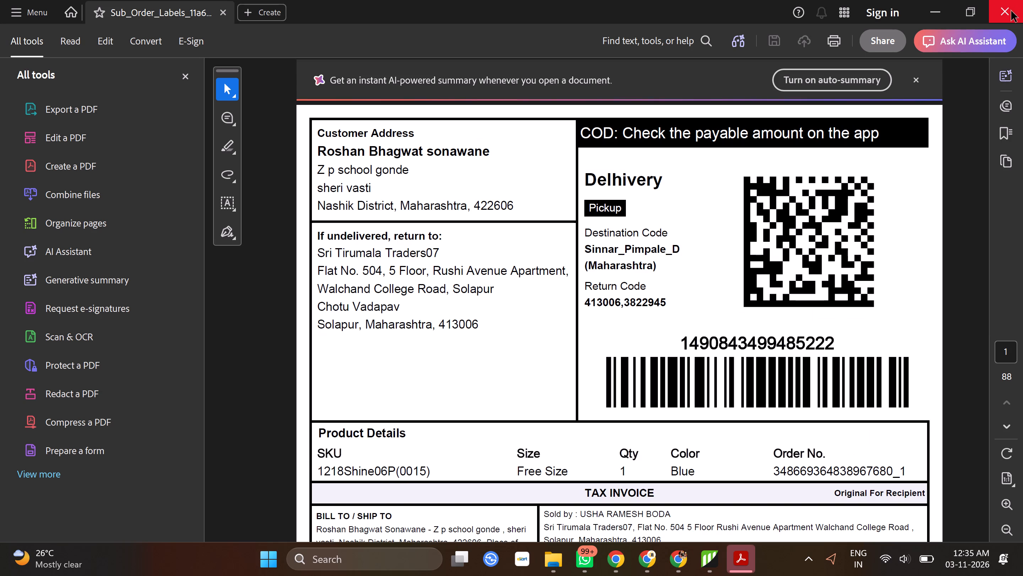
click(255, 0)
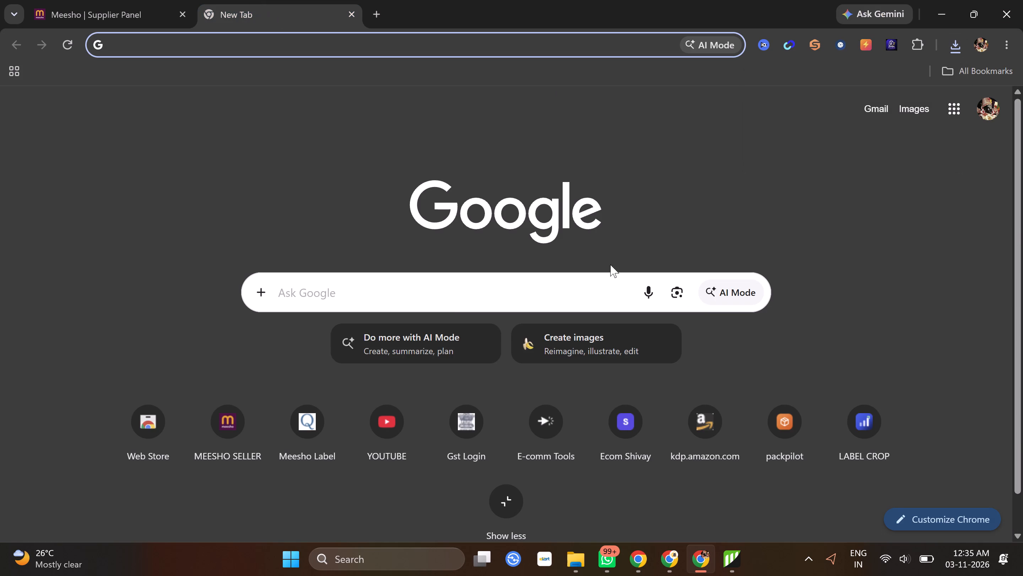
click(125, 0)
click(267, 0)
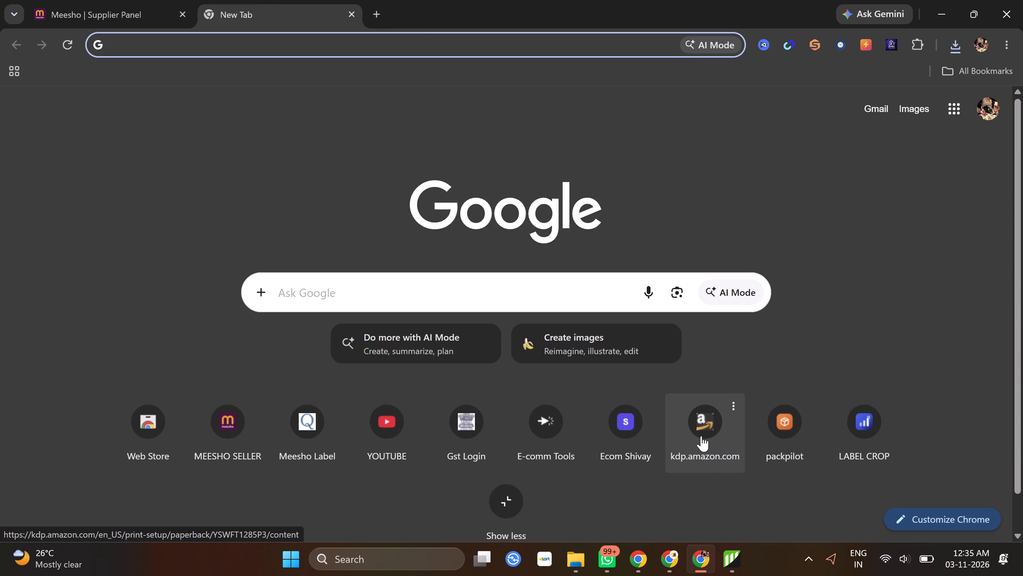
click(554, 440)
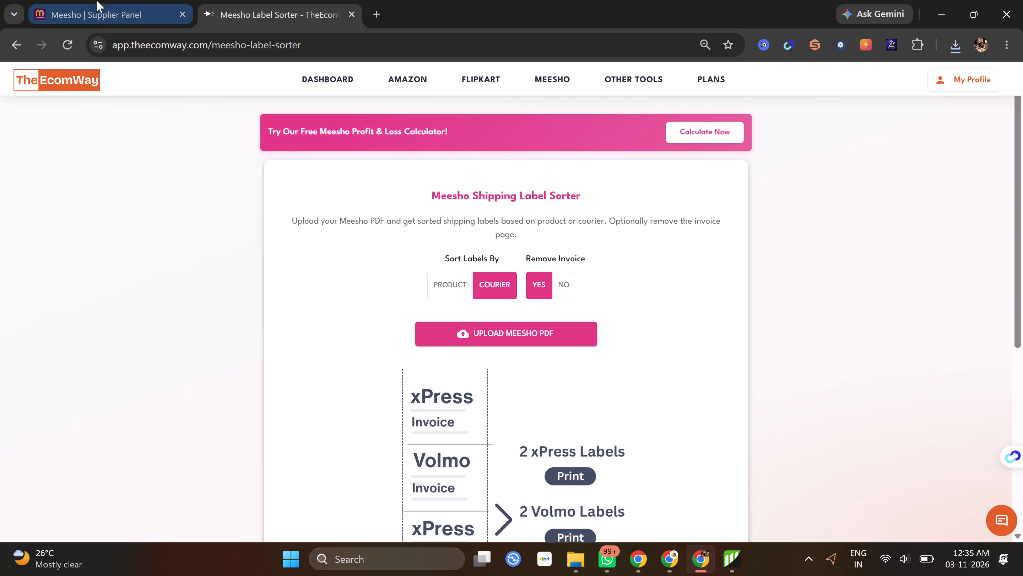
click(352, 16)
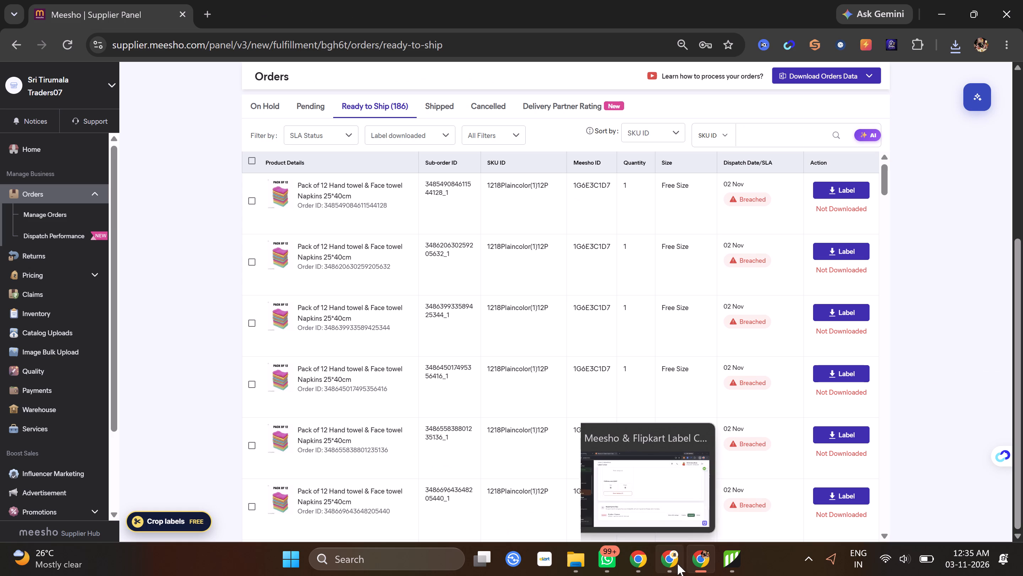
Switch to PackPilot's Label Cutter and add the newly downloaded Sub_Order_Labels_11a660c2 PDF to the Meesho files.
click(647, 564)
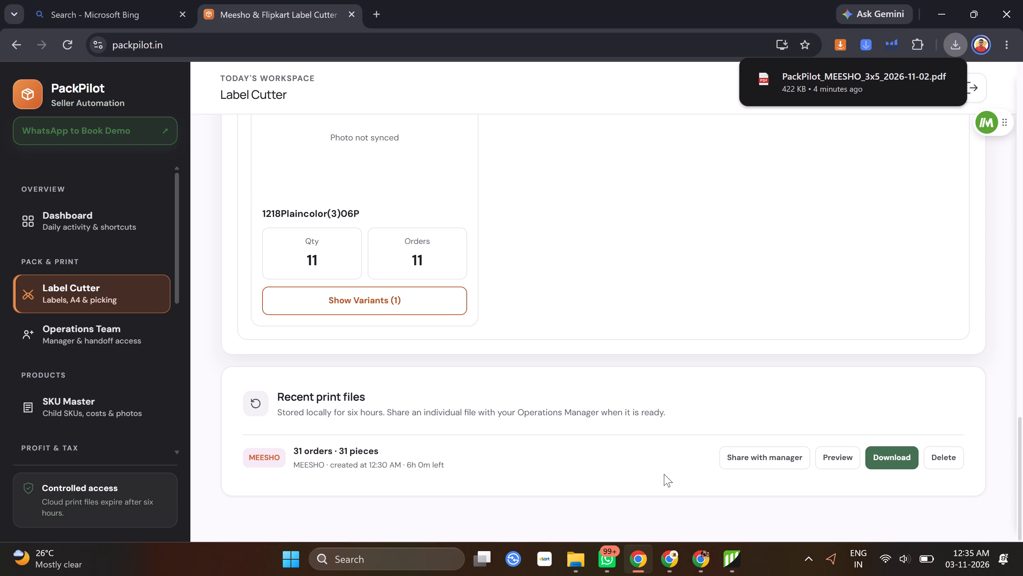
scroll(664, 474, up, 14)
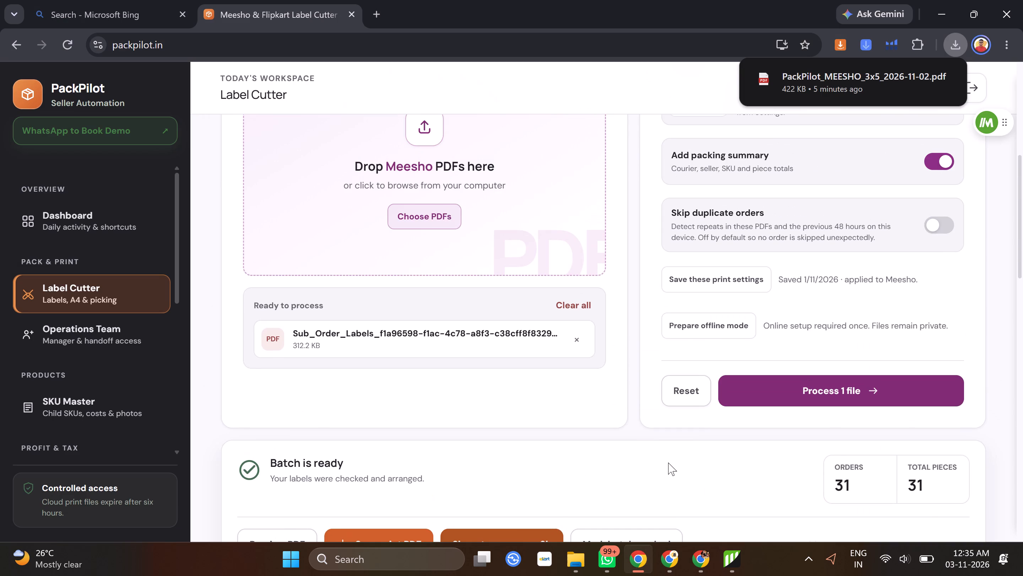
scroll(669, 462, up, 2)
click(420, 265)
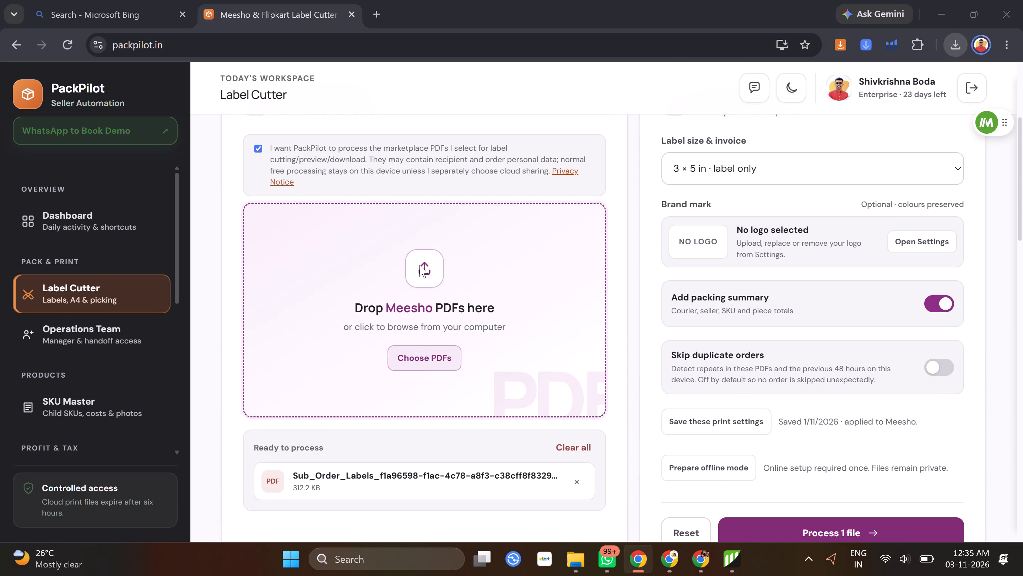
click(165, 165)
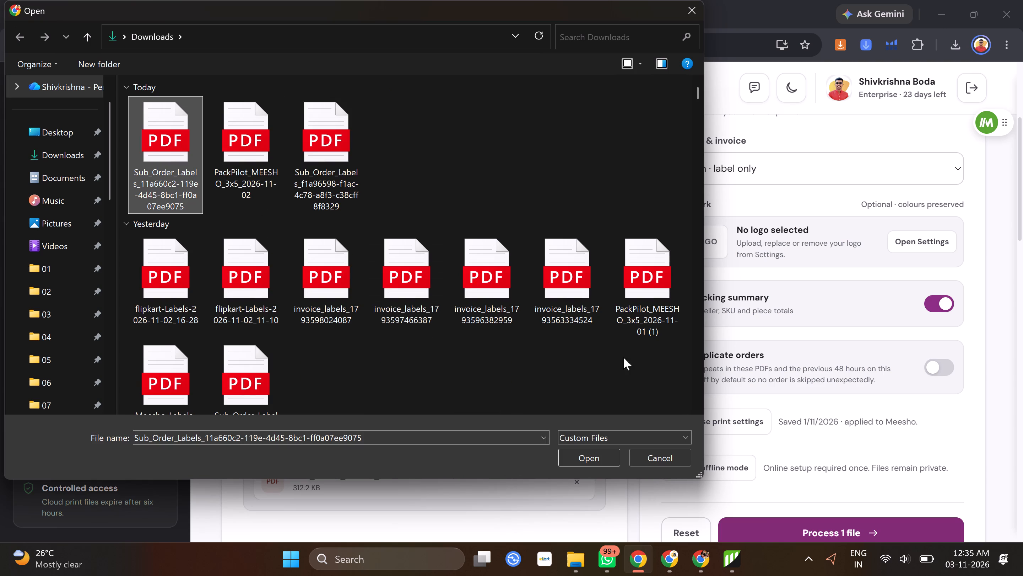
click(594, 462)
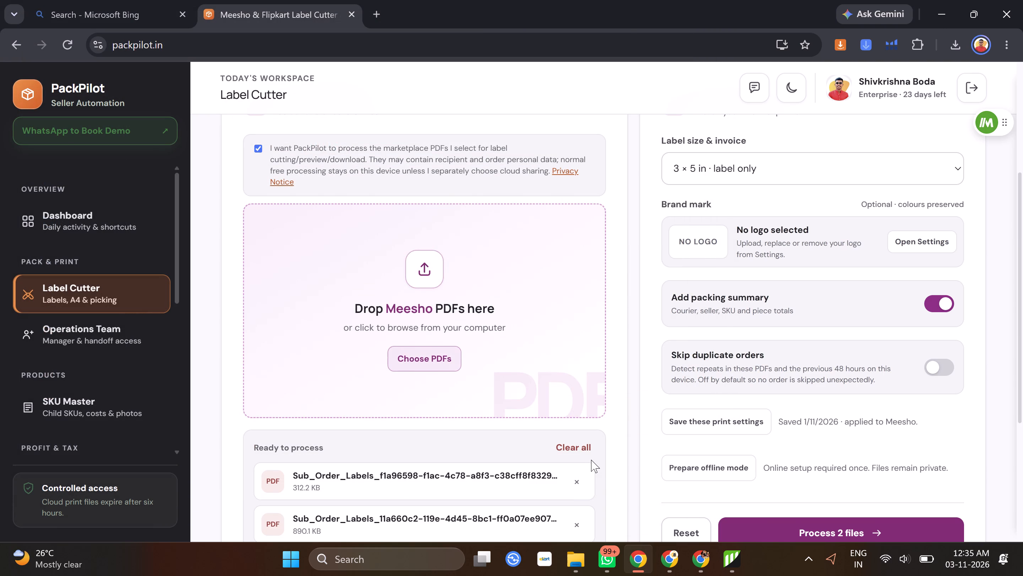
Clear all files waiting to be processed and upload only the Sub_Order_Labels_11a660c2 PDF.
click(577, 445)
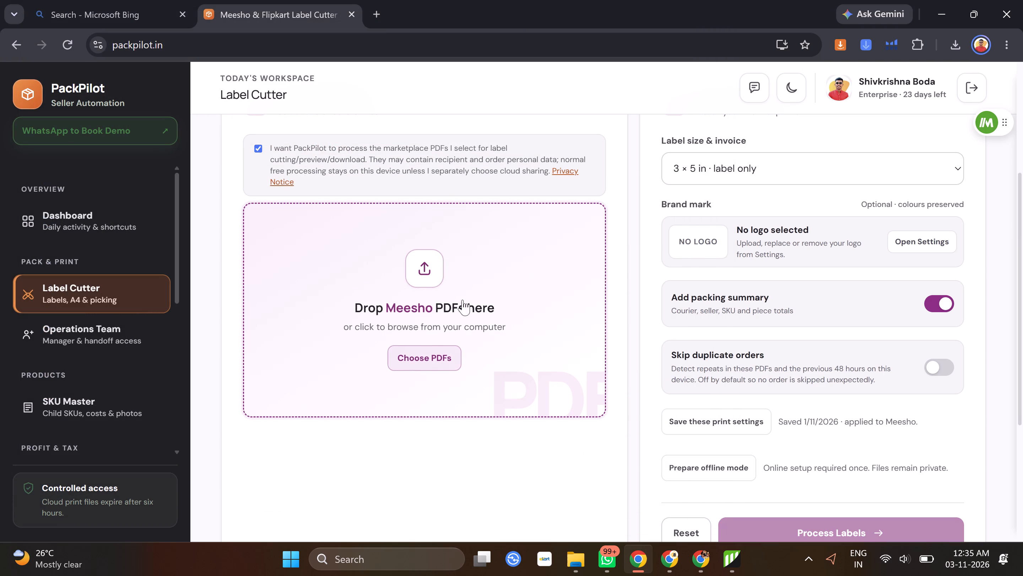
click(435, 275)
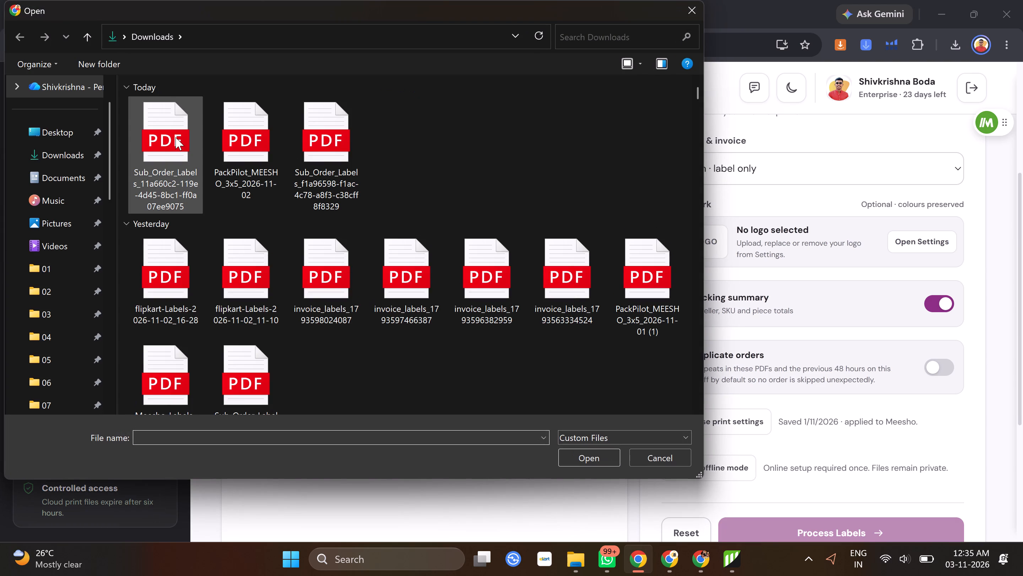
click(175, 137)
click(606, 459)
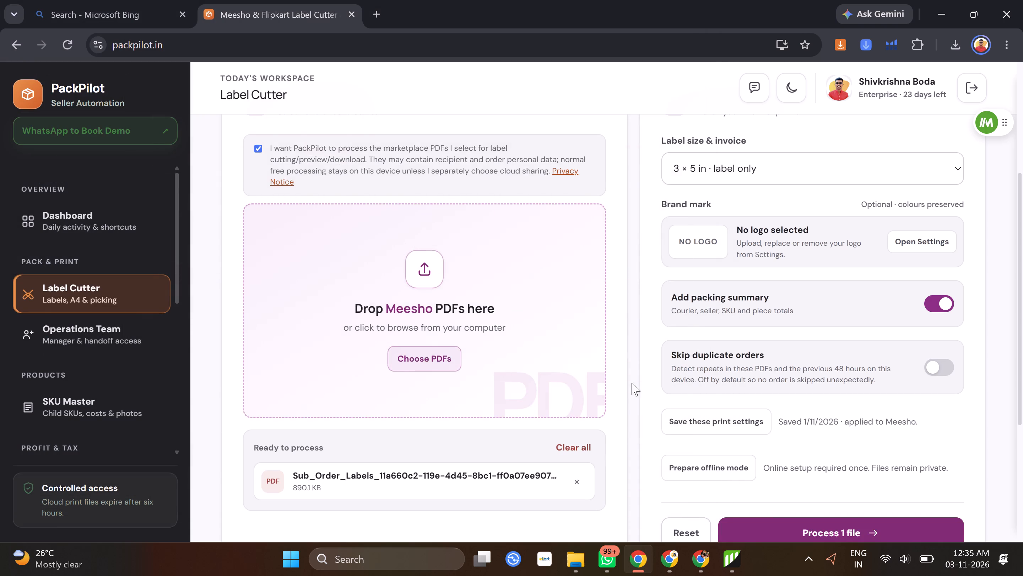
Process the uploaded Meesho PDF into 3 × 5 in label-only labels with the packing summary.
scroll(646, 352, down, 2)
scroll(775, 408, down, 2)
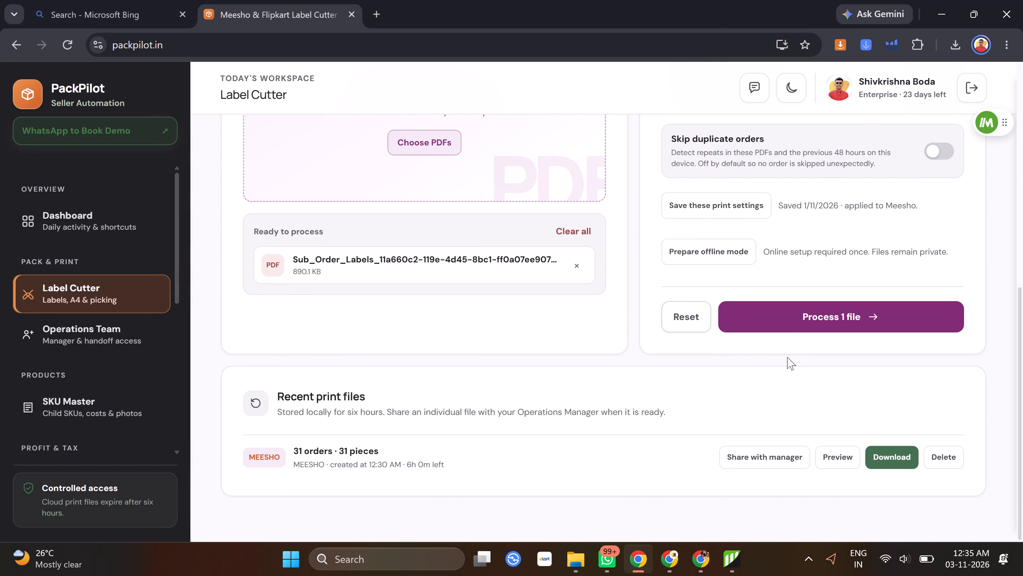
scroll(786, 357, down, 3)
scroll(781, 357, up, 2)
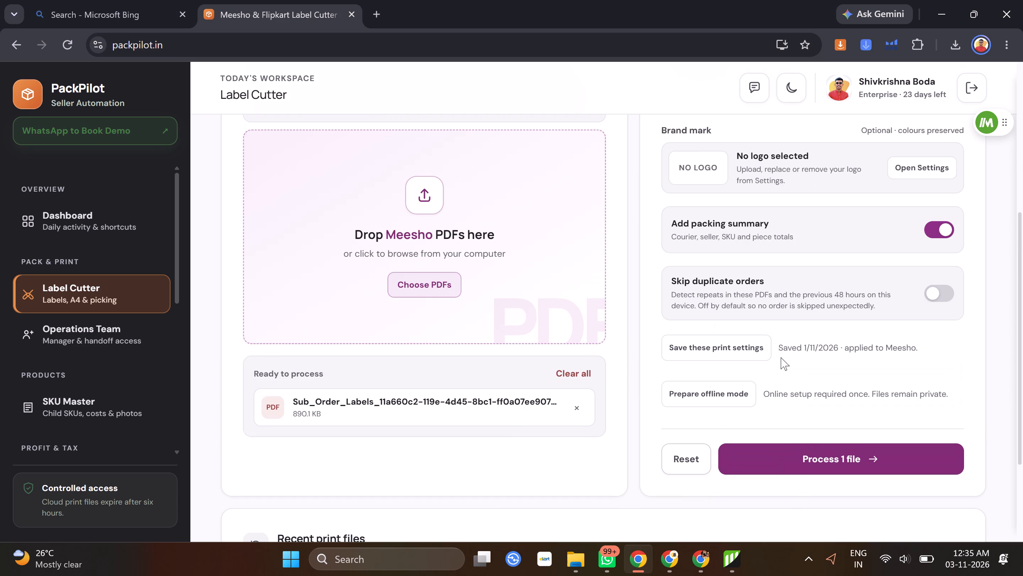
scroll(781, 357, down, 3)
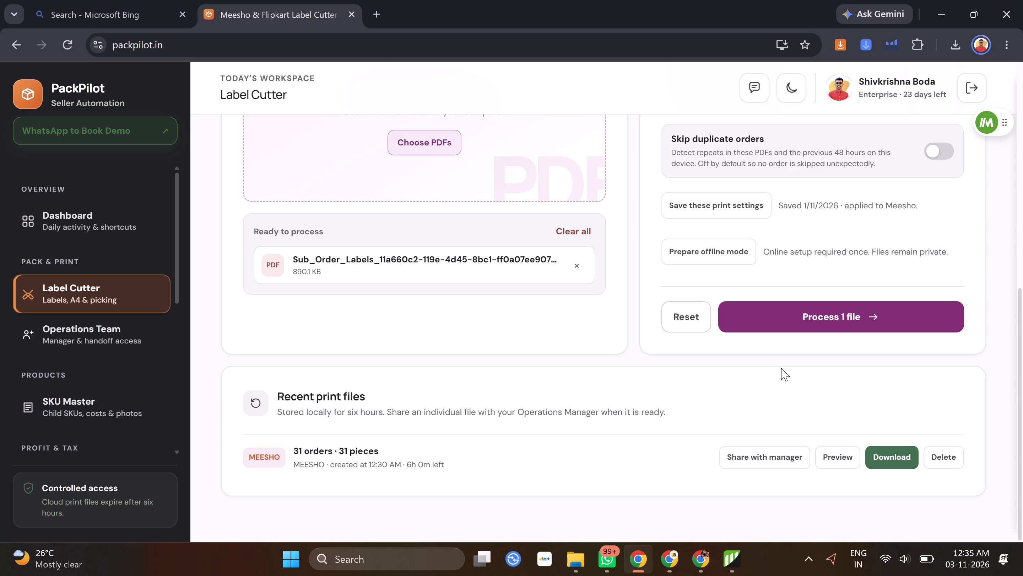
scroll(781, 368, up, 4)
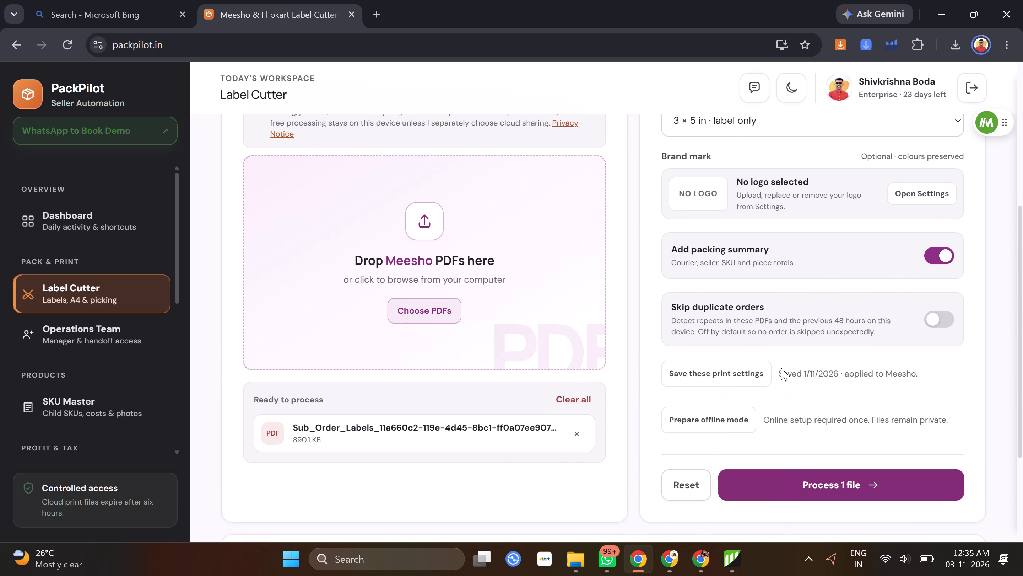
scroll(781, 368, down, 6)
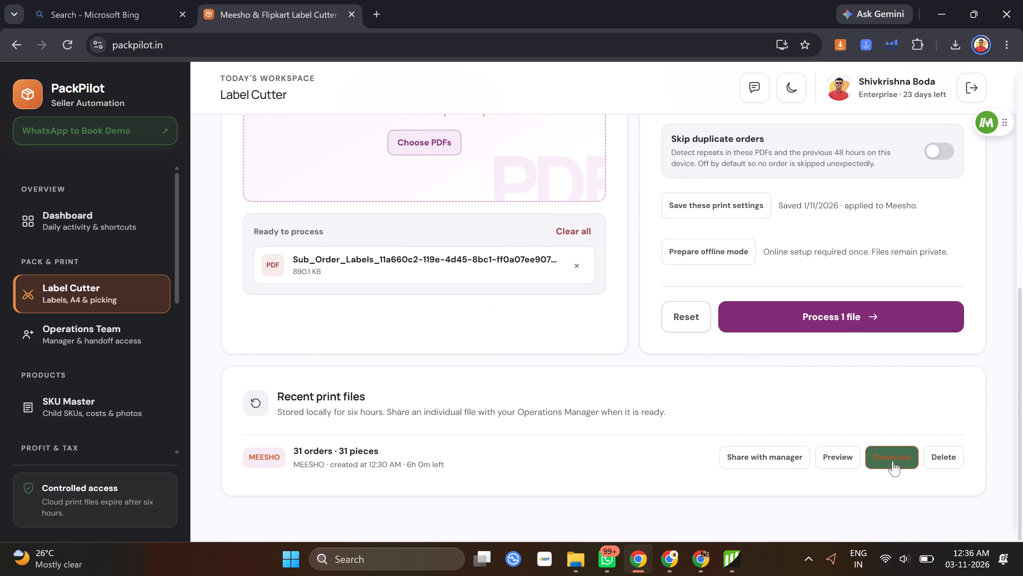
click(846, 313)
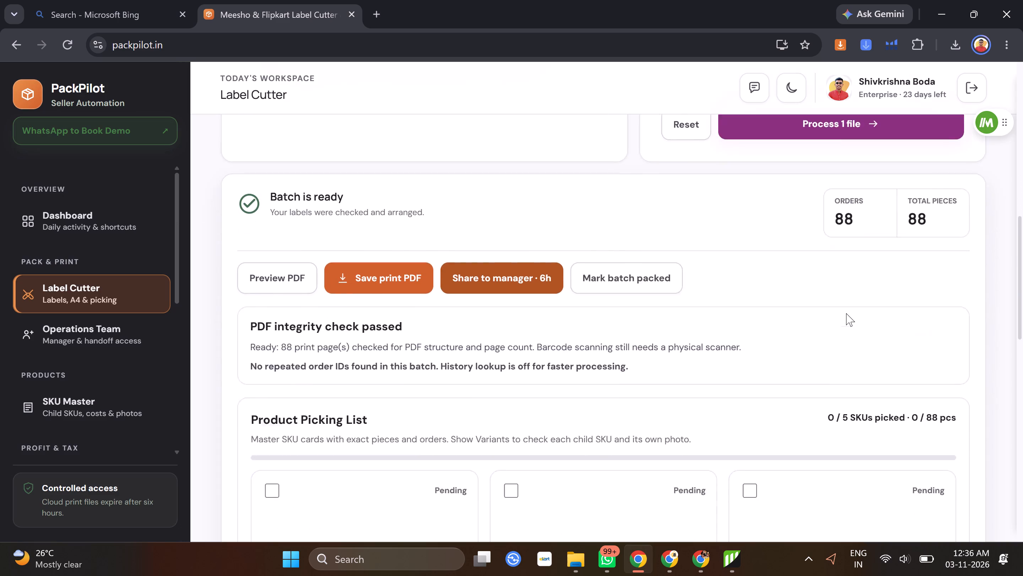
Download the newest Meesho batch from the recent print files and close the PDF that opens.
scroll(846, 313, down, 11)
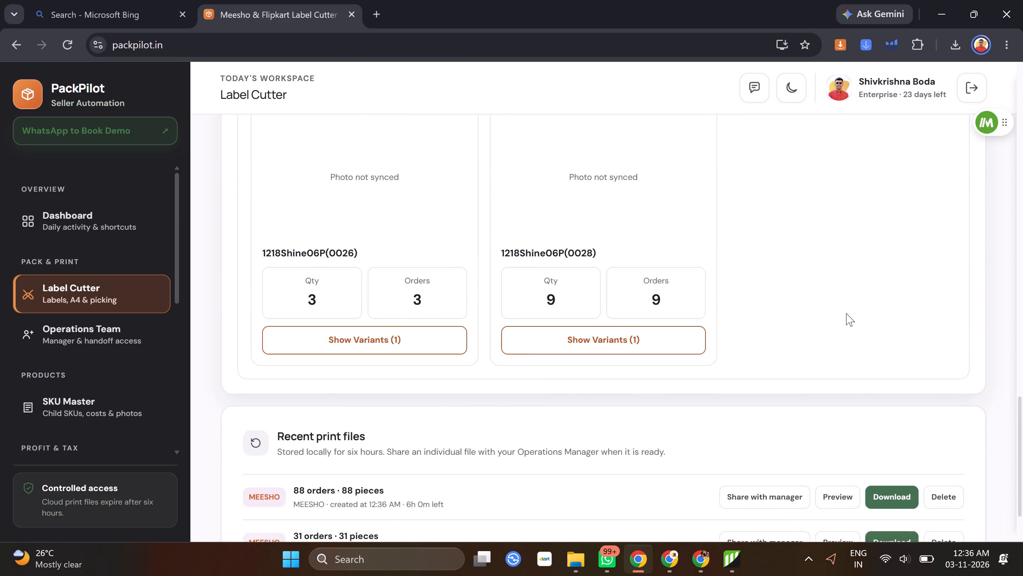
scroll(846, 313, down, 2)
click(879, 411)
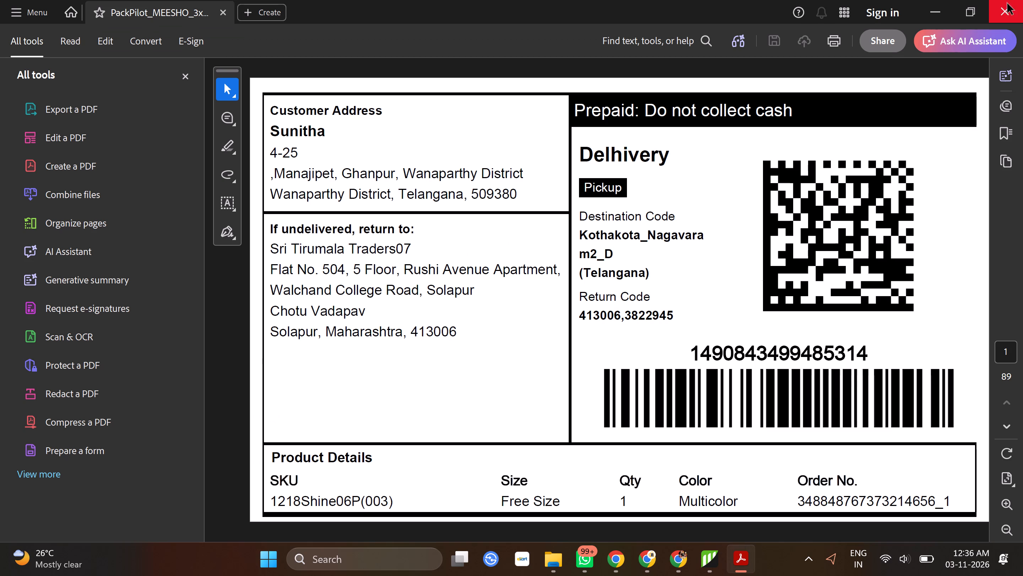
click(1005, 7)
Switch to the Downloads folder and examine the packing summary pages of PackPilot_MEESHO_3x5_2026-11-02 and its (1) copy, closing each PDF.
click(570, 561)
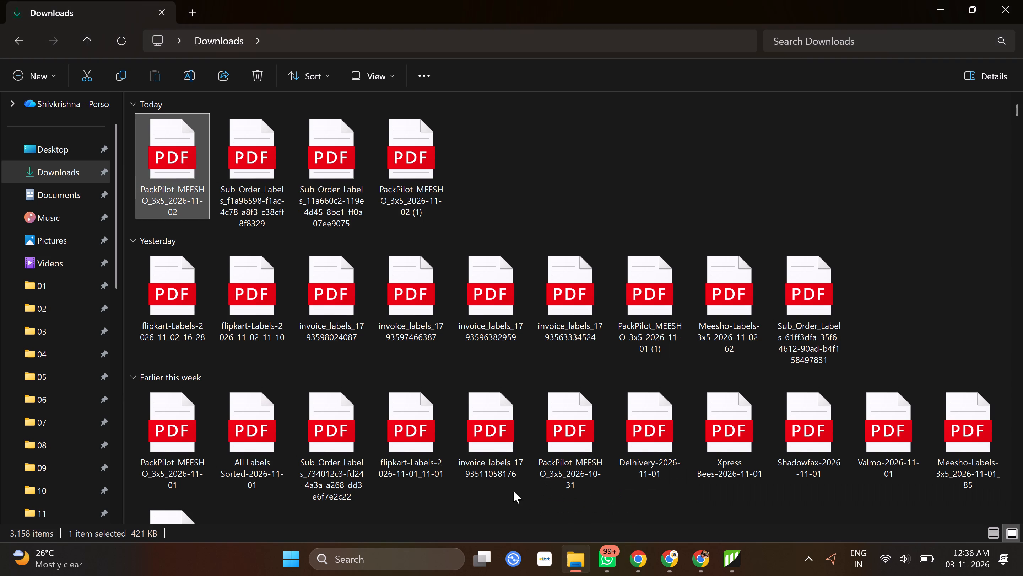
double_click(171, 172)
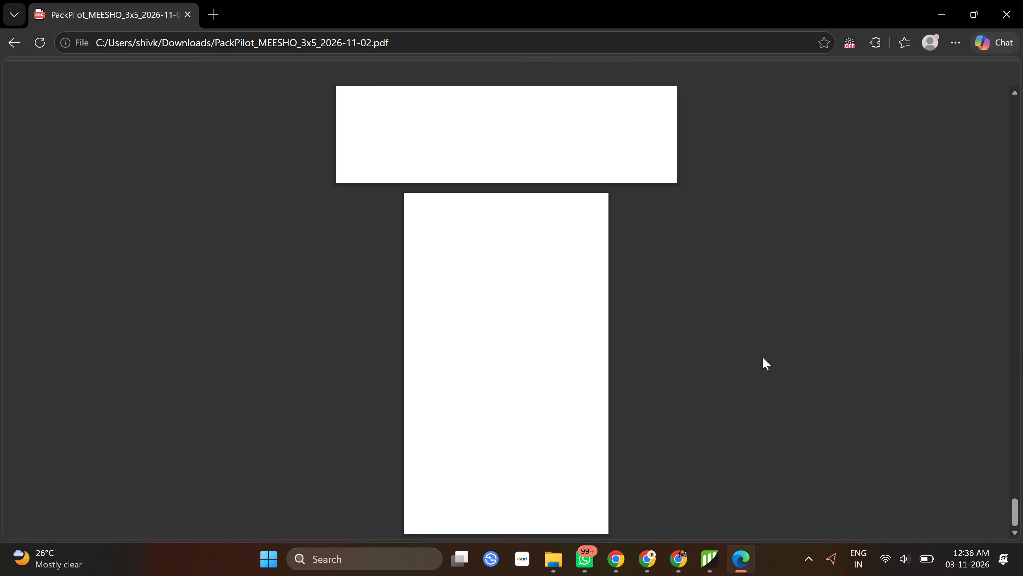
click(1000, 0)
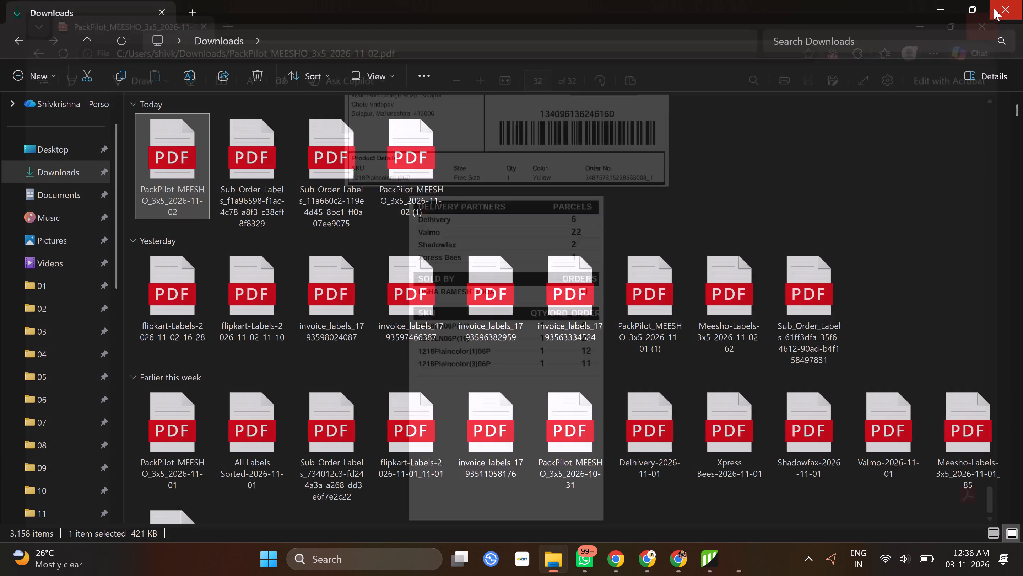
double_click(412, 178)
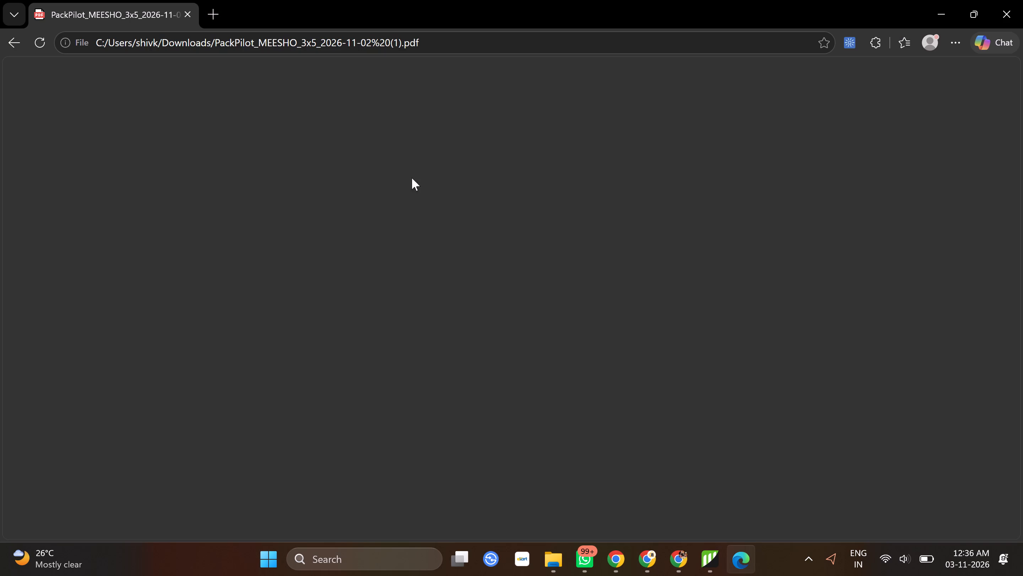
drag(1016, 103, 1022, 556)
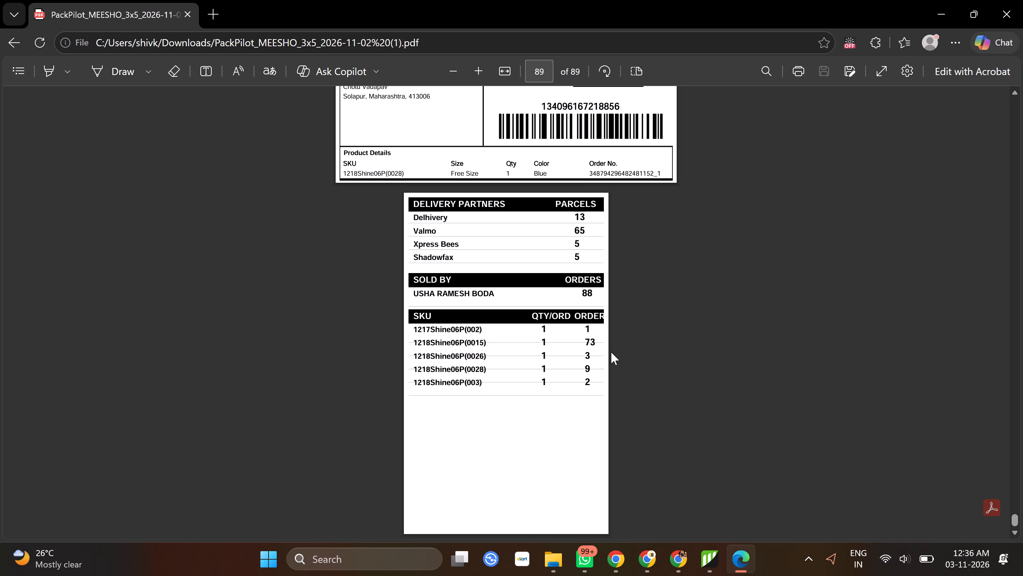
scroll(721, 336, up, 3)
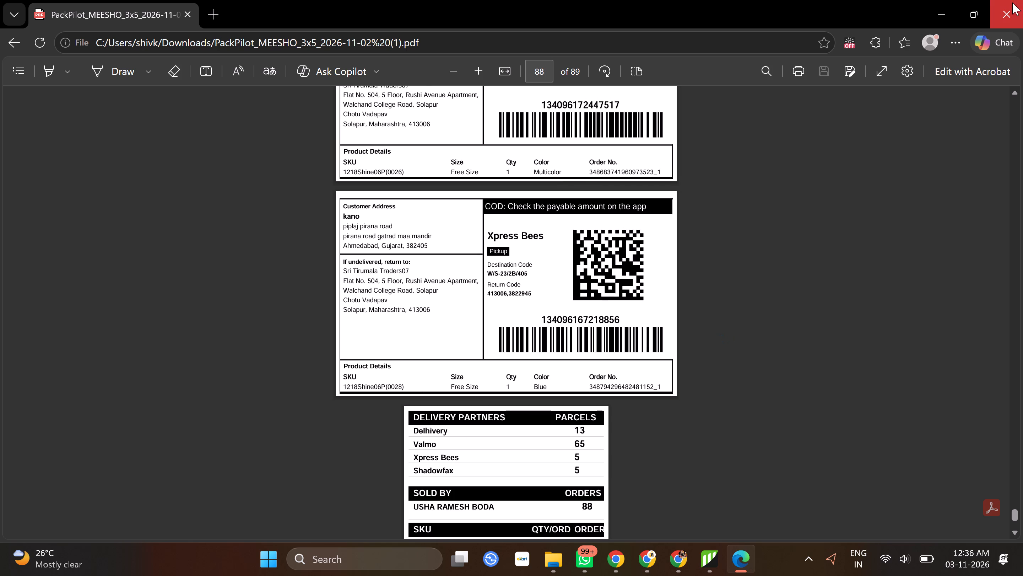
click(1007, 7)
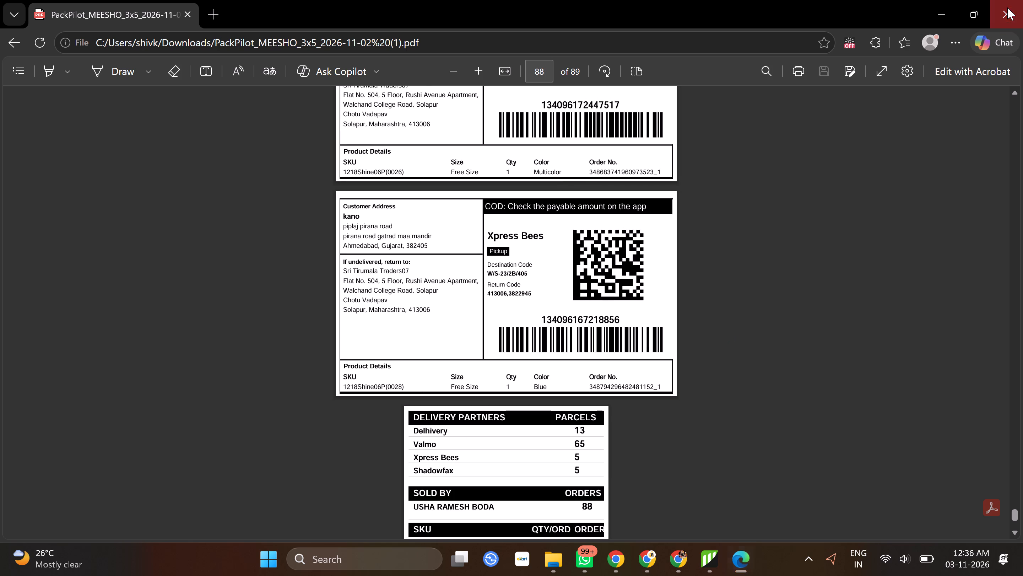
click(684, 147)
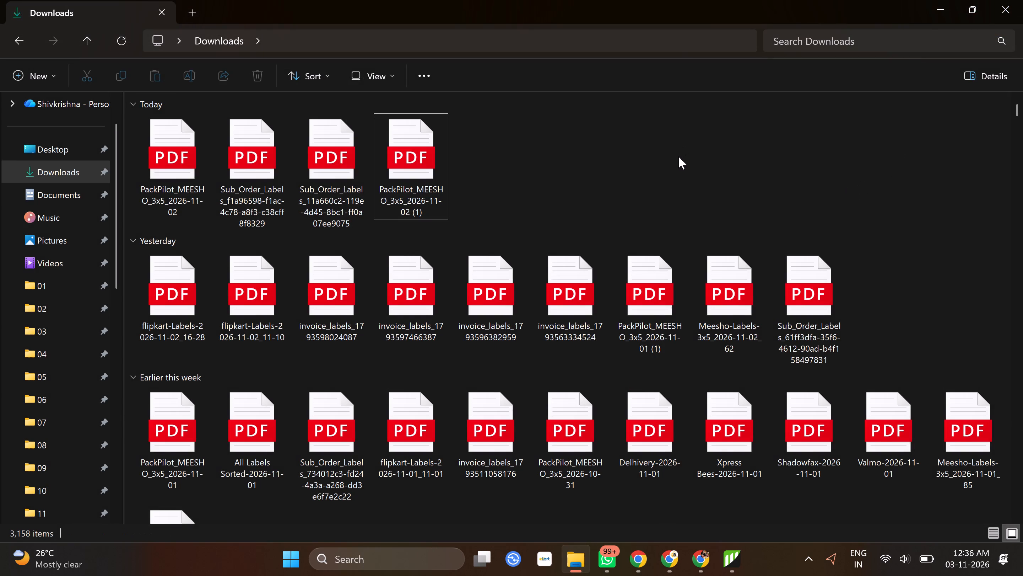
Print all pages of PackPilot_MEESHO_3x5_2026-11-02 (1) on the TSC TE244, one copy, Flipkart 3 x 5 Label paper, fit to printable area.
double_click(426, 186)
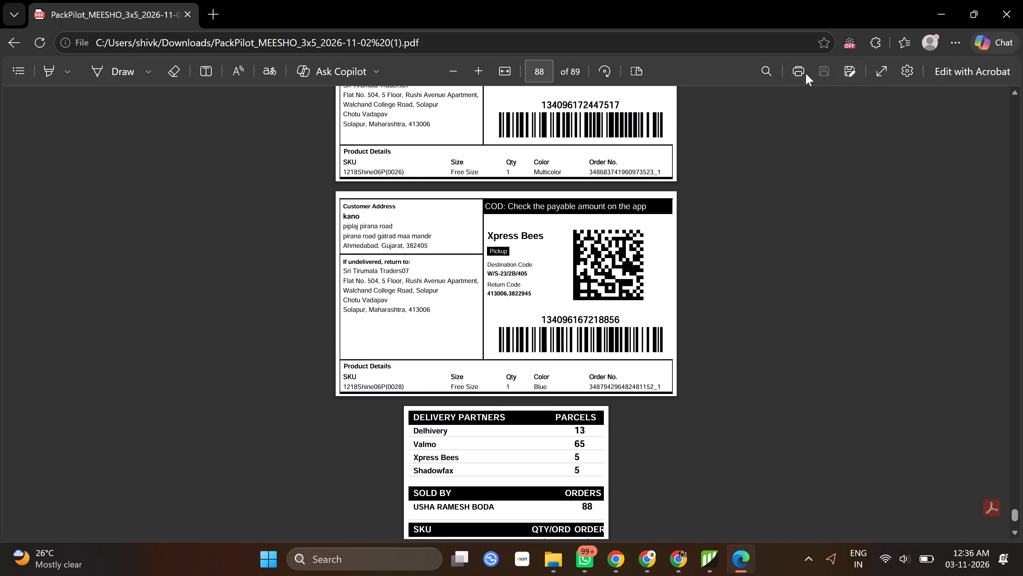
click(802, 72)
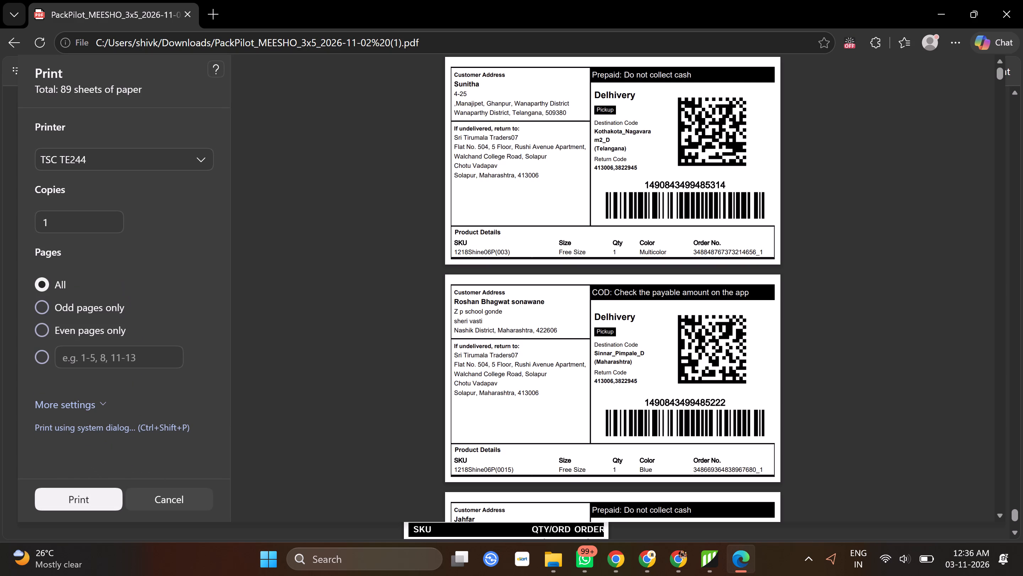
click(90, 407)
scroll(112, 350, down, 3)
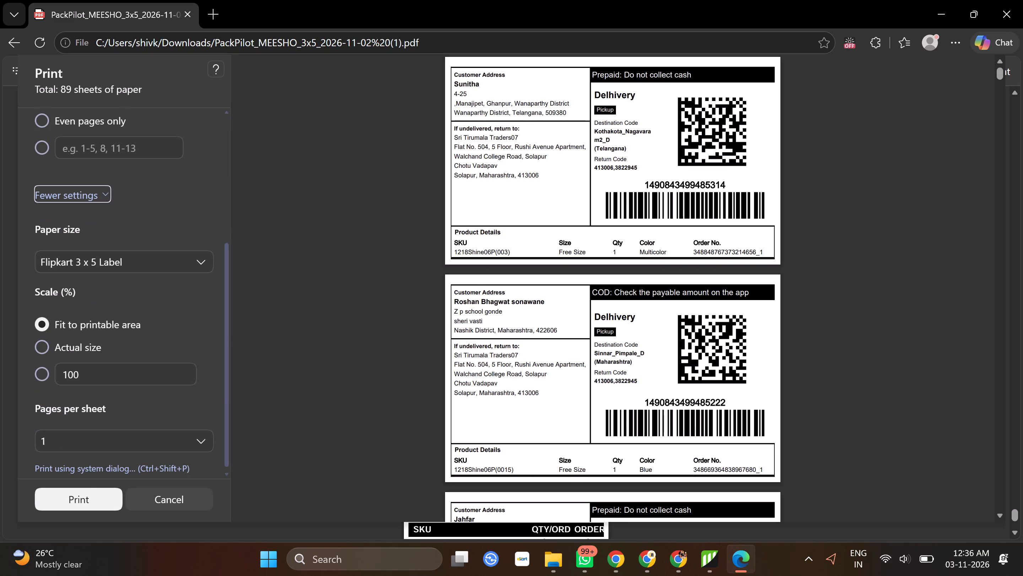
scroll(102, 406, down, 2)
scroll(105, 401, up, 2)
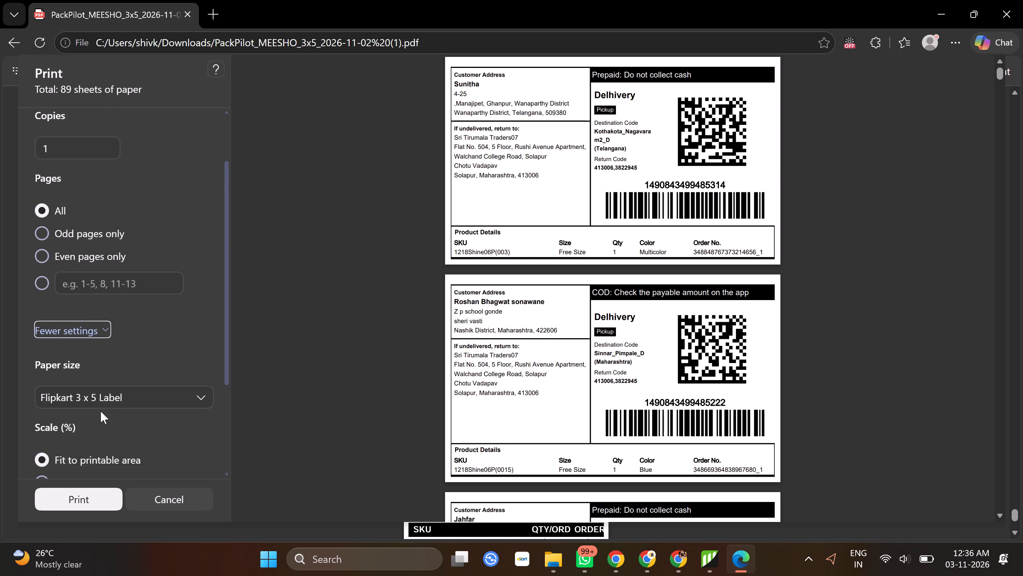
click(78, 498)
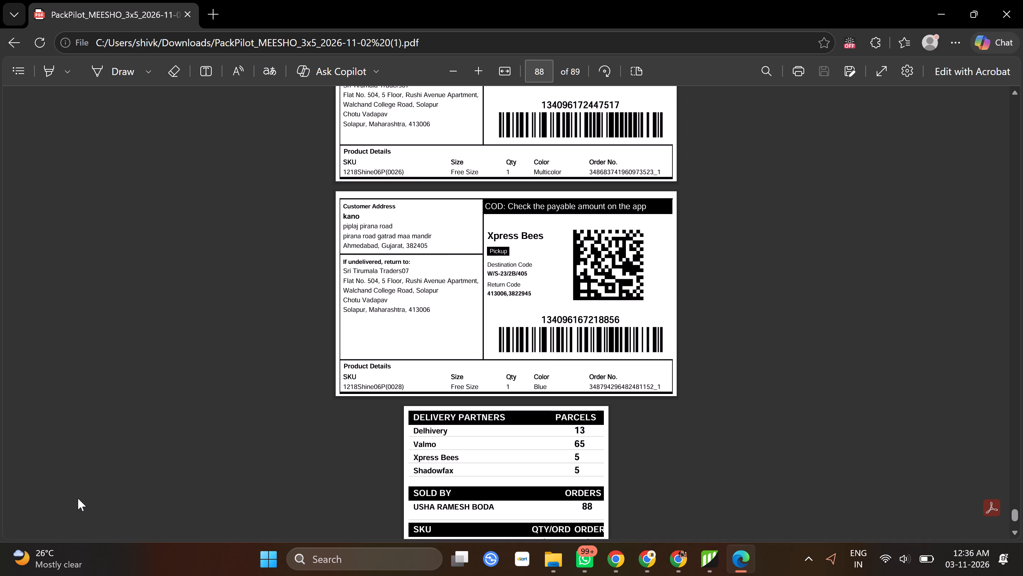
click(936, 12)
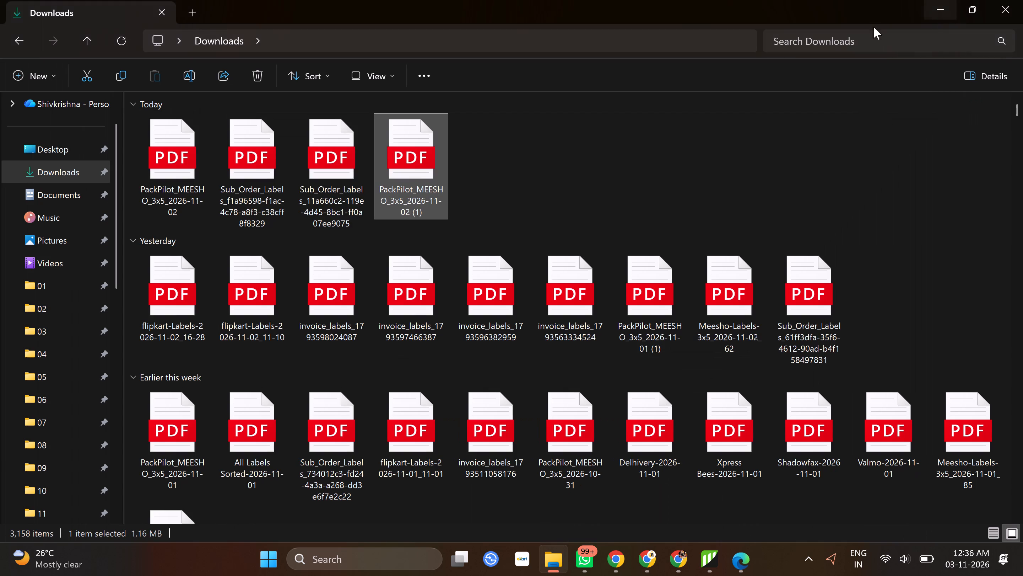
Open the PackPilot_MEESHO_3x5_2026-11-02 PDF from today's downloads.
double_click(170, 187)
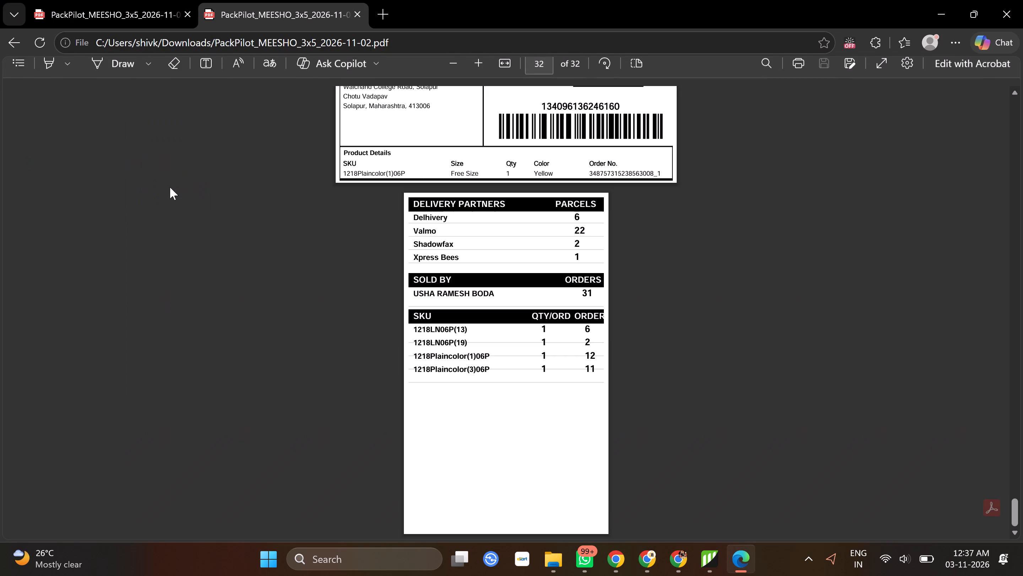
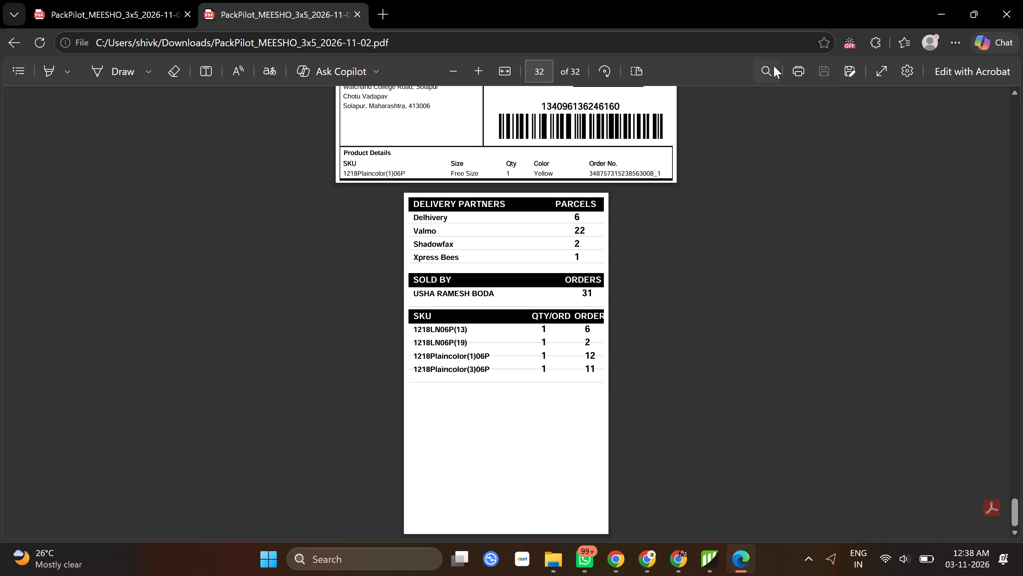
Search the PackPilot_MEESHO_3x5_2026-11-02 PDF for the label number ending 5211.
click(774, 66)
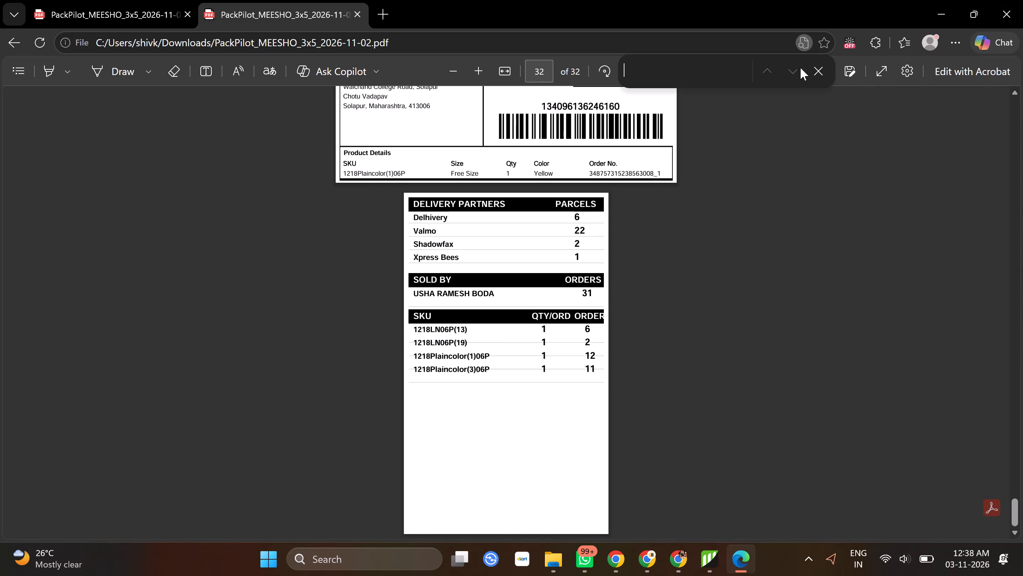
key(5)
key(2)
key(1)
key(1)
Search the PackPilot_MEESHO_3x5_2026-11-02 (1) PDF for 5211 to locate the label, and close the search.
click(144, 2)
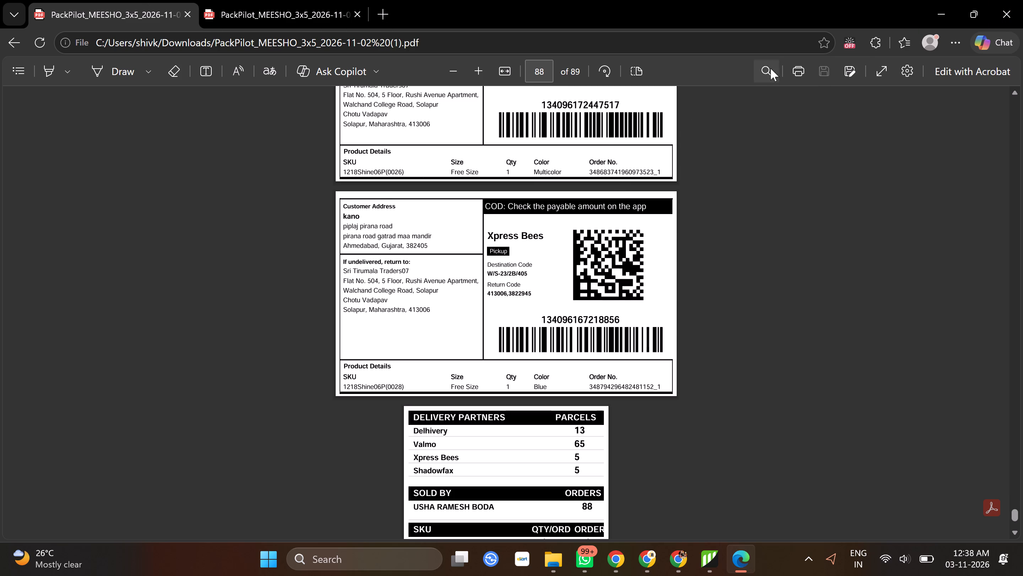
click(770, 68)
text(55)
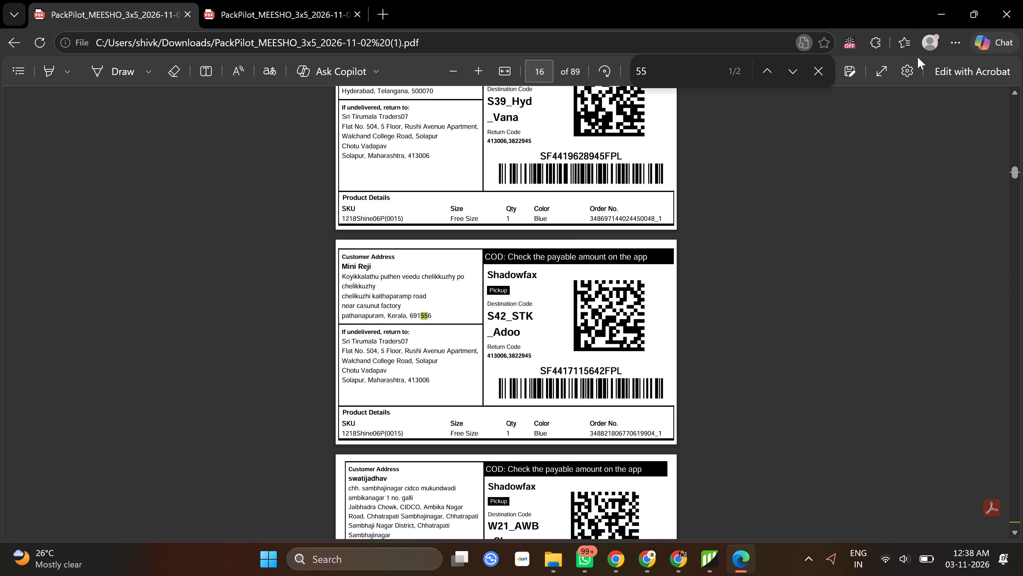
key(BackSpace)
text(211)
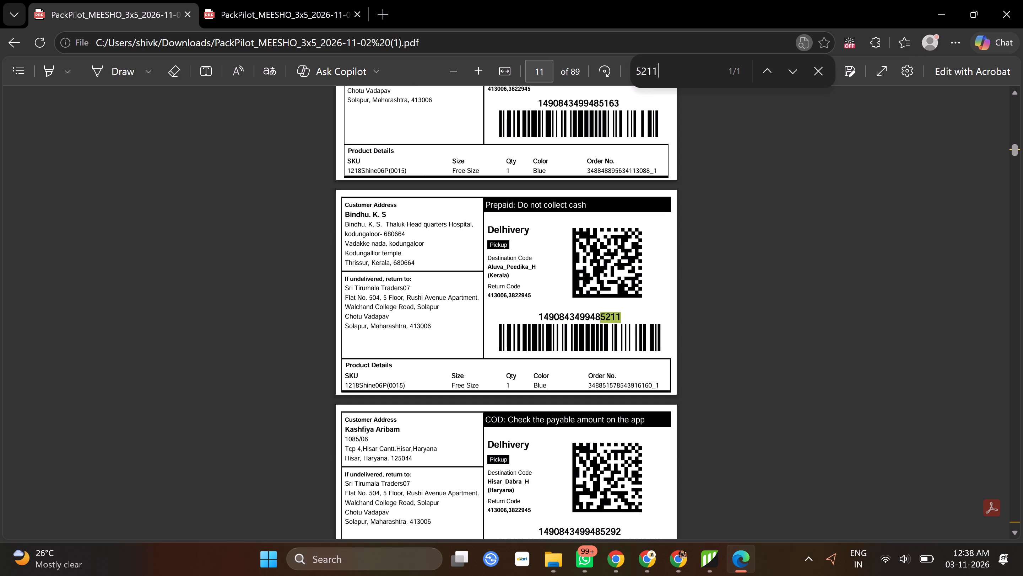
click(815, 69)
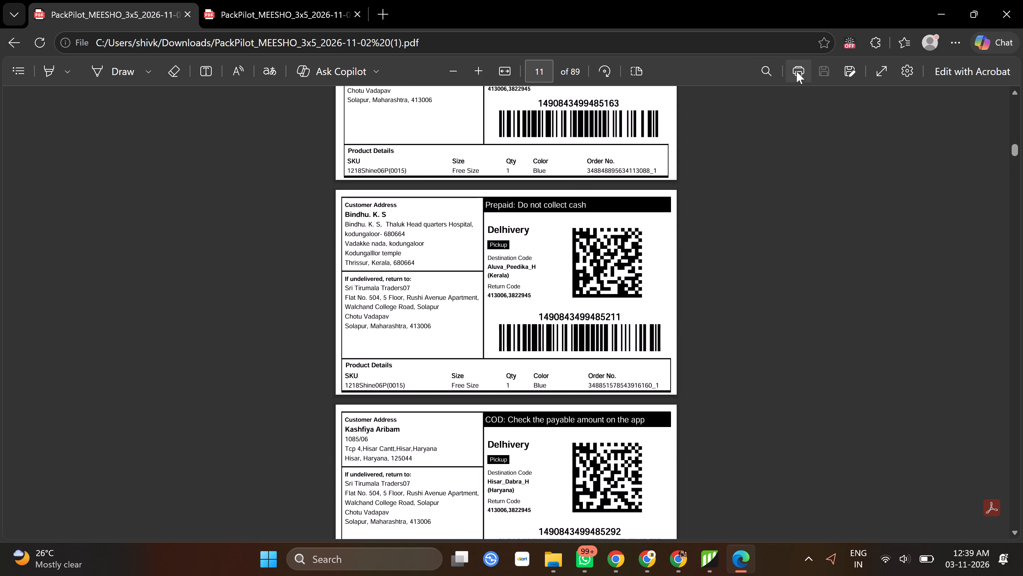
Print only page 11 of PackPilot_MEESHO_3x5_2026-11-02 (1) on the TSC TE244, one copy.
click(796, 71)
click(102, 357)
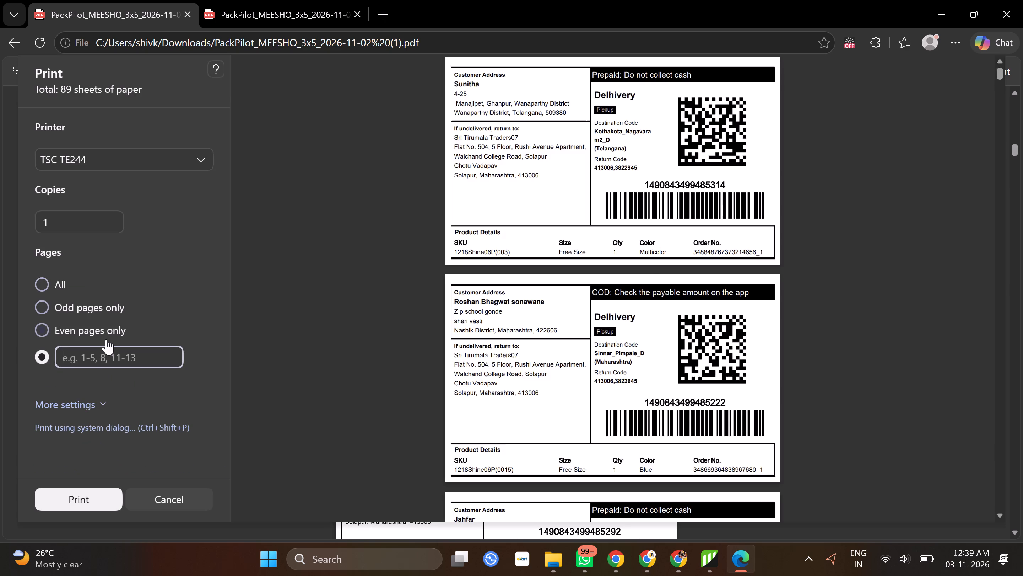
text(11)
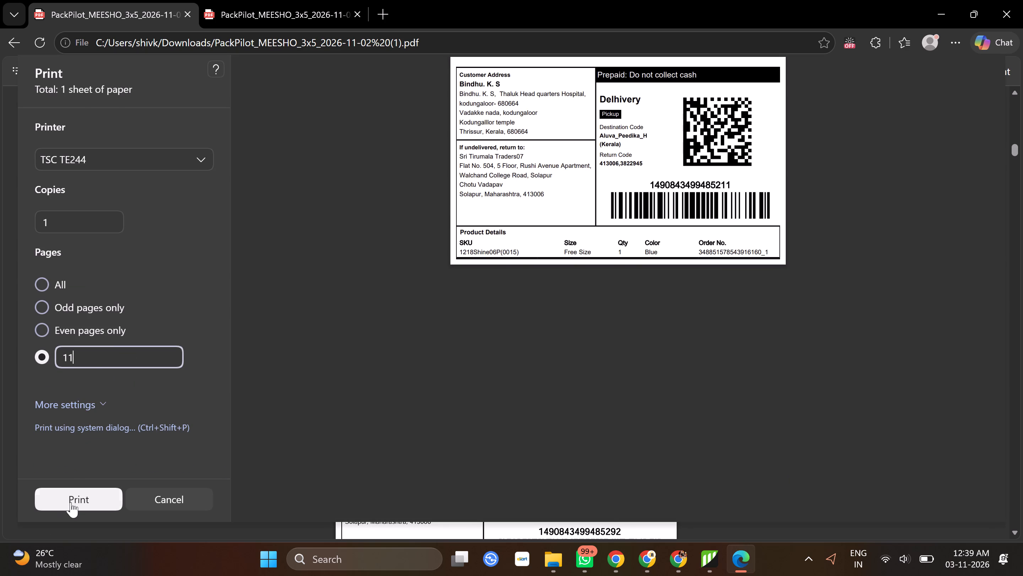
click(74, 500)
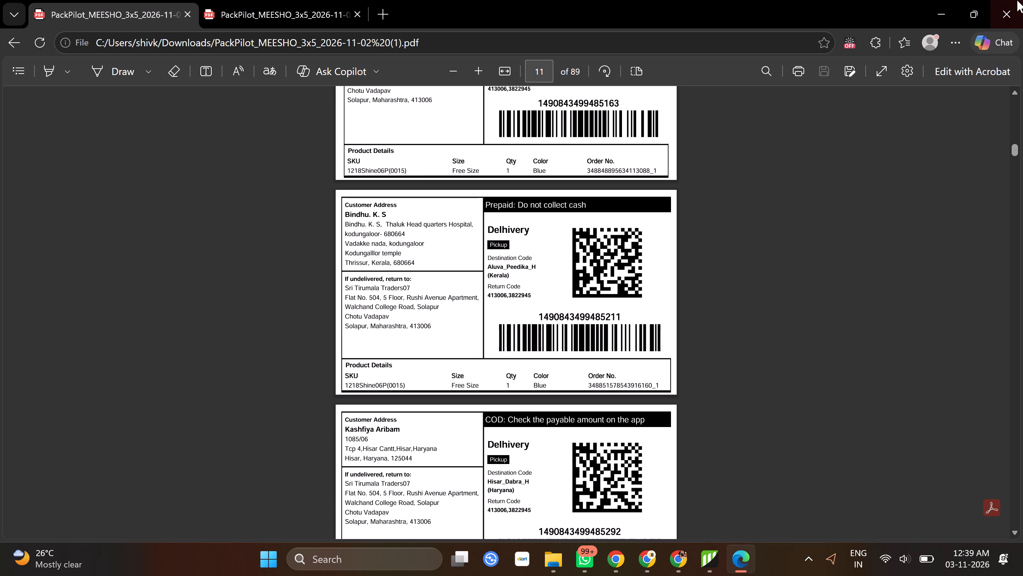
Return to the PackPilot_MEESHO_3x5_2026-11-02 PDF.
click(271, 2)
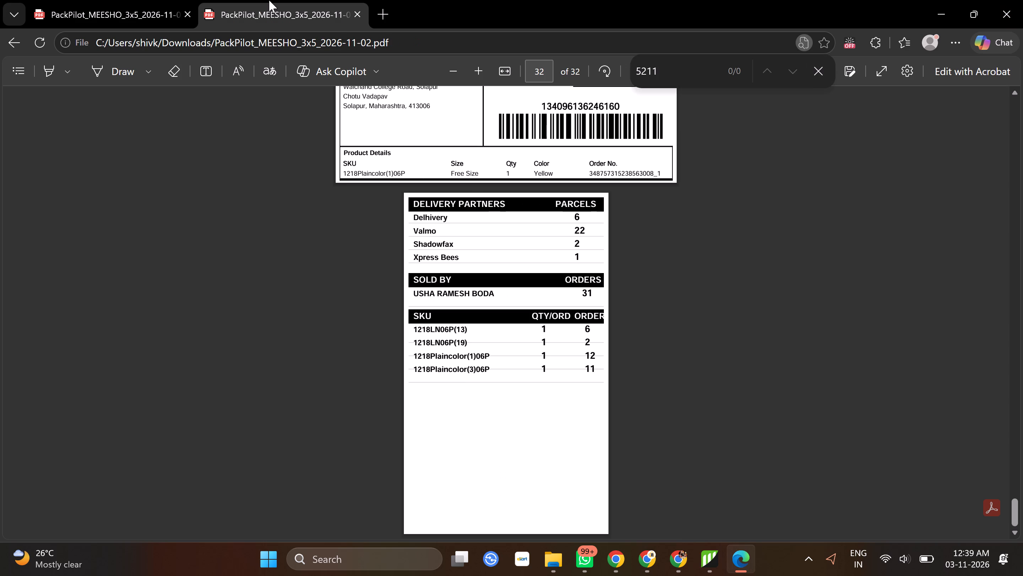
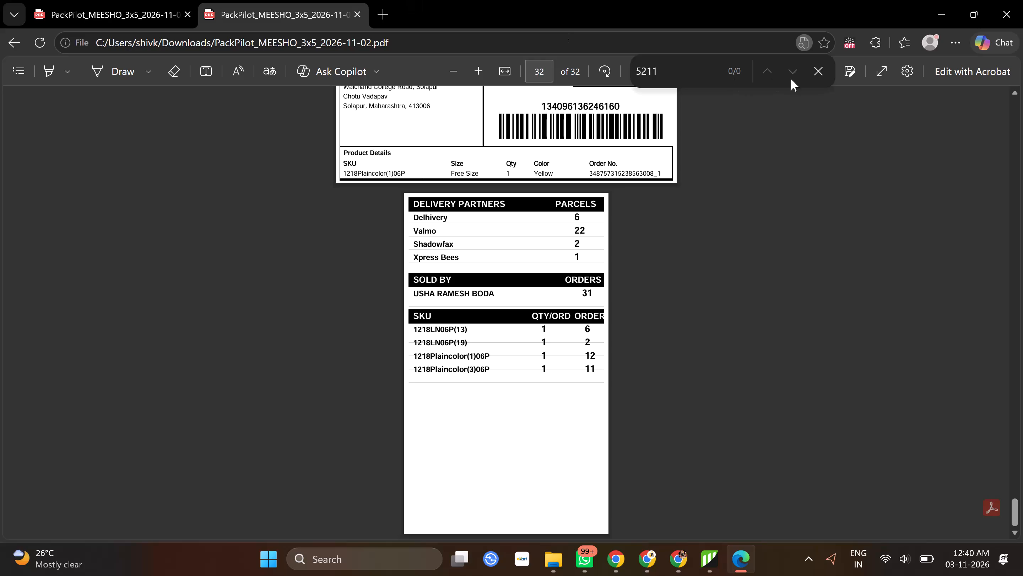
Close the search and print all pages of the PackPilot_MEESHO_3x5_2026-11-02 PDF on the TSC TE244, one copy.
click(817, 68)
click(797, 70)
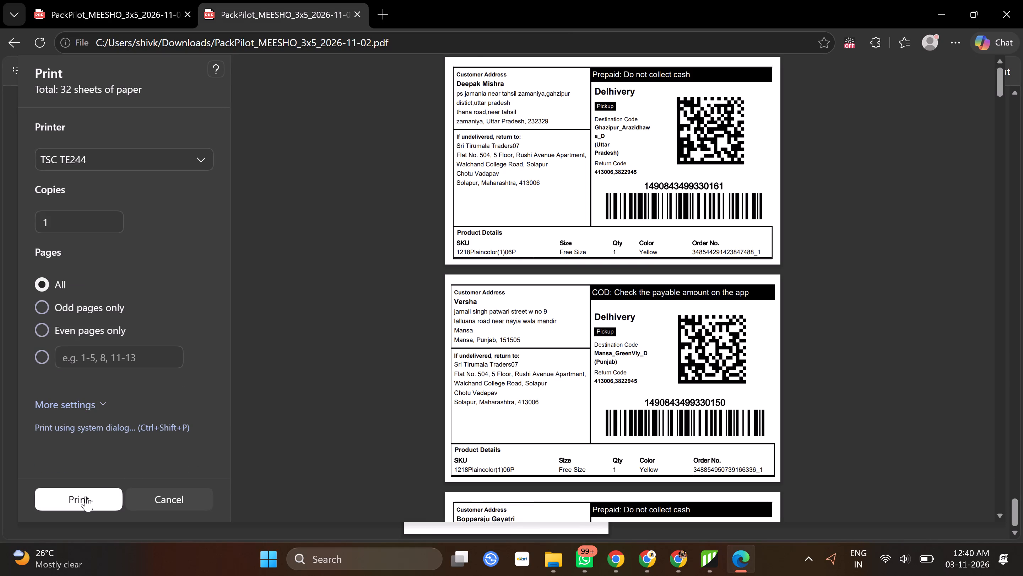
click(86, 496)
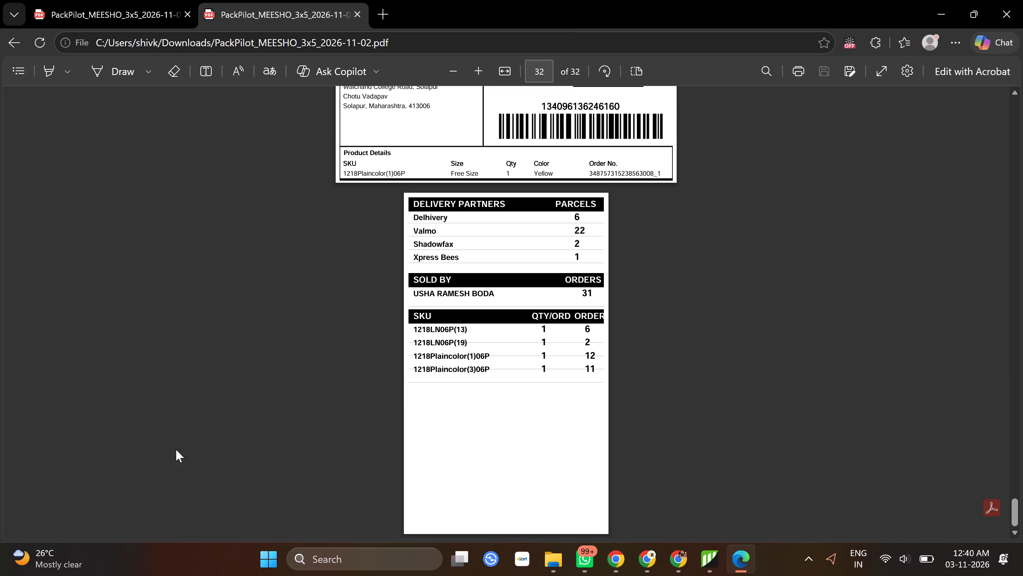
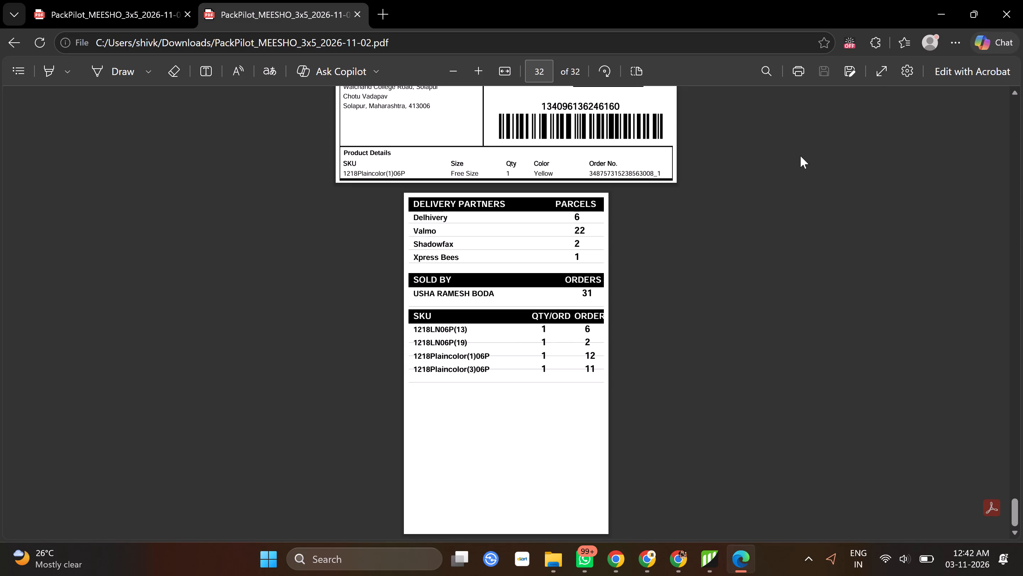
Switch to Flipkart Seller Hub, reload the active orders, accept all orders in To Accept, and reload the page.
click(659, 560)
click(71, 45)
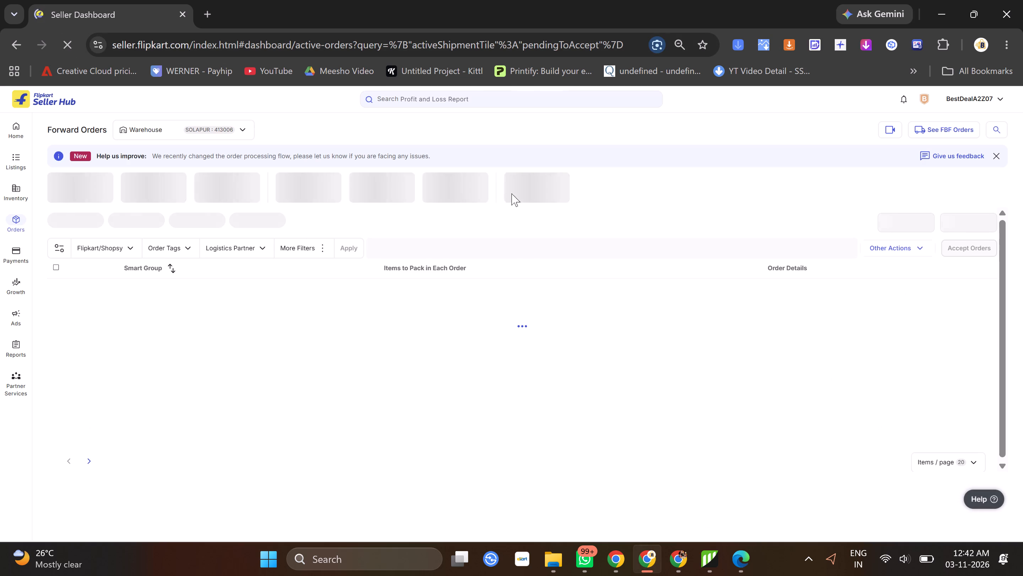
click(53, 260)
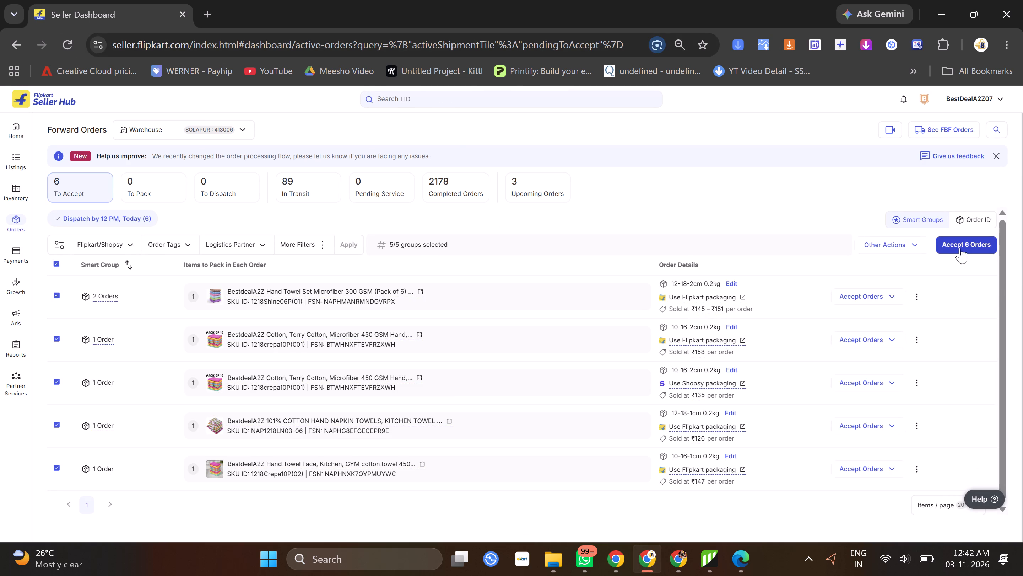
click(959, 250)
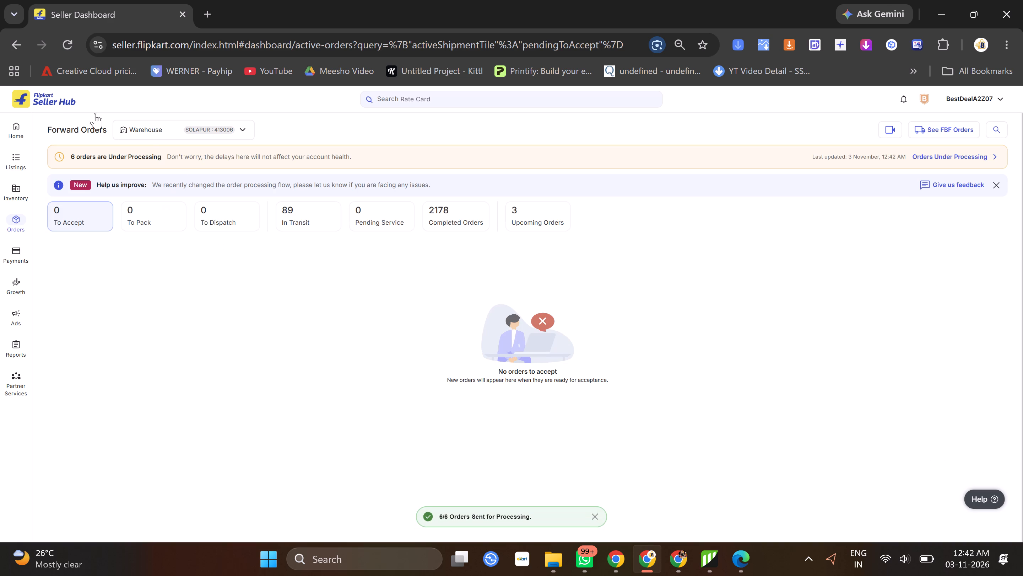
click(59, 40)
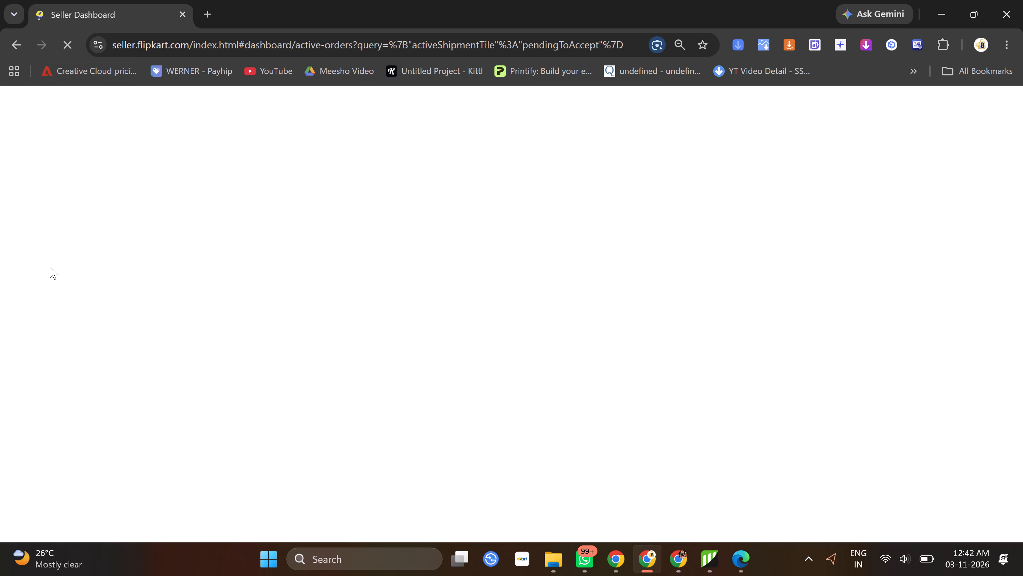
Open the Payments Overview to check the upcoming and previous Flipkart payments.
click(20, 256)
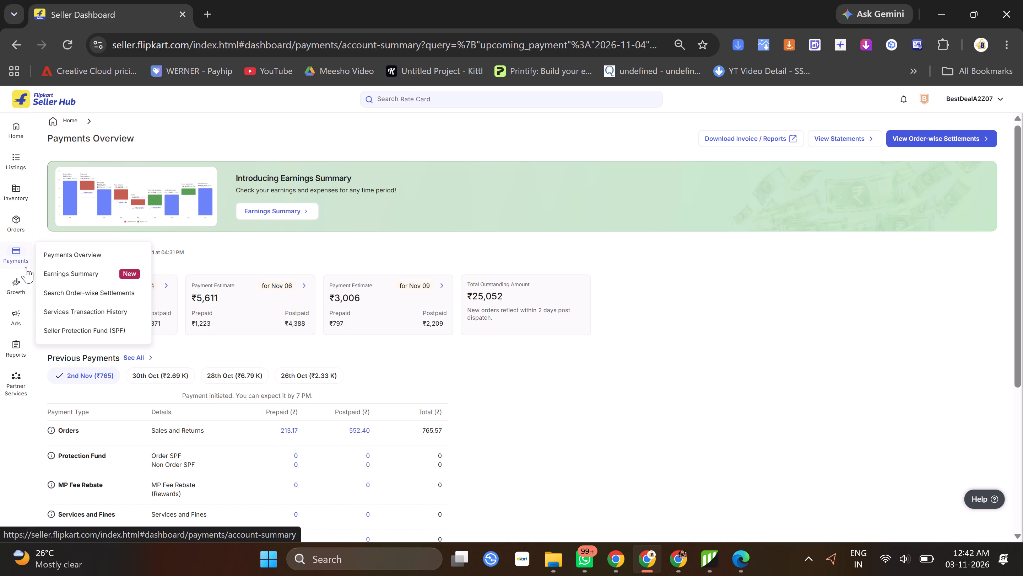
click(651, 394)
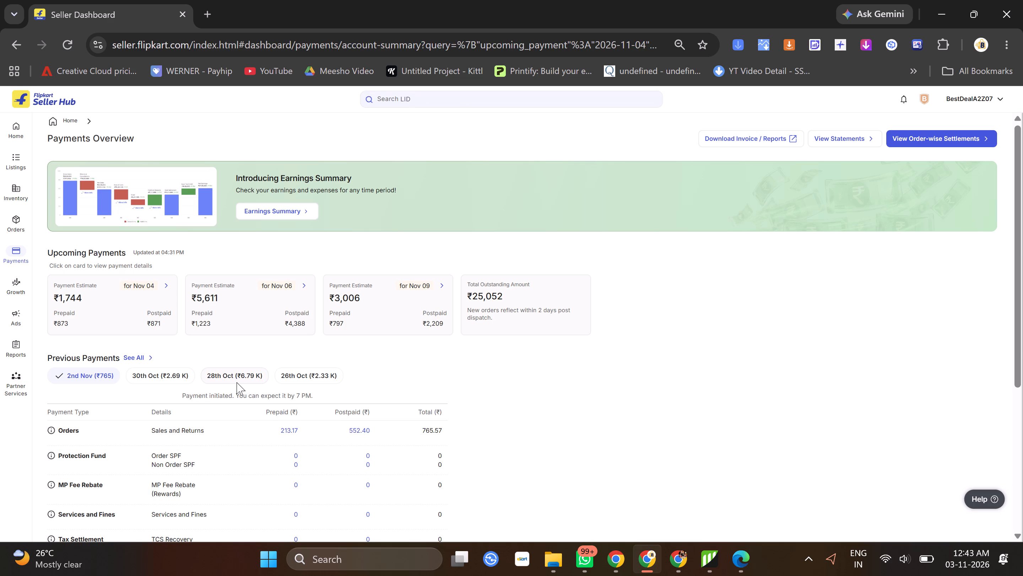
Switch to the Meesho Supplier Panel and look through the Ready to Ship list for orders whose labels are not downloaded.
click(673, 568)
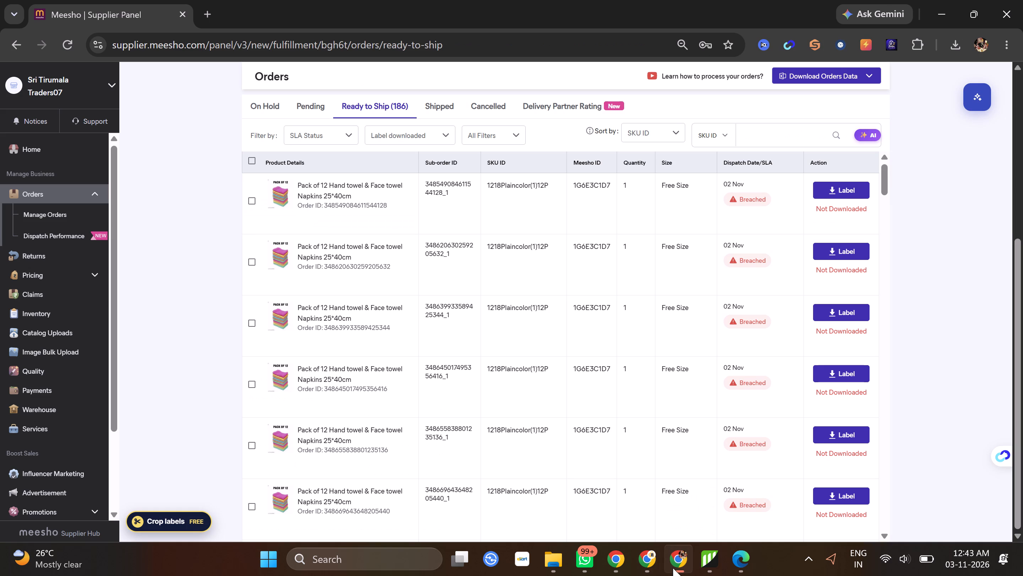
scroll(688, 373, down, 10)
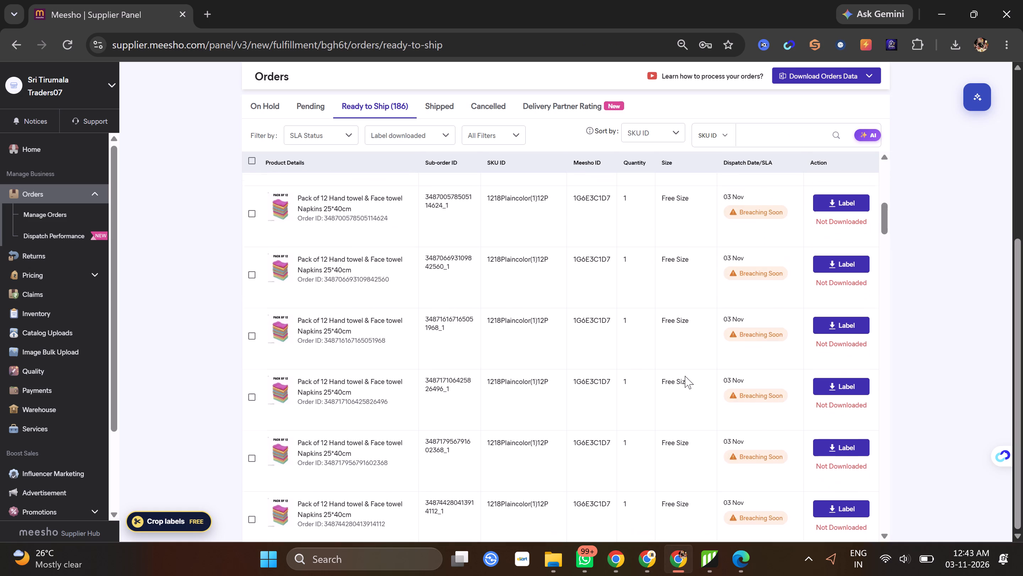
scroll(685, 376, down, 18)
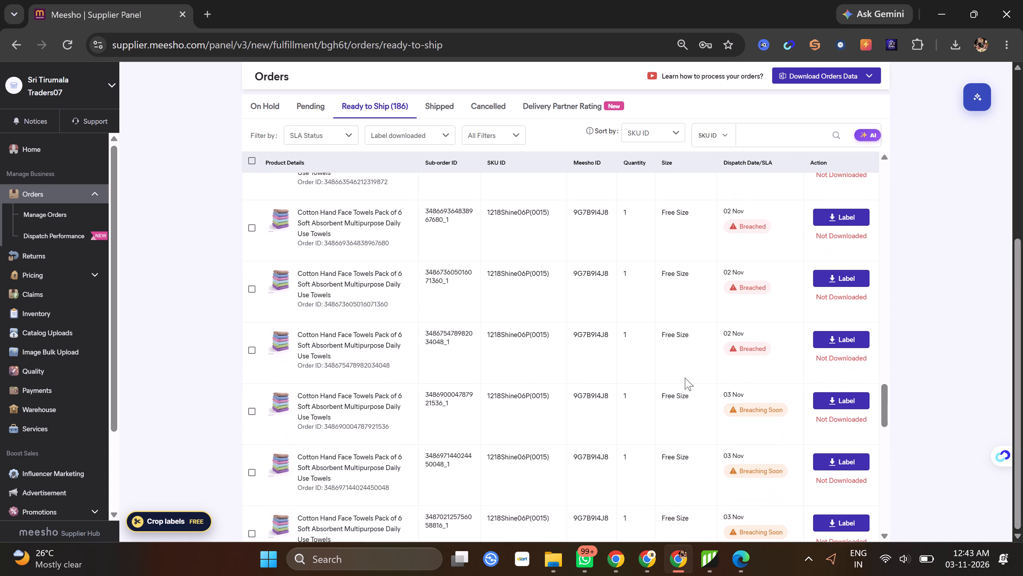
scroll(684, 379, down, 18)
scroll(684, 379, down, 9)
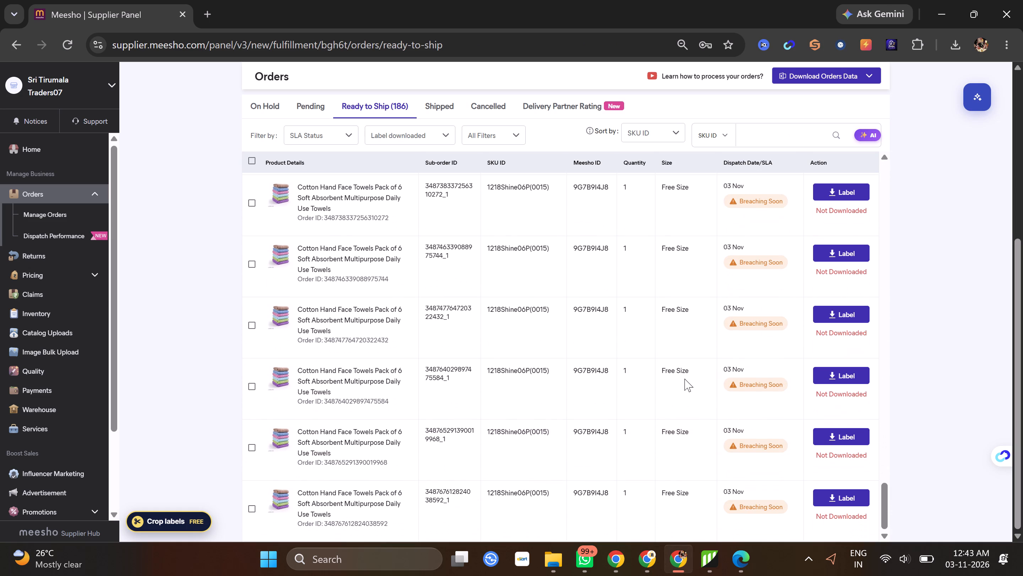
scroll(735, 380, down, 19)
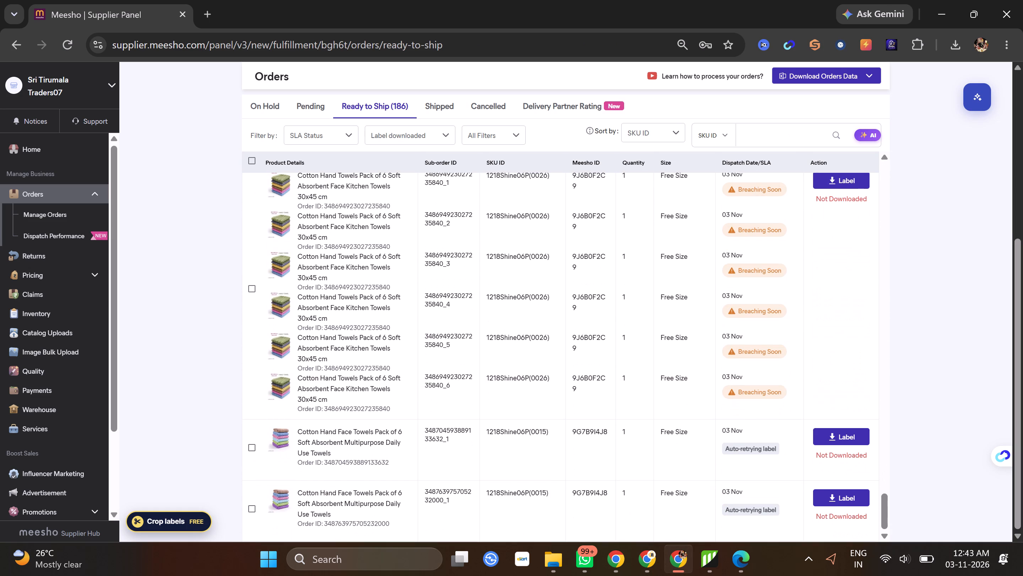
scroll(730, 377, down, 11)
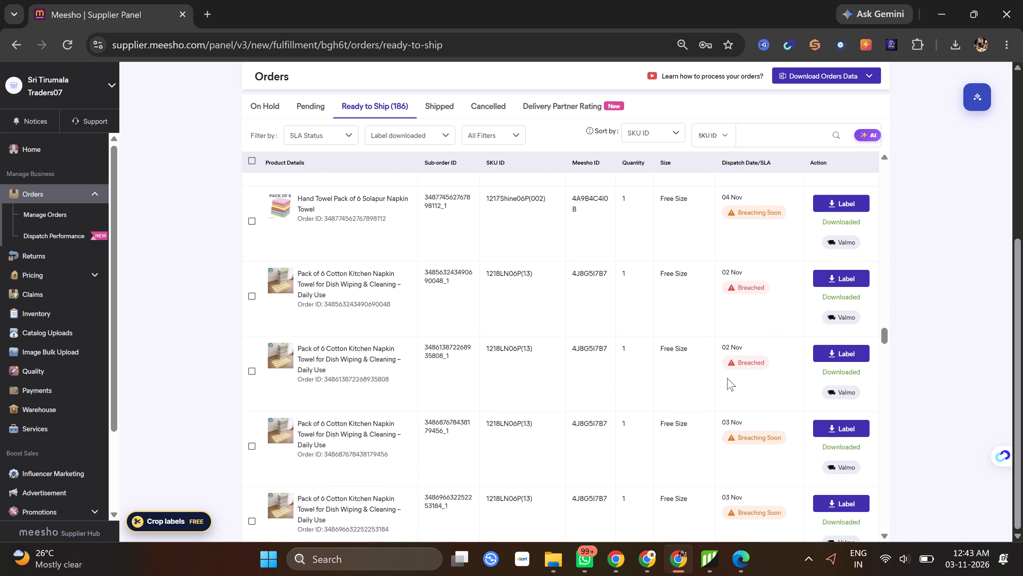
scroll(727, 378, up, 9)
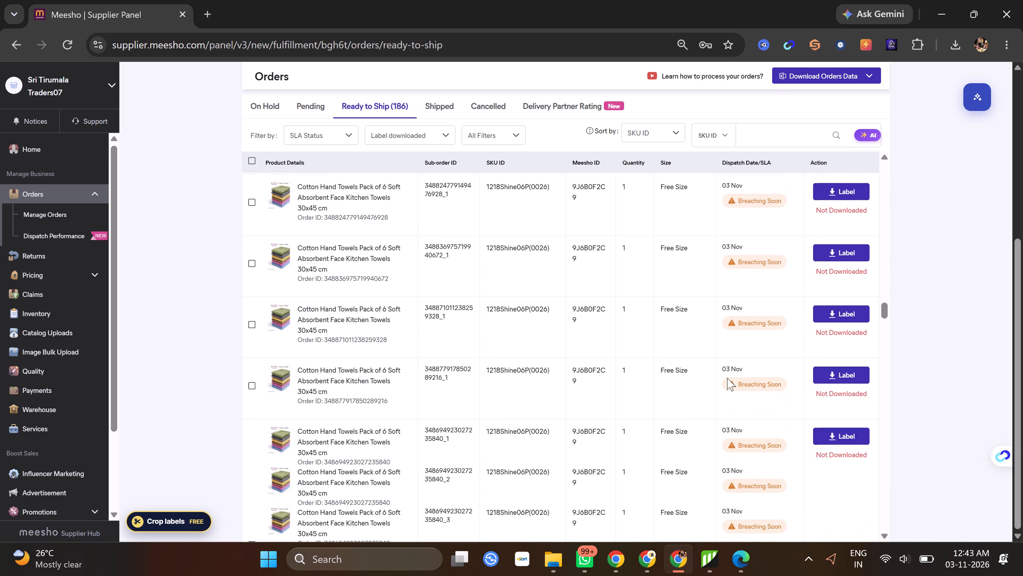
scroll(727, 378, up, 14)
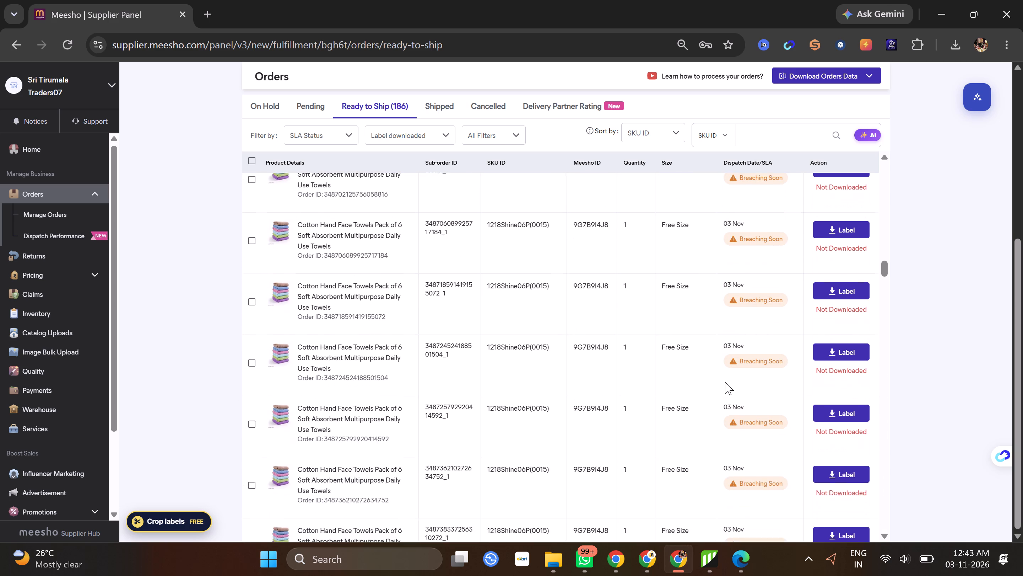
Reload the Meesho Orders page and review the SKUs and label status of the Ready to Ship orders again.
click(66, 42)
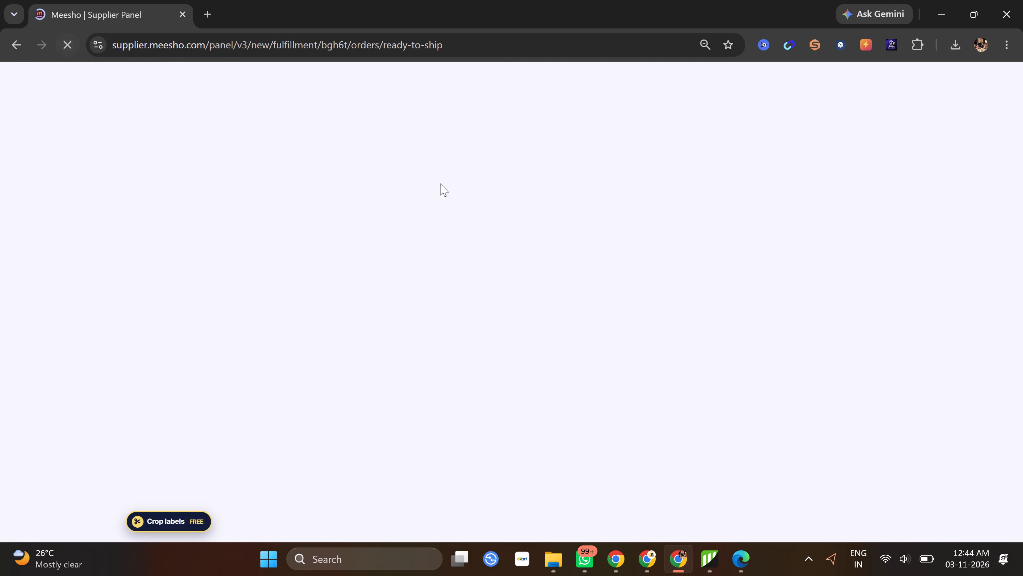
scroll(588, 212, down, 2)
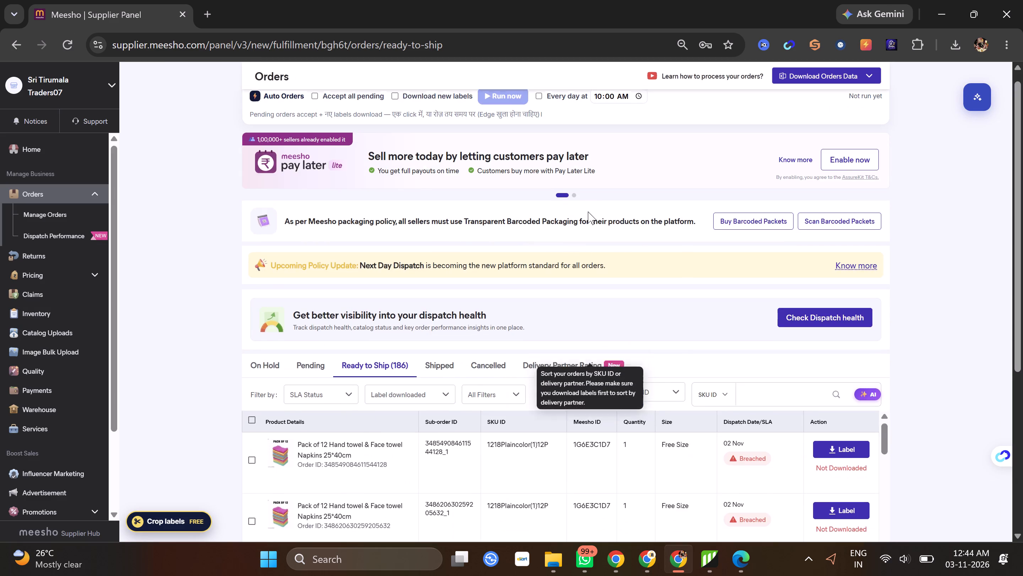
scroll(602, 228, down, 3)
scroll(639, 277, down, 3)
scroll(683, 326, down, 4)
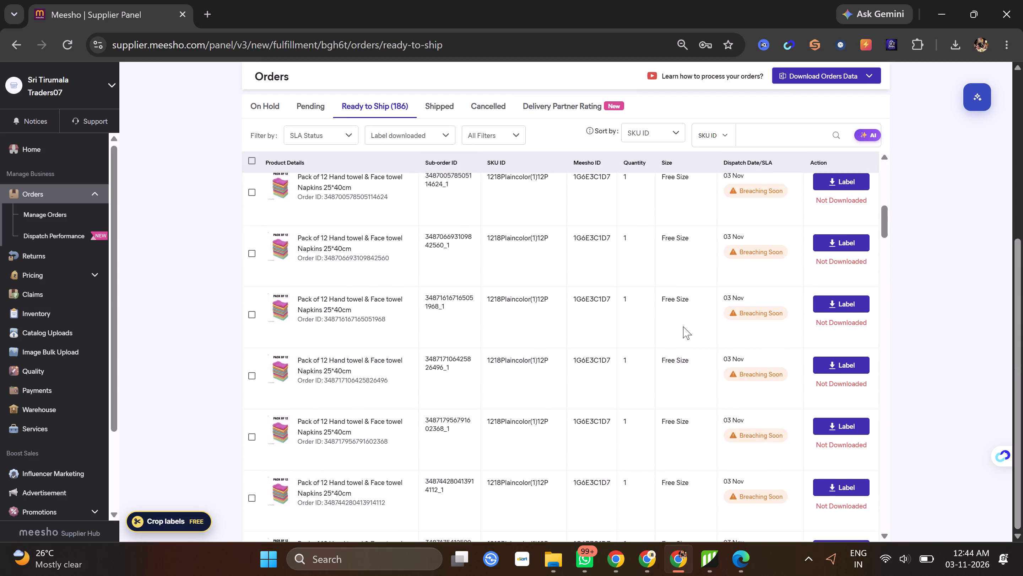
scroll(683, 326, down, 17)
scroll(678, 324, down, 5)
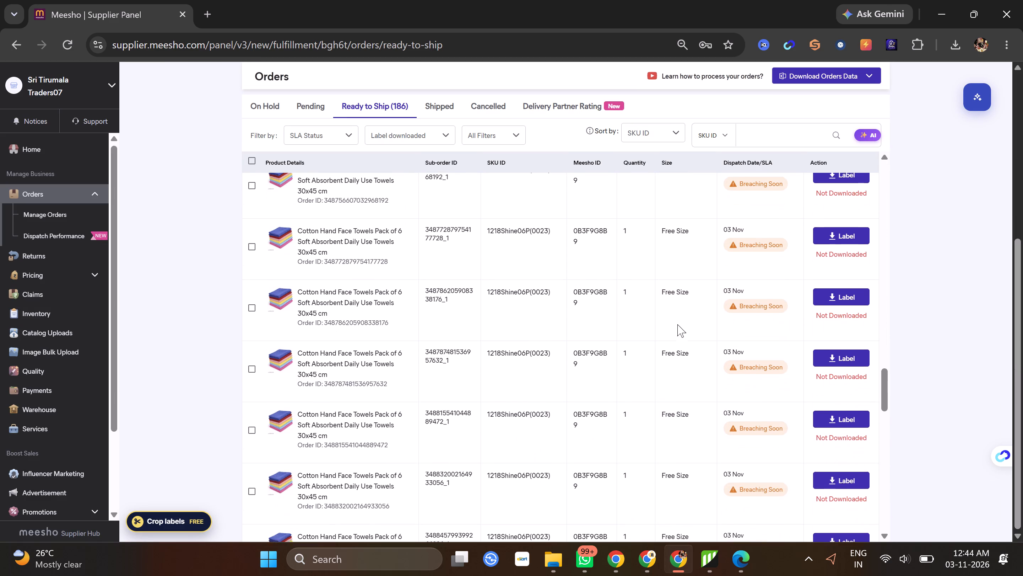
scroll(677, 324, down, 11)
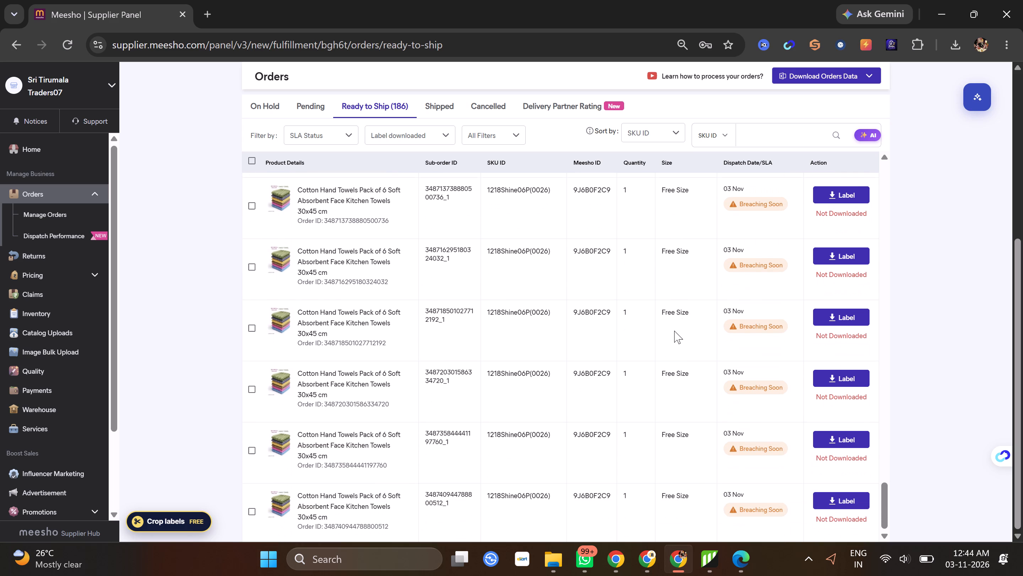
scroll(674, 331, down, 8)
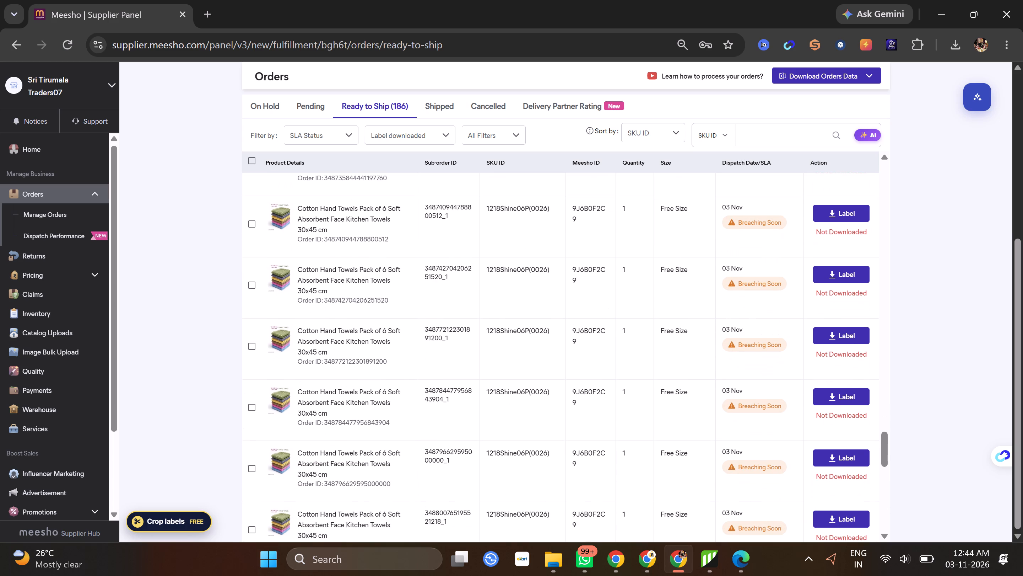
scroll(670, 328, down, 3)
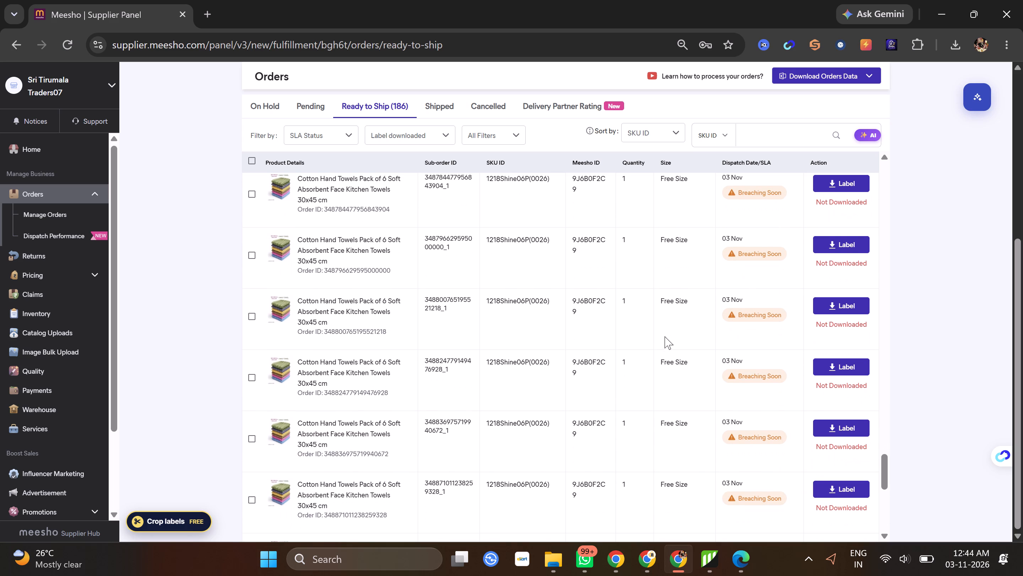
scroll(664, 340, down, 6)
scroll(697, 341, down, 4)
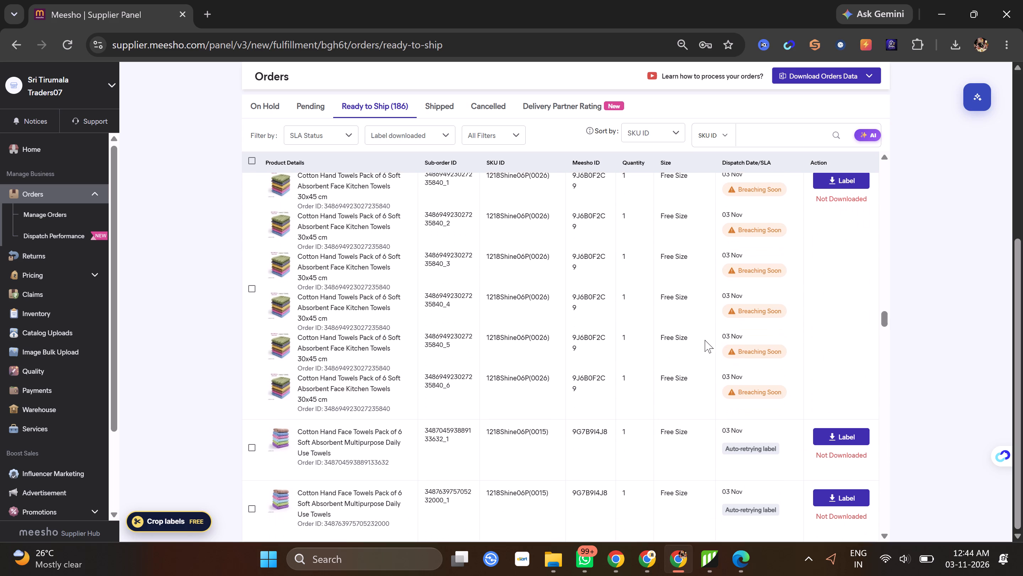
Check the Ready to Ship orders with the Label downloaded filter set to No, and remove the filter.
click(403, 137)
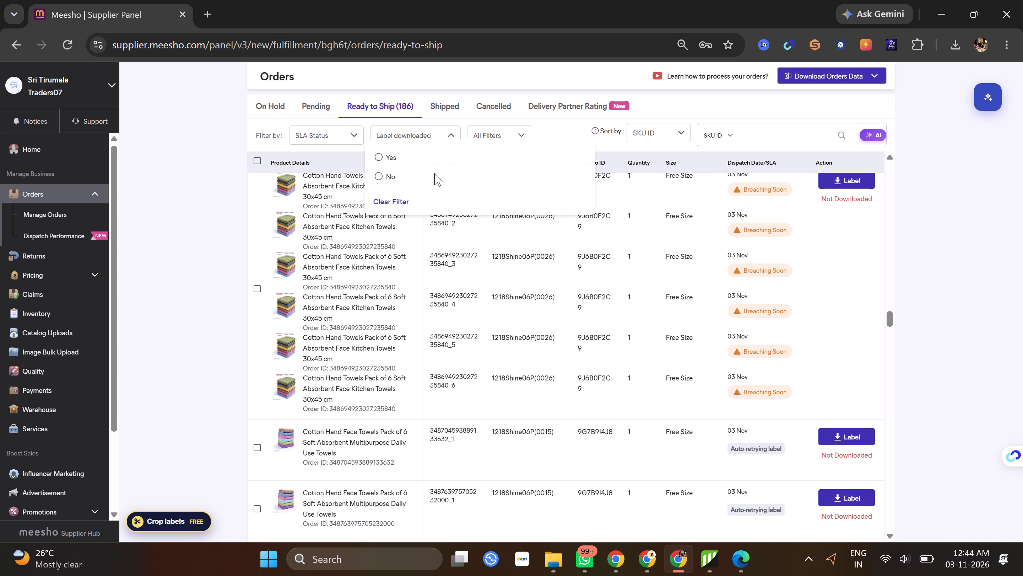
click(416, 182)
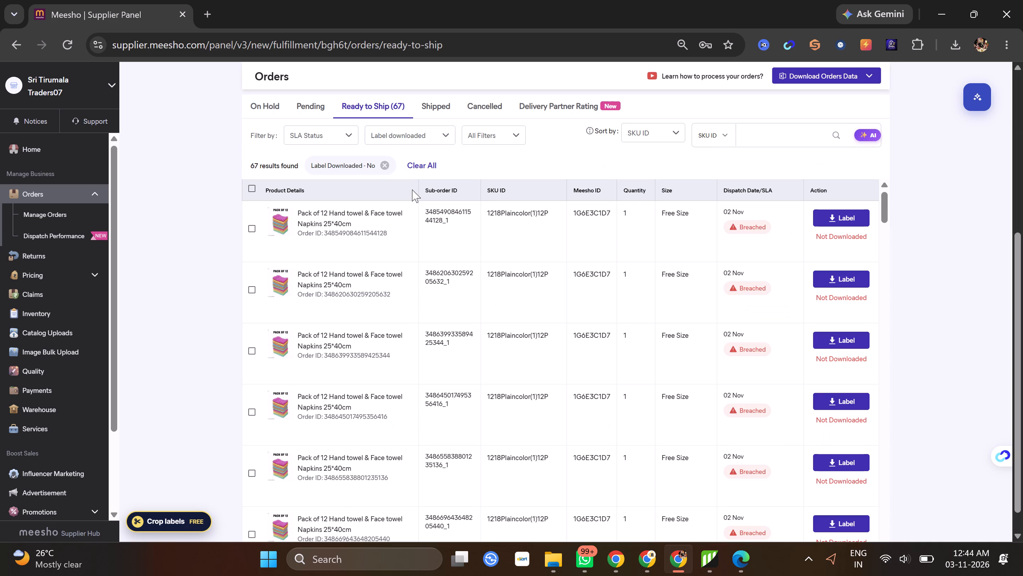
click(385, 166)
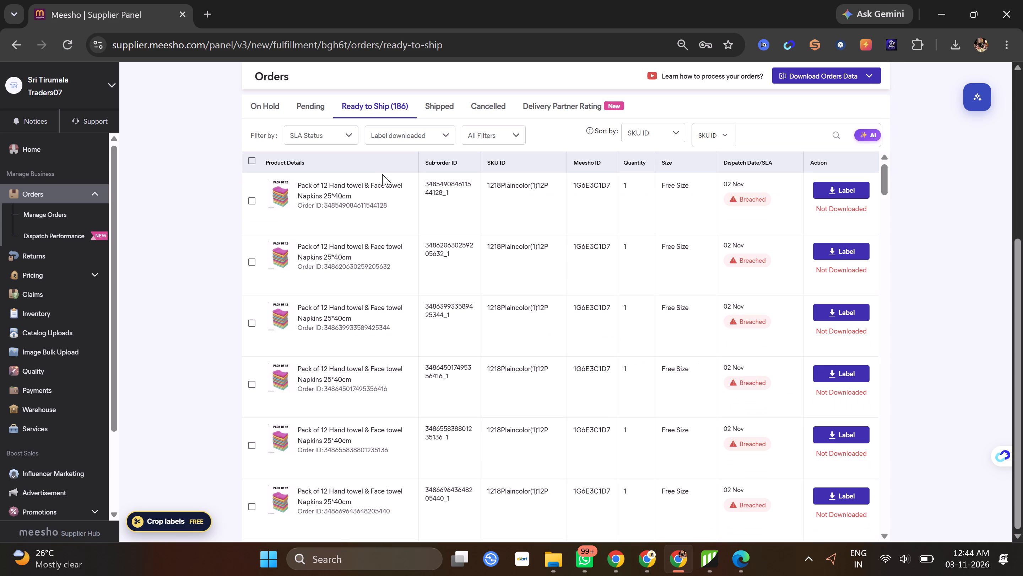
Open the Pending orders to check for Meesho orders awaiting acceptance.
click(317, 101)
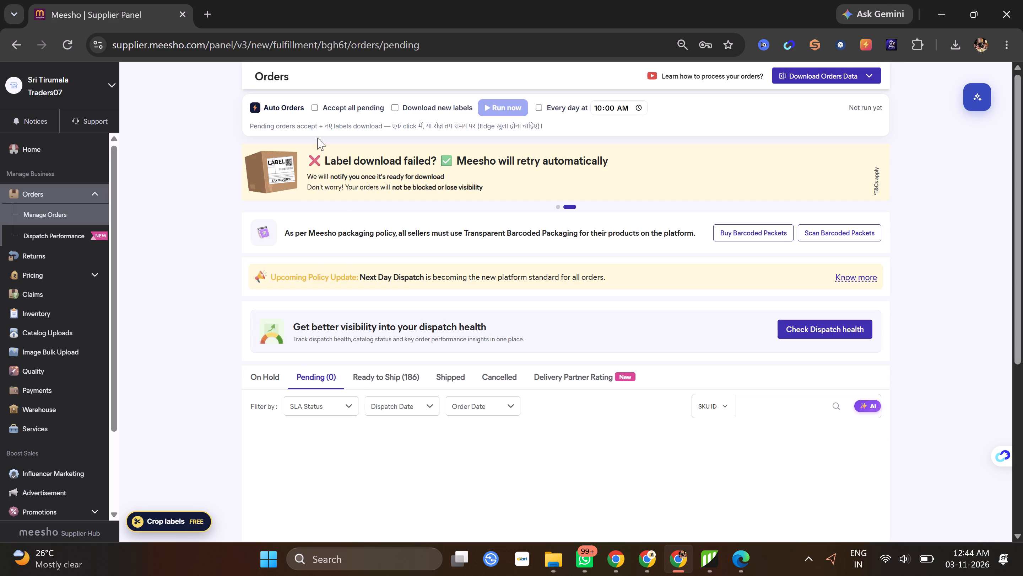
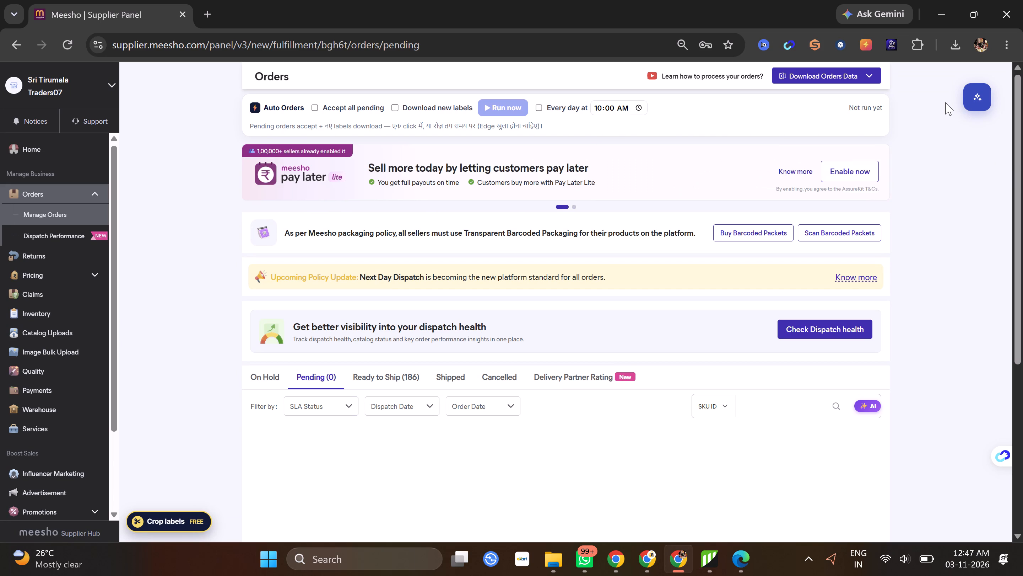
Switch to Flipkart Seller Hub and print the labels for all smart groups in To Pack, closing the opened PDF.
click(653, 566)
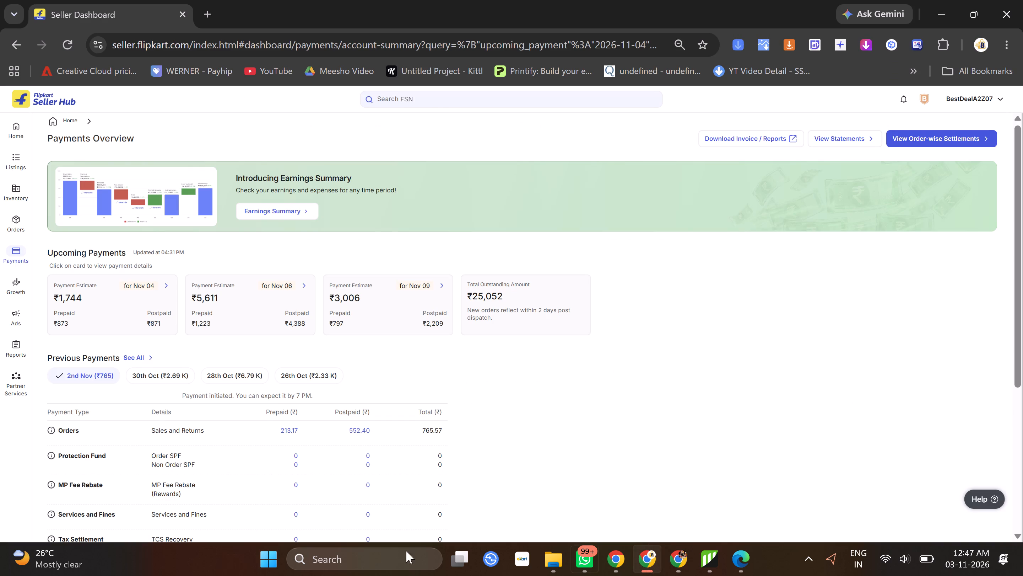
click(11, 226)
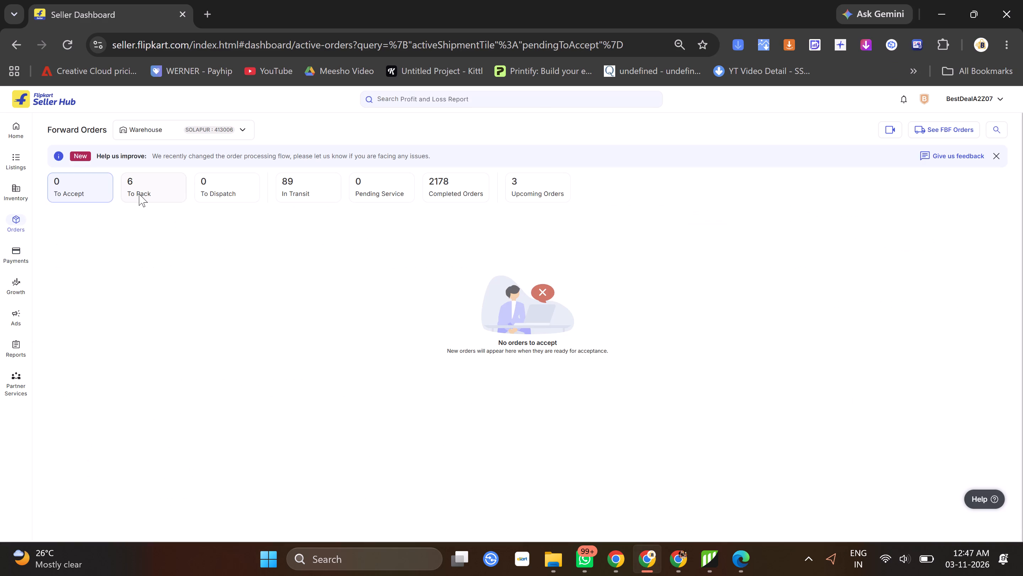
click(139, 194)
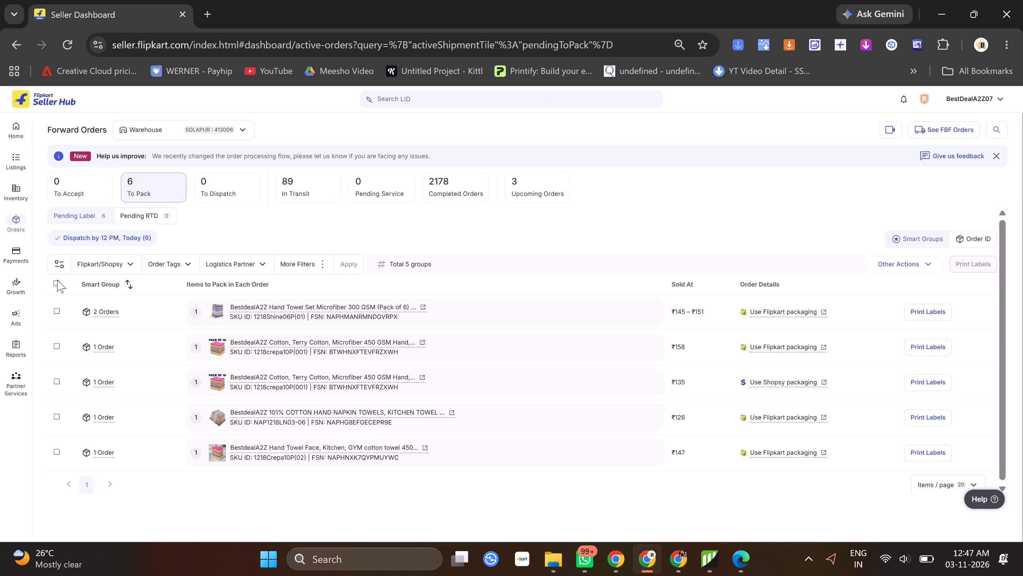
click(56, 280)
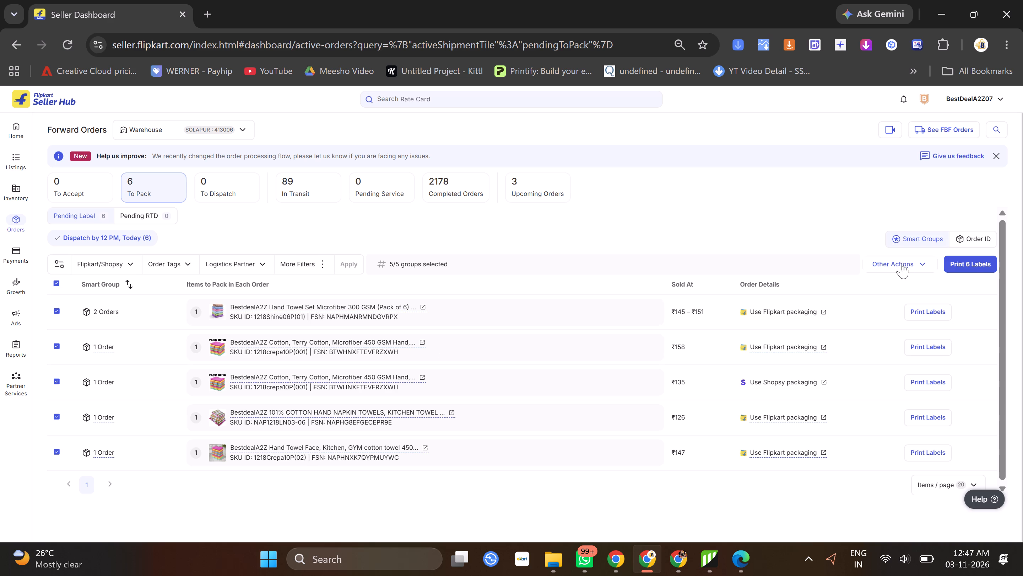
click(986, 260)
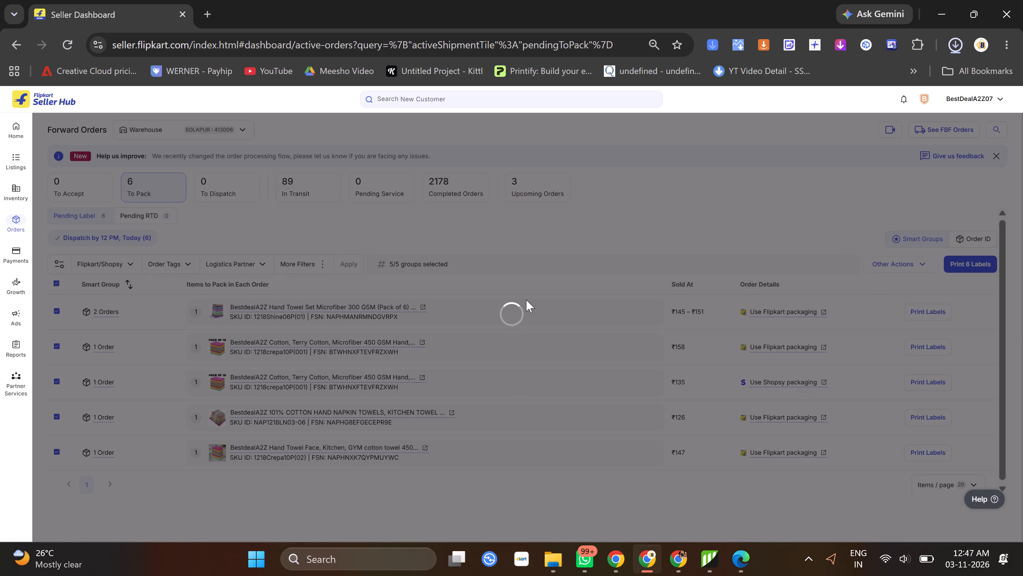
click(1011, 2)
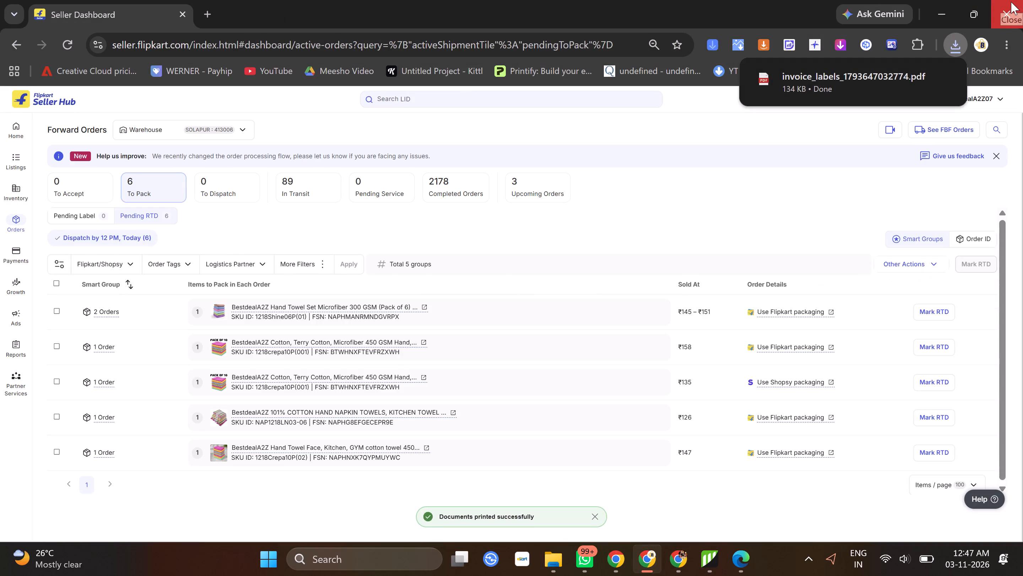
Mark all the Pending RTD orders in To Pack as ready to dispatch.
click(55, 283)
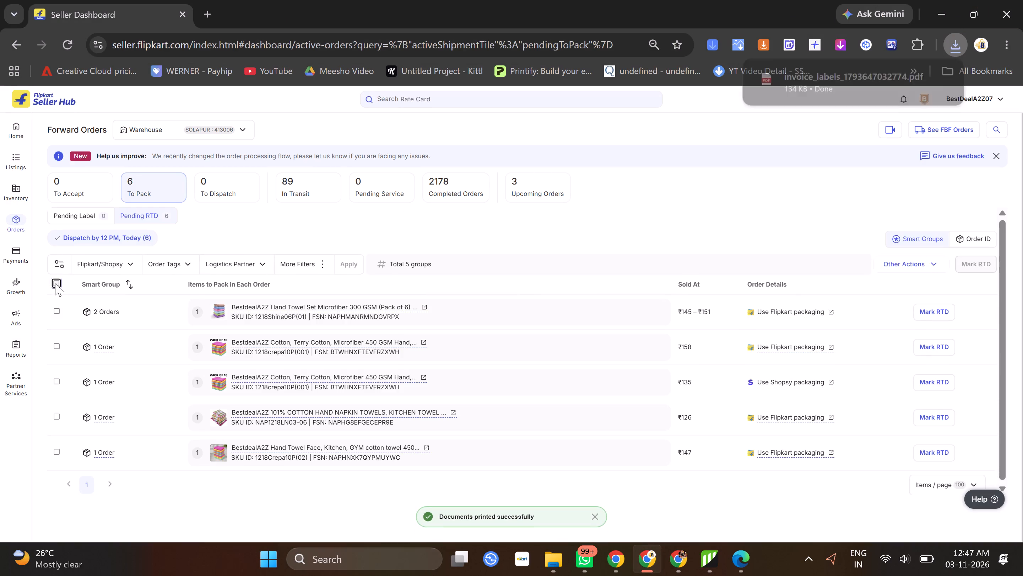
click(984, 257)
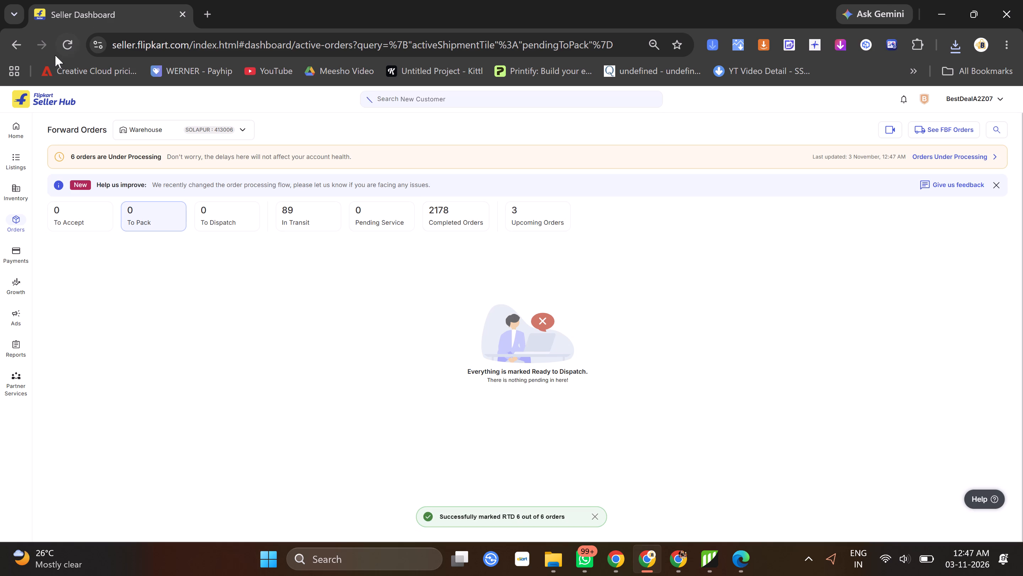
Reload the Flipkart page and reopen Orders to check the updated order counts.
click(62, 43)
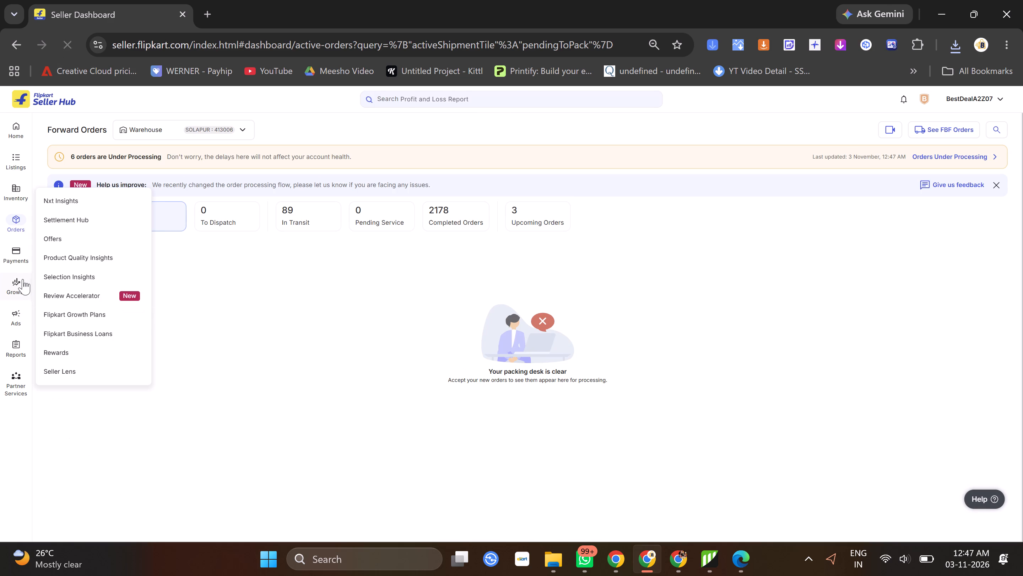
click(17, 268)
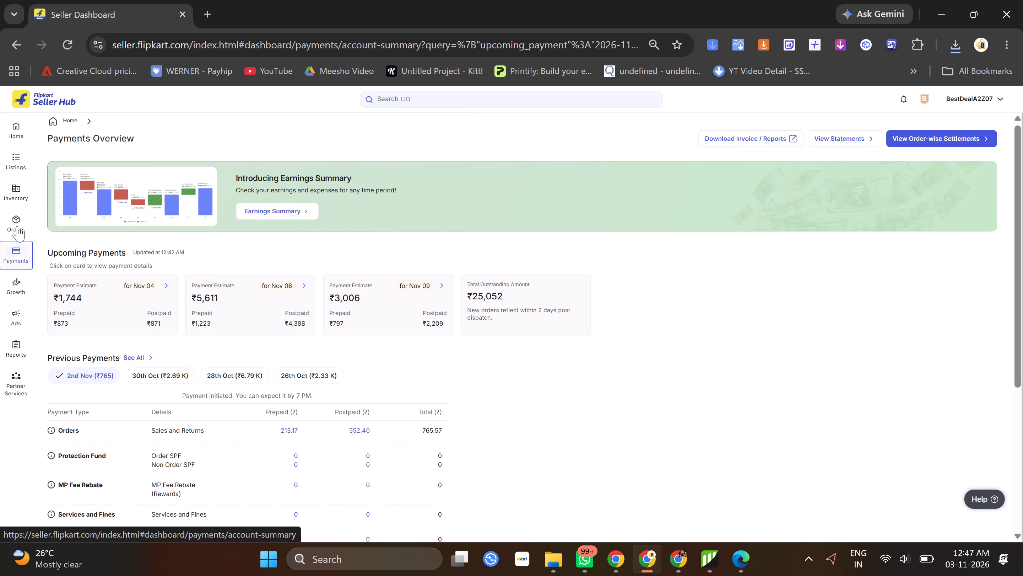
click(17, 217)
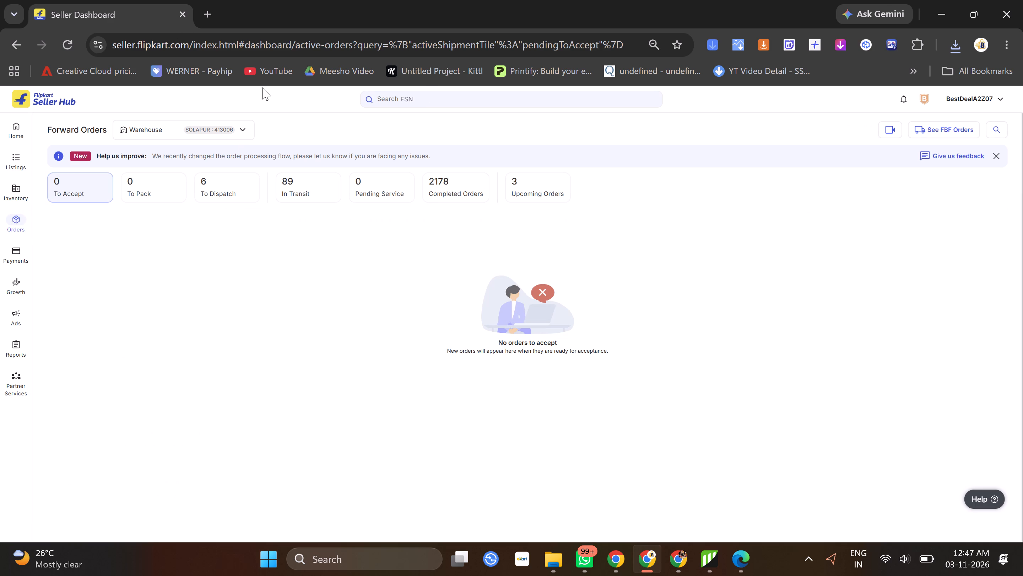
Switch to the Meesho Supplier Panel and look over the active catalogs in the Inventory.
click(675, 572)
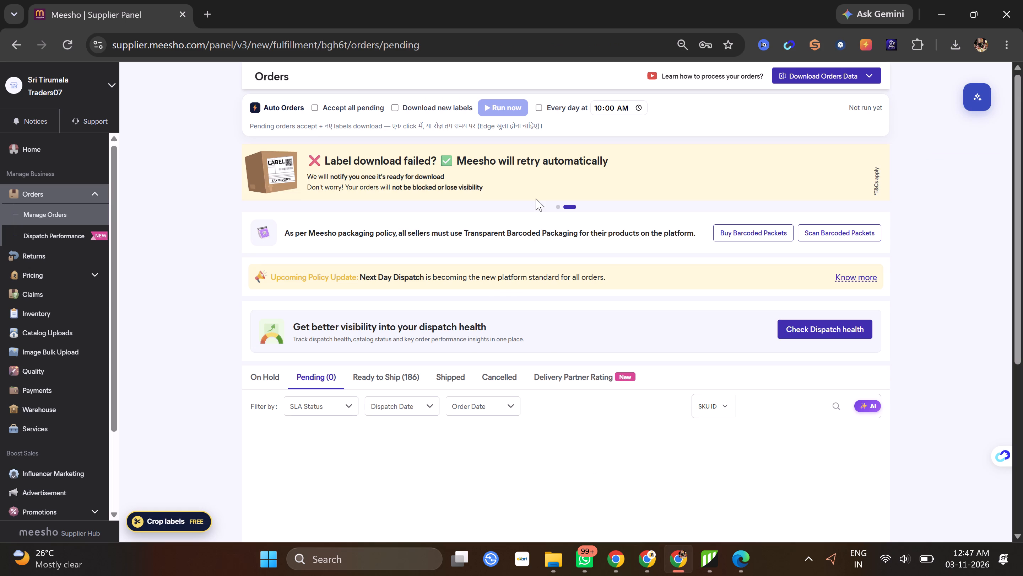
click(52, 318)
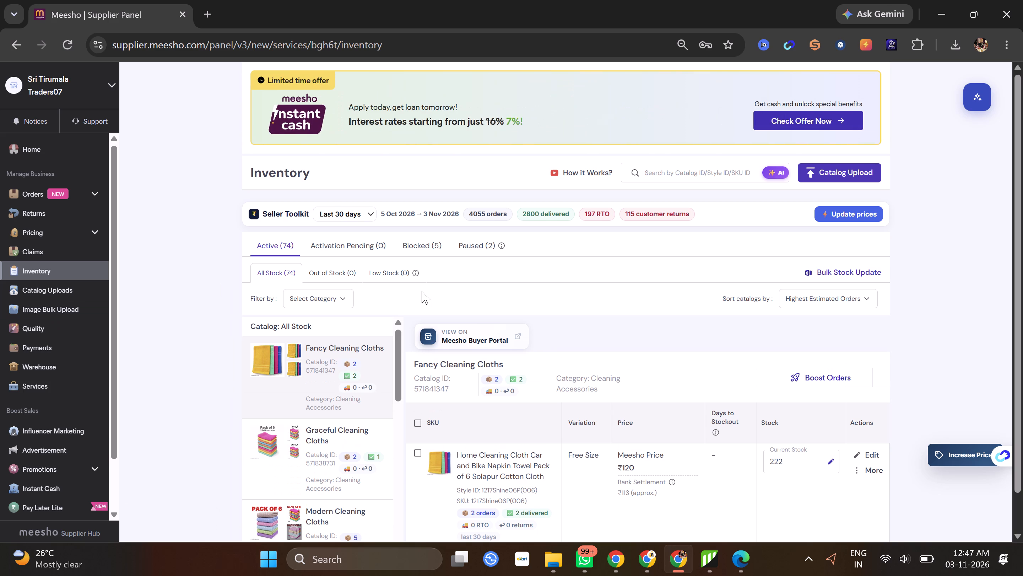
scroll(422, 291, down, 1)
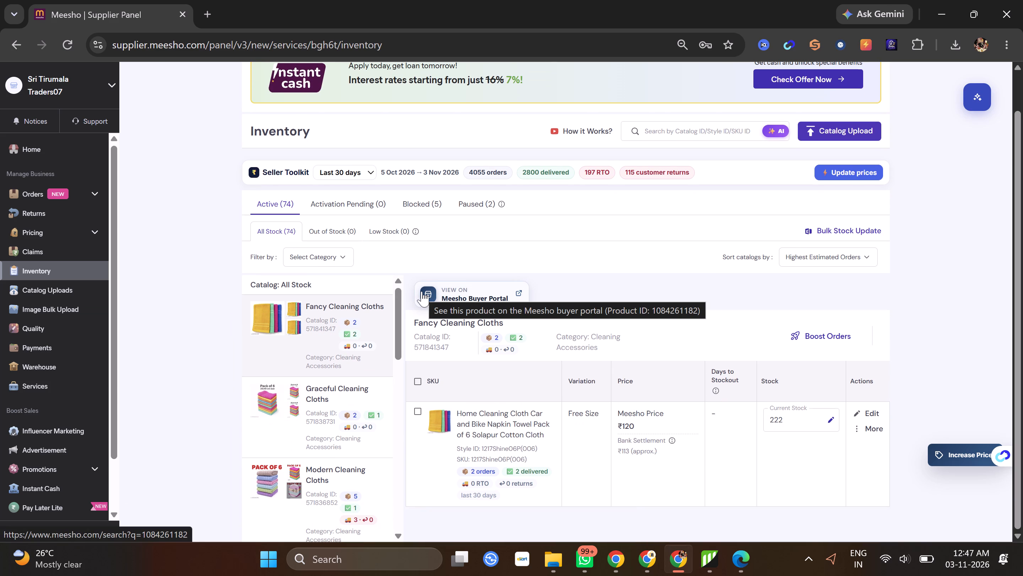
scroll(445, 246, down, 2)
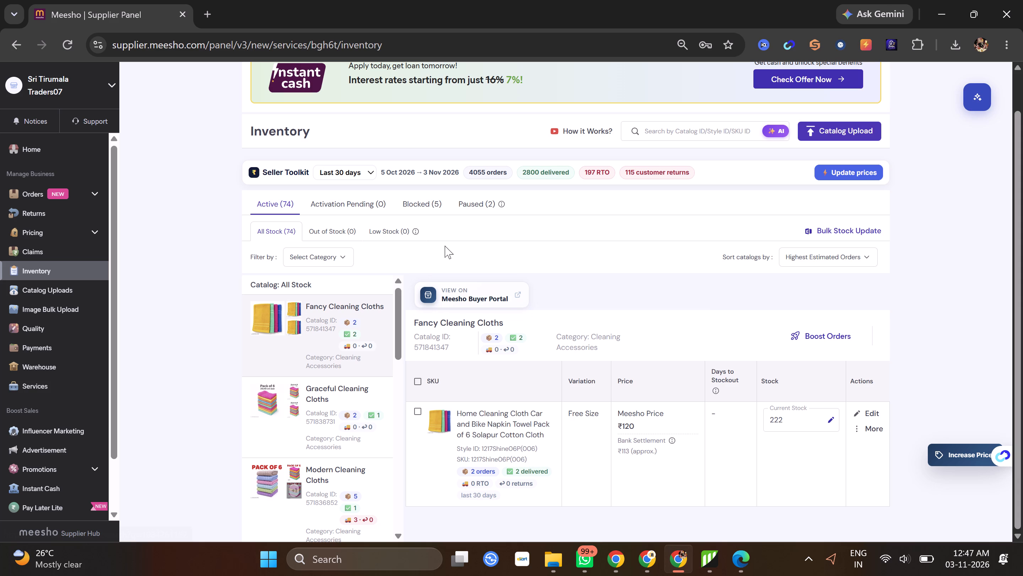
Duplicate the Meesho Inventory tab and open the Pricing page in the copy.
right_click(134, 14)
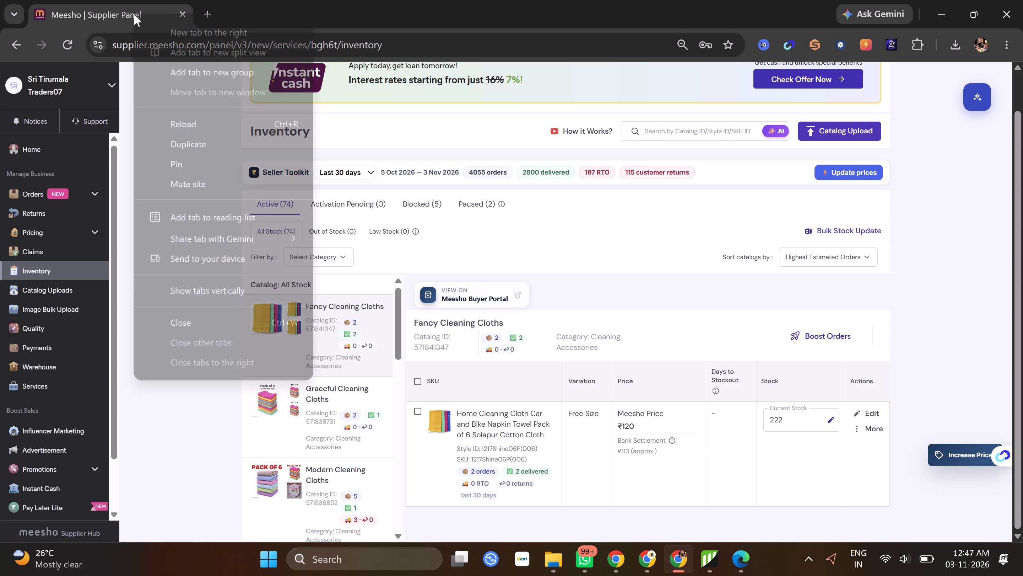
click(180, 141)
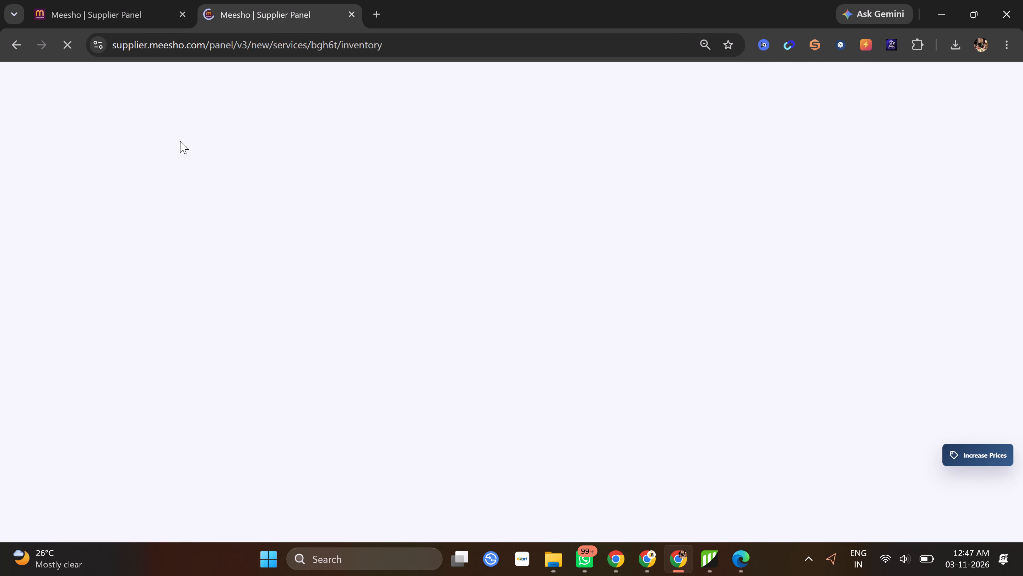
click(102, 0)
click(271, 0)
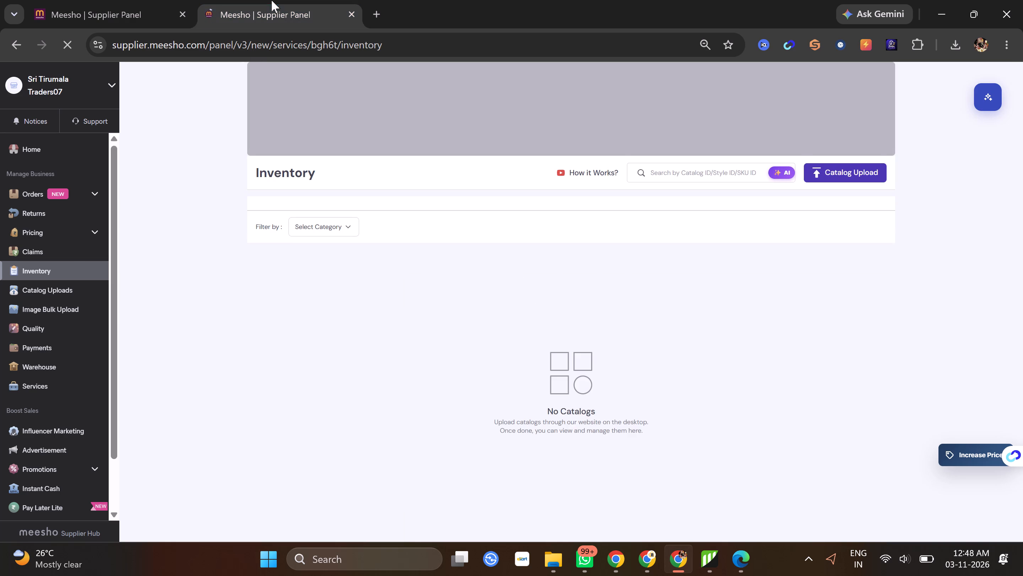
click(70, 240)
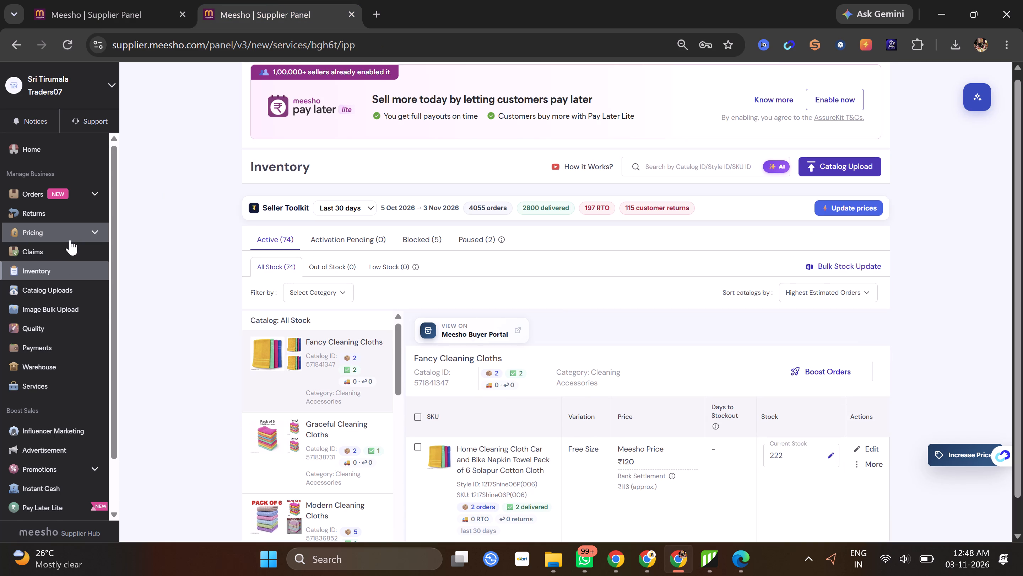
Copy SKU 1217Shine06P(006) from the Fancy Cleaning Cloths catalog in Inventory and search for it on the Pricing page by Style ID/SKU.
click(81, 0)
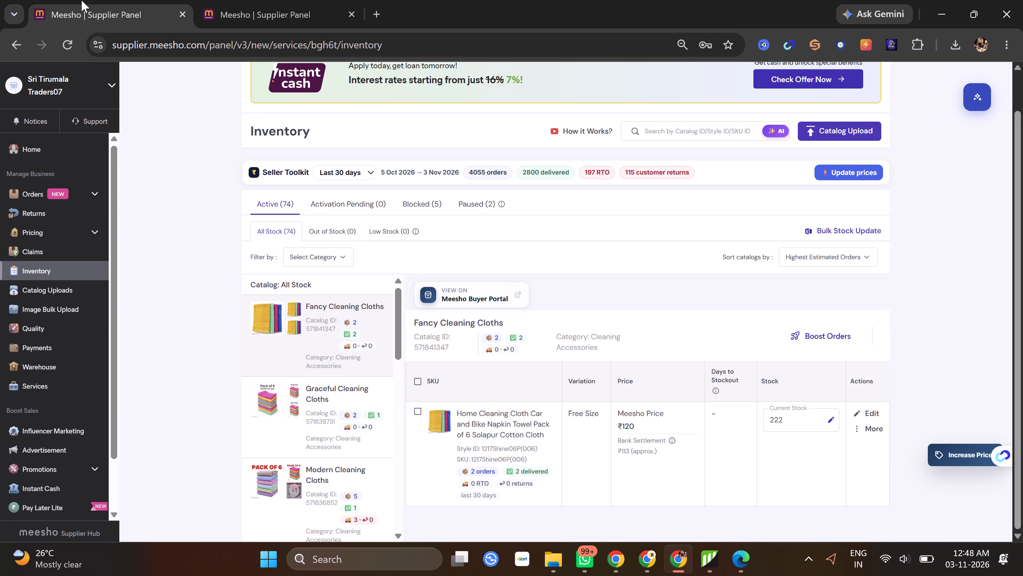
scroll(432, 233, down, 1)
drag(527, 459, 472, 462)
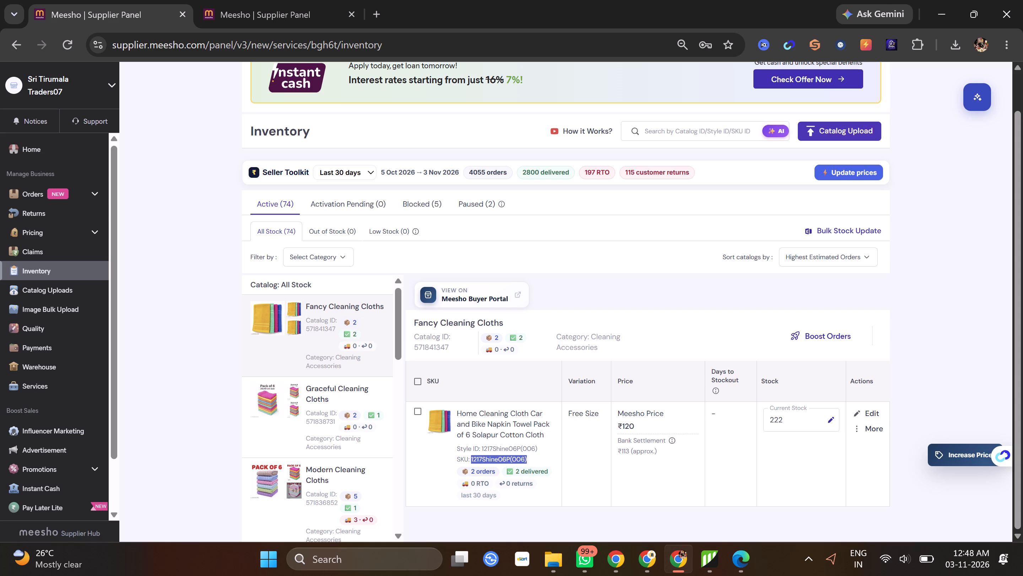
drag(472, 462, 473, 459)
drag(473, 459, 471, 460)
key(ctrl+c)
click(305, 0)
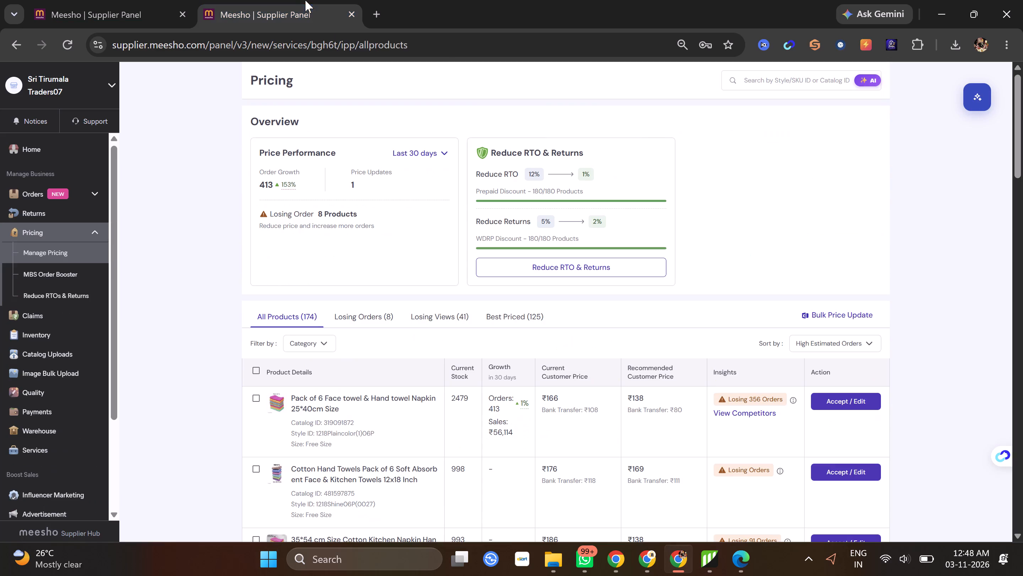
click(779, 77)
key(ctrl+v)
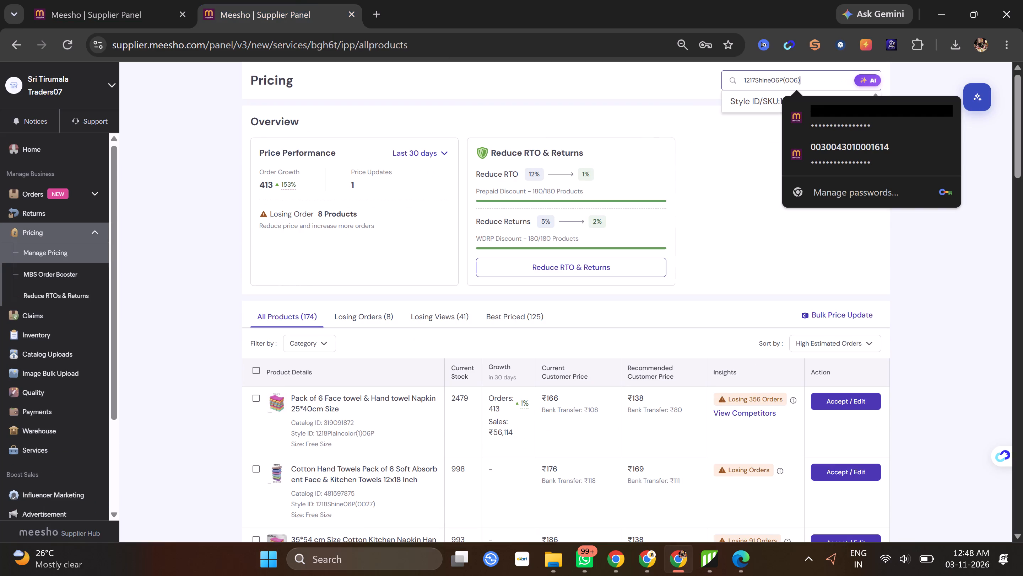
key(Return)
click(741, 102)
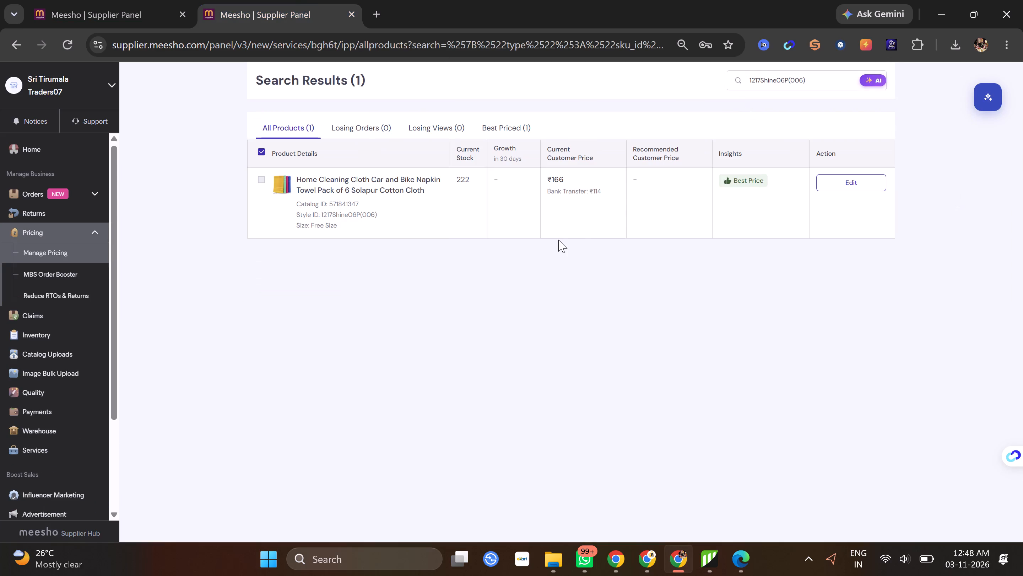
Return to Inventory, look through the catalog list, and view the Increase Prices guidance twice, dismissing it each time.
click(112, 0)
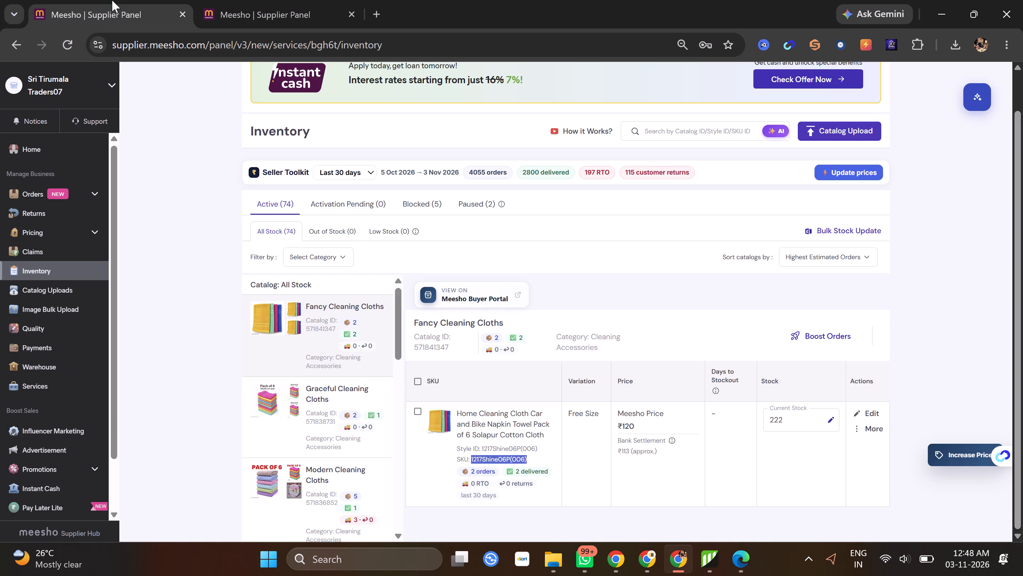
scroll(365, 391, down, 1)
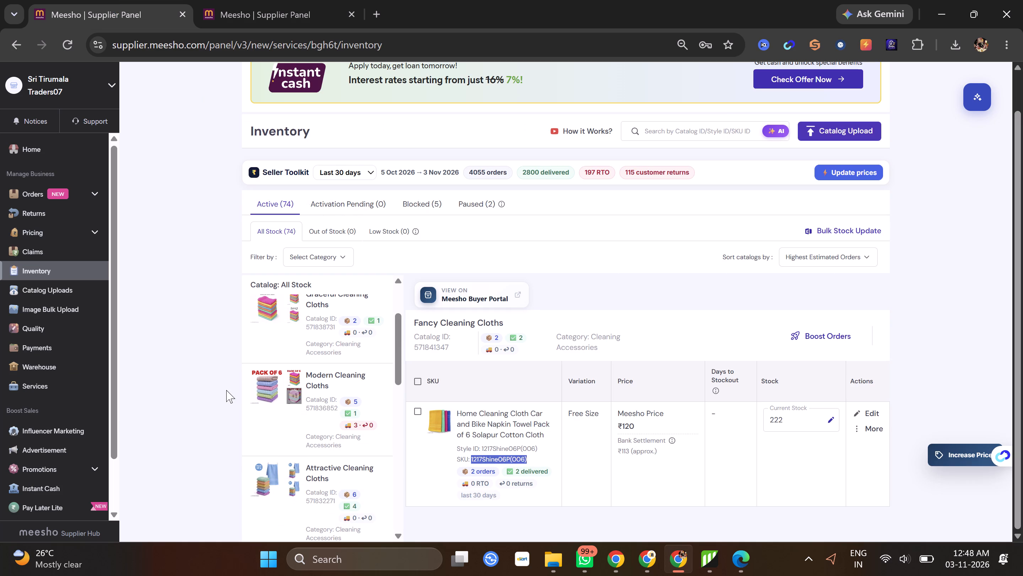
click(226, 390)
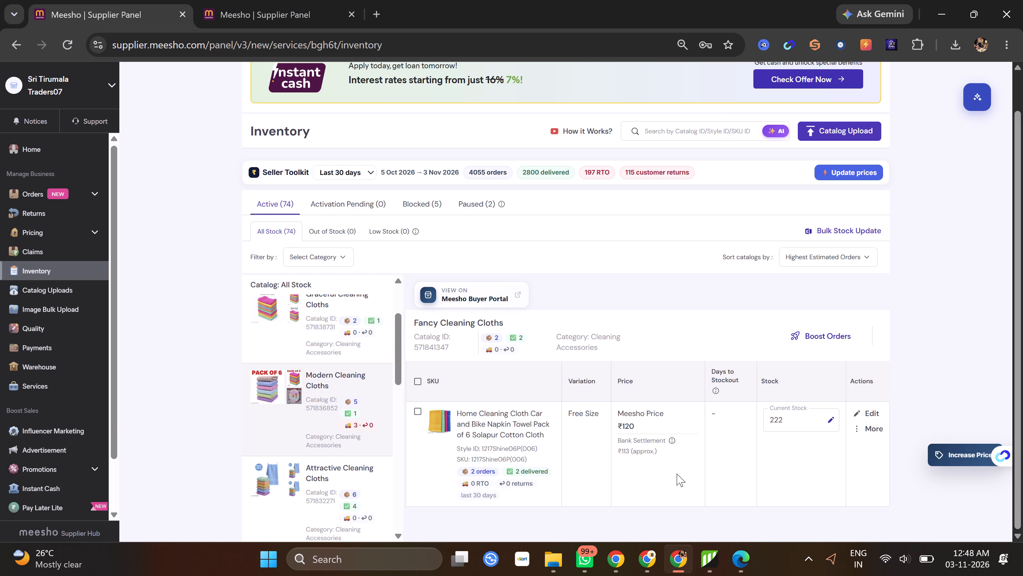
click(946, 451)
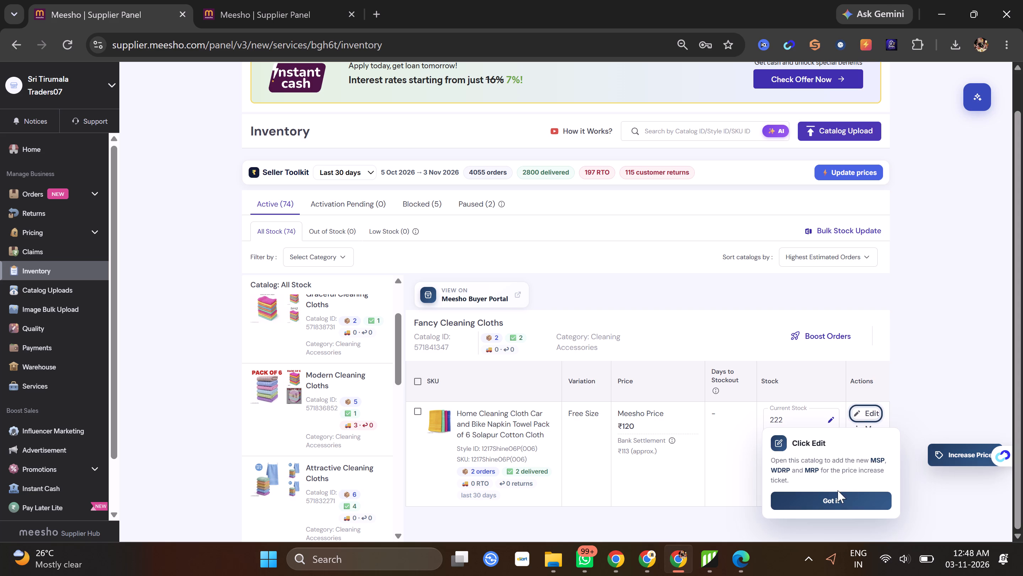
click(823, 496)
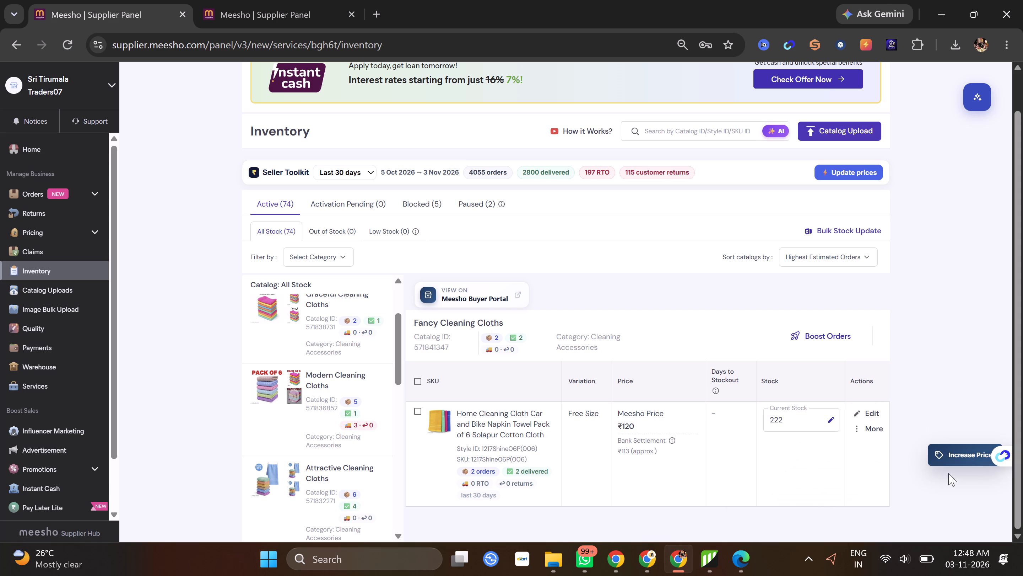
click(962, 451)
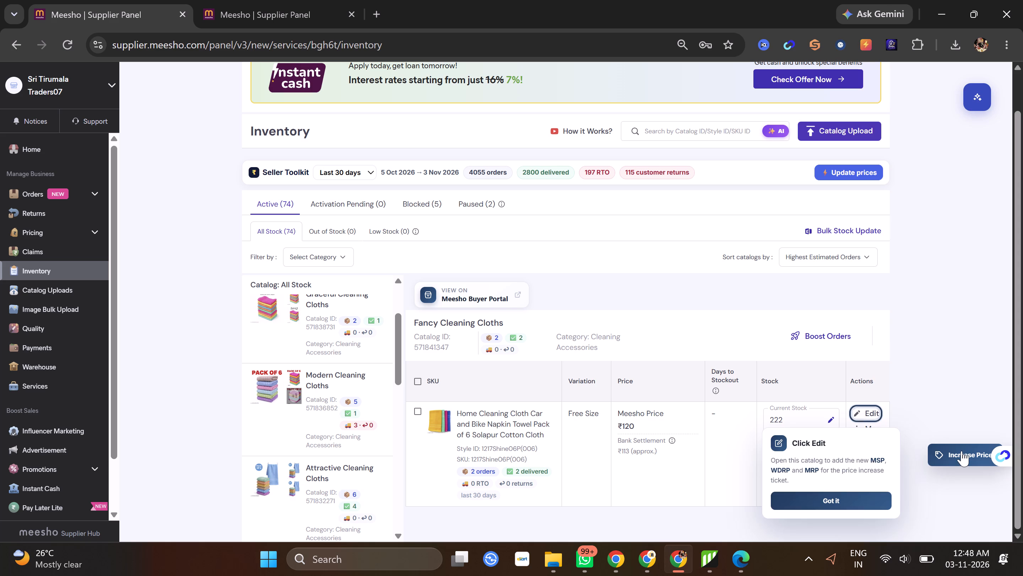
click(832, 502)
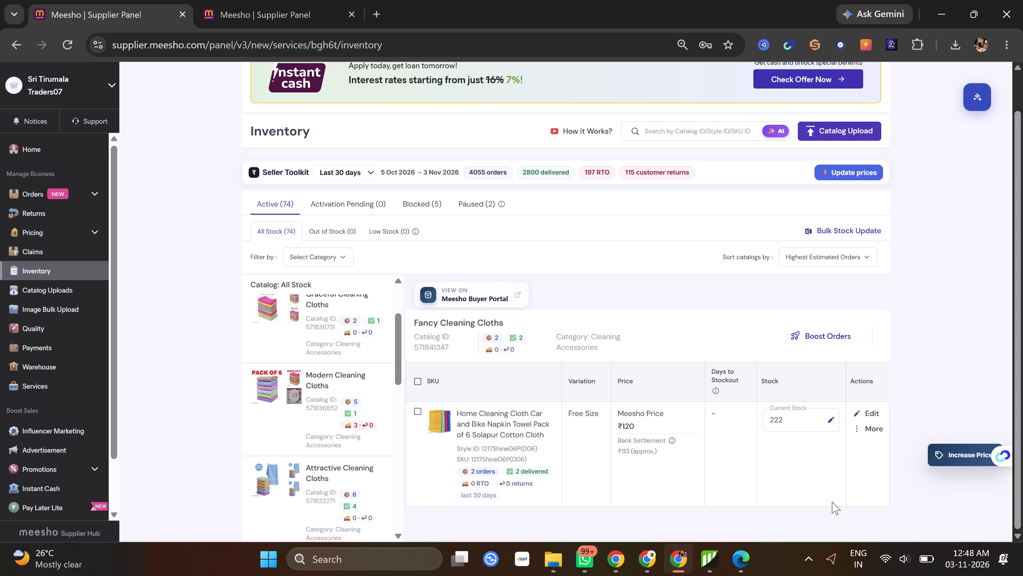
Open the Fancy Cleaning Cloths product for editing and bring up the Increase Product Prices form for it.
click(861, 409)
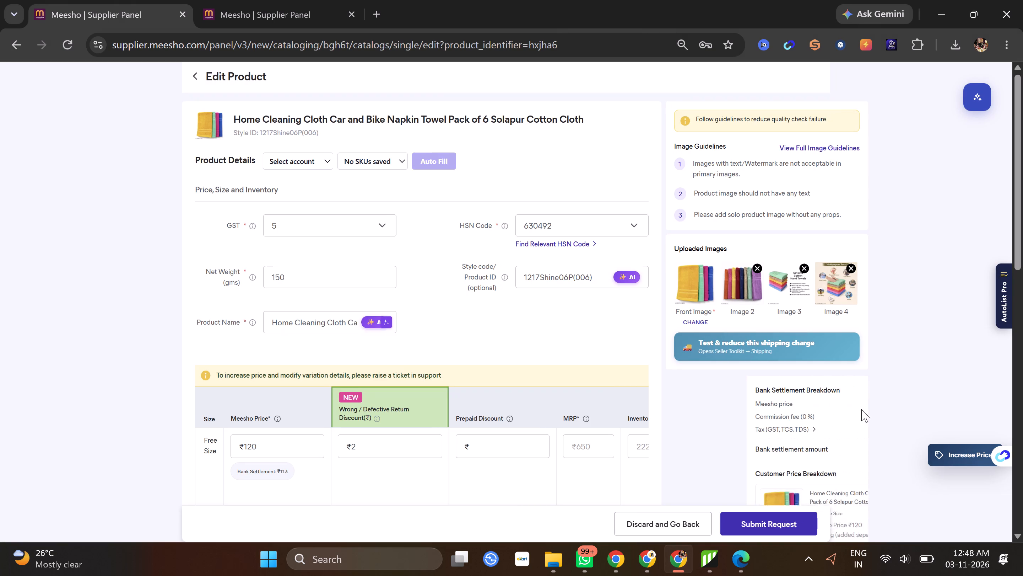
scroll(861, 409, down, 1)
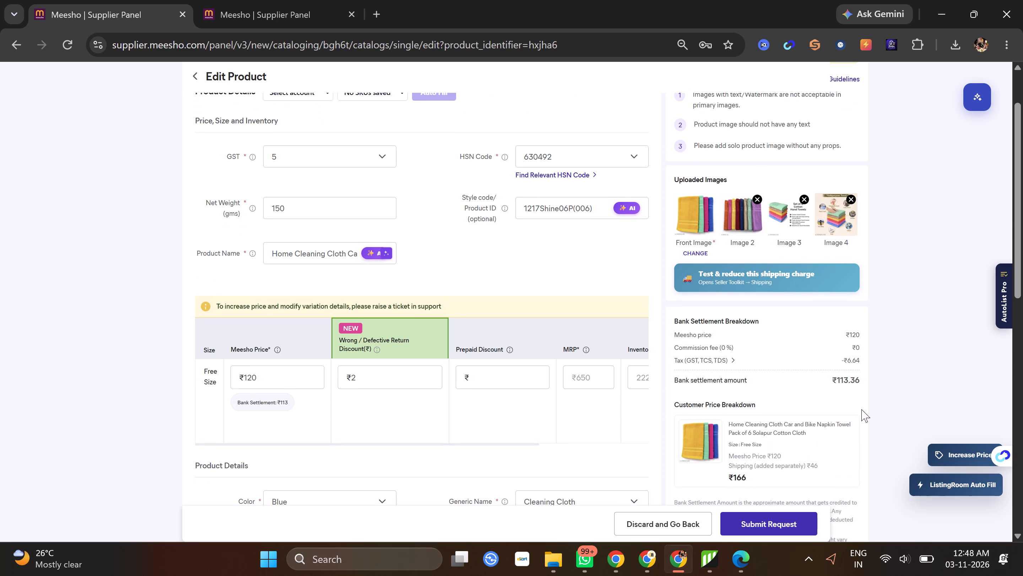
scroll(897, 421, down, 1)
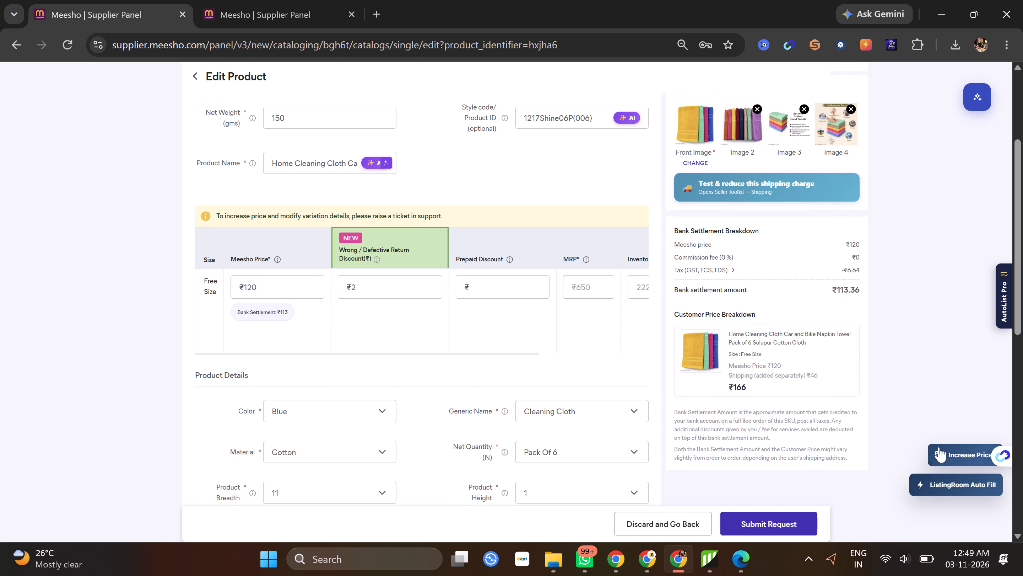
click(949, 460)
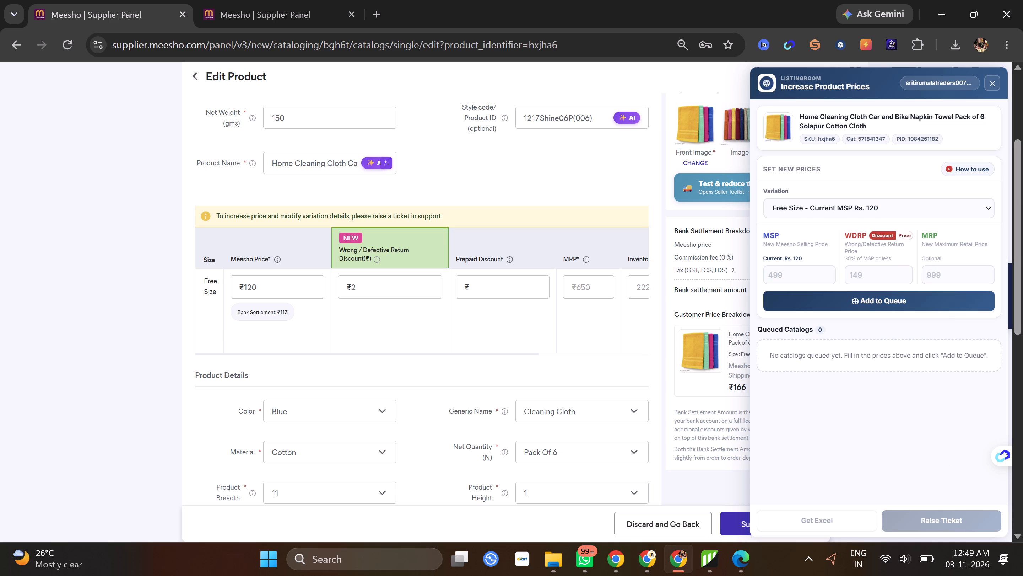
Queue new Free Size prices of MSP 140, WDRP 1 and MRP 650, and raise the price-increase ticket.
click(786, 276)
text(140)
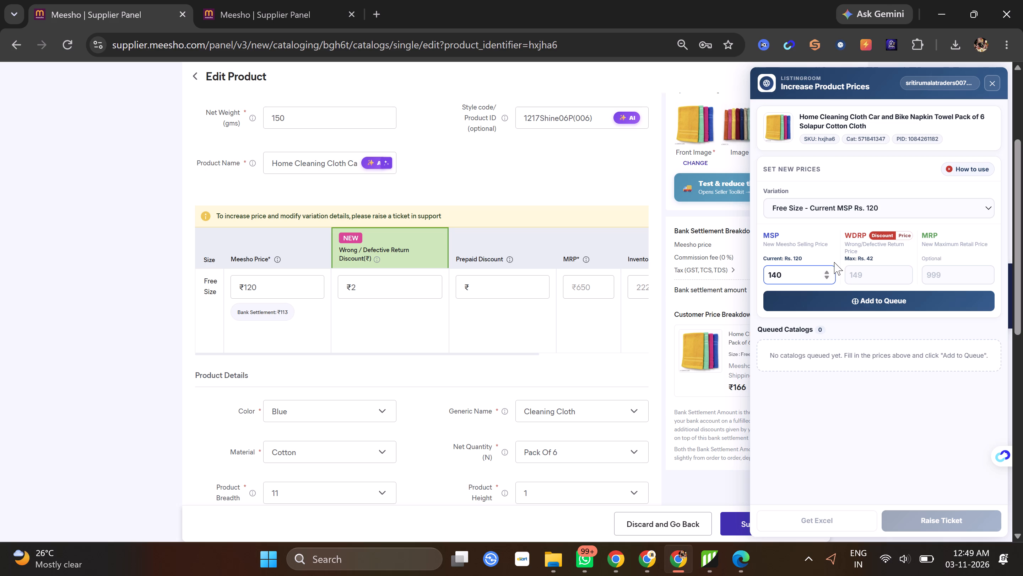
click(877, 279)
key(1)
click(903, 430)
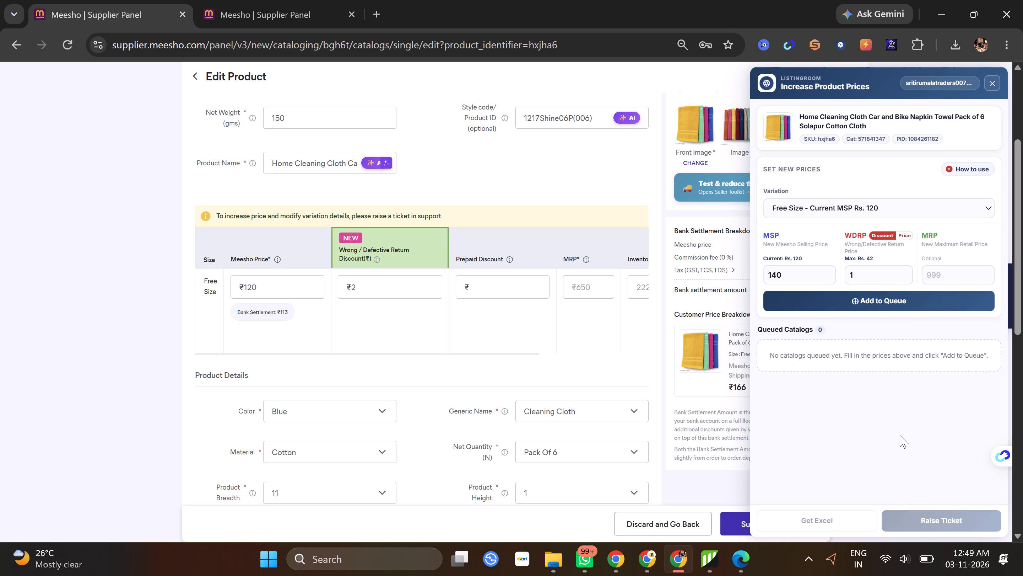
click(937, 273)
text(650)
click(942, 409)
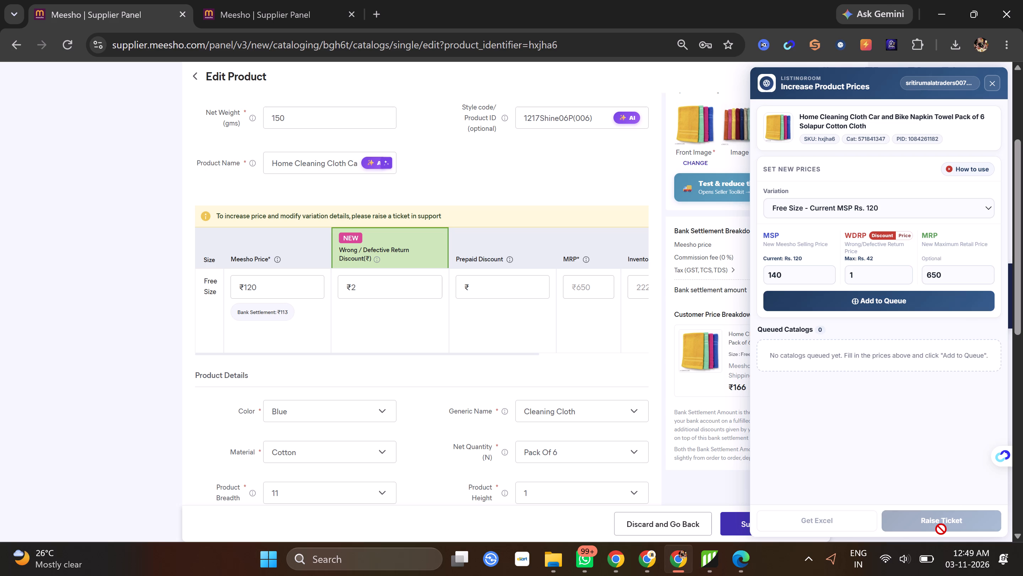
click(915, 348)
click(897, 294)
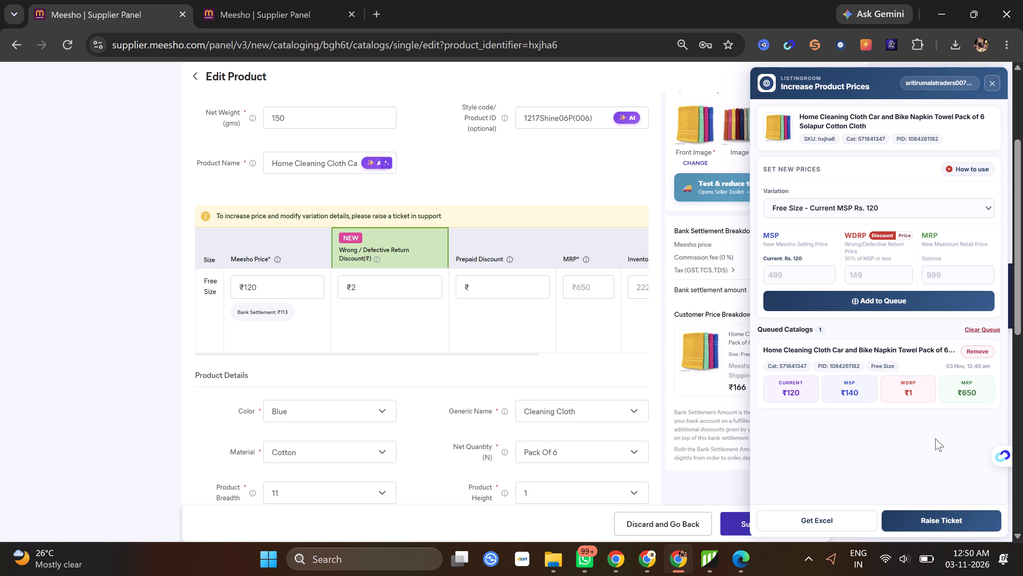
click(937, 519)
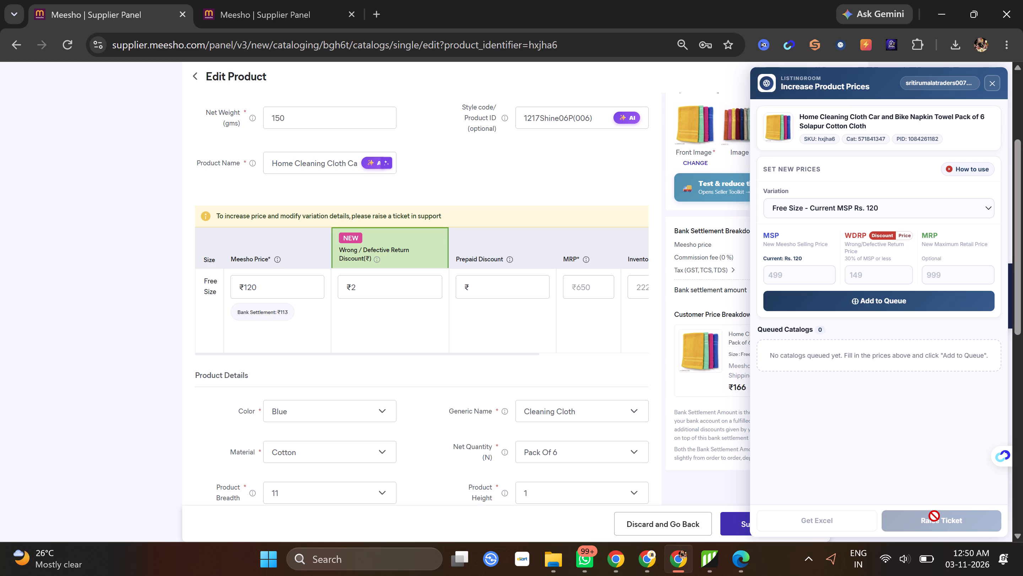
Duplicate the Pricing tab and, in the copy, open the newest price-change ticket from My Tickets in Support.
click(232, 0)
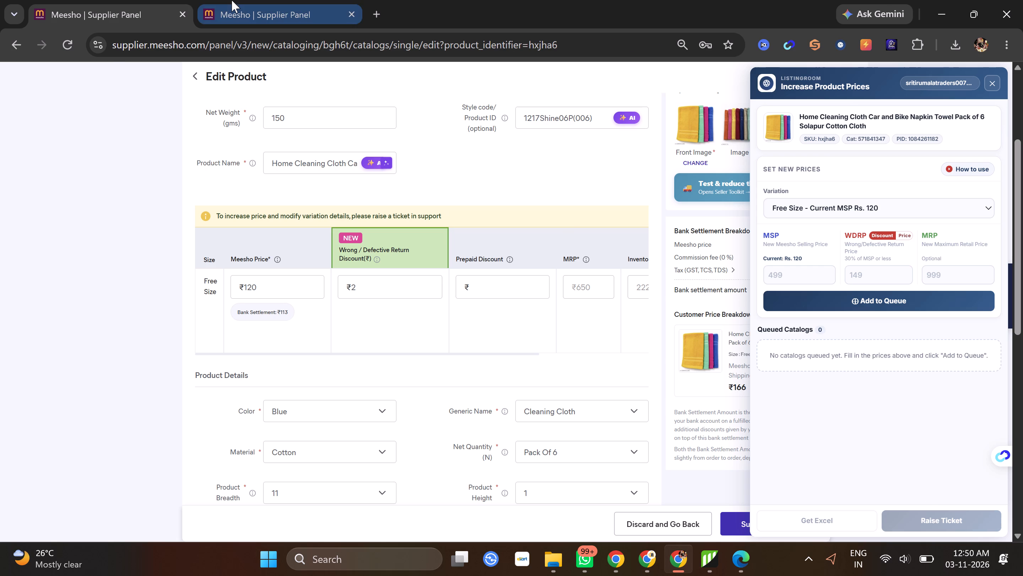
right_click(232, 0)
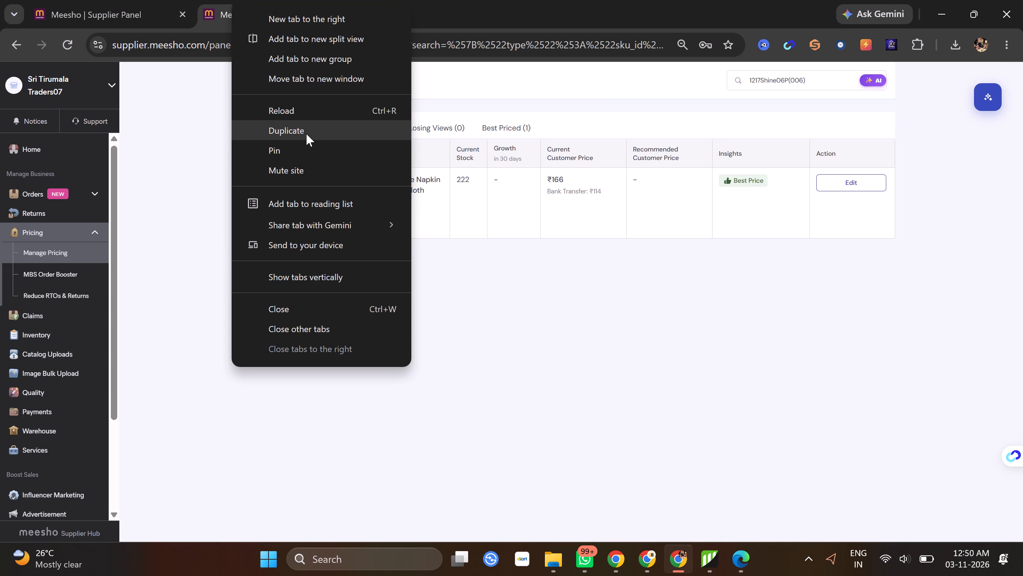
click(306, 134)
click(285, 0)
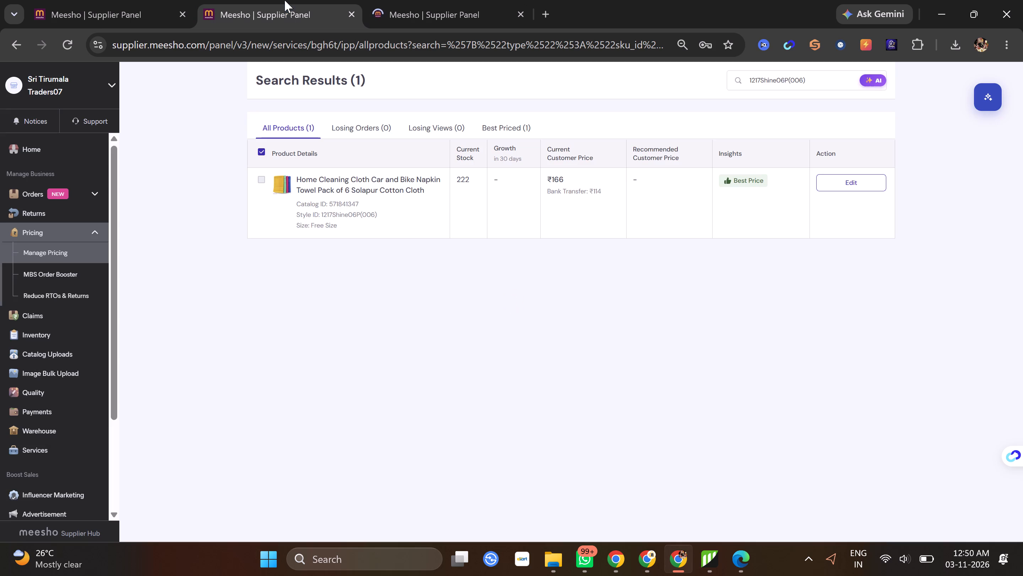
click(368, 0)
click(81, 117)
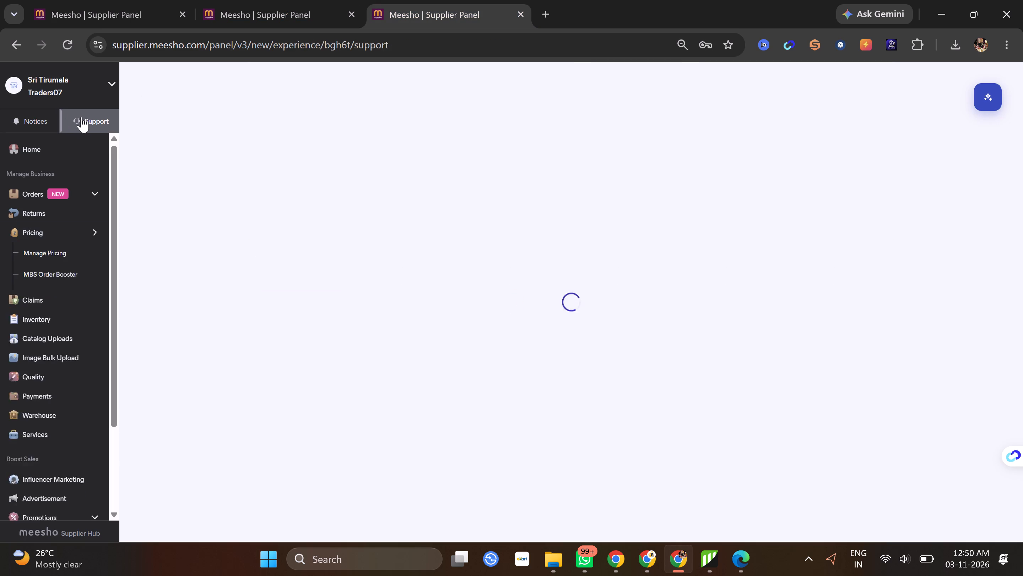
click(301, 99)
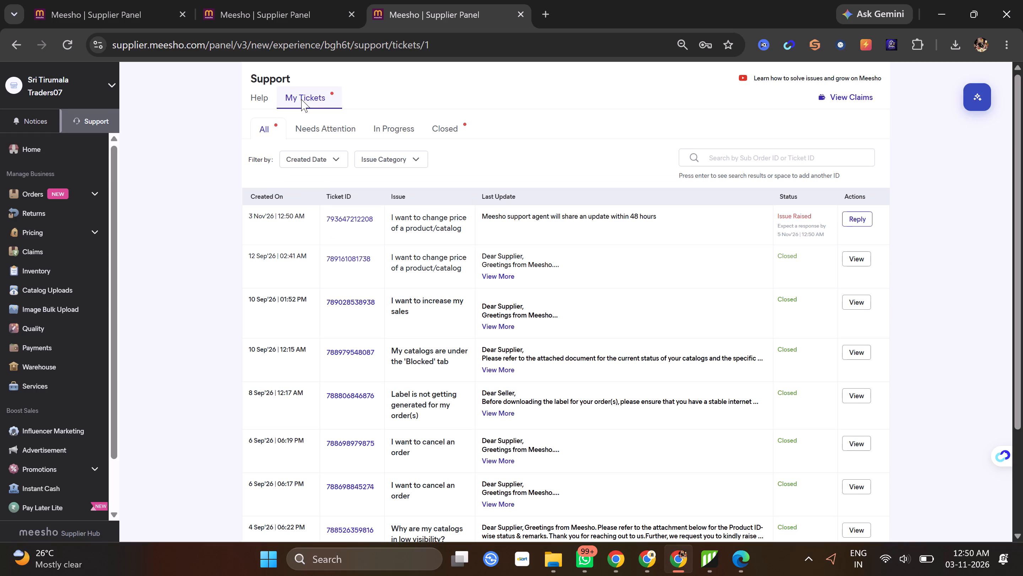
click(854, 224)
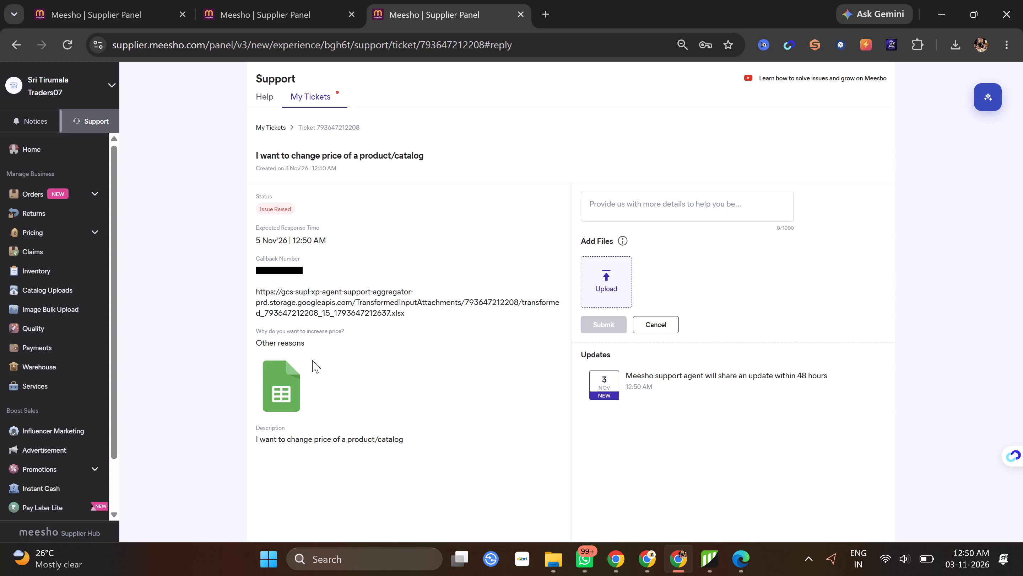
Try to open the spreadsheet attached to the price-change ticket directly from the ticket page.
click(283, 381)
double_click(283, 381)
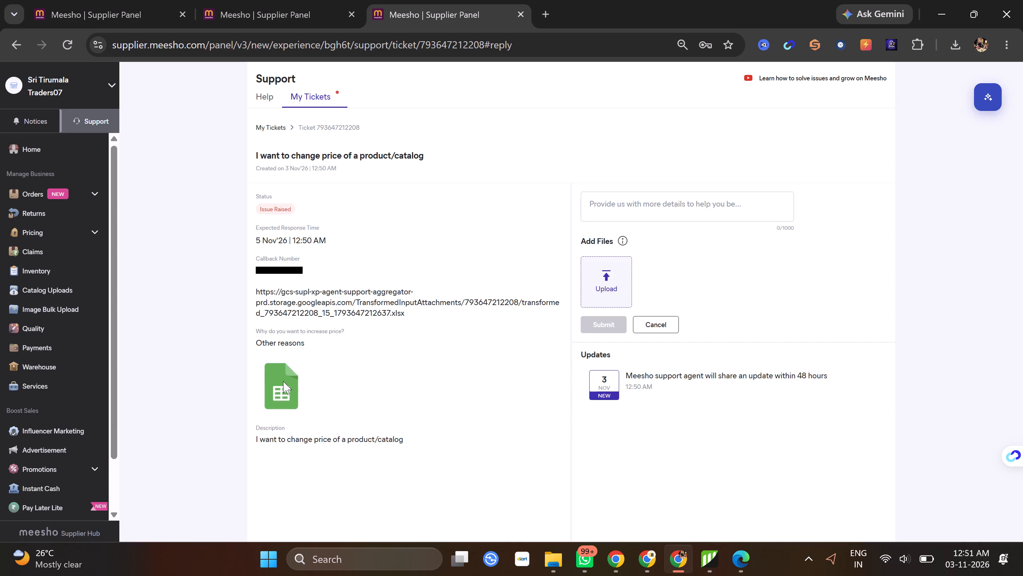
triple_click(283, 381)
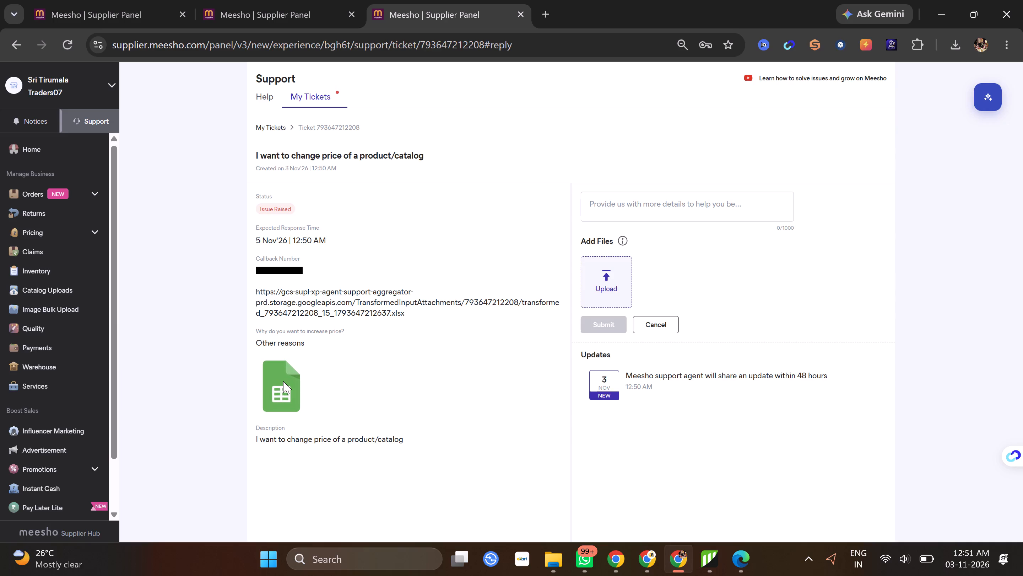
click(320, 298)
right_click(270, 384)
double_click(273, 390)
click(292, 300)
Download the ticket's .xlsx file through its copied link in a new tab, check it in Excel, and close it.
drag(417, 314, 244, 286)
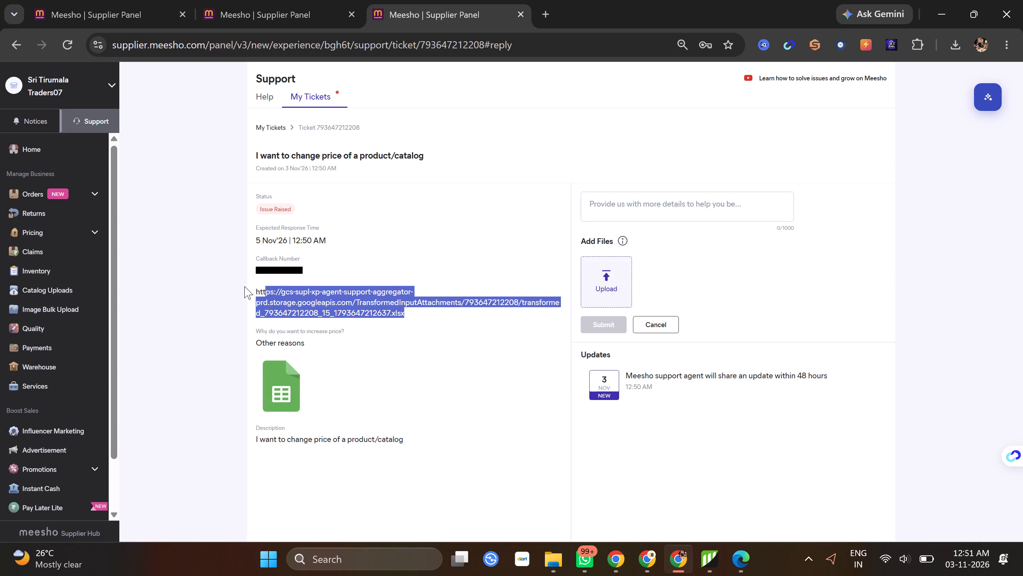
key(ctrl+c)
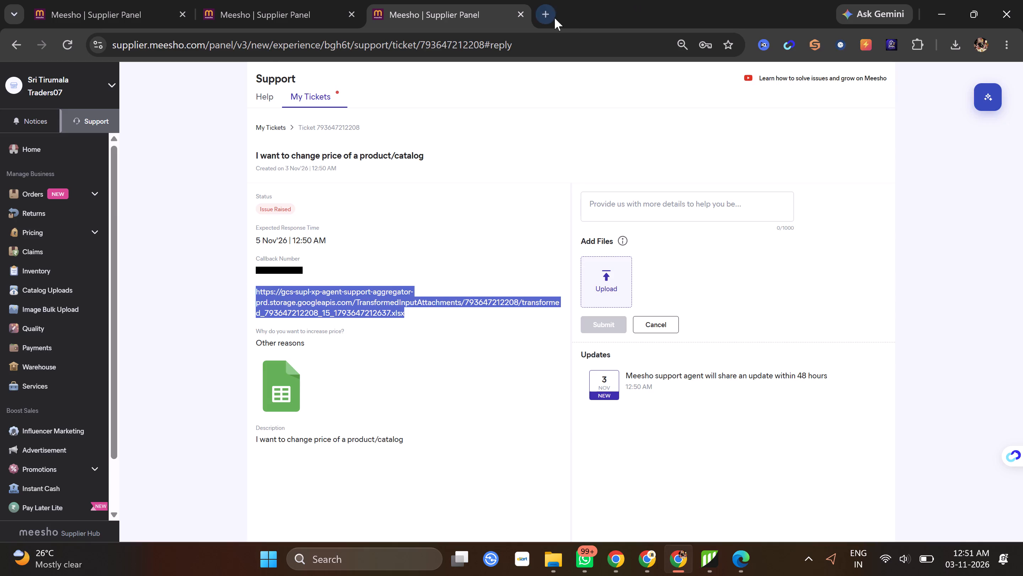
click(554, 18)
click(471, 41)
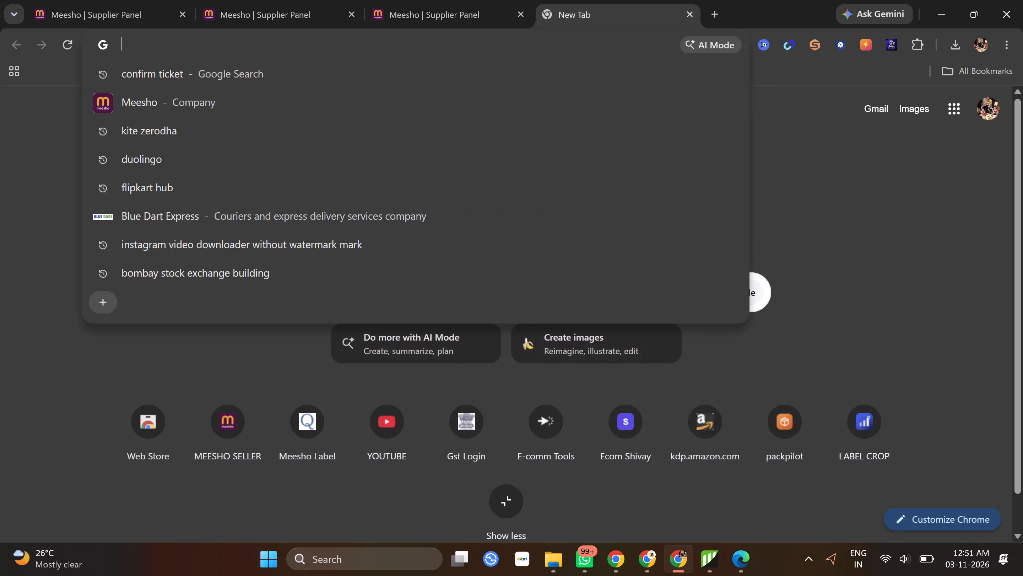
key(ctrl+v)
key(Return)
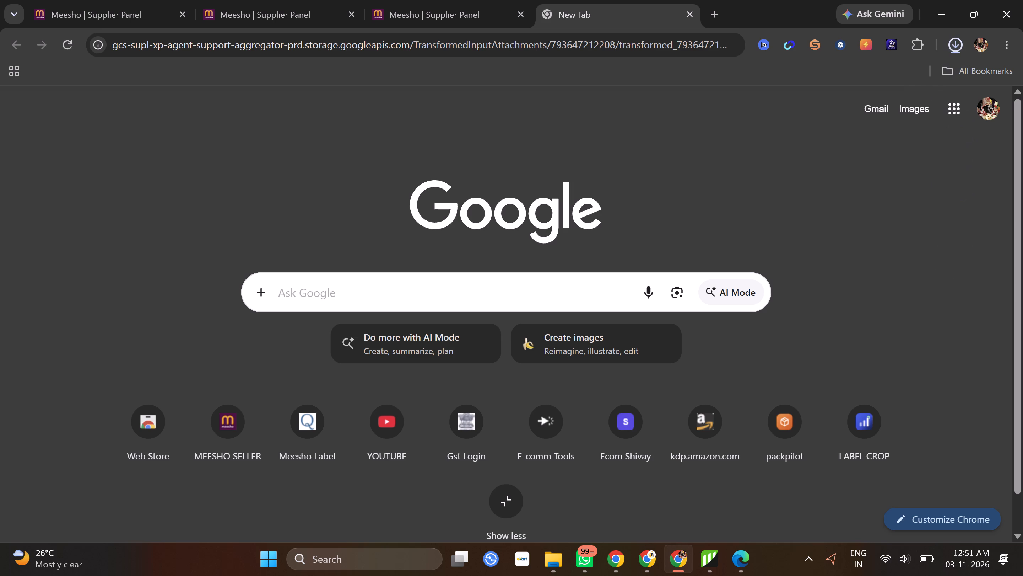
click(806, 79)
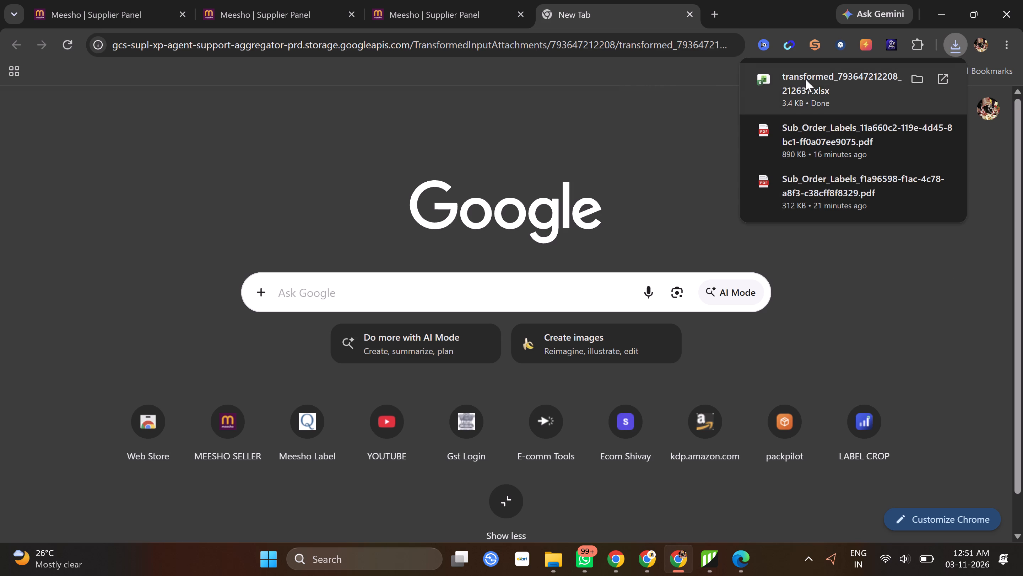
double_click(806, 79)
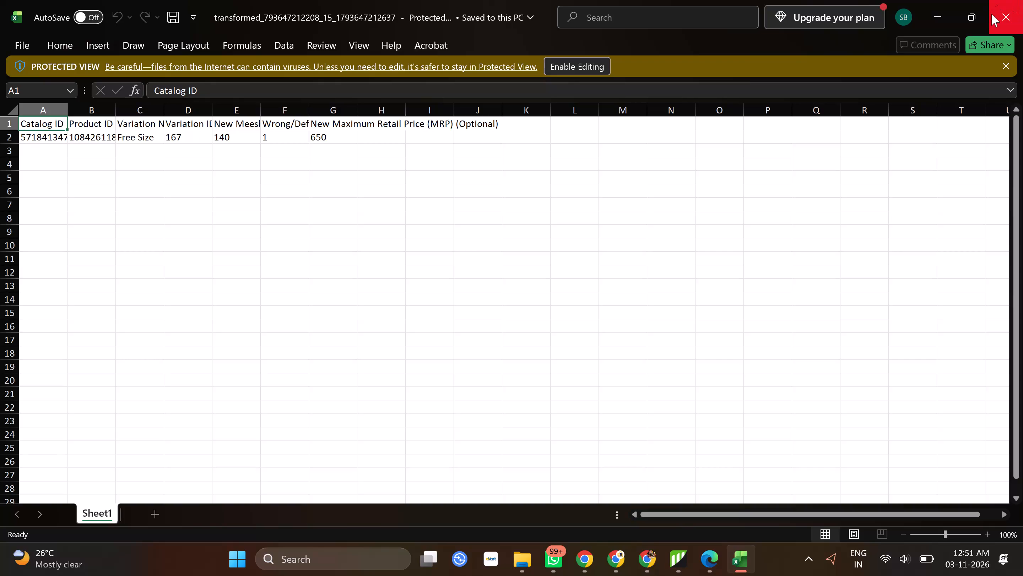
click(1000, 16)
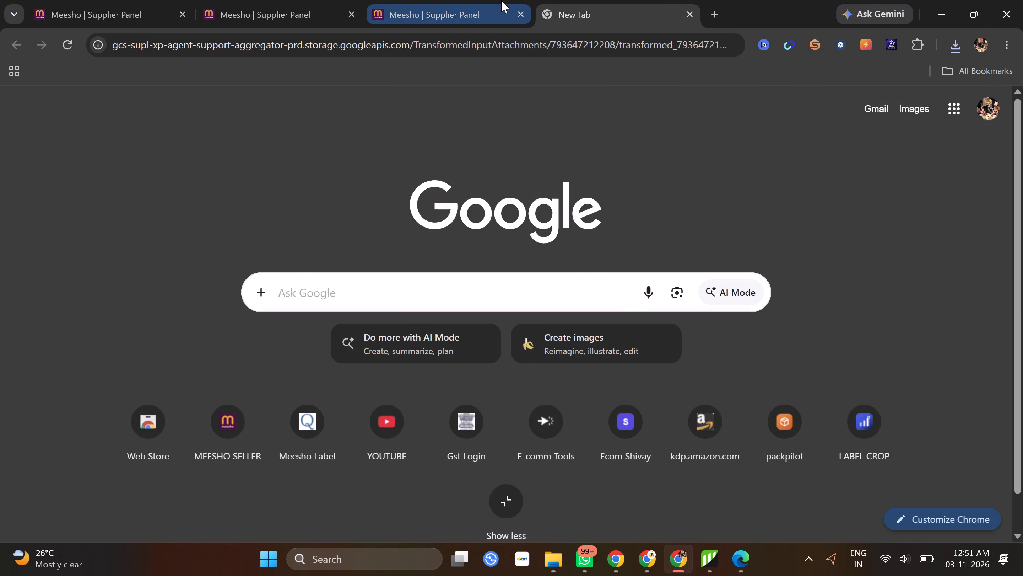
Revisit the support ticket and return to the Edit Product page with the Increase Product Prices form.
click(501, 0)
click(448, 242)
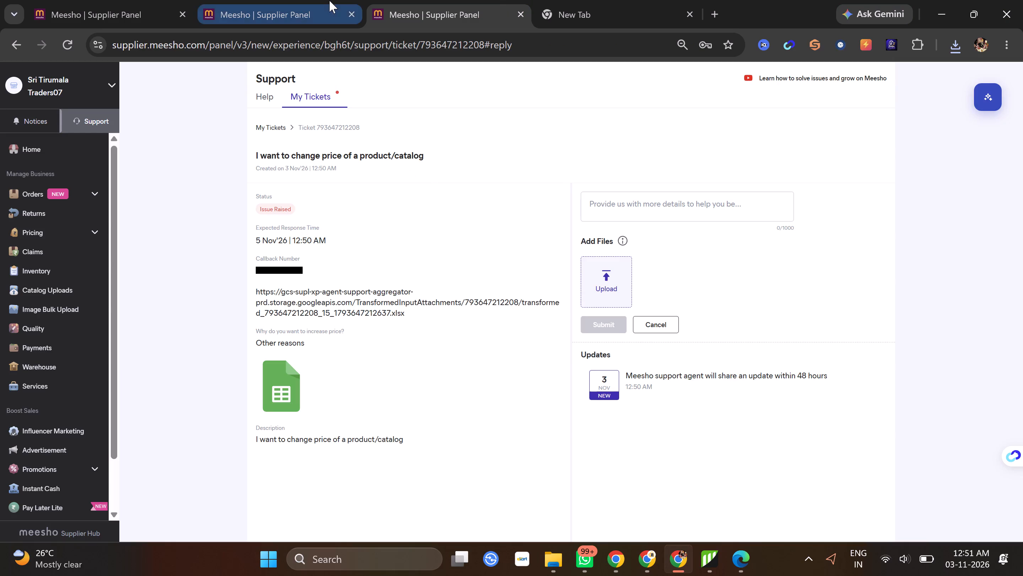
click(329, 0)
click(118, 0)
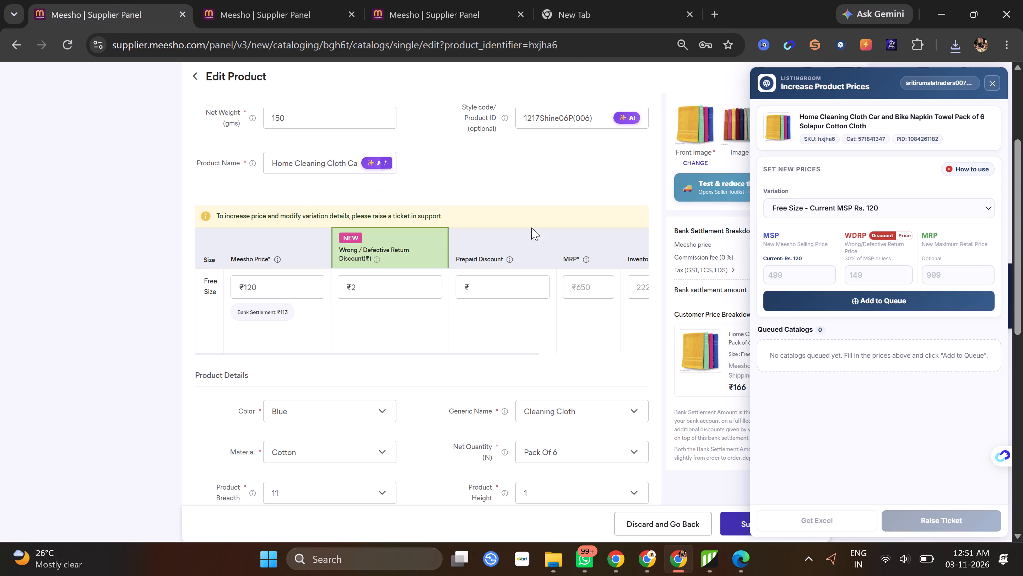
Close the price-increase form, return to the inventory and open the Graceful Cleaning Cloths product's edit page to review its pricing.
click(990, 83)
scroll(456, 372, right, 6)
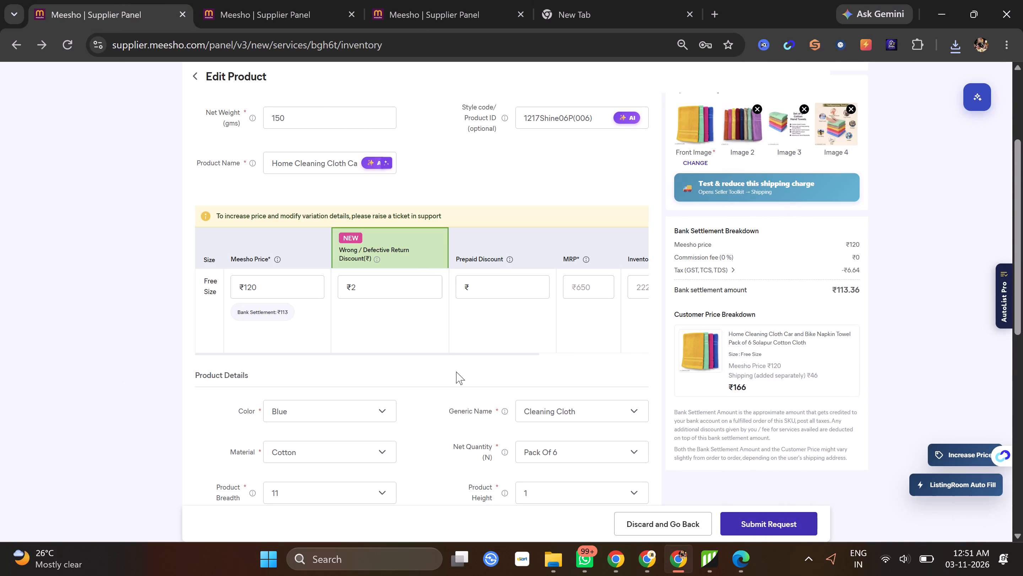
scroll(456, 372, down, 1)
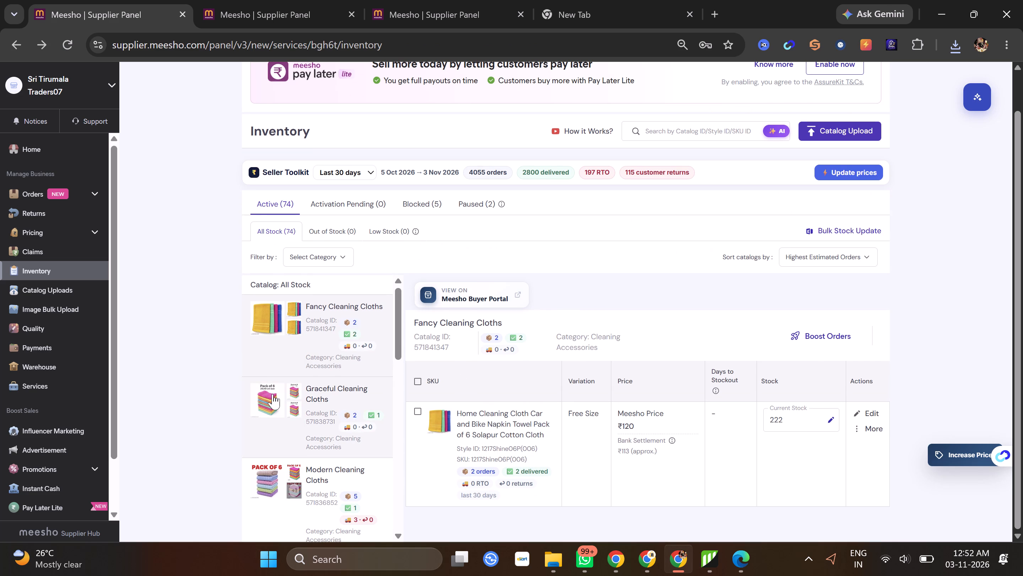
click(272, 394)
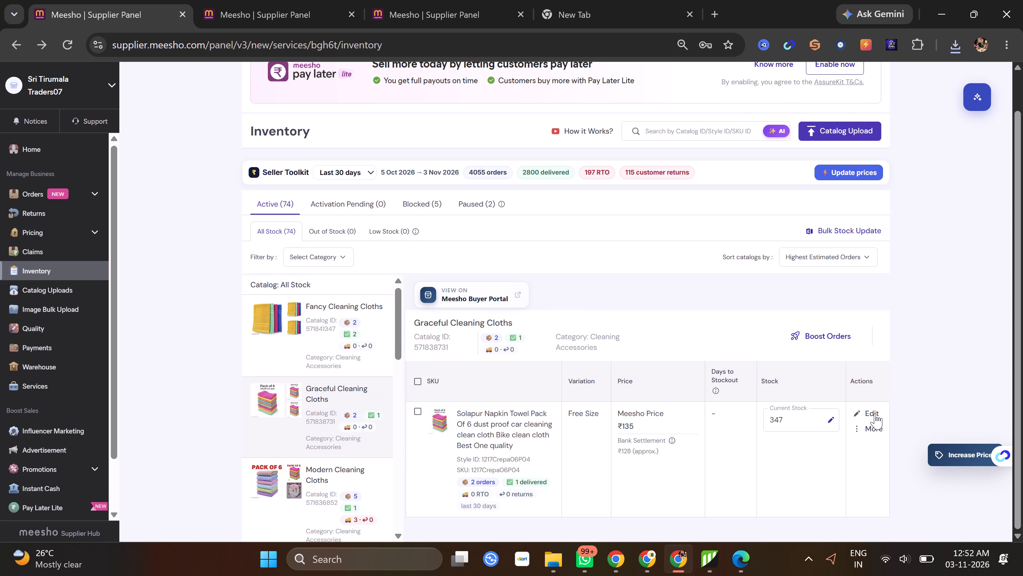
click(873, 414)
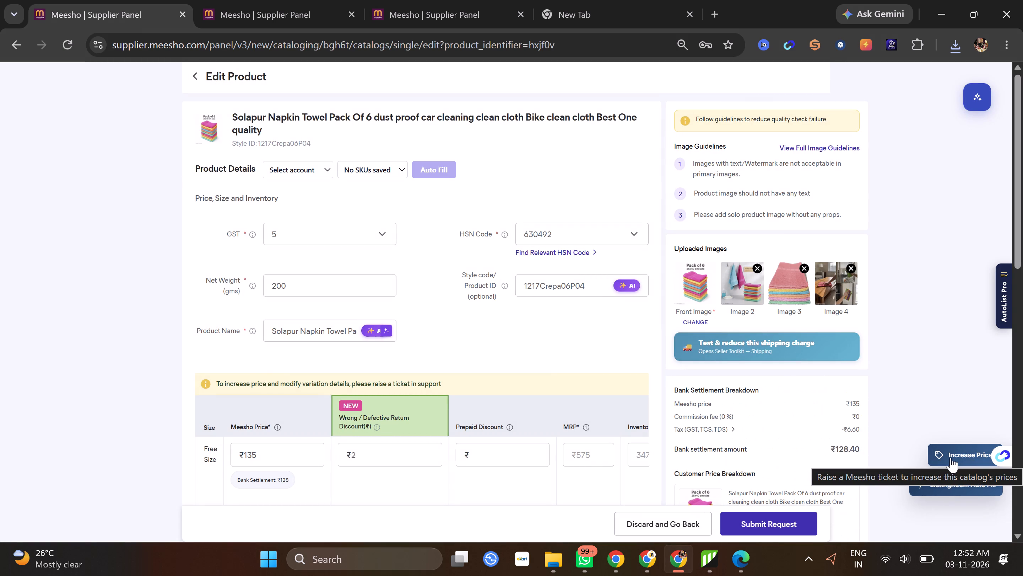
scroll(897, 309, down, 3)
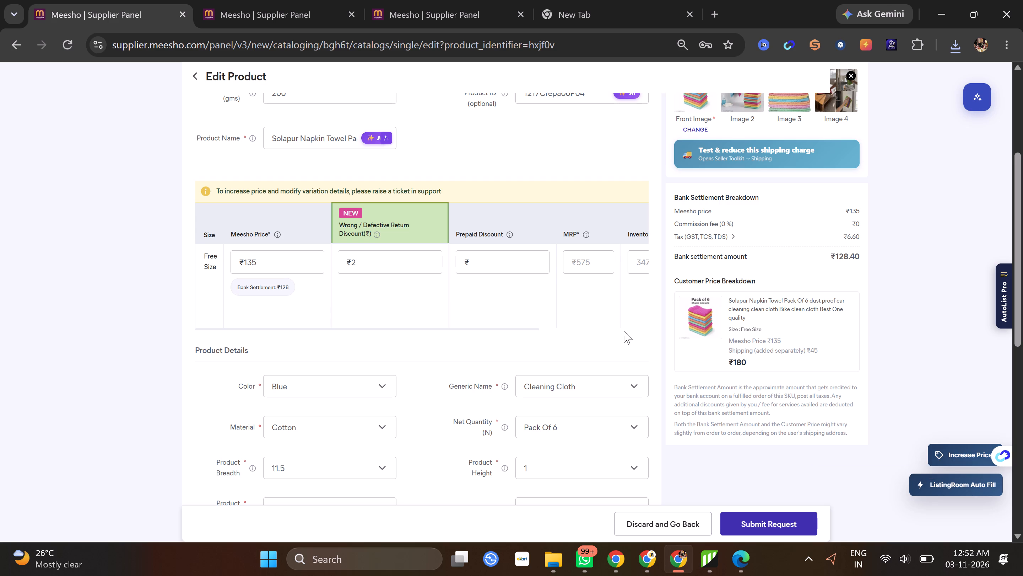
Return to the inventory and open the Solapur Towel Napkin Pack of 6 in the Modern Cleaning Cloths catalog for editing.
scroll(624, 331, right, 8)
scroll(624, 331, down, 2)
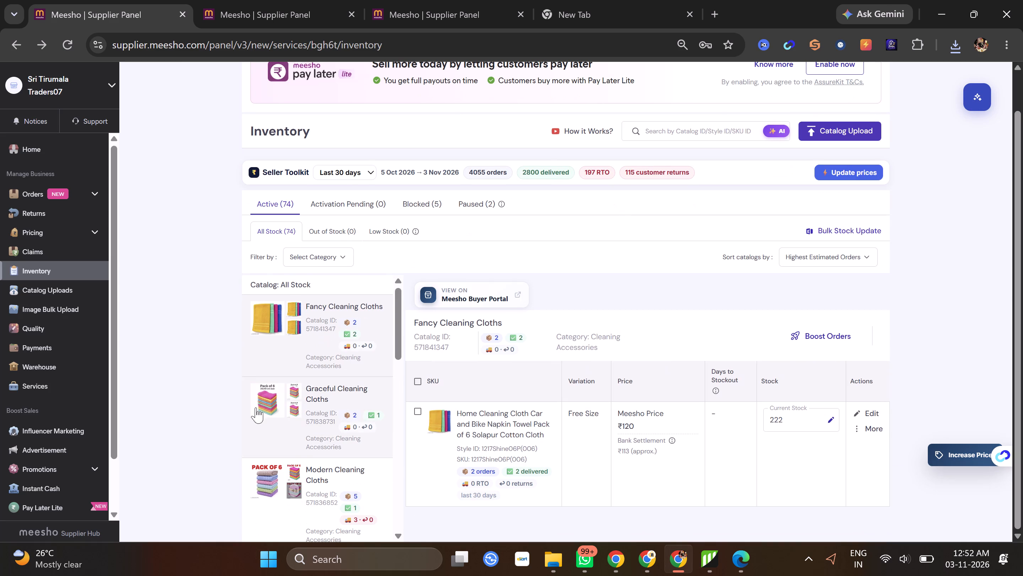
scroll(245, 412, down, 2)
click(277, 350)
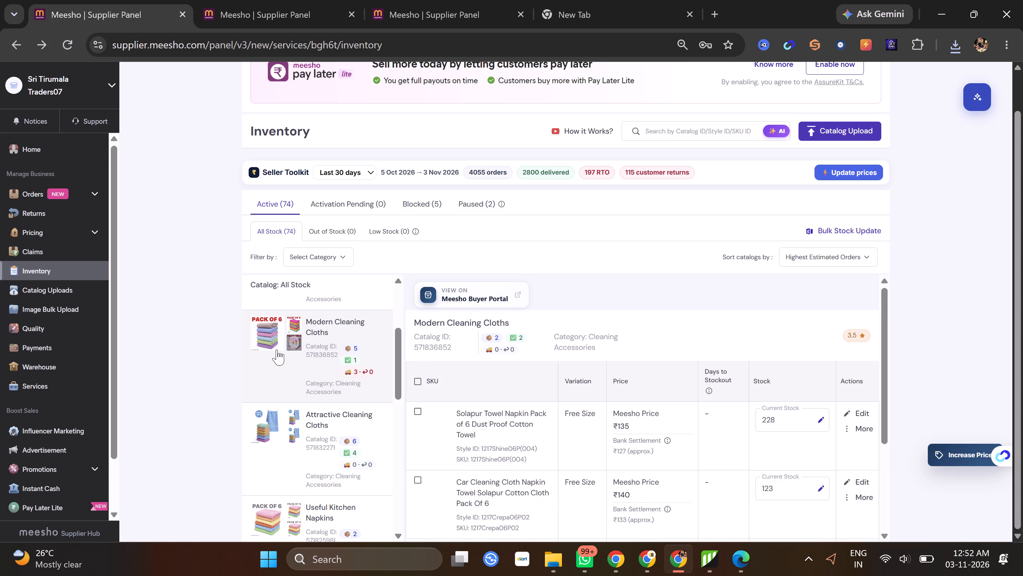
scroll(488, 434, down, 2)
scroll(488, 434, up, 1)
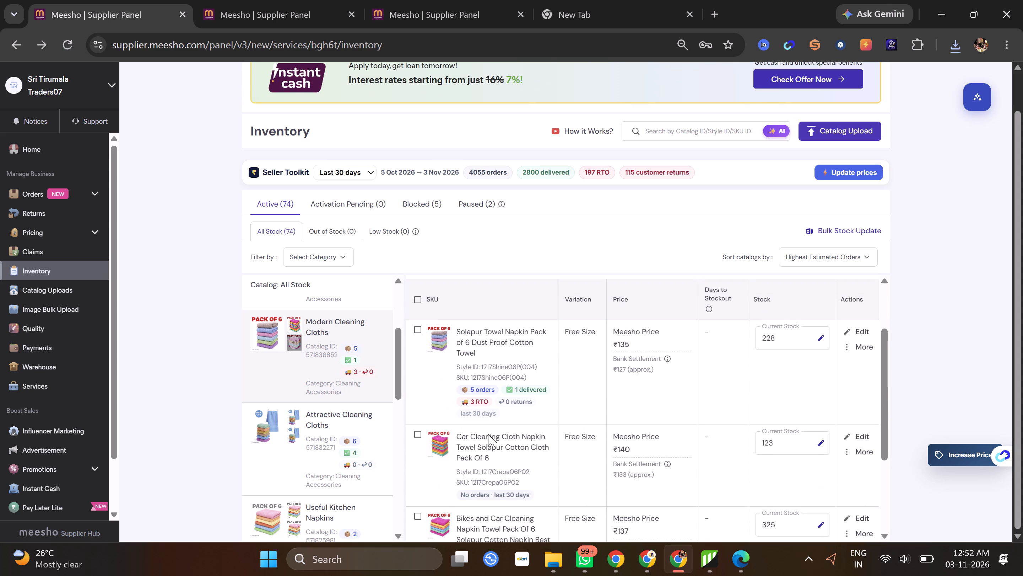
scroll(488, 434, up, 2)
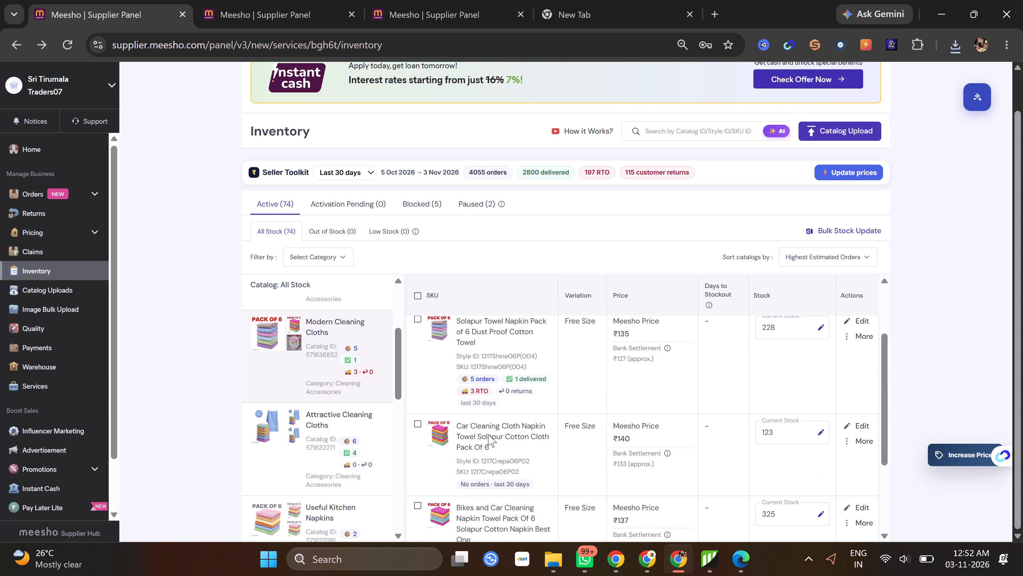
scroll(488, 434, up, 3)
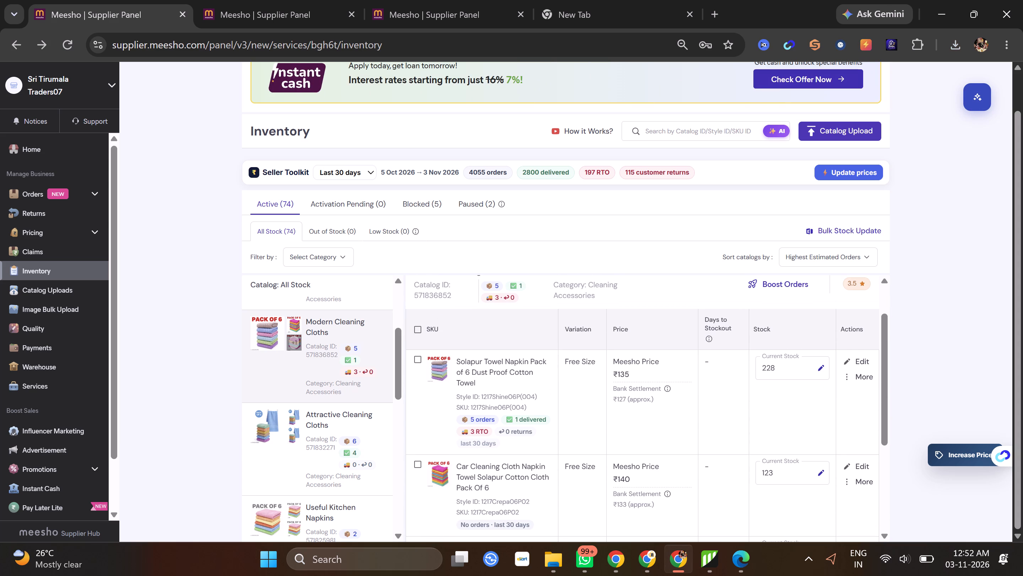
click(854, 360)
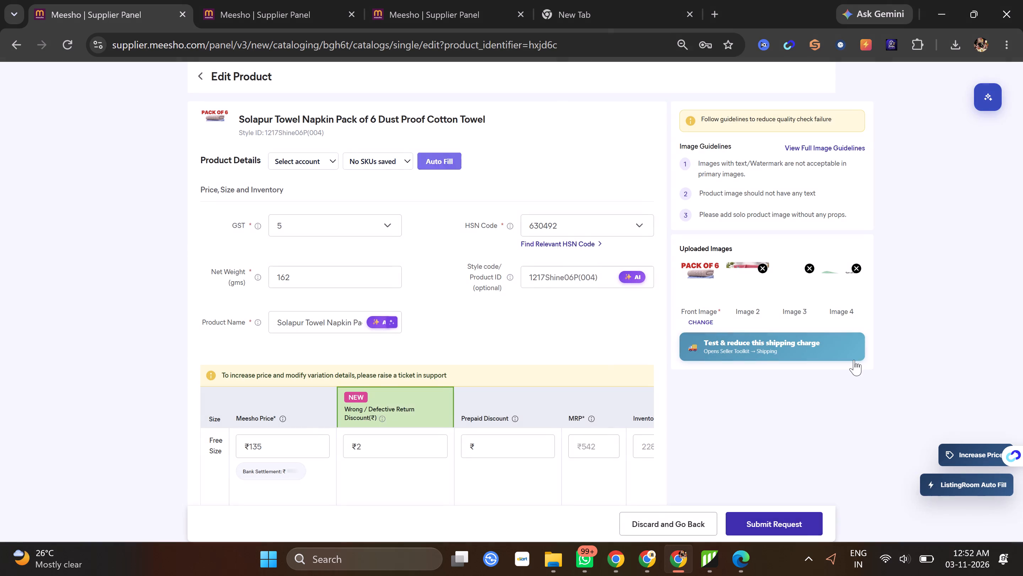
Queue a price increase for the Solapur Towel Napkin with MSP 145, WDRP 1 and MRP 650, and raise the ticket.
scroll(813, 391, down, 2)
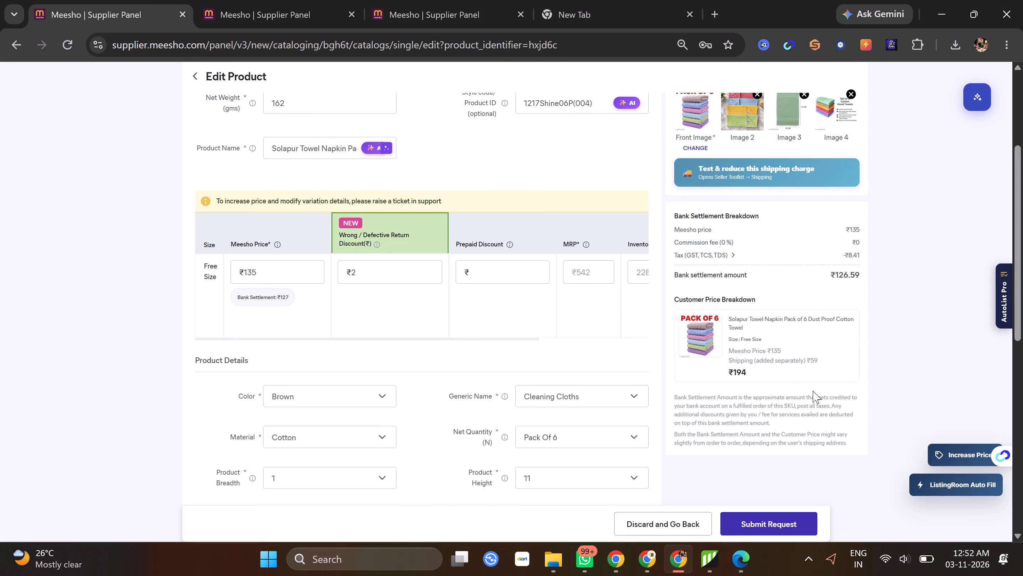
click(966, 454)
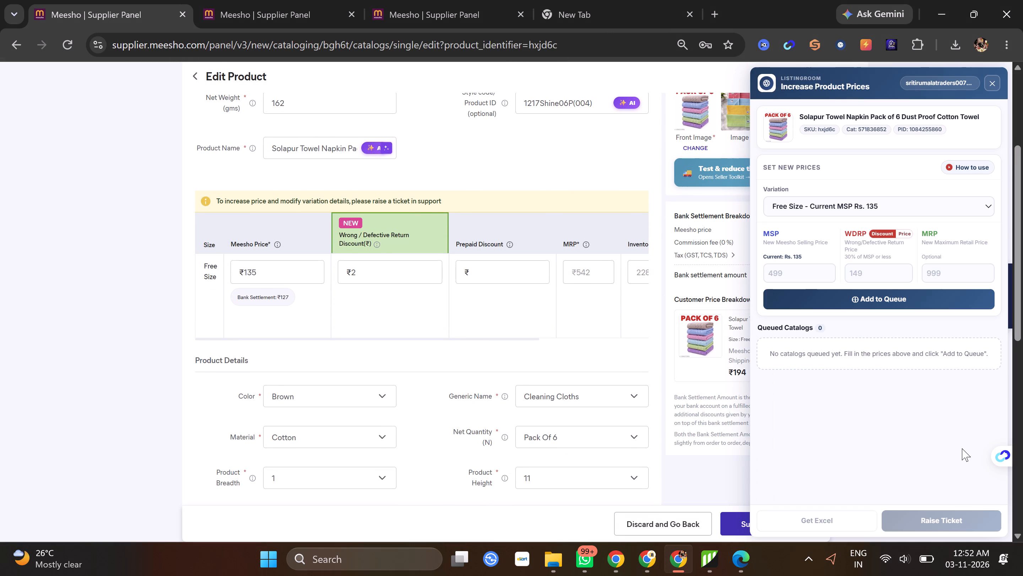
click(815, 275)
text(145)
drag(815, 275, 871, 278)
click(871, 278)
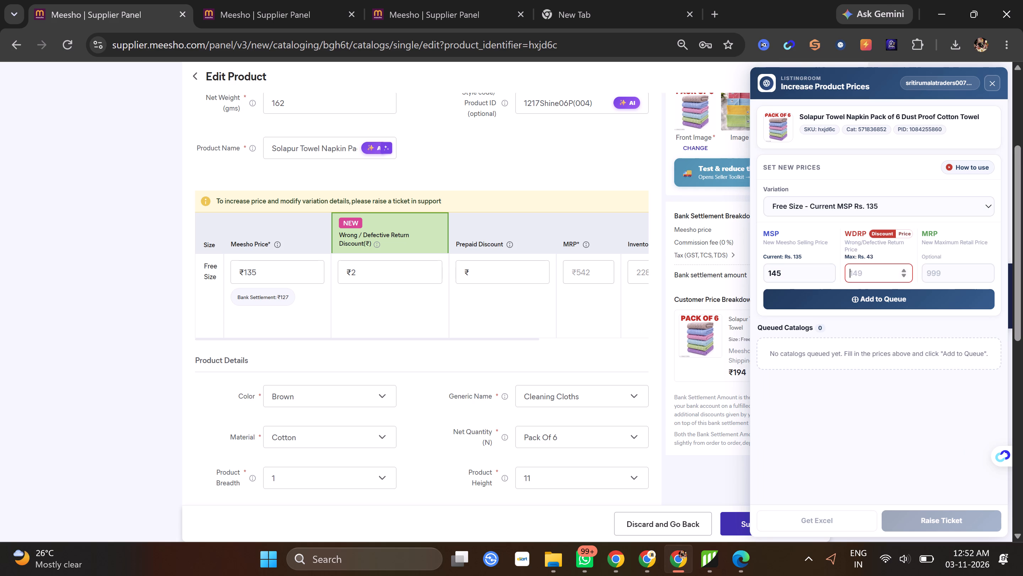
key(1)
click(963, 279)
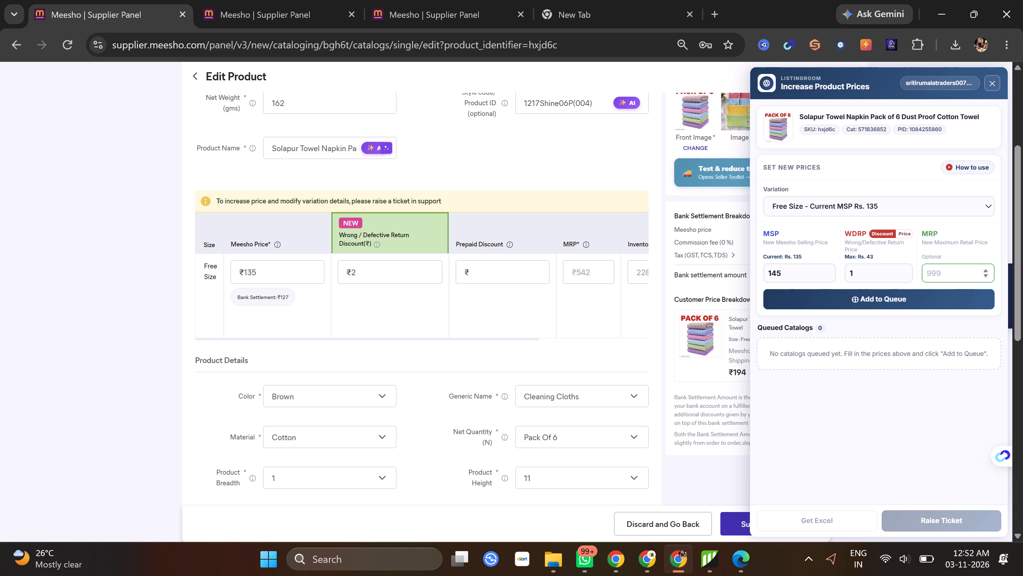
text(650)
click(935, 302)
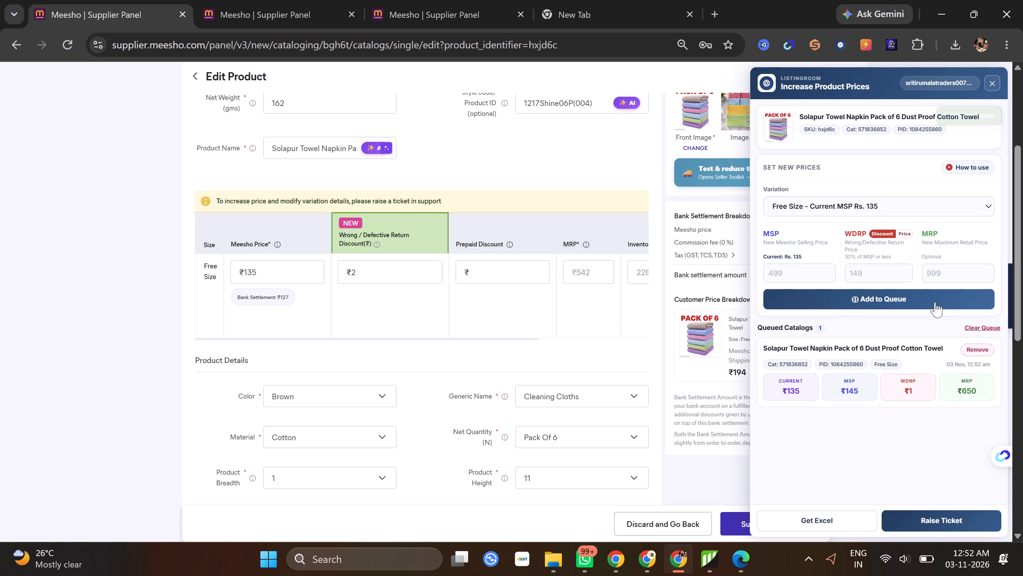
click(936, 518)
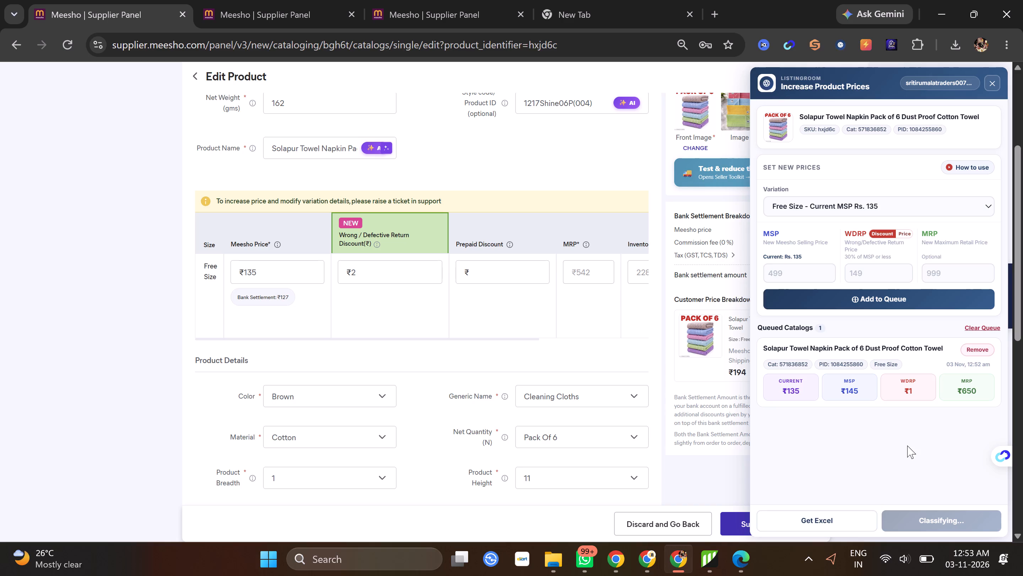
Go back to the My Tickets list in Support and refresh it to check for the new price-change ticket.
click(401, 0)
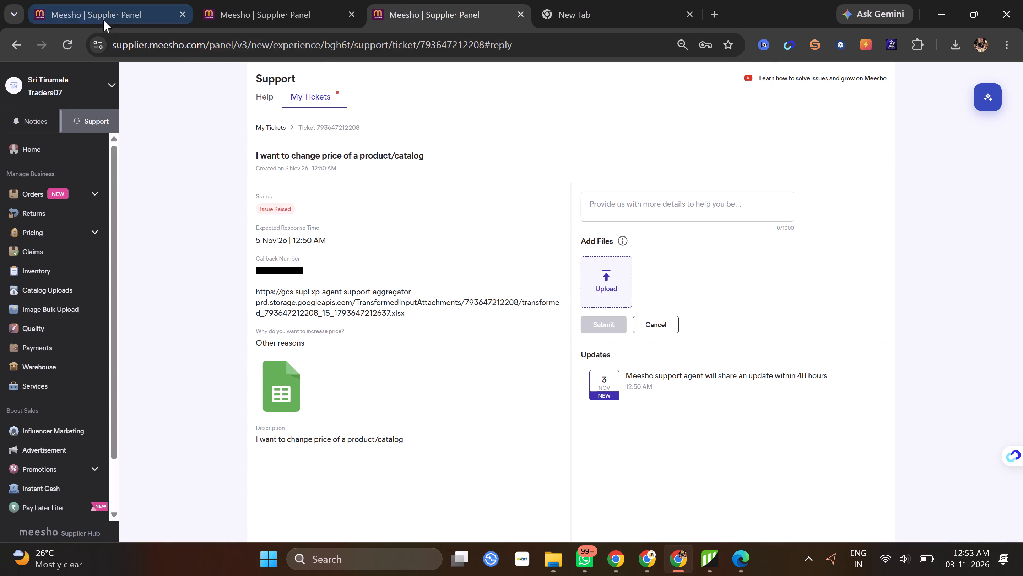
click(66, 47)
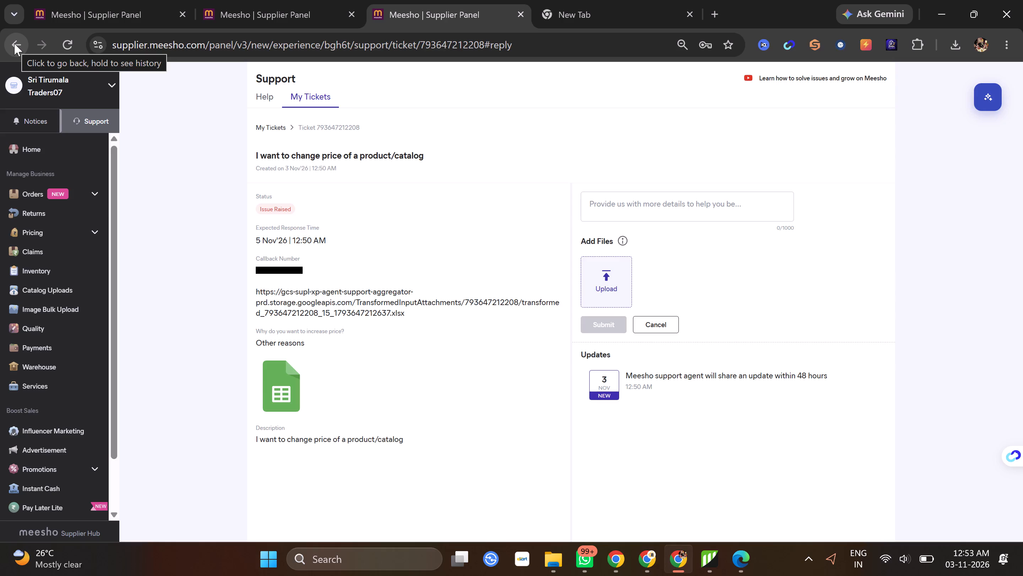
click(14, 43)
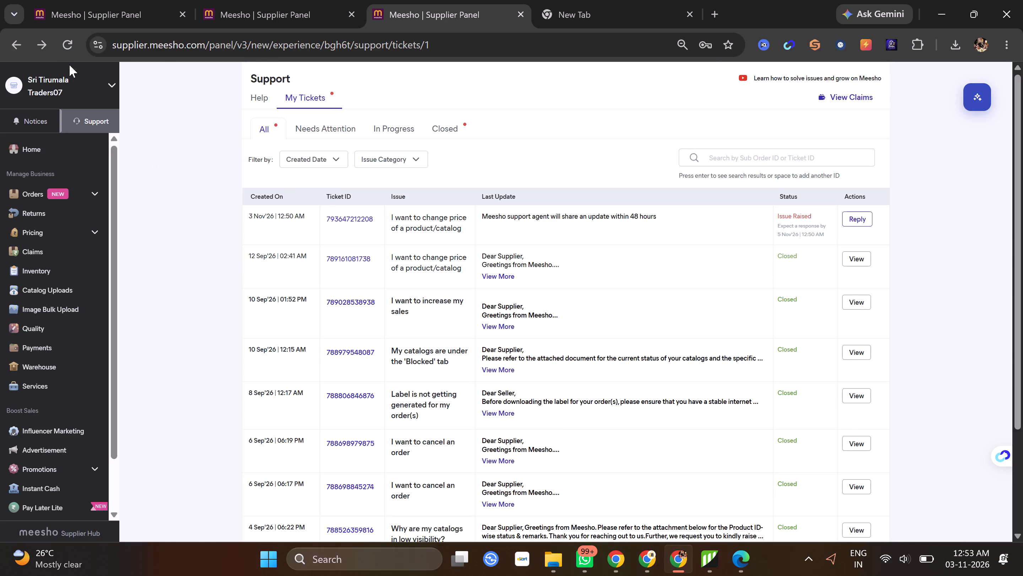
click(67, 51)
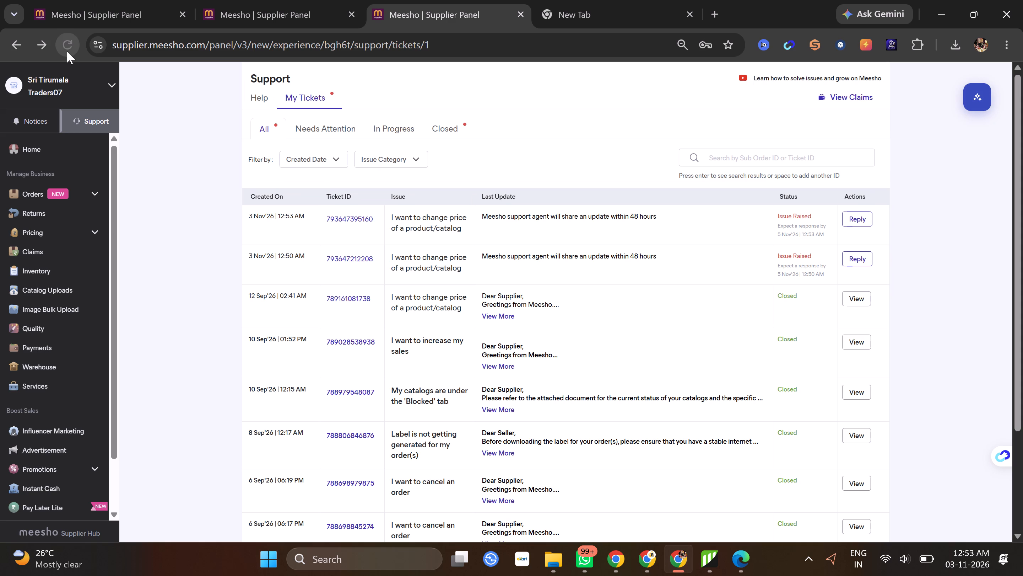
Close the finished price form, return to the inventory and open the Attractive Cleaning Cloths catalog's product for editing.
click(116, 0)
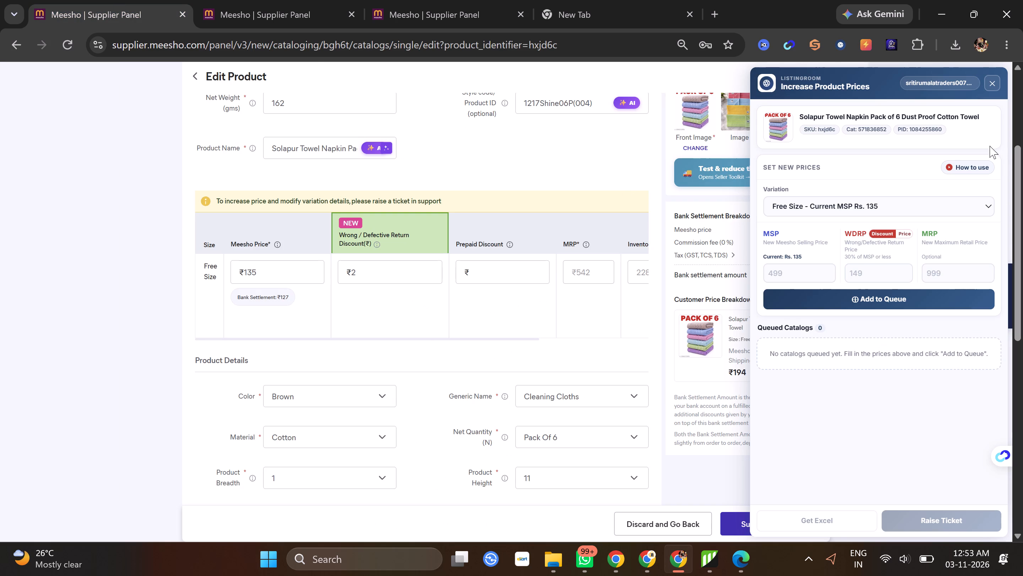
click(993, 78)
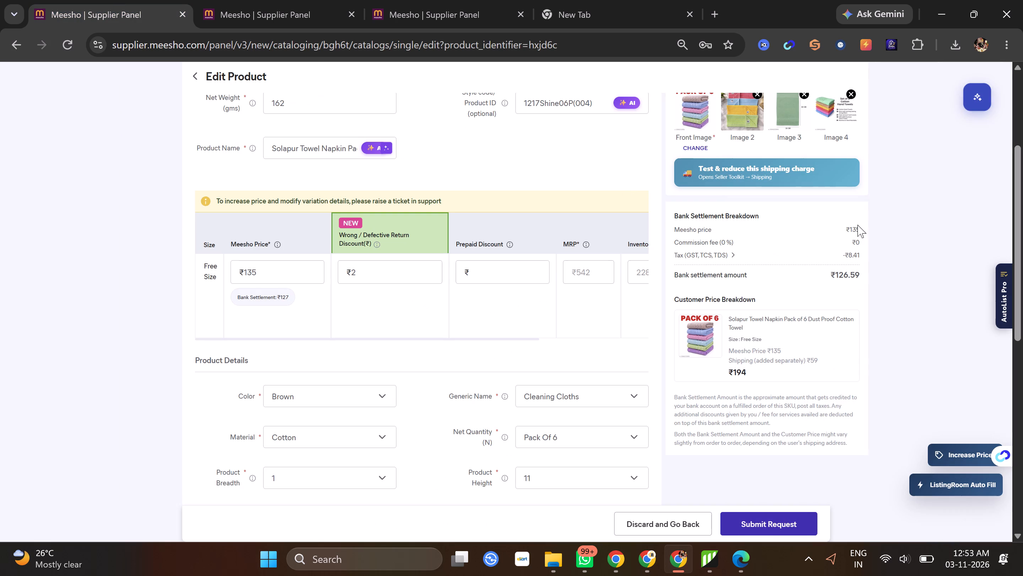
scroll(739, 324, right, 5)
scroll(413, 452, down, 1)
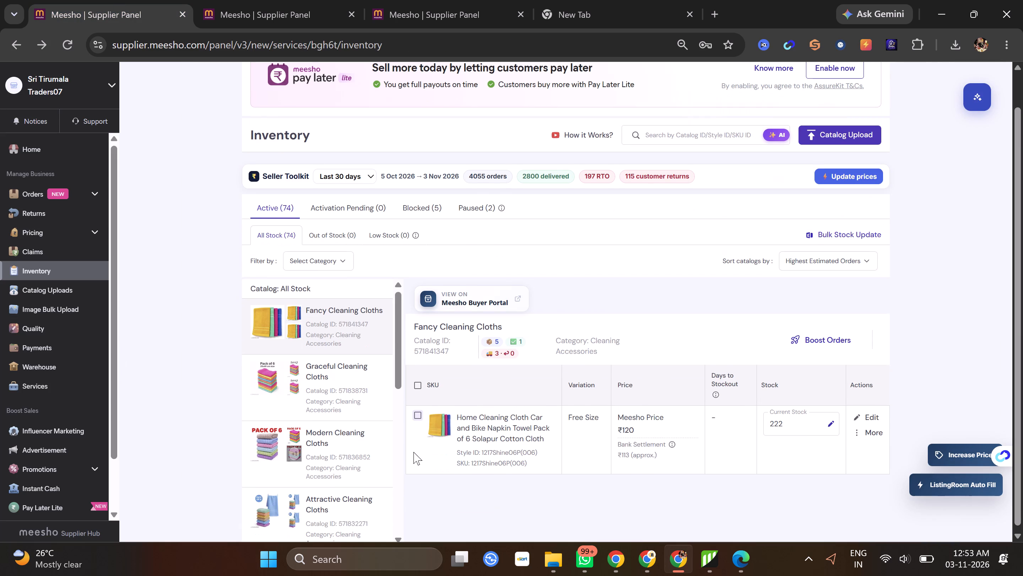
scroll(413, 452, down, 2)
scroll(341, 422, down, 2)
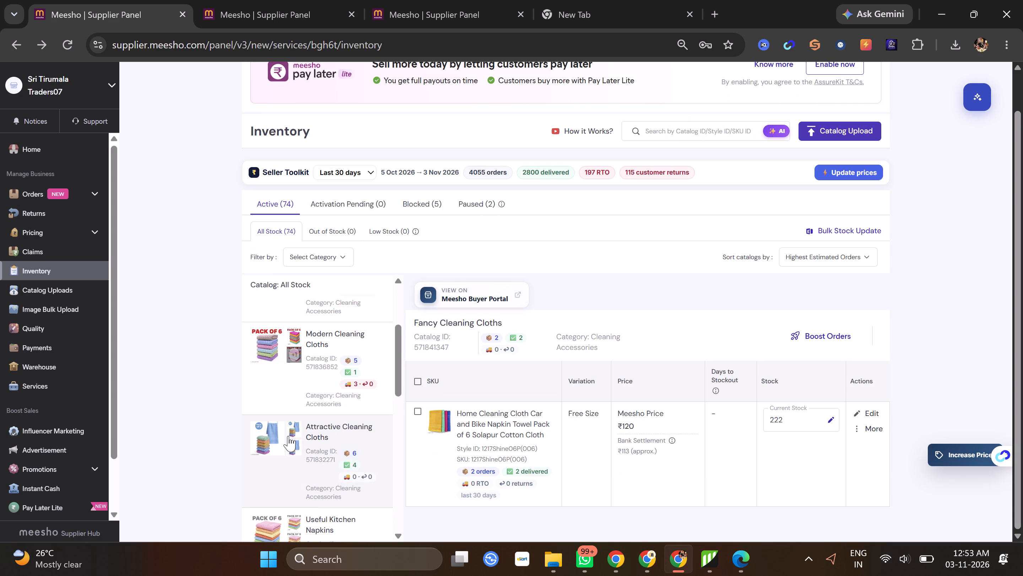
click(288, 436)
scroll(596, 413, down, 2)
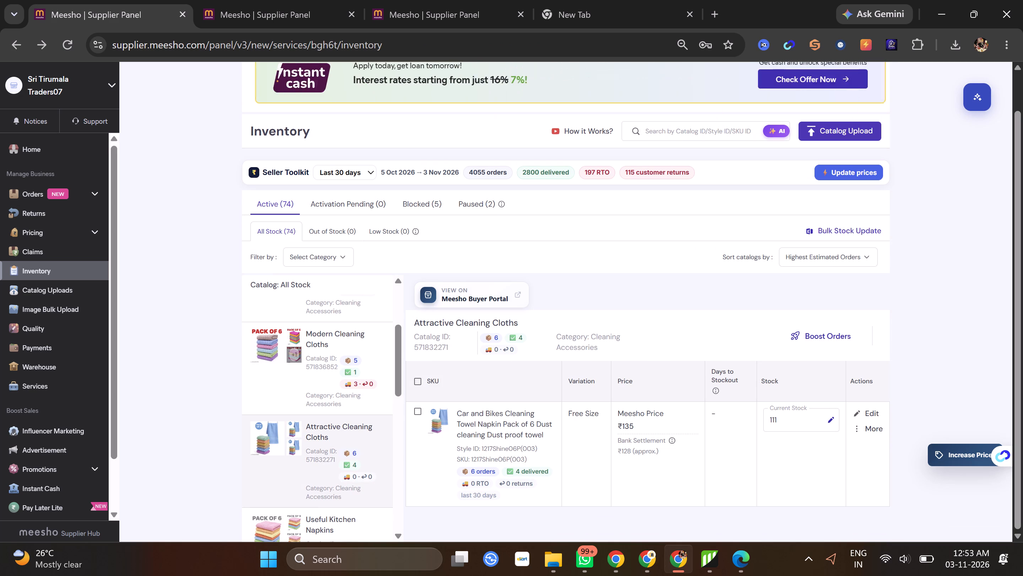
scroll(286, 442, down, 2)
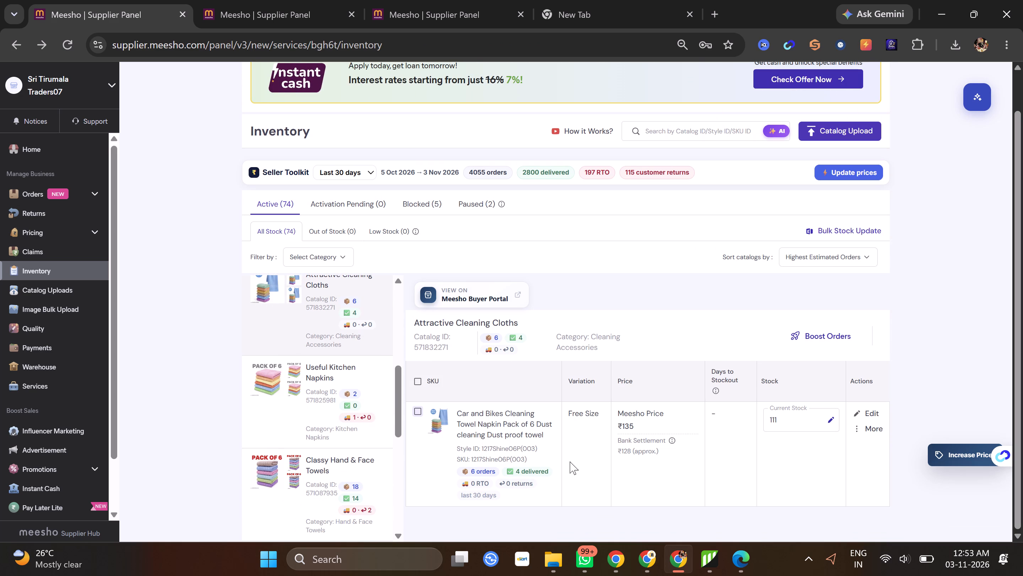
click(862, 411)
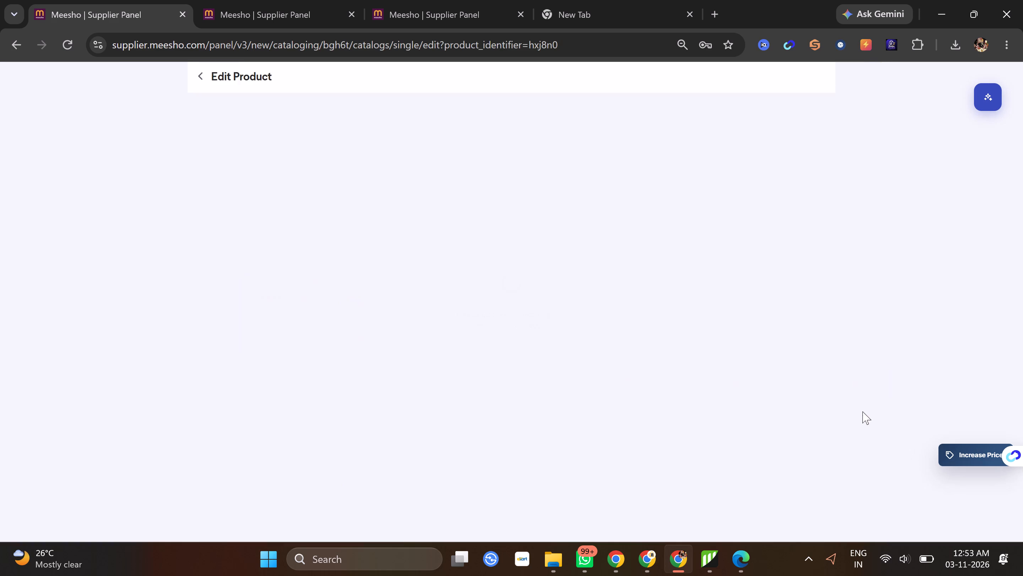
Queue a price increase for the Car and Bikes Cleaning Towel Napkin with MSP 145, WDRP 1 and MRP 650, and raise the ticket.
click(978, 452)
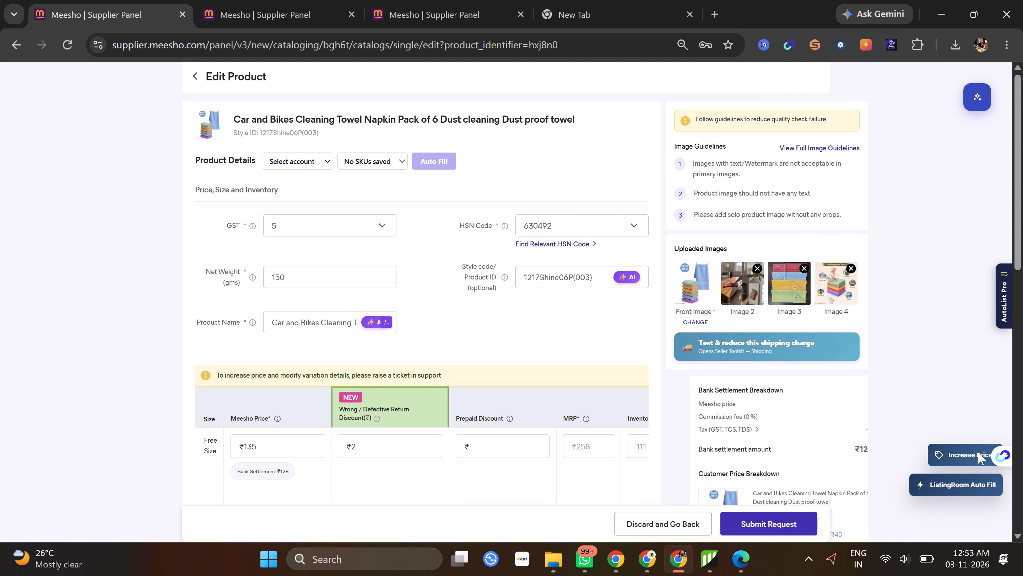
click(803, 270)
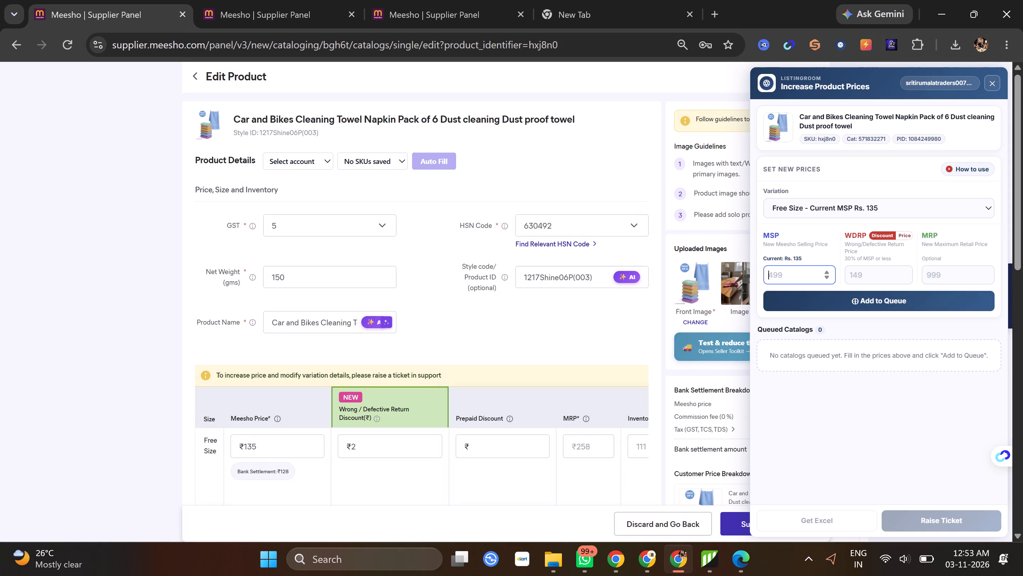
text(145)
click(871, 278)
key(1)
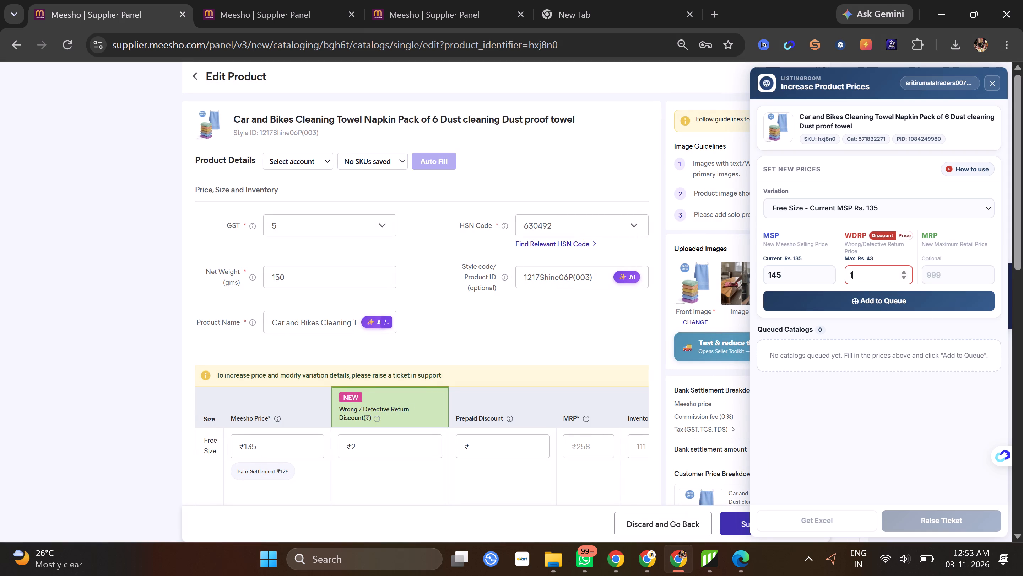
click(961, 275)
text(650)
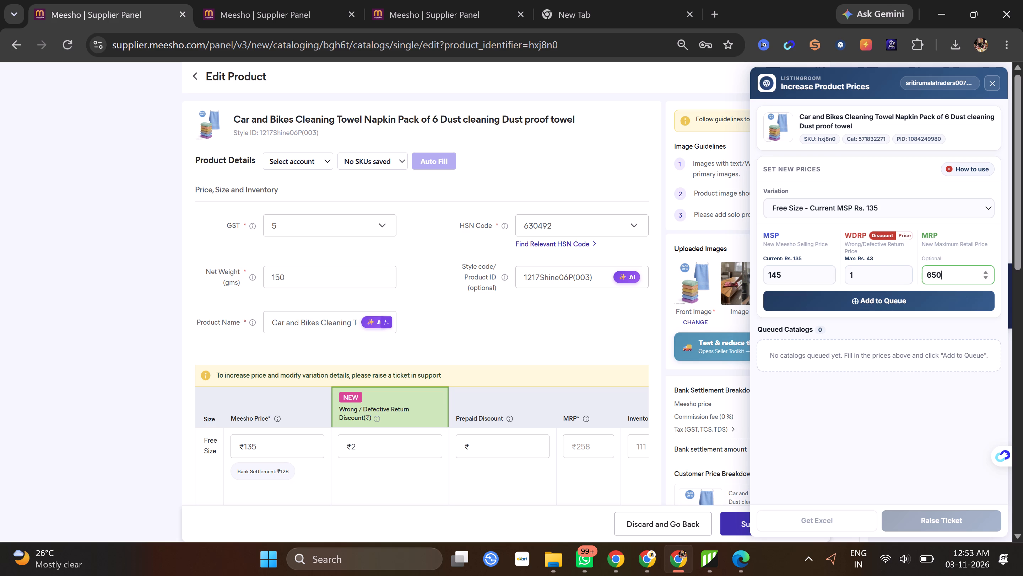
click(942, 304)
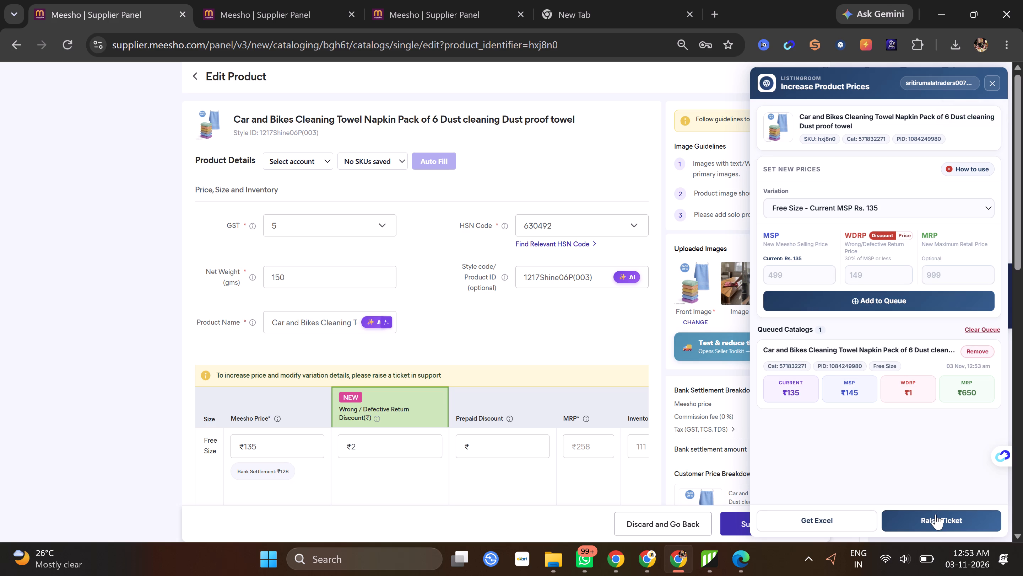
click(940, 521)
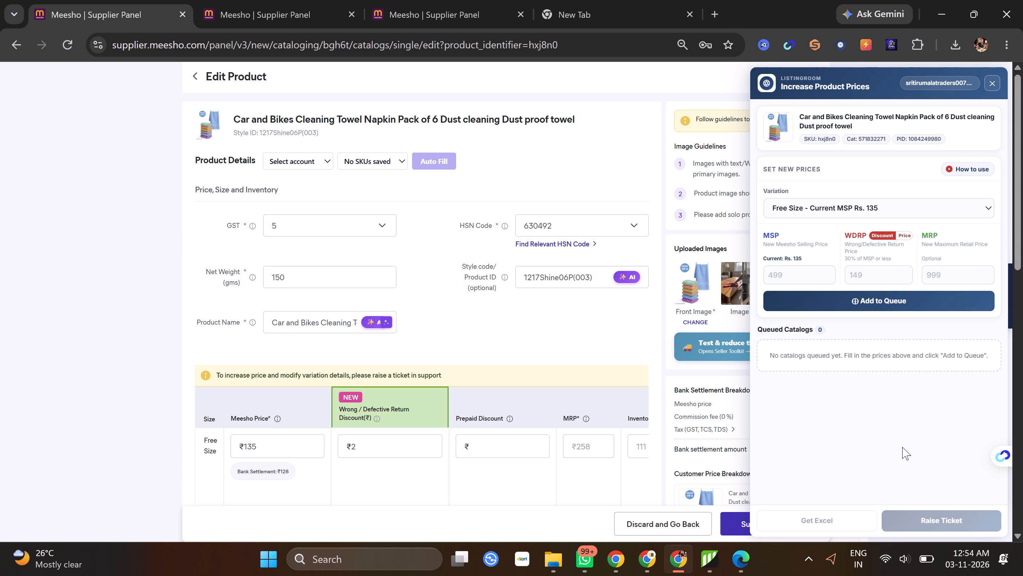
Refresh the My Tickets list in Support to check for the new price-change ticket.
click(423, 0)
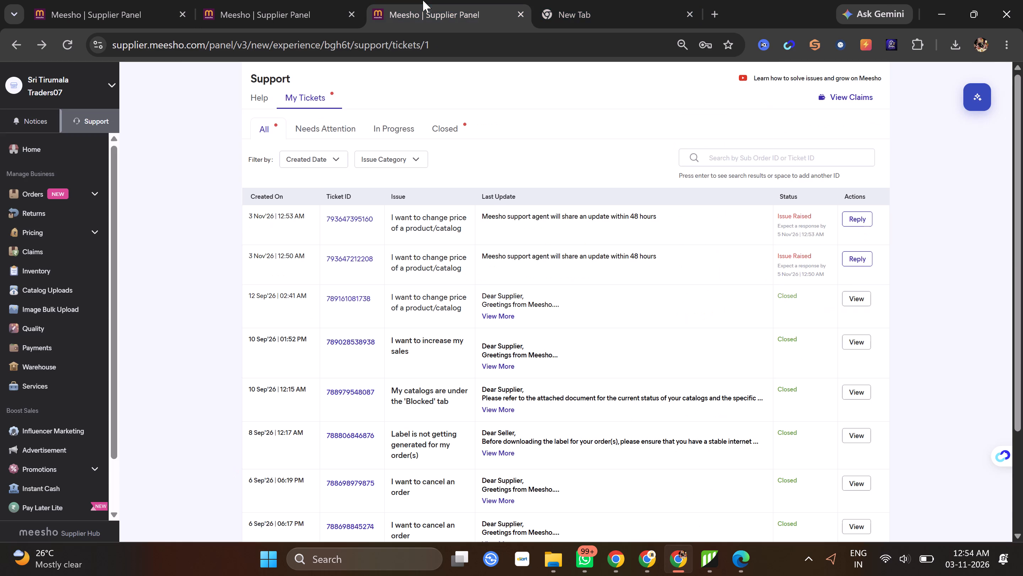
click(67, 47)
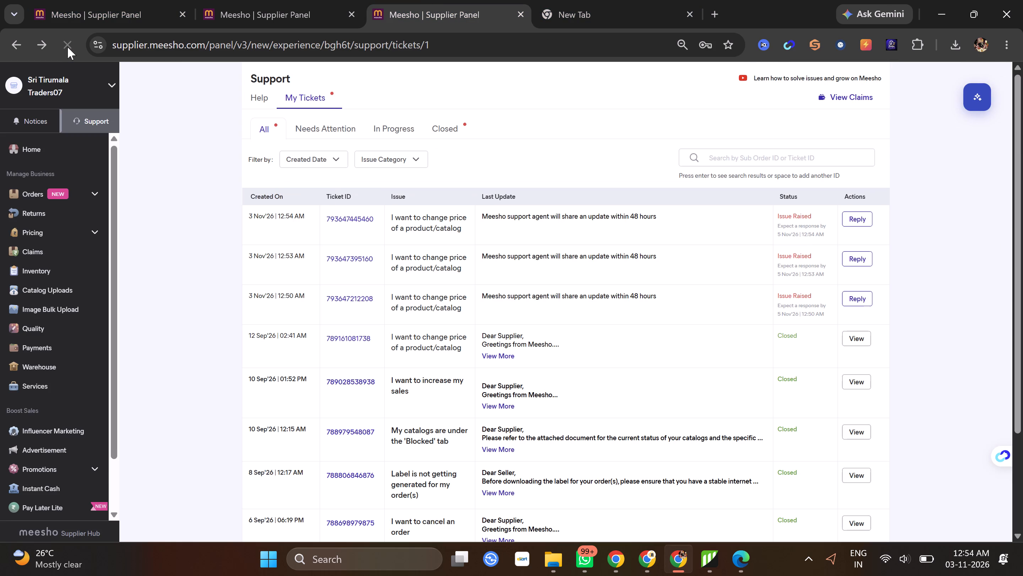
Close the finished price form, return to the inventory and open the Useful Kitchen Napkins catalog's Hand Towel Pack of 6 for editing.
click(105, 0)
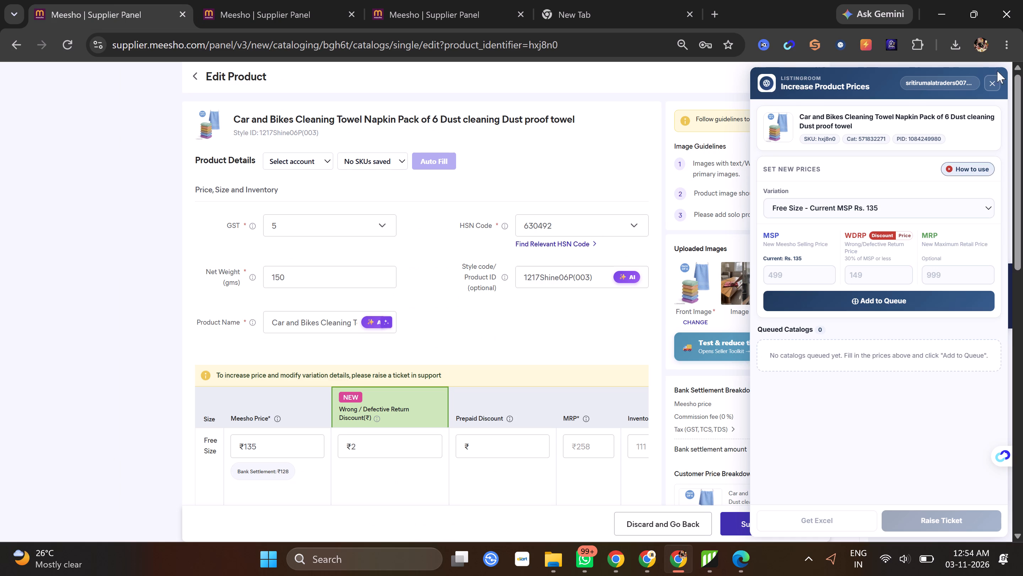
click(989, 77)
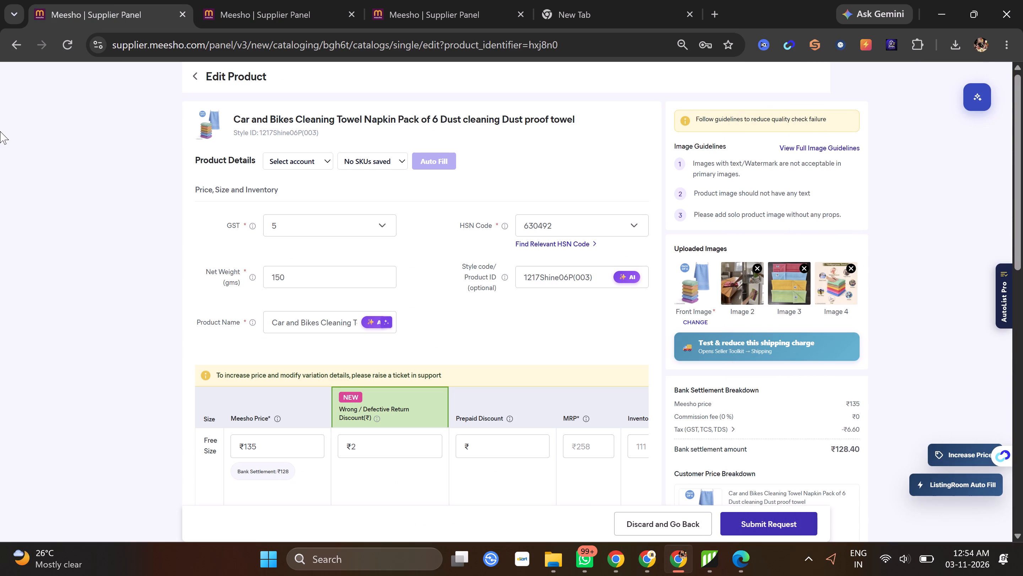
click(20, 42)
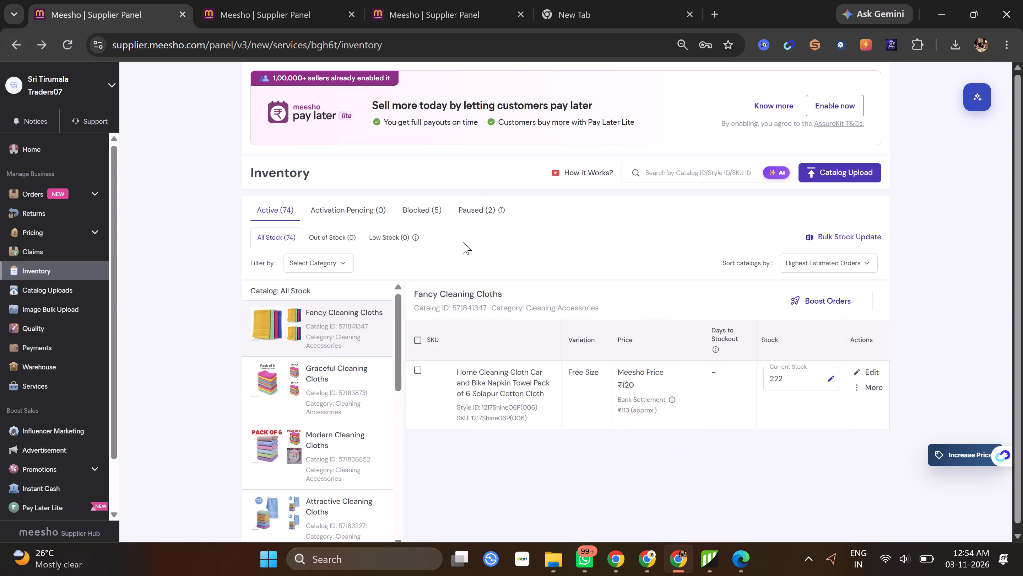
scroll(380, 324, down, 3)
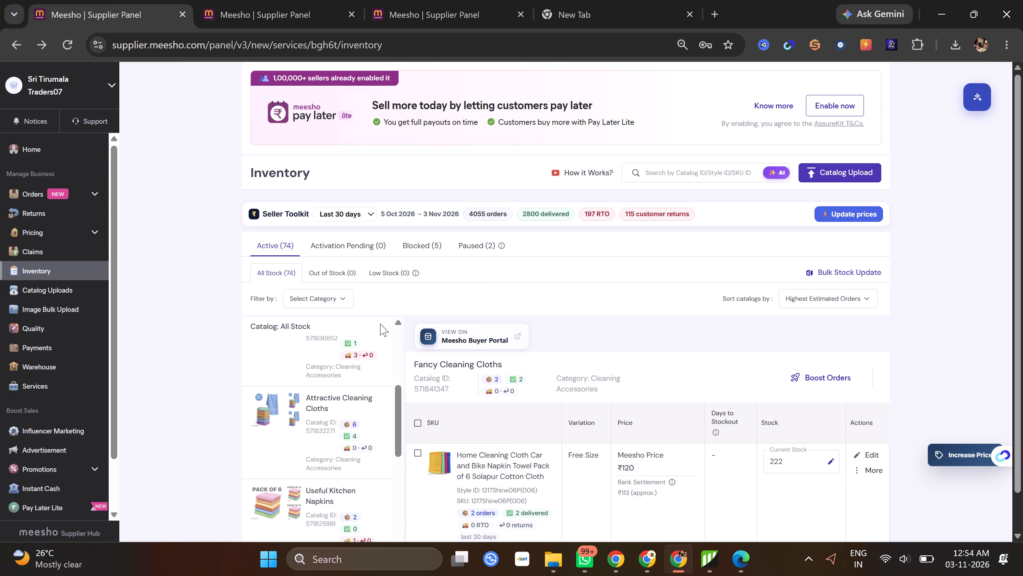
scroll(425, 204, down, 2)
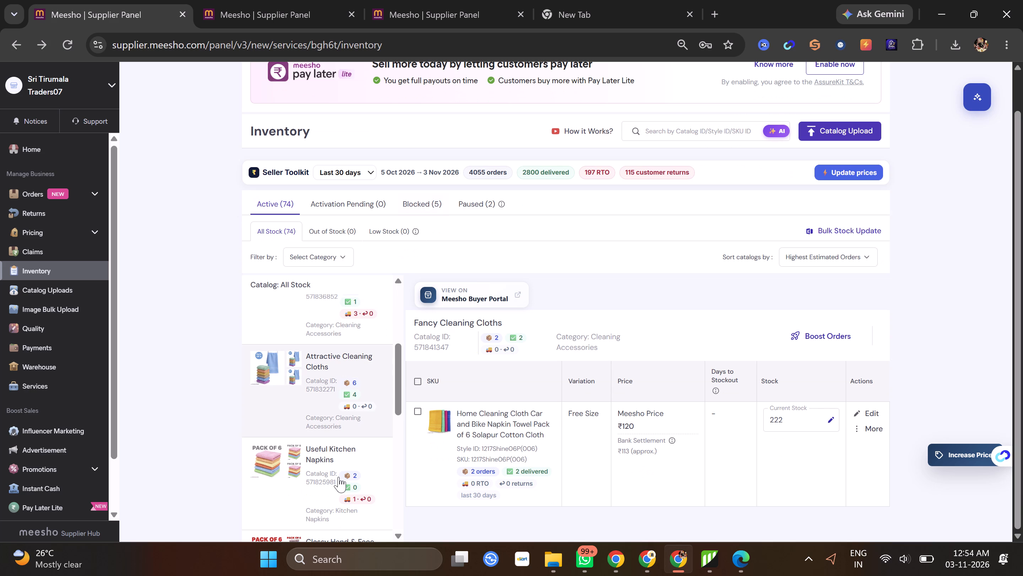
scroll(339, 477, down, 3)
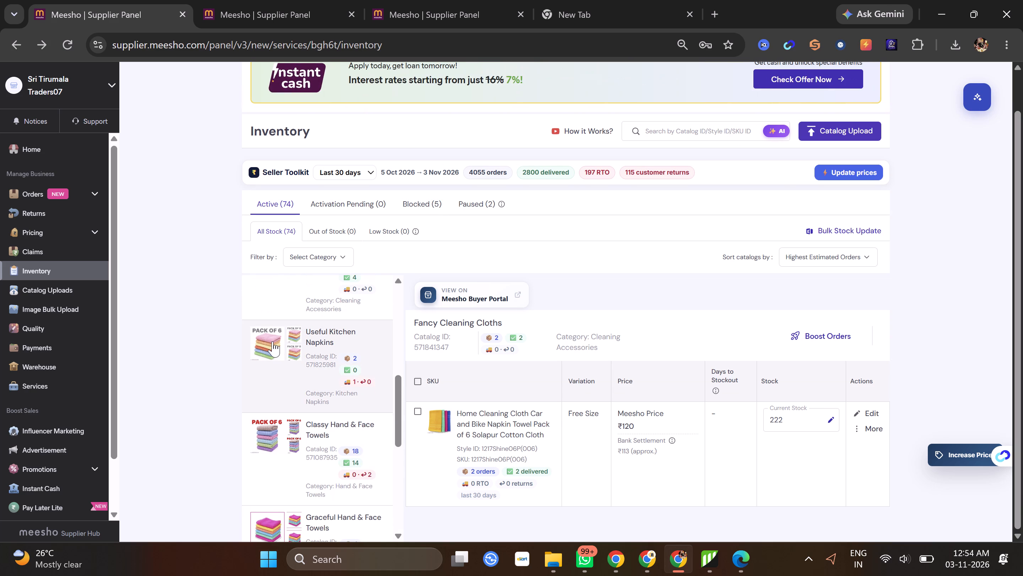
click(272, 342)
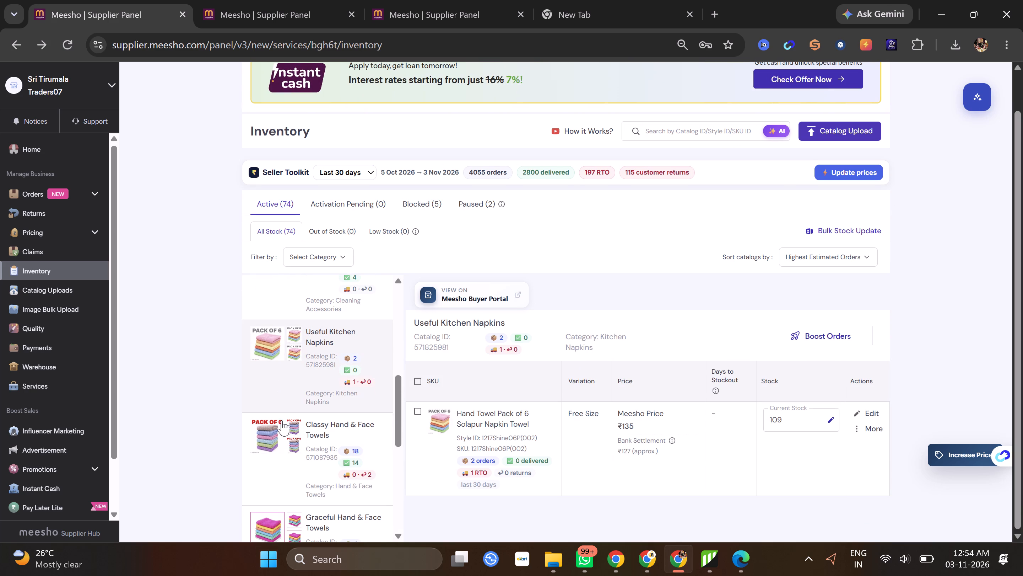
click(286, 452)
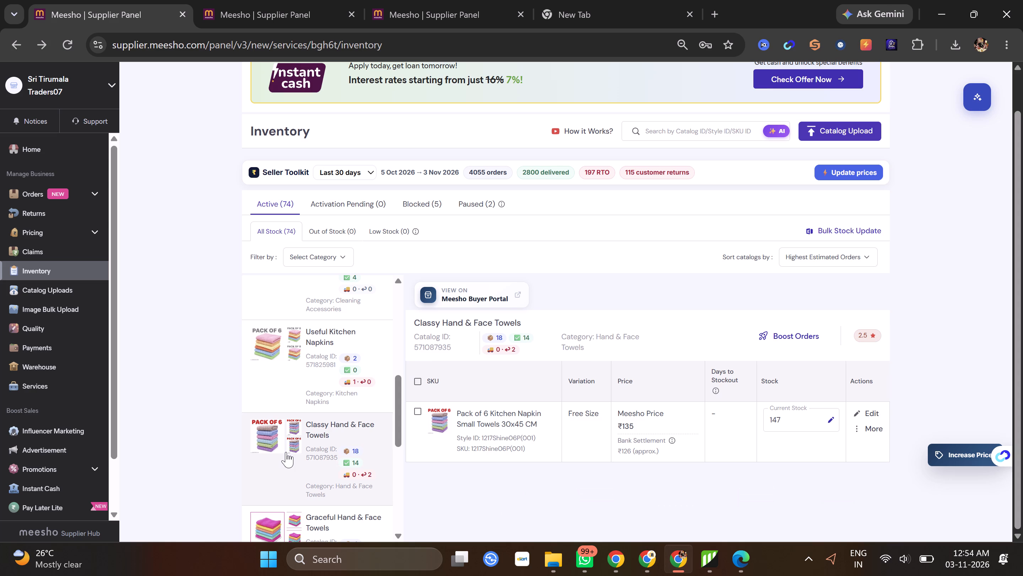
click(276, 347)
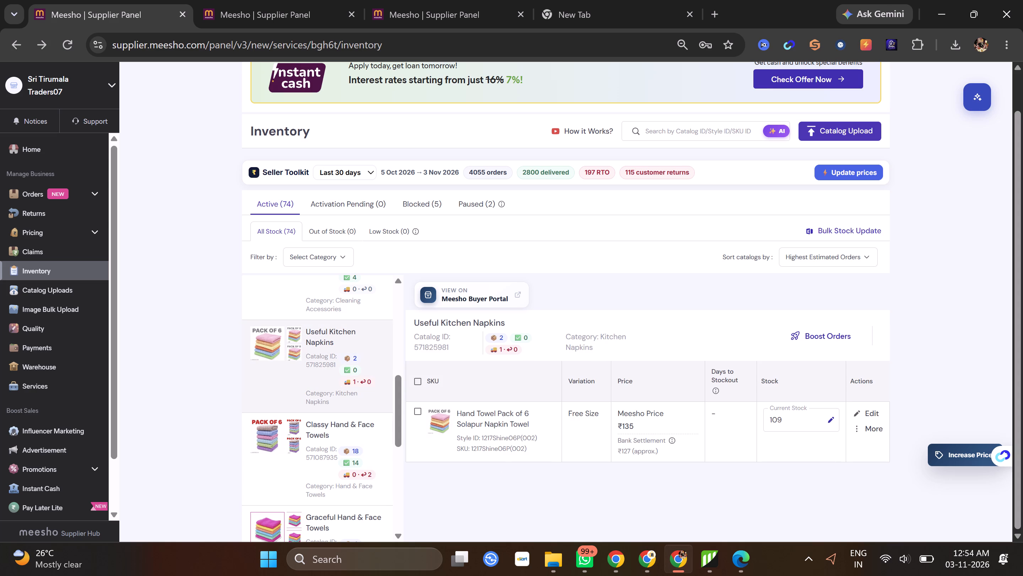
click(864, 411)
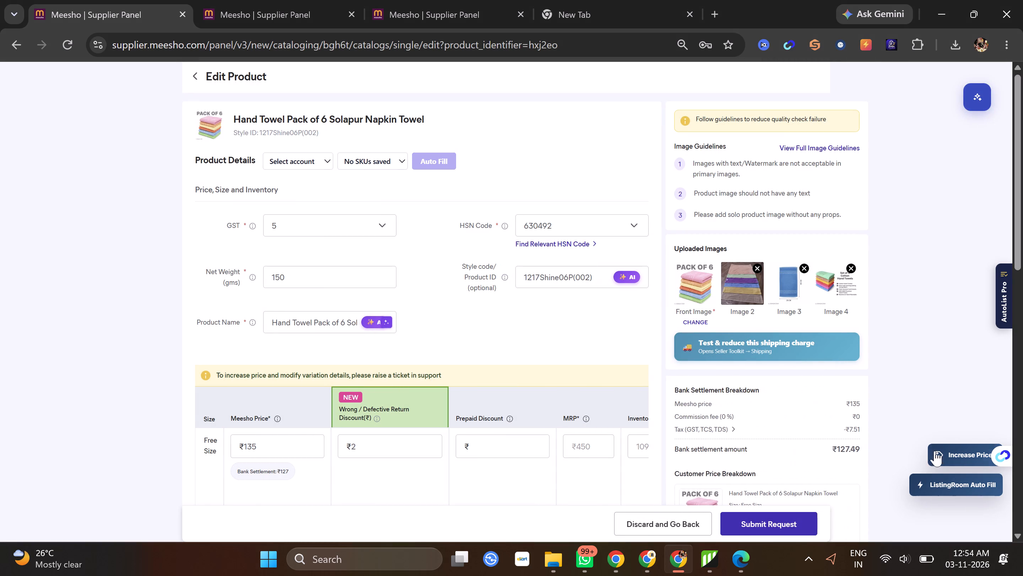
Queue a price increase for the Hand Towel Pack of 6 with MSP 145, WDRP 1 and MRP 750, and raise the ticket.
click(957, 454)
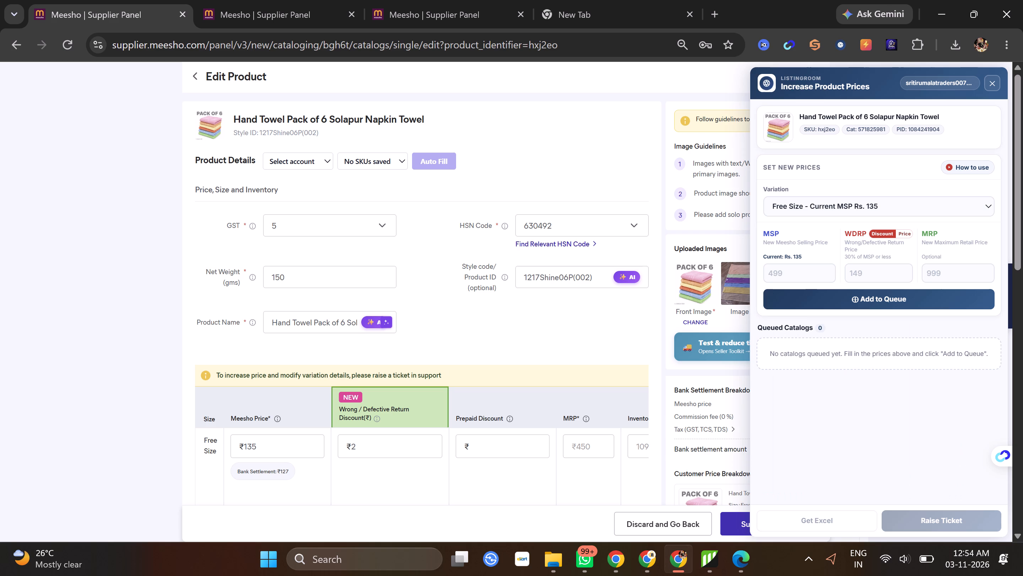
click(797, 278)
text(145)
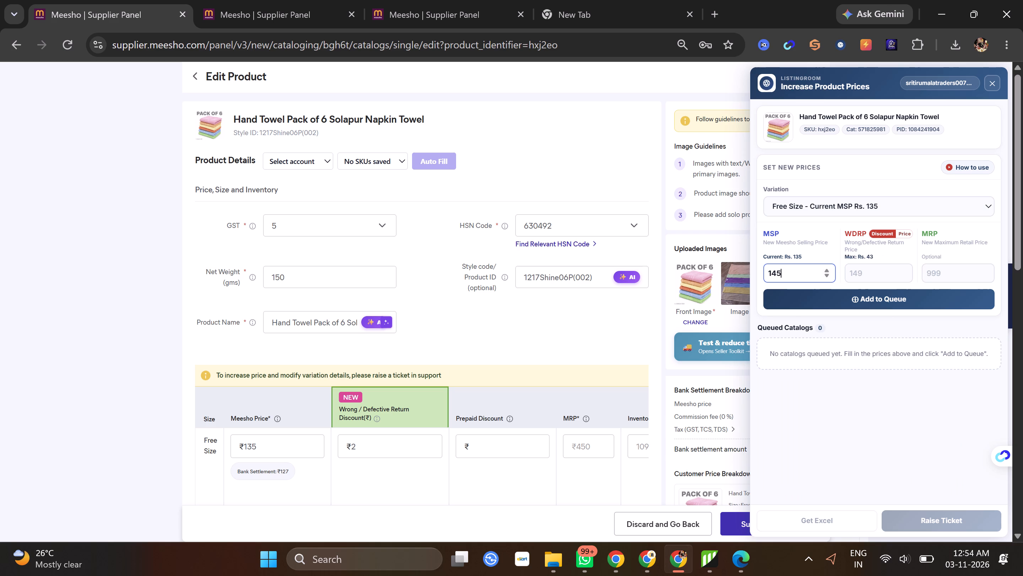
click(875, 273)
key(1)
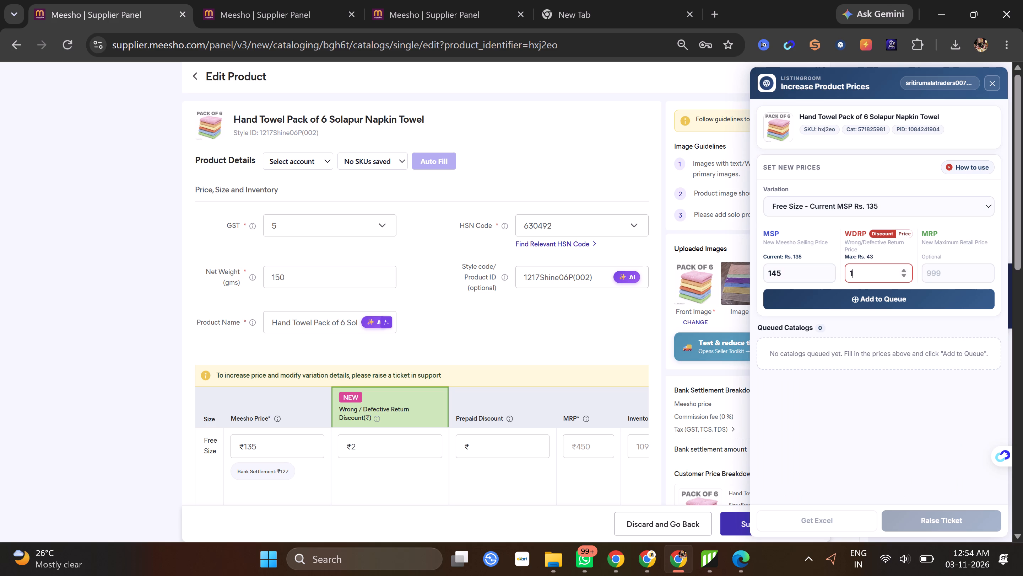
click(959, 271)
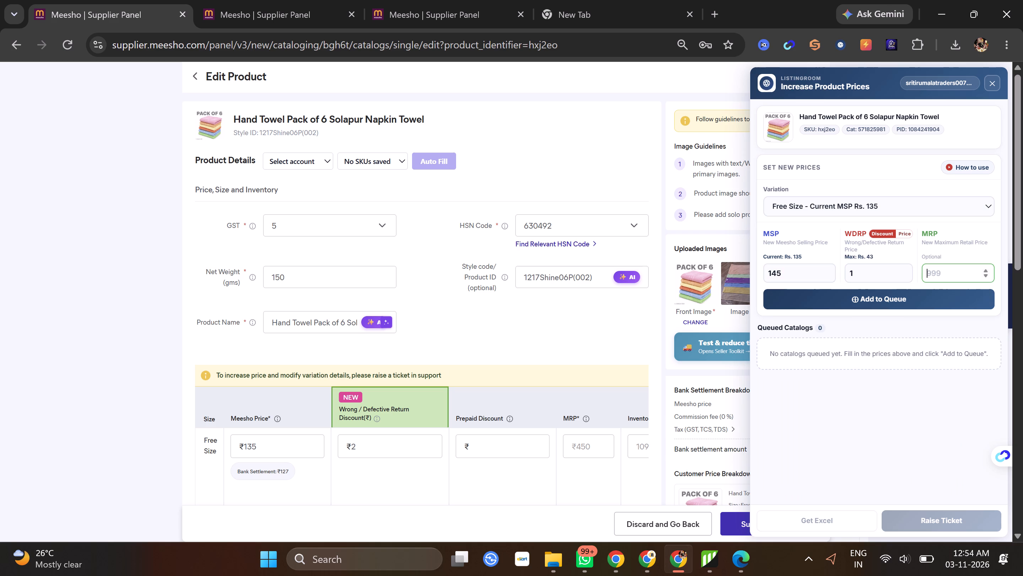
text(750)
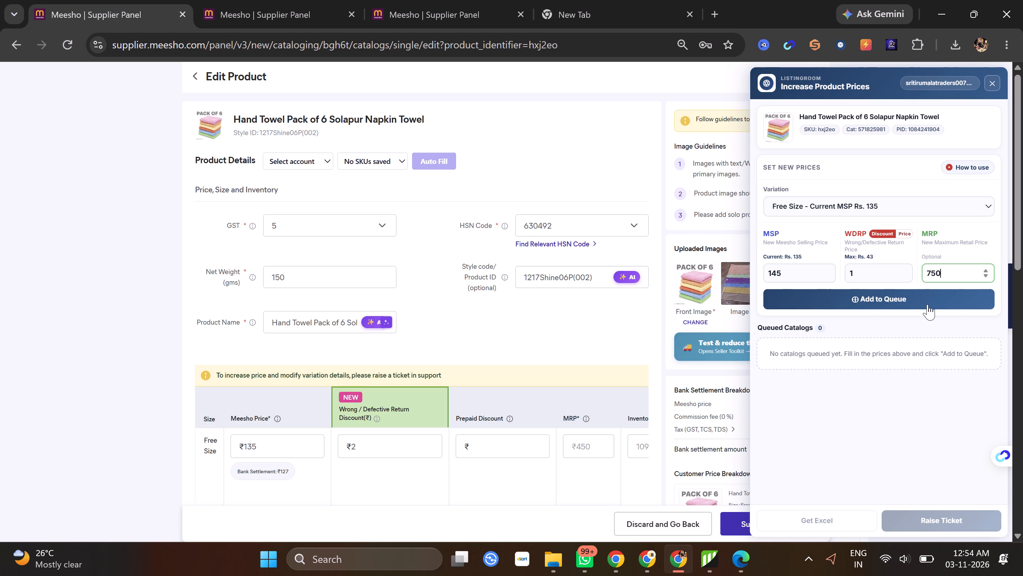
click(930, 299)
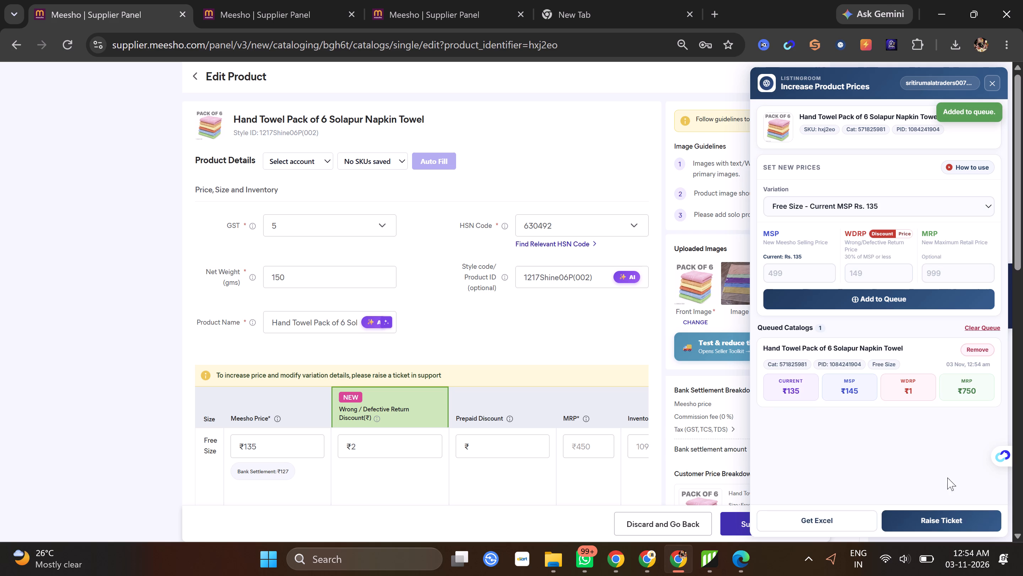
click(947, 520)
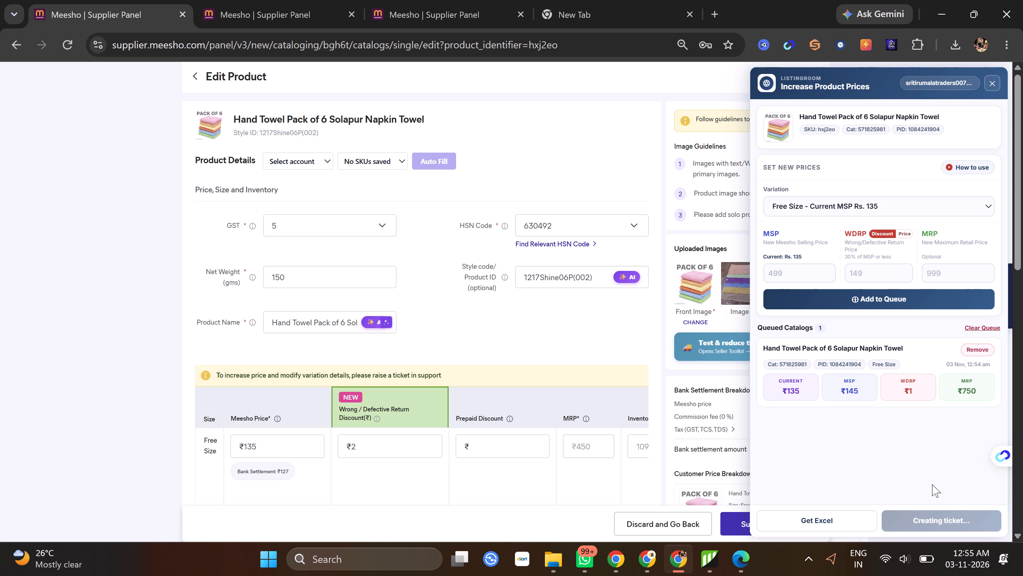
Close the finished price form, return to the inventory and open the Classy Hand & Face Towels catalog's product for editing.
click(992, 80)
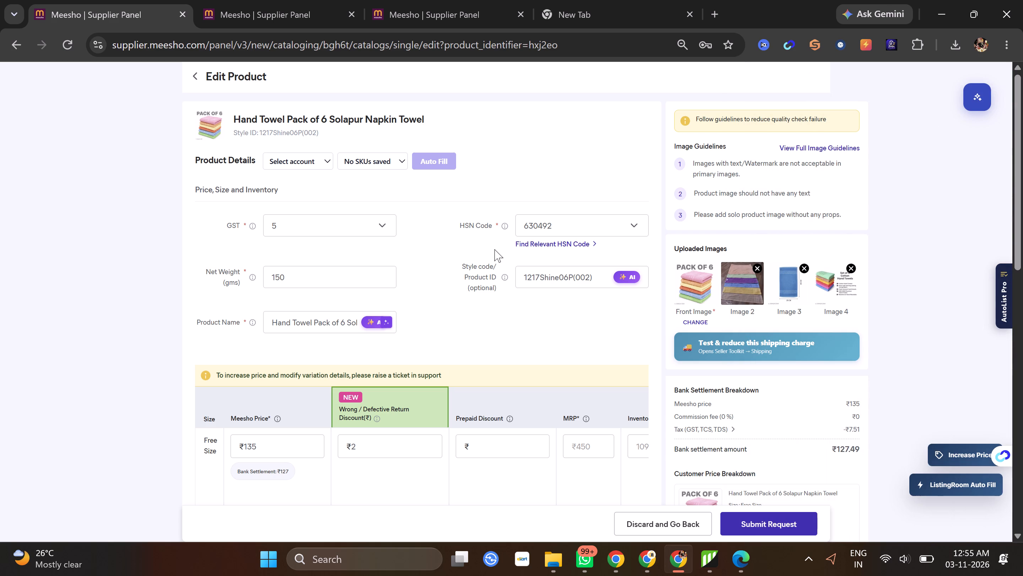
click(10, 42)
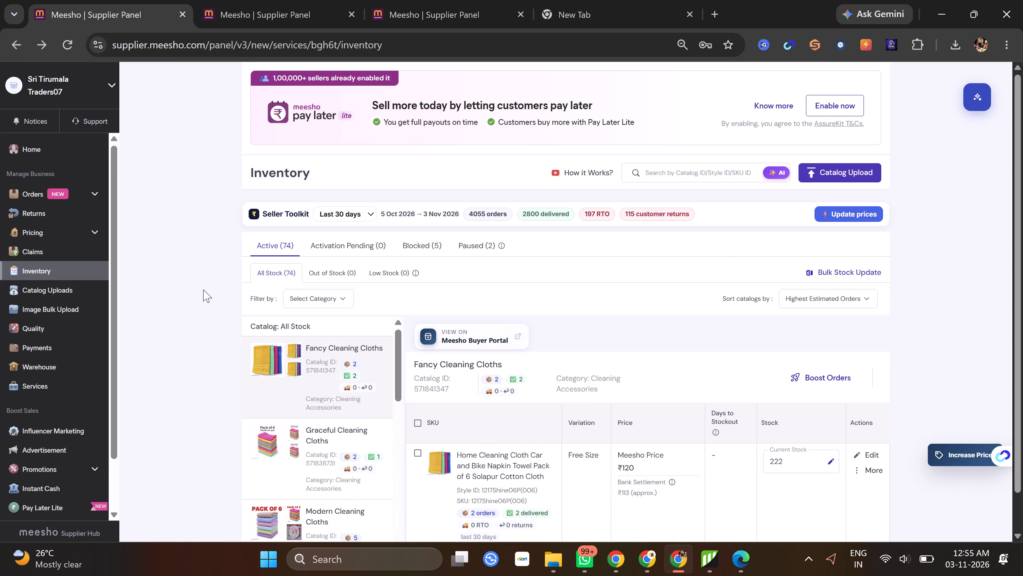
scroll(225, 310, down, 4)
scroll(309, 374, down, 4)
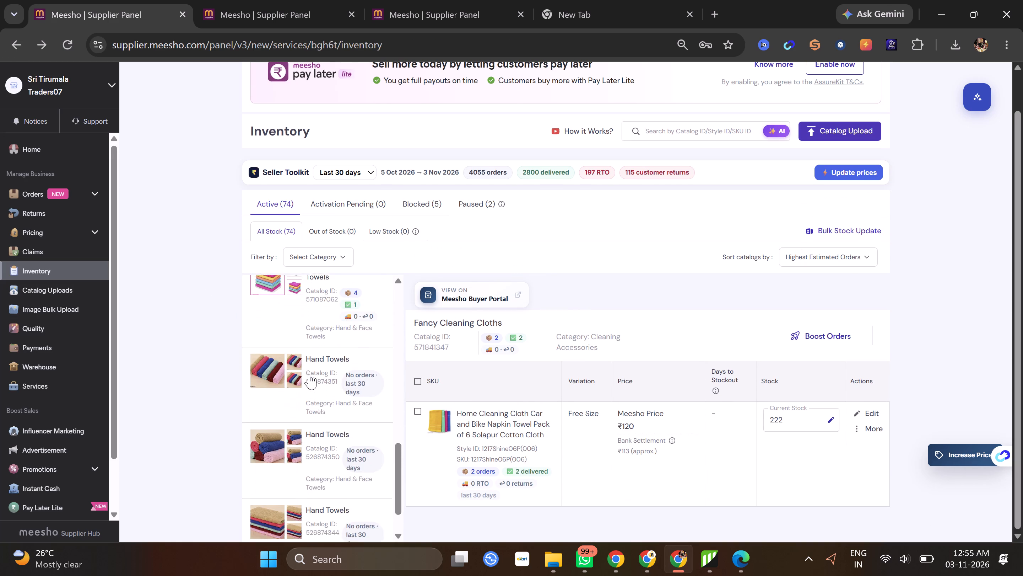
scroll(309, 374, up, 3)
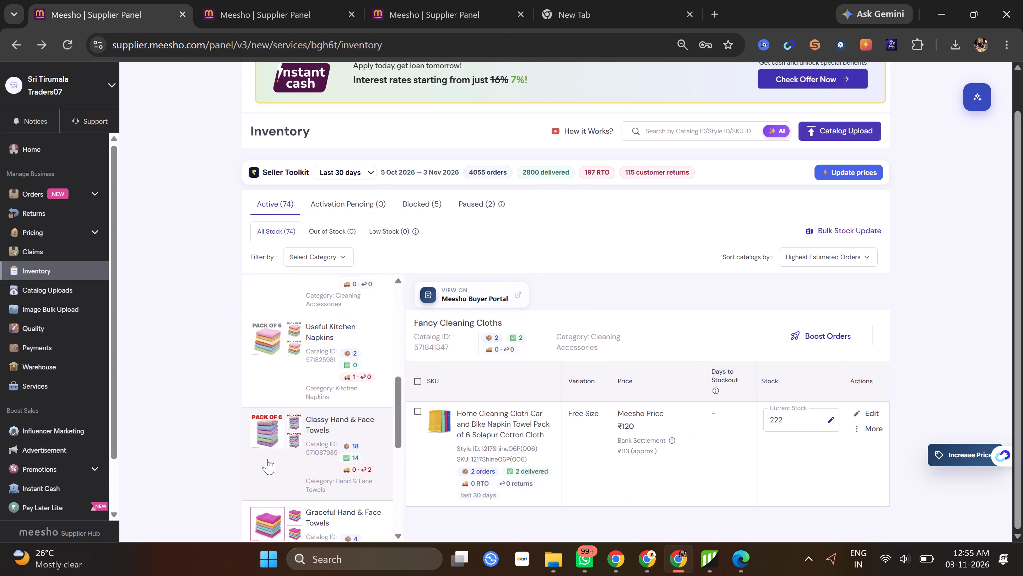
click(274, 451)
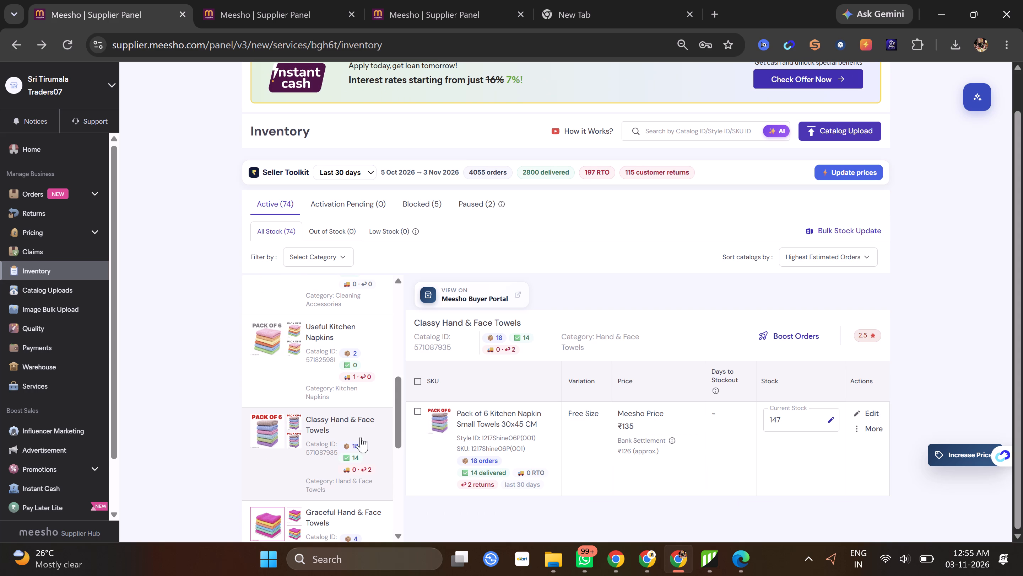
click(292, 355)
click(288, 417)
click(867, 413)
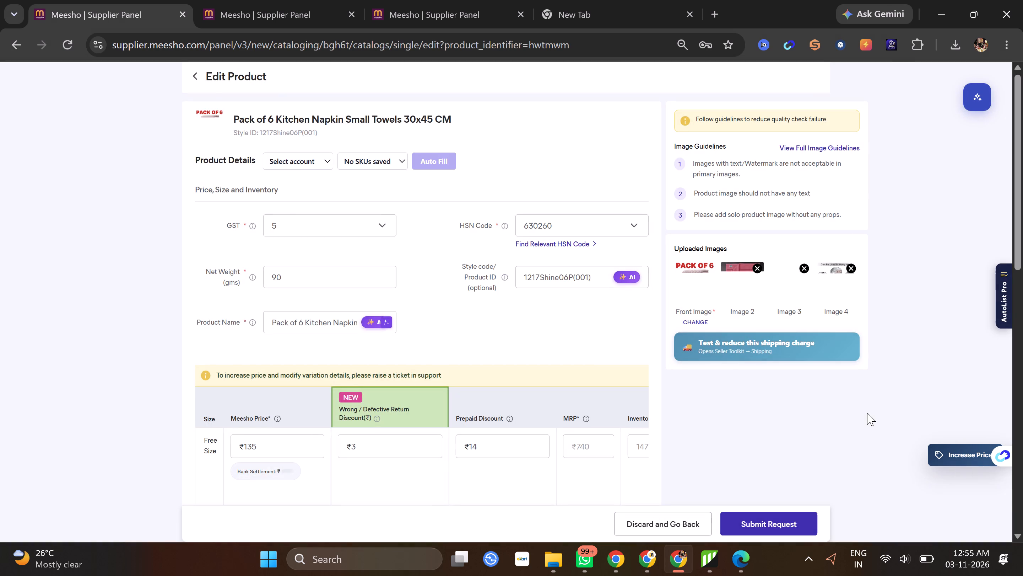
Queue a price increase for the Pack of 6 Kitchen Napkin Small Towels with MSP 145, WDRP 1 and MRP 750, and raise the ticket.
scroll(867, 413, down, 2)
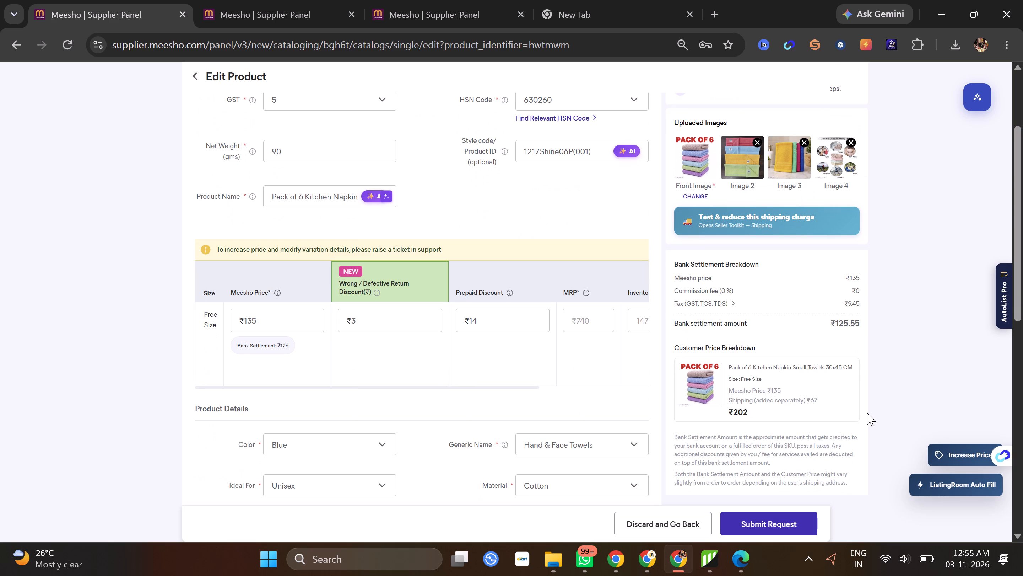
click(953, 458)
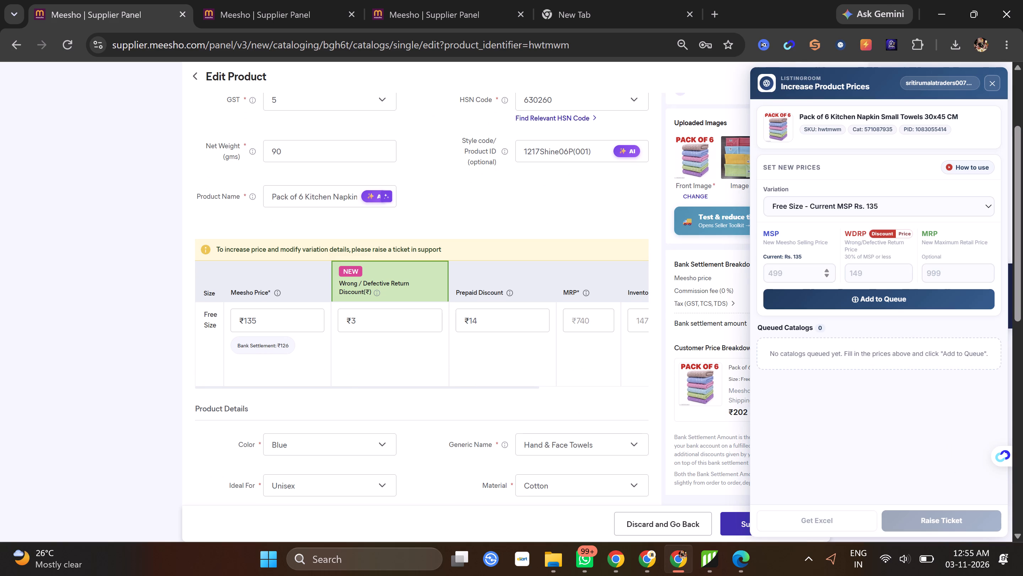
click(802, 278)
text(145)
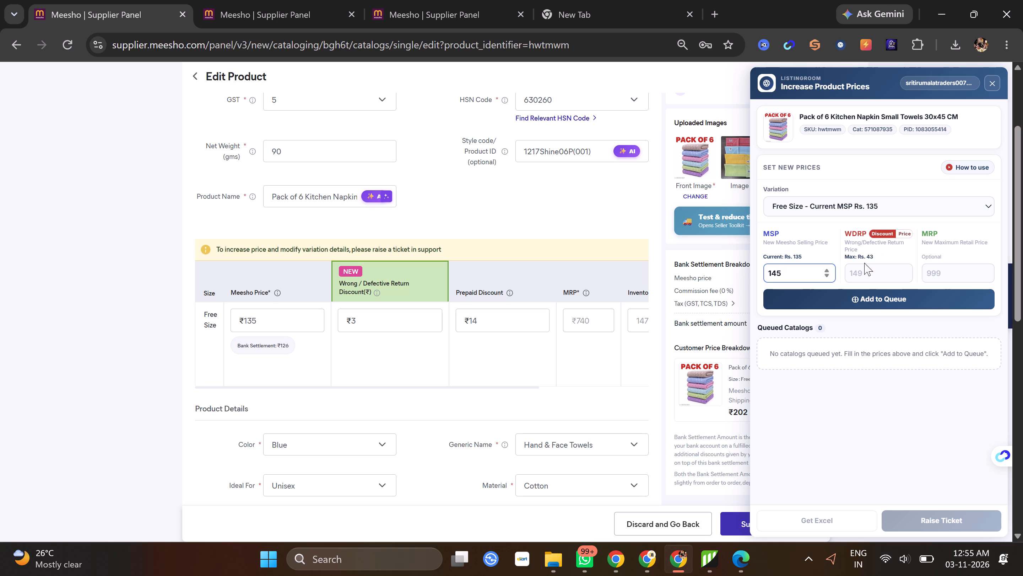
click(864, 263)
click(865, 268)
key(1)
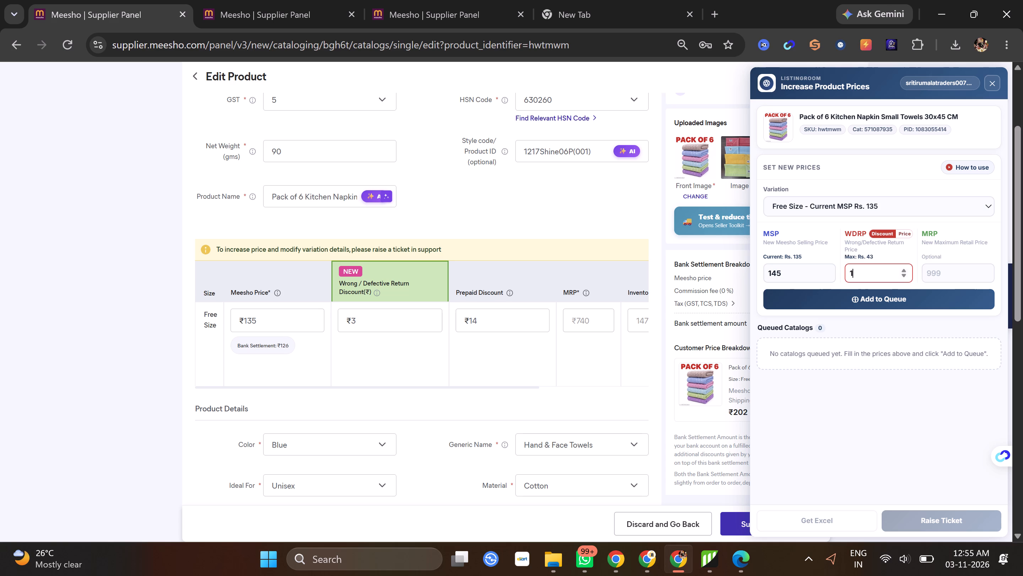
click(965, 276)
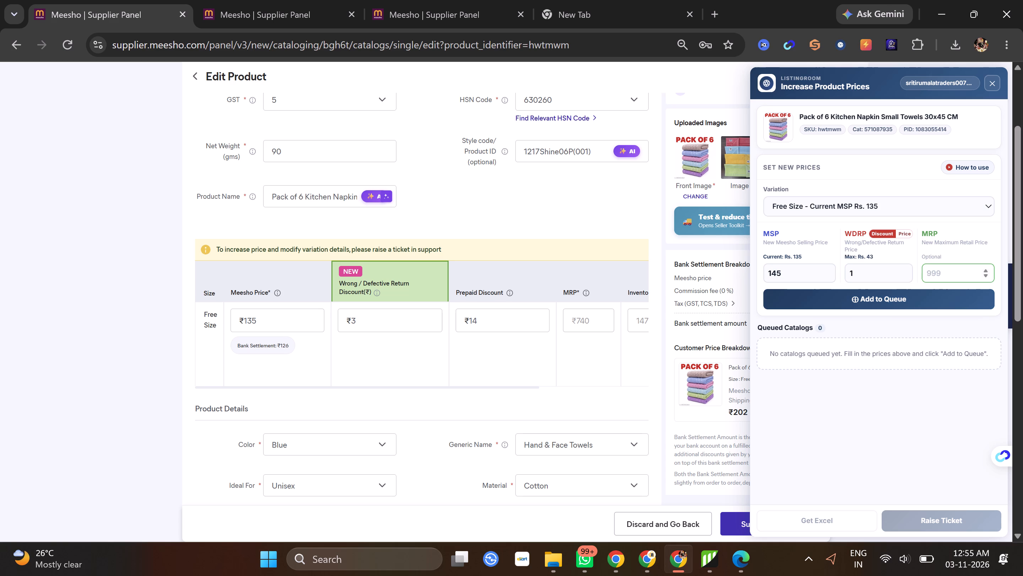
text(750)
click(968, 304)
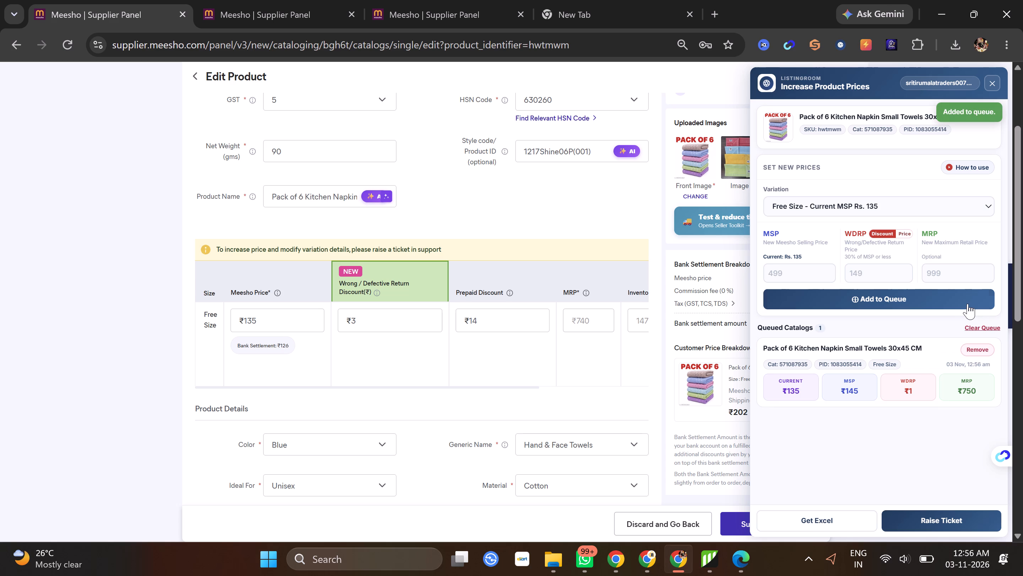
click(948, 524)
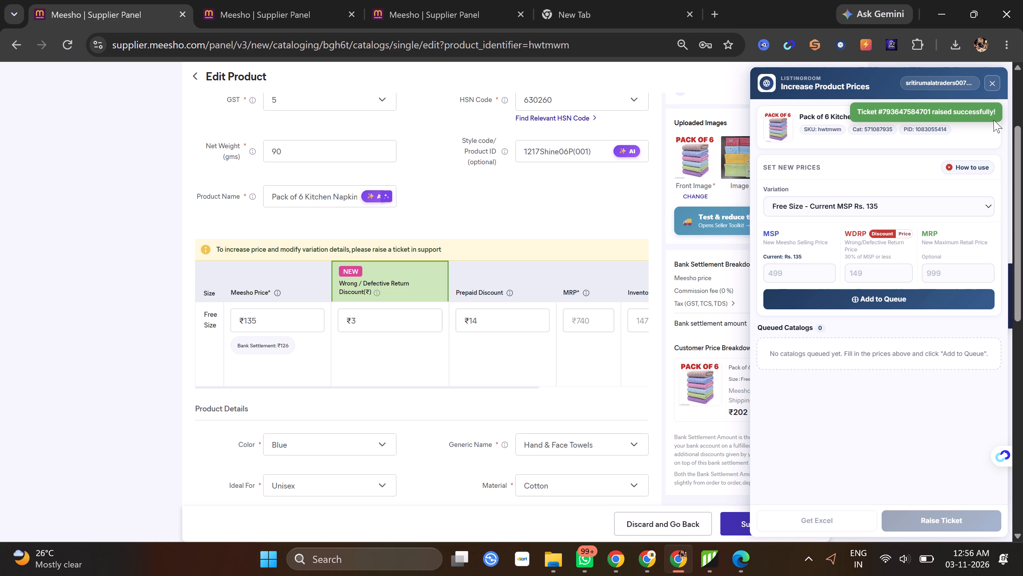
Close the finished price form and return to the inventory.
click(996, 88)
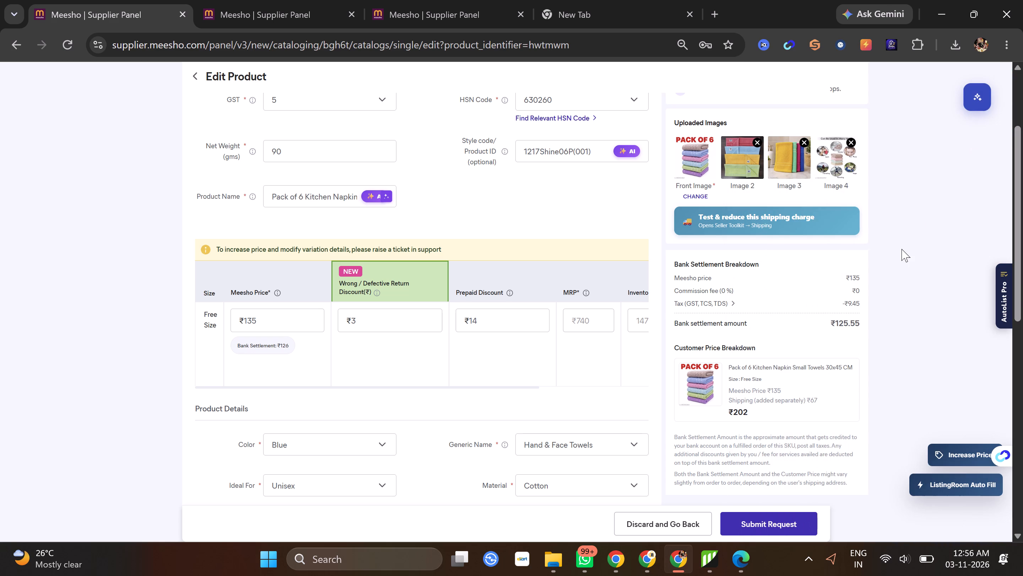
scroll(902, 249, right, 5)
click(15, 44)
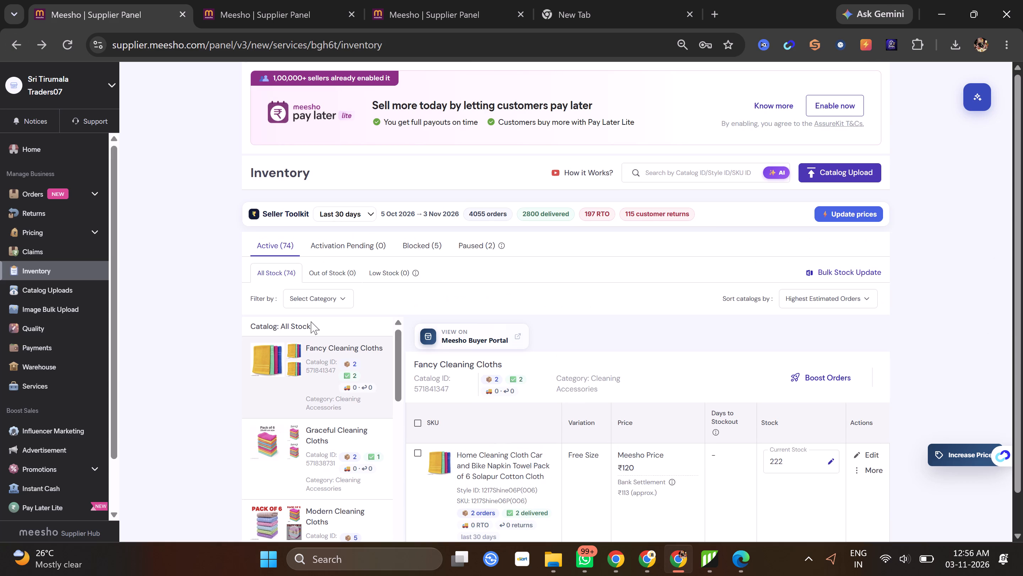
Look through the inventory's catalog list, checking the Attractive Cleaning Cloths and Graceful Hand & Face Towels catalogs' products and prices.
scroll(488, 377, down, 1)
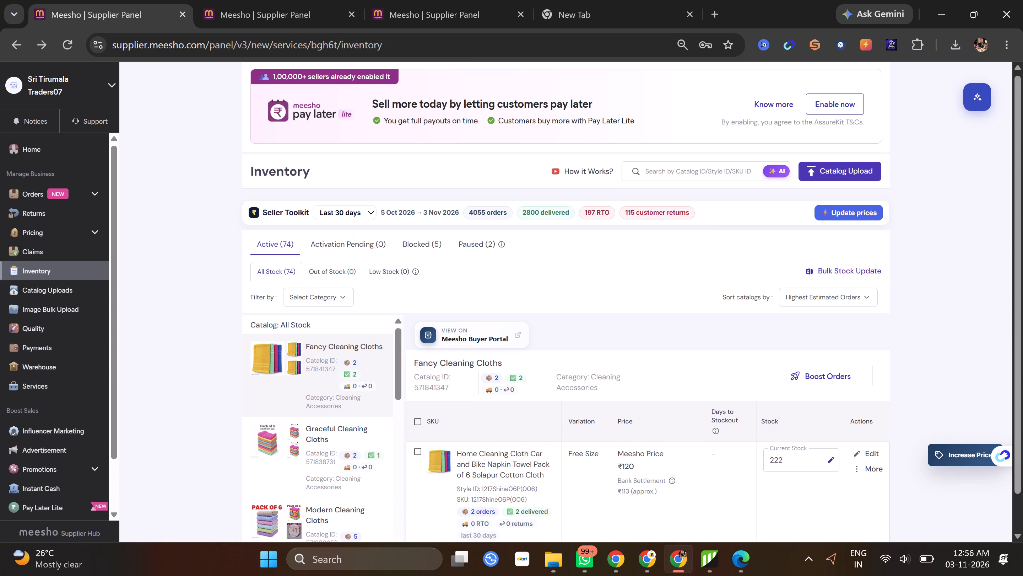
scroll(488, 377, down, 1)
scroll(358, 442, down, 2)
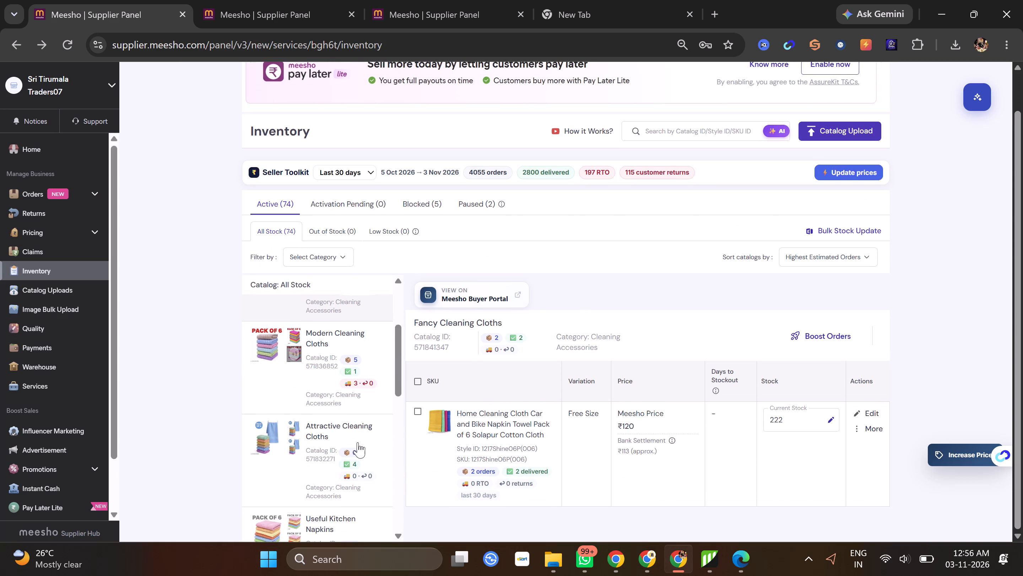
click(286, 442)
scroll(286, 442, down, 1)
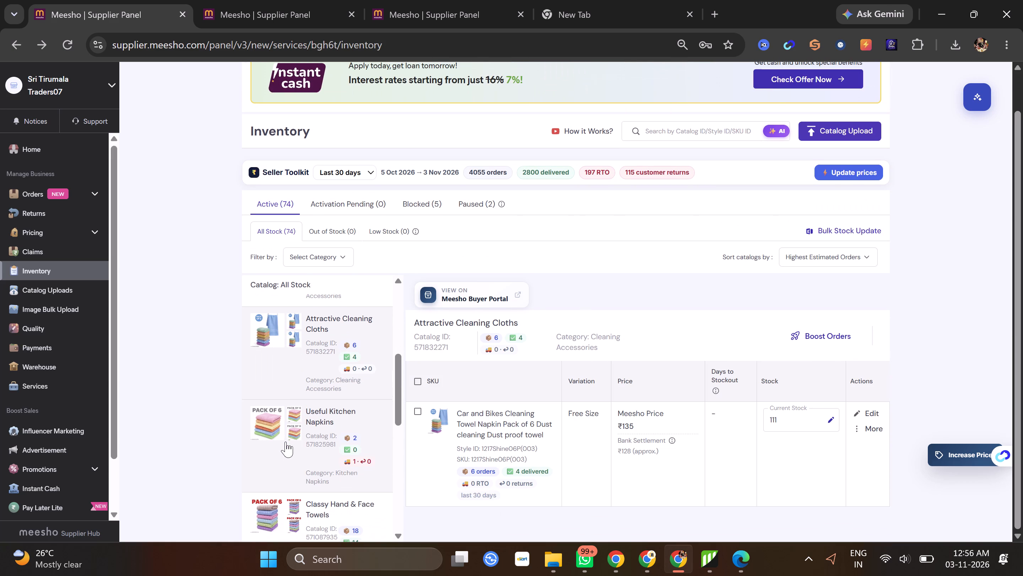
scroll(286, 442, up, 2)
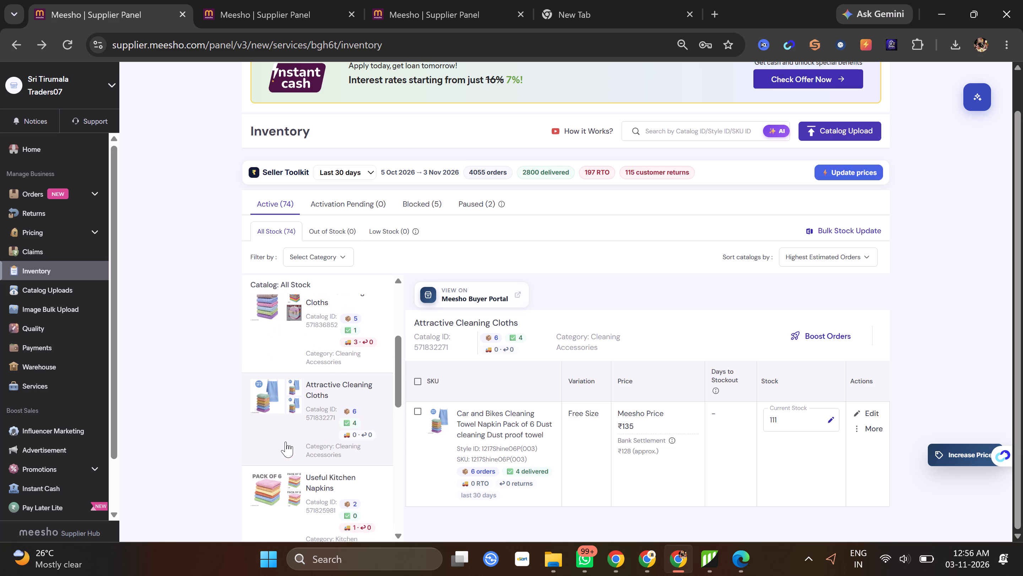
scroll(286, 442, down, 4)
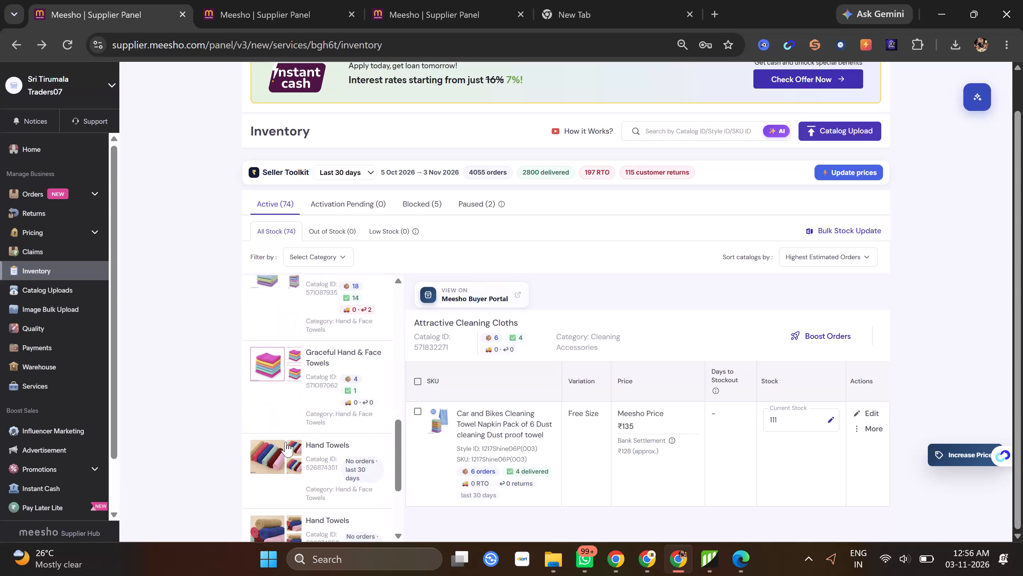
click(272, 371)
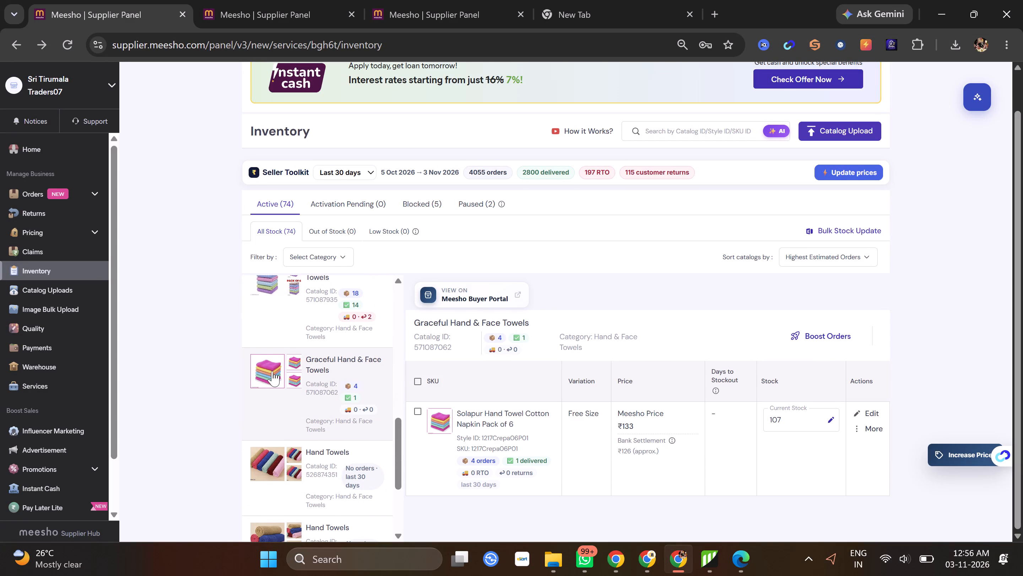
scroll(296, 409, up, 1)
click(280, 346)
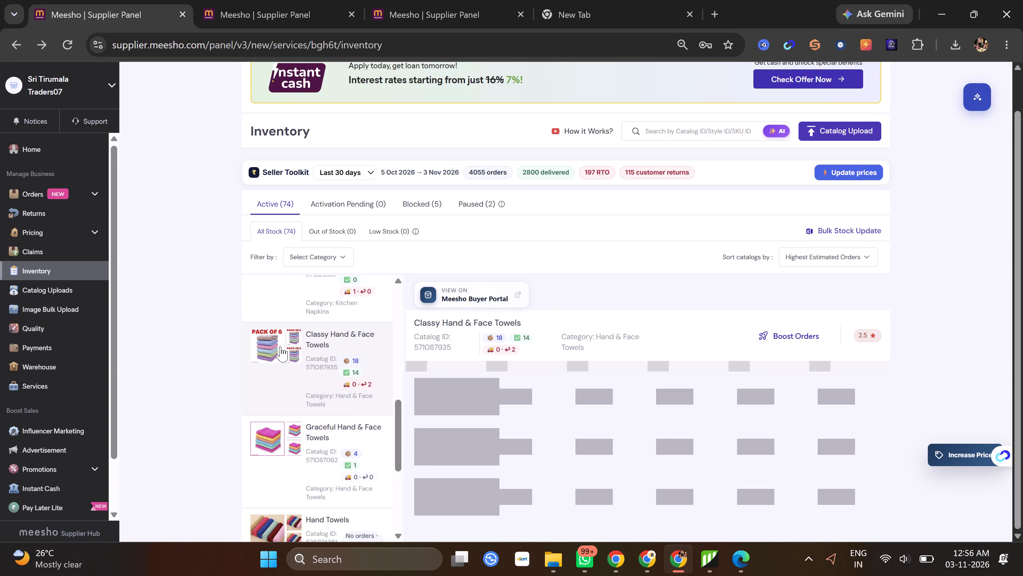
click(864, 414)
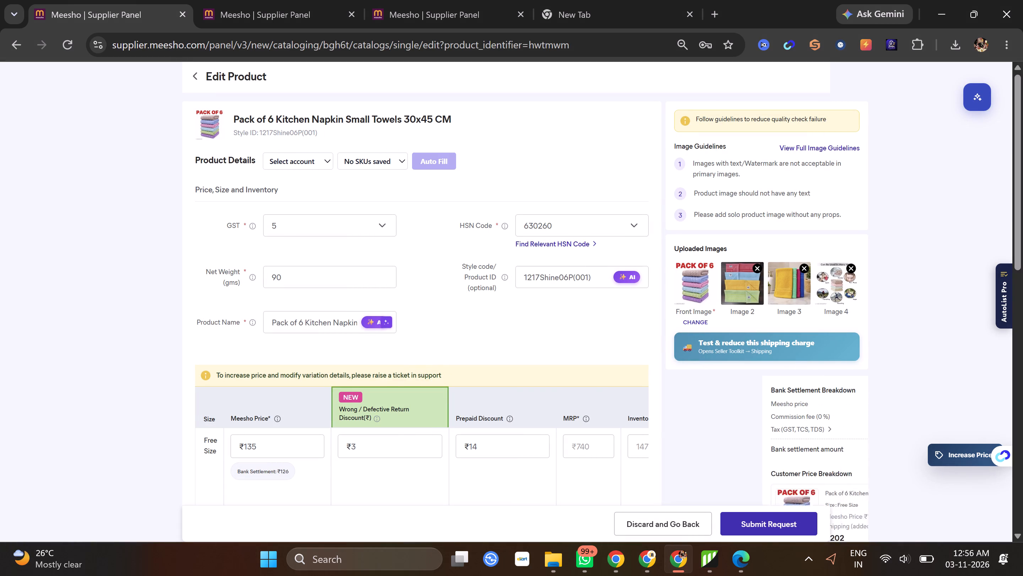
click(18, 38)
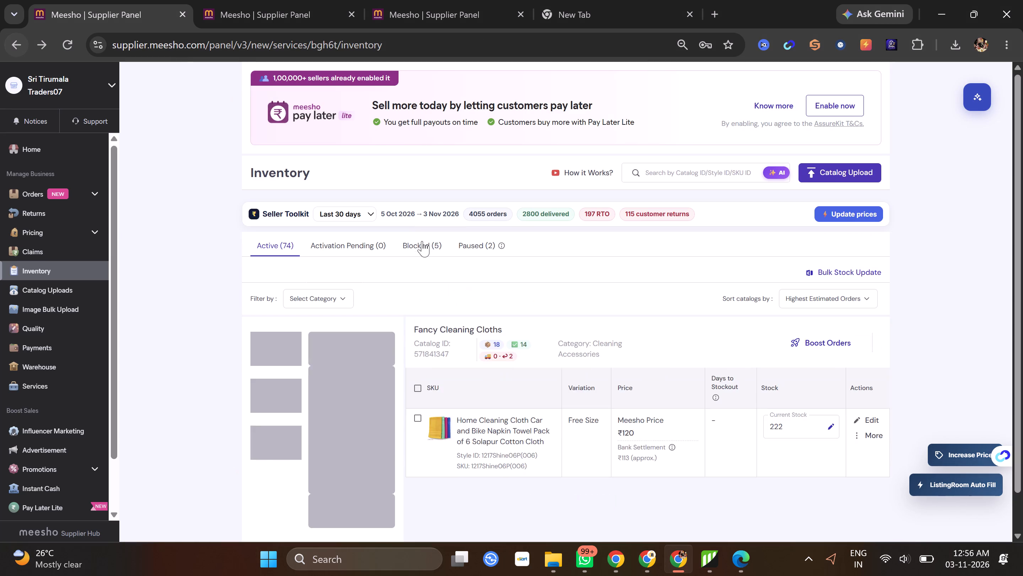
Review the Classy Hand & Face Towels, Graceful Hand & Face Towels and Useful Kitchen Napkins catalogs to find the next product needing a price increase.
scroll(337, 386, down, 5)
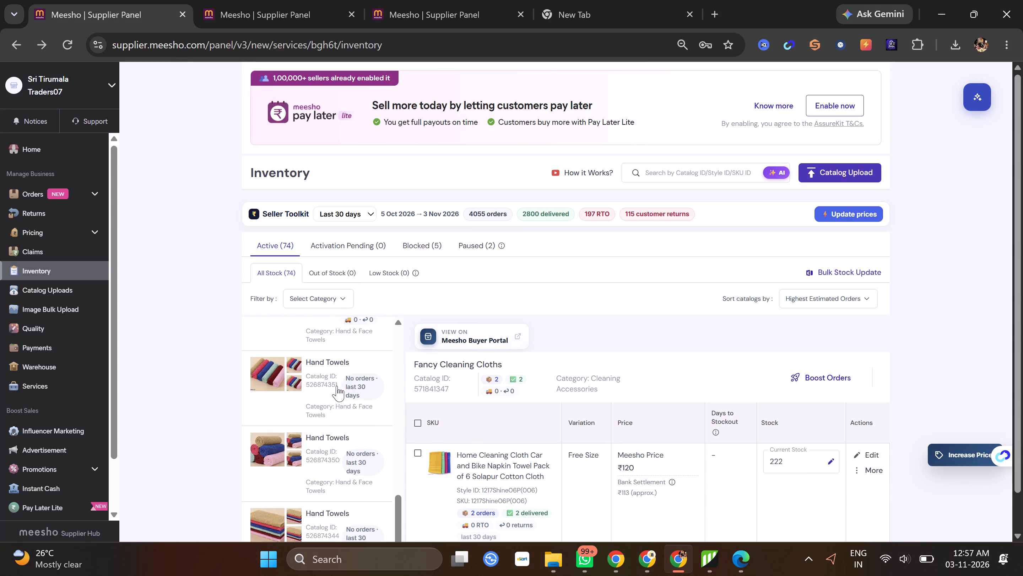
scroll(337, 386, up, 2)
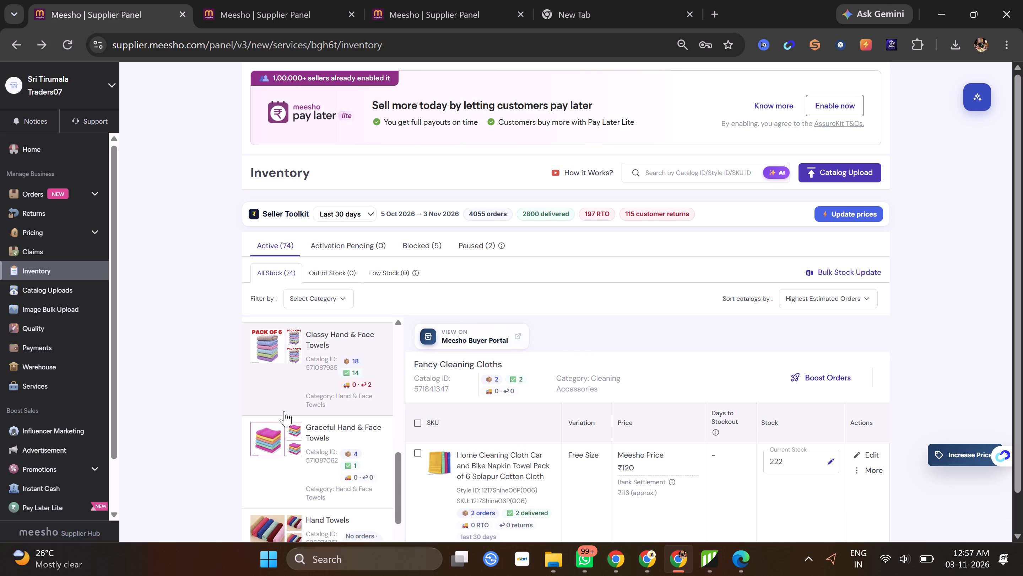
click(284, 363)
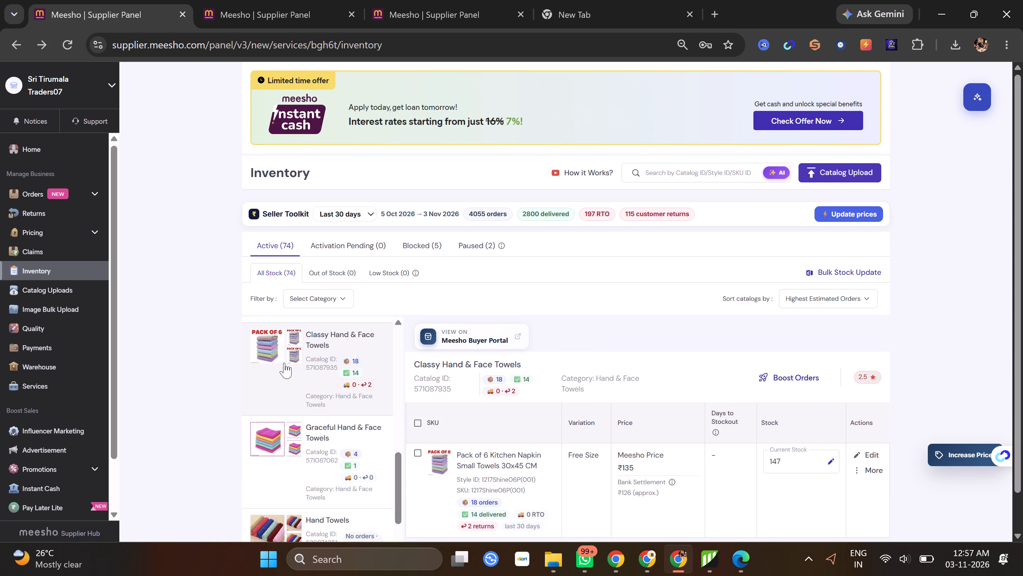
click(280, 446)
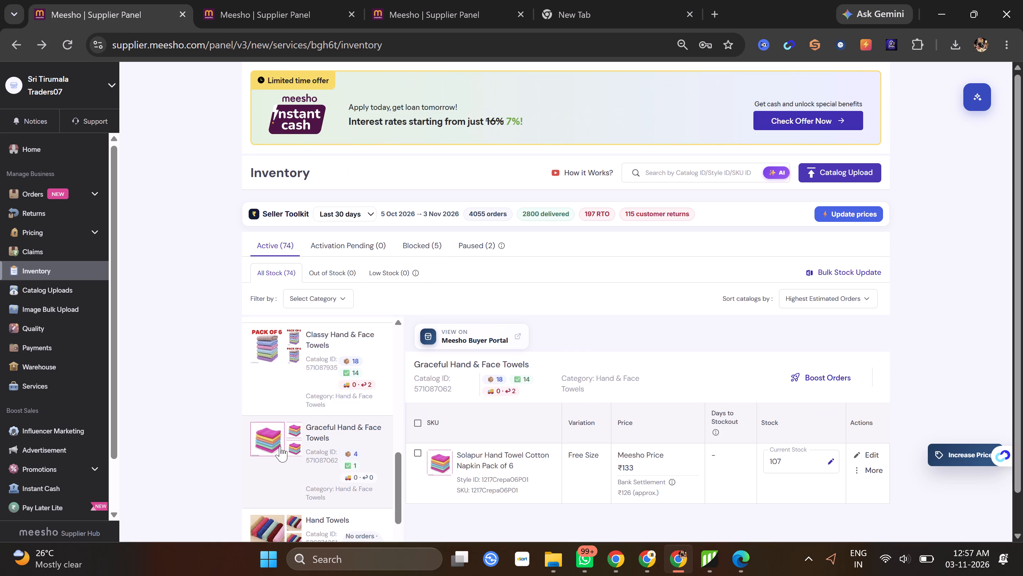
click(275, 352)
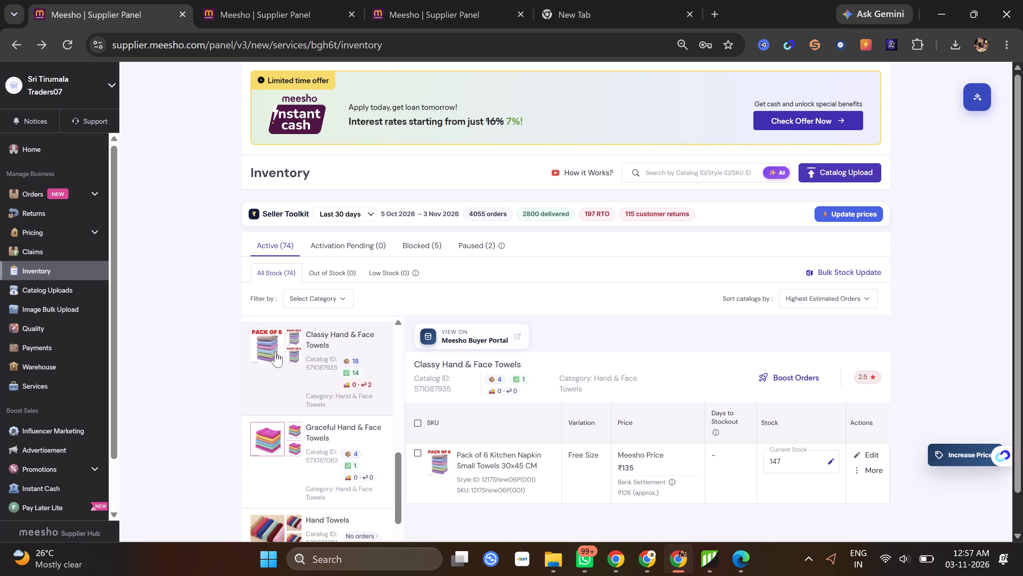
scroll(275, 352, up, 1)
click(276, 361)
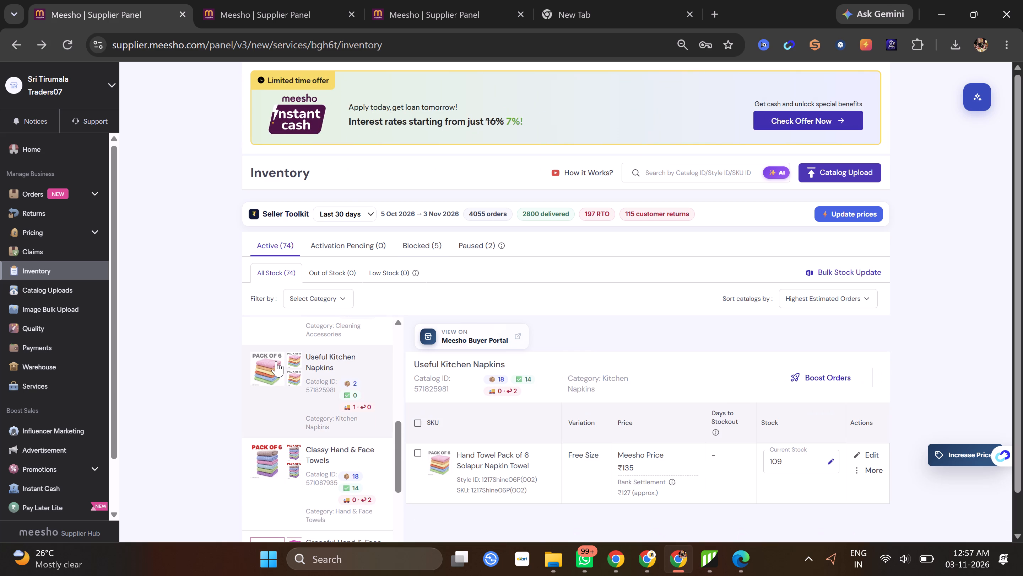
scroll(276, 361, down, 2)
click(276, 369)
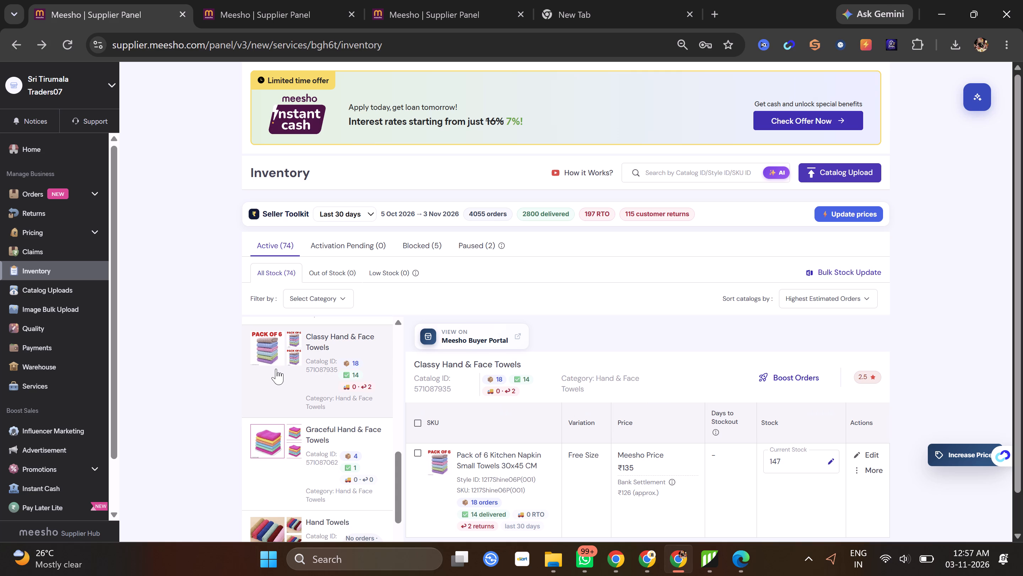
click(276, 369)
Open the Graceful Hand & Face Towels catalog's Solapur Hand Towel Cotton Napkin Pack of 6 for editing.
click(276, 449)
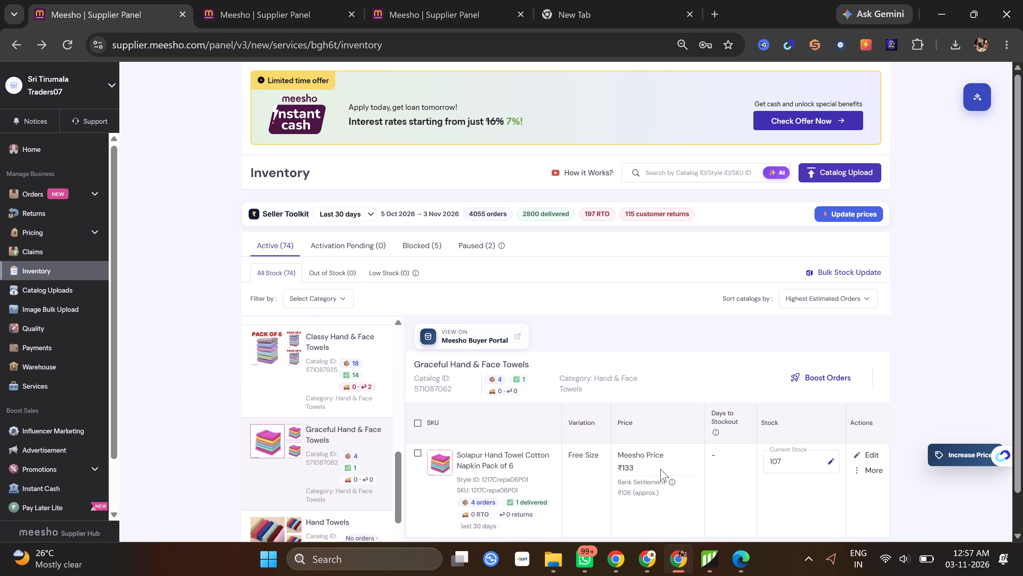
click(866, 452)
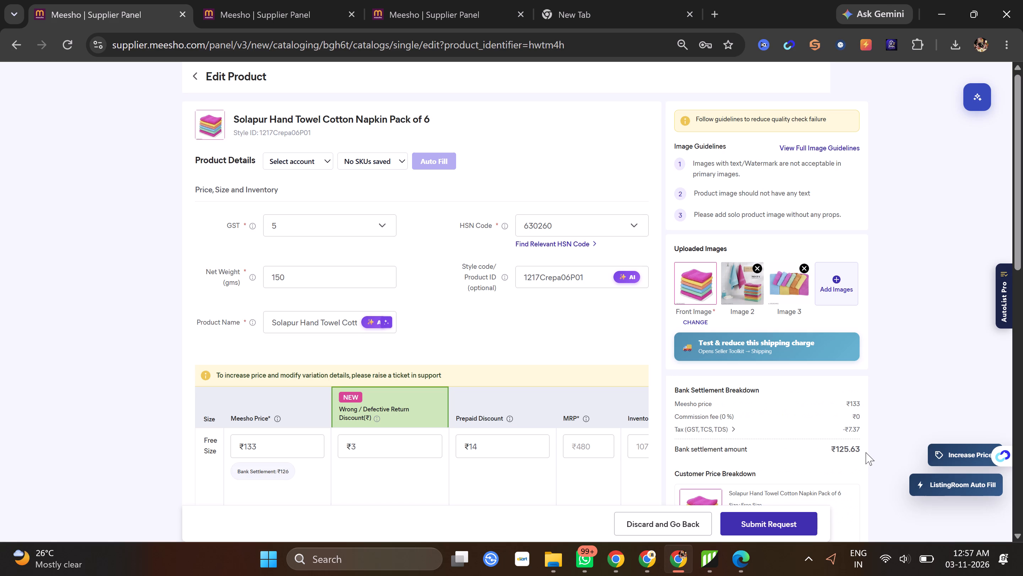
Raise a price-increase ticket for the Solapur Hand Towel Cotton Napkin Pack of 6 with MSP 145, WDRP 1 and MRP 750.
click(952, 454)
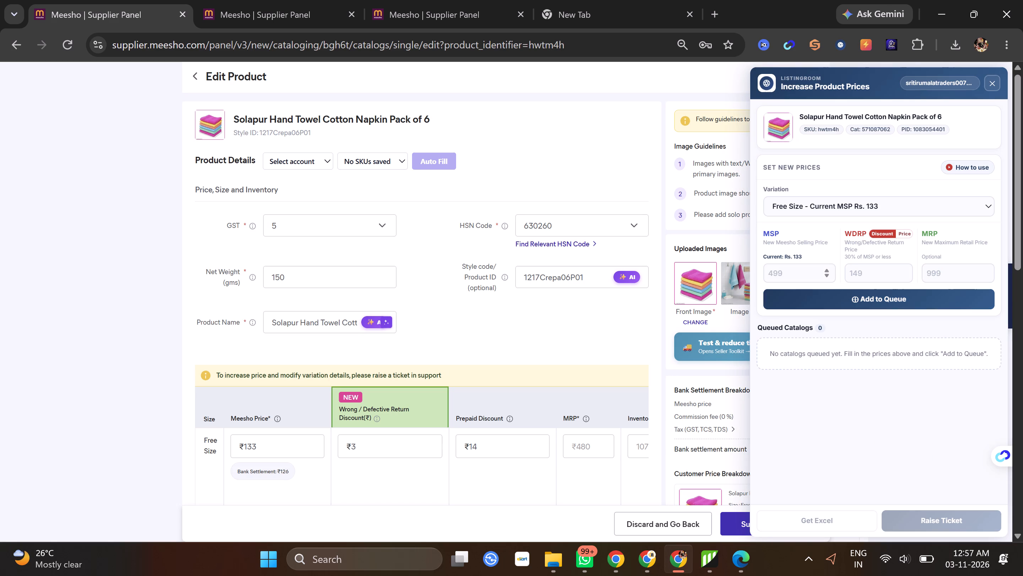
click(815, 269)
text(145)
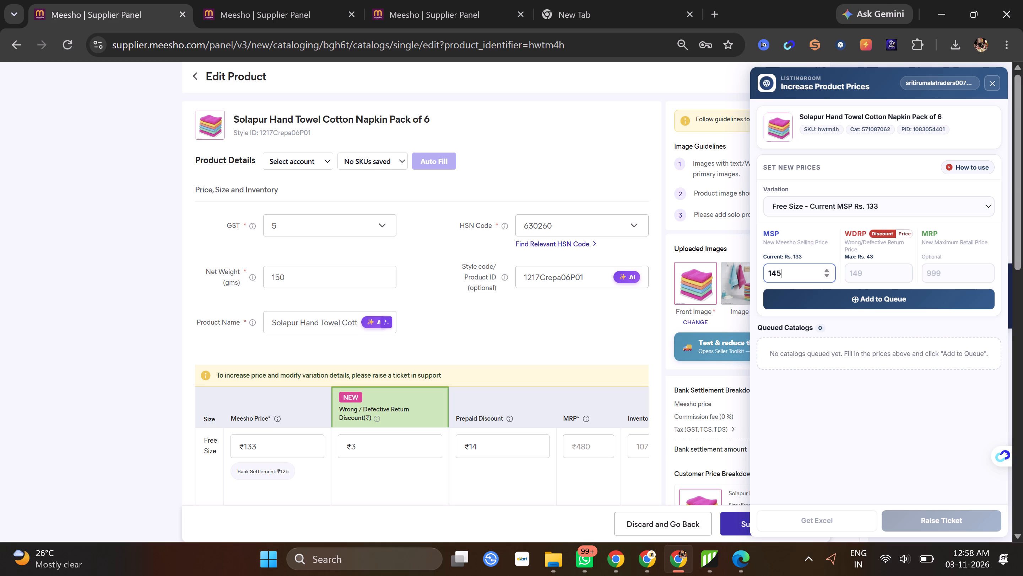
click(881, 271)
key(1)
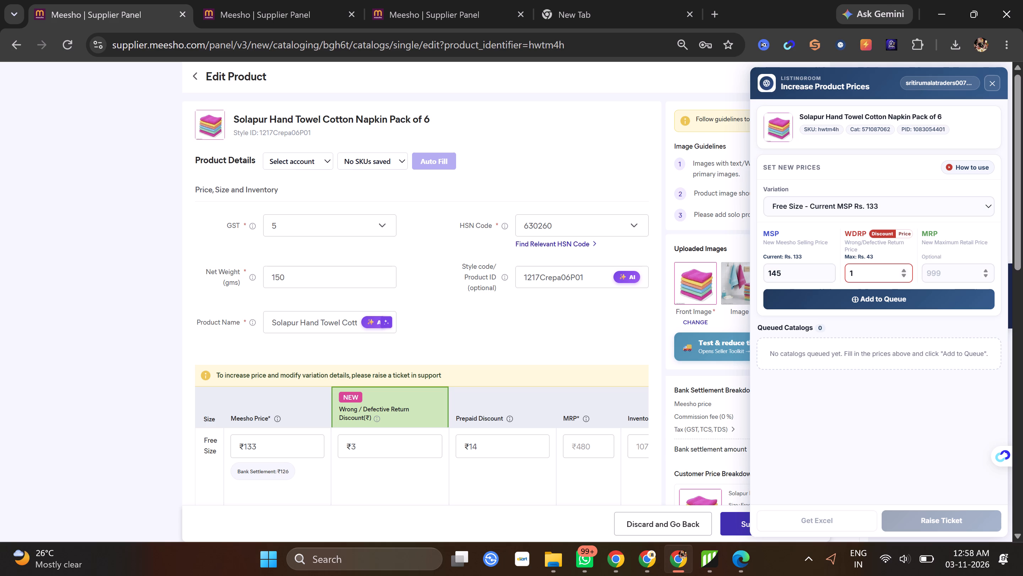
click(950, 276)
text(750)
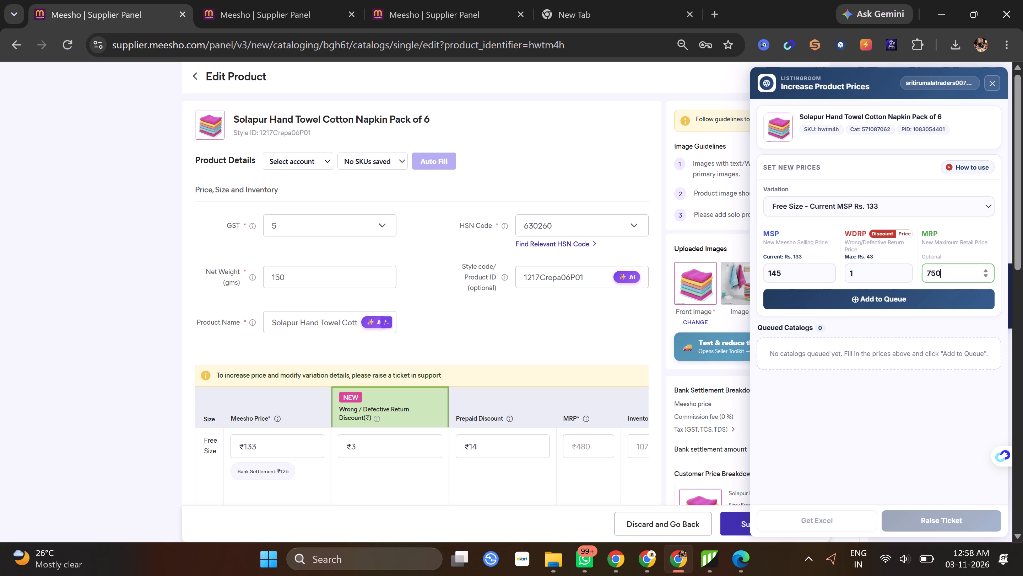
click(955, 299)
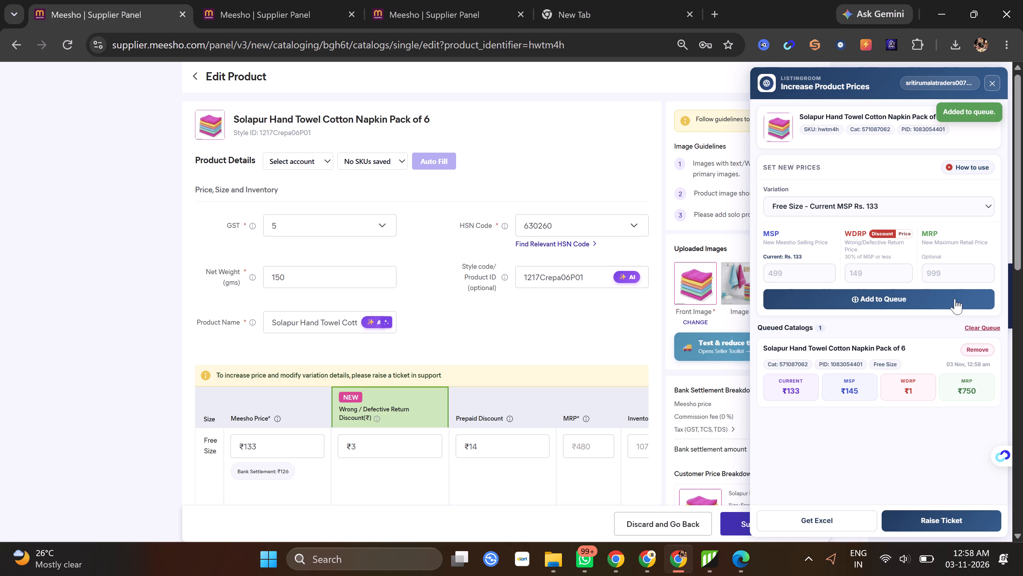
click(932, 525)
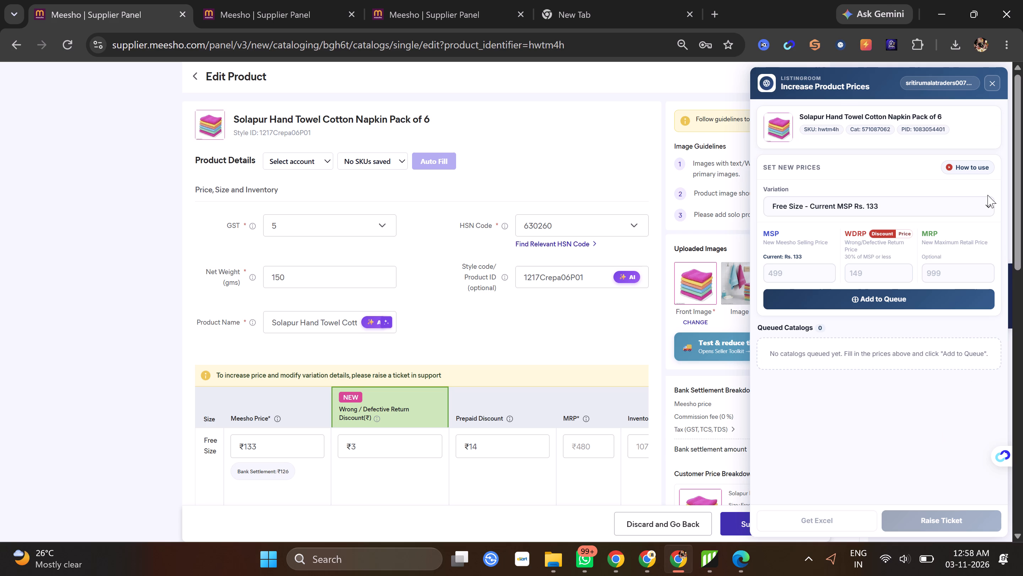
click(991, 90)
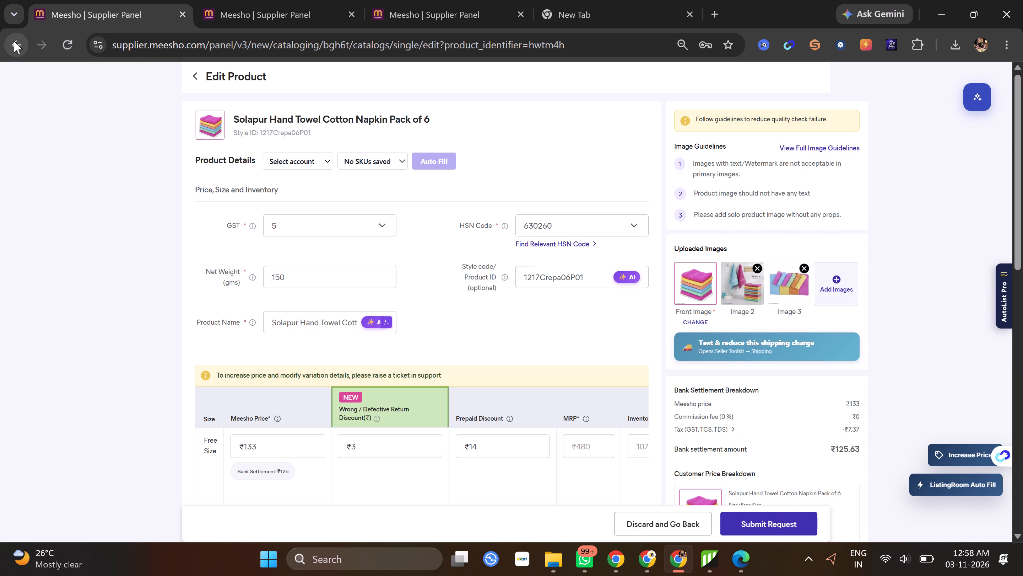
Return to the inventory and look through the first page of catalogs for another product needing a price increase.
scroll(328, 286, down, 2)
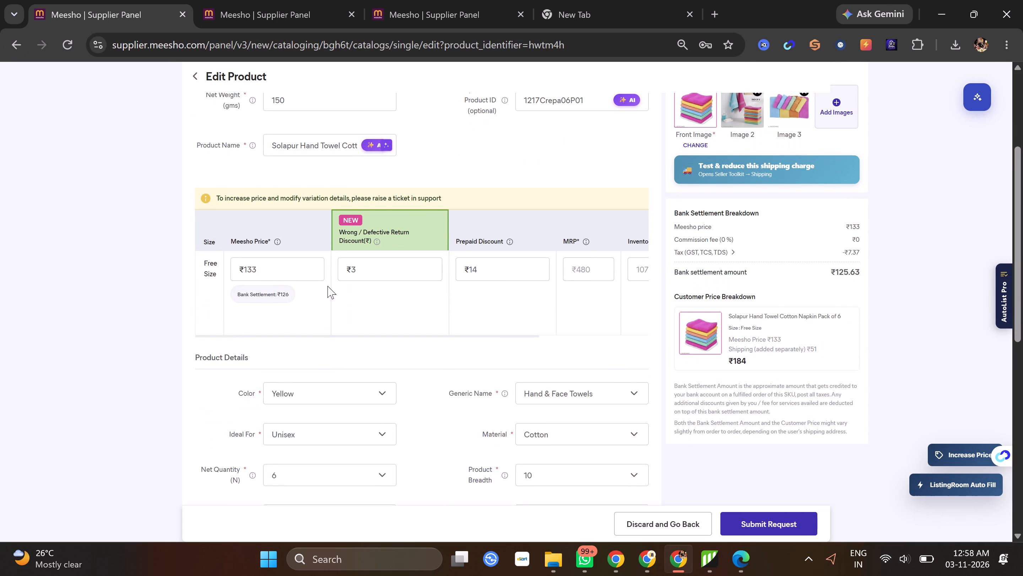
scroll(53, 300, up, 1)
click(16, 39)
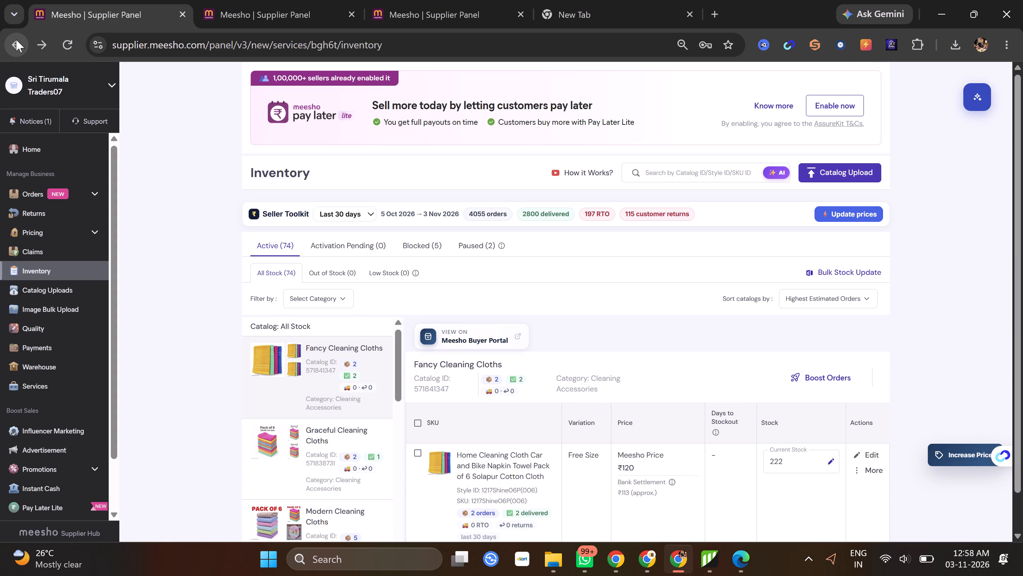
scroll(191, 199, down, 6)
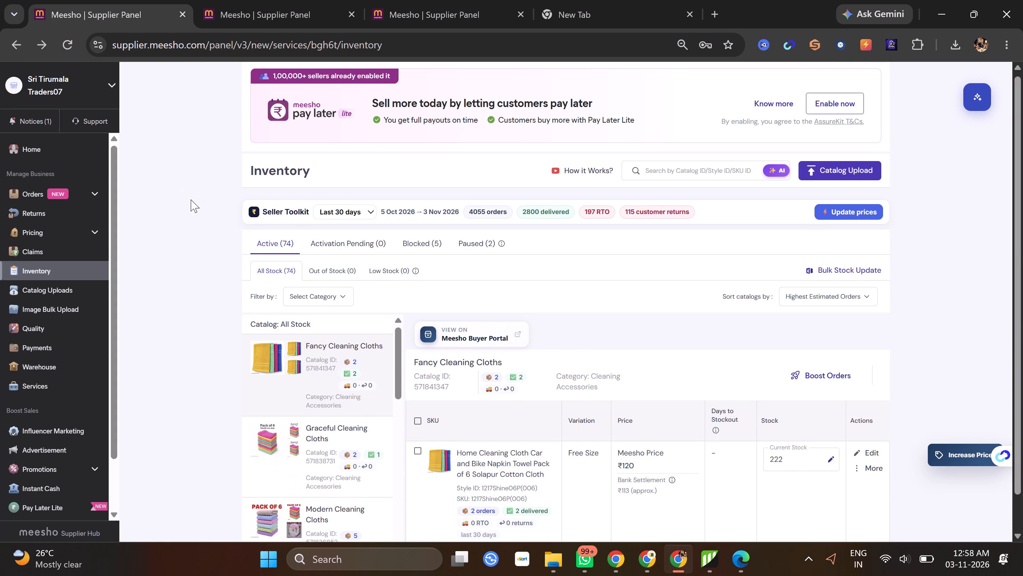
scroll(269, 355, down, 10)
scroll(269, 355, up, 1)
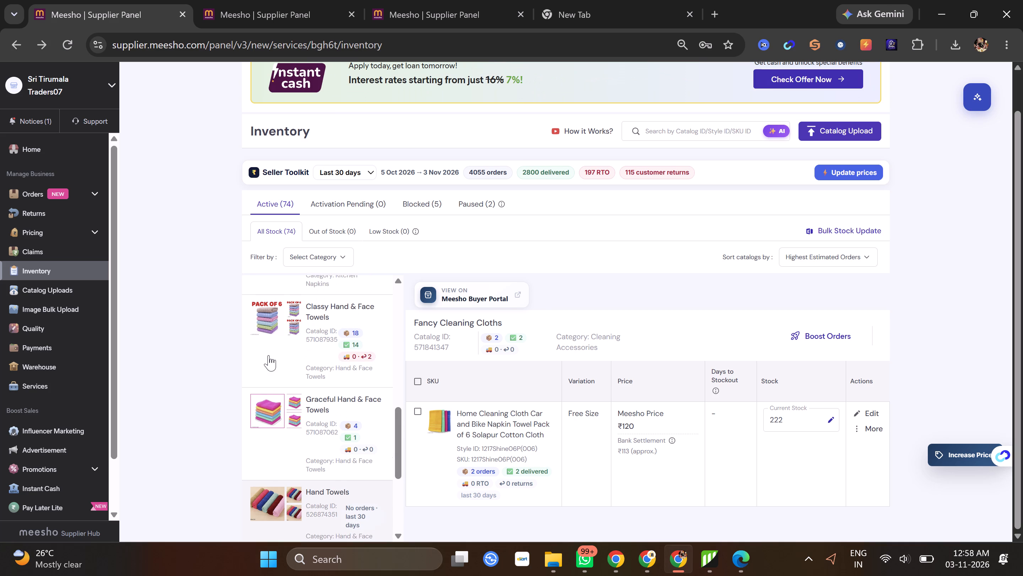
scroll(269, 355, up, 1)
scroll(158, 352, down, 4)
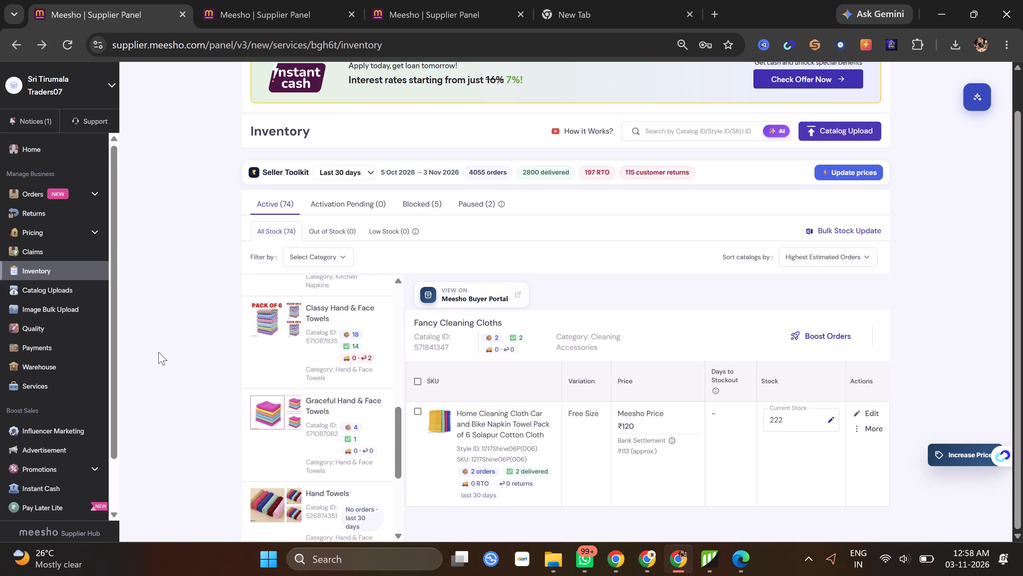
scroll(158, 352, down, 5)
scroll(331, 416, down, 6)
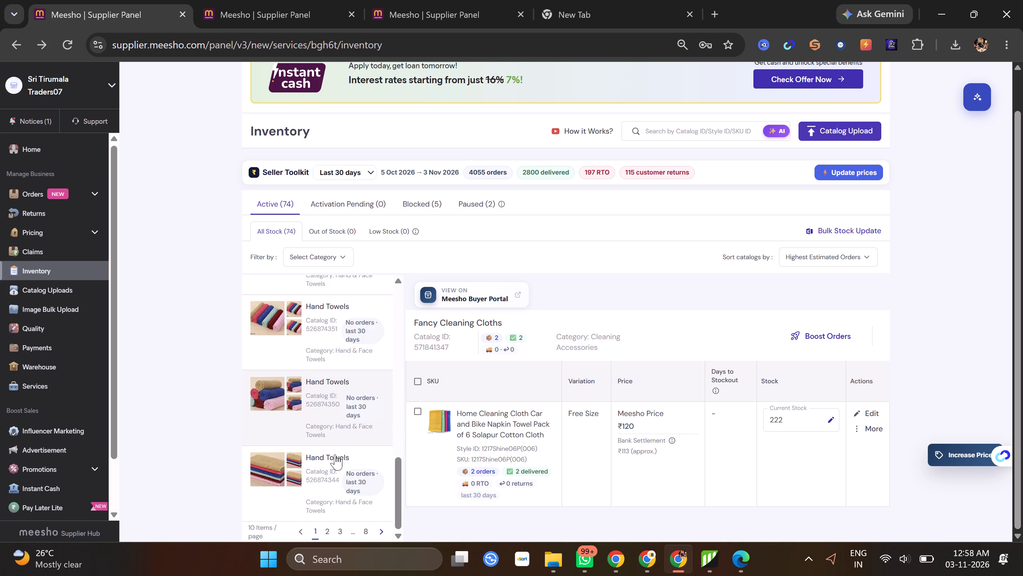
Review the second page of catalogs, checking the product prices in Graceful Hand & Face Towels and Voguish Hand & Face Towels.
click(327, 534)
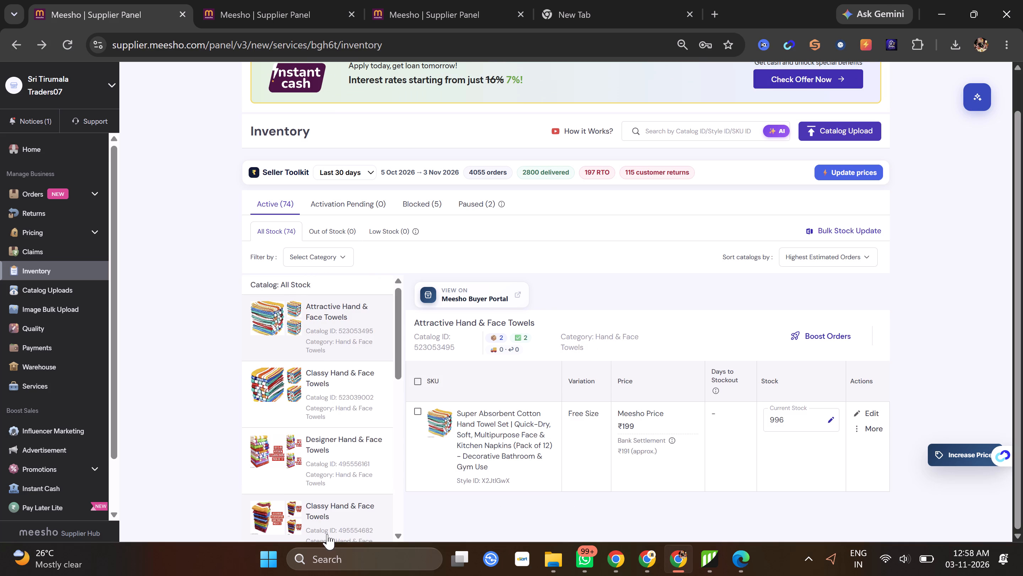
scroll(320, 433, down, 5)
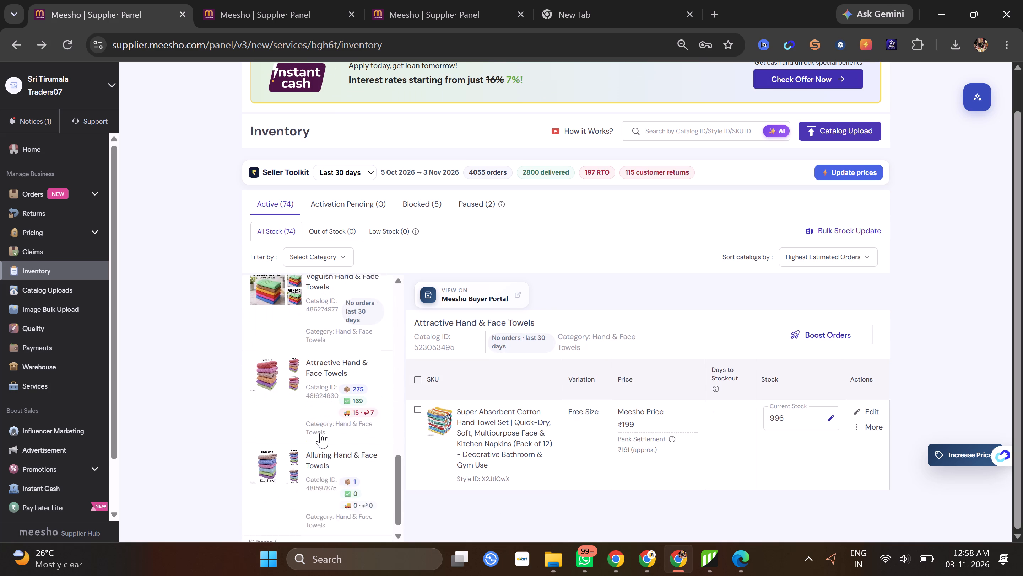
scroll(320, 433, up, 3)
scroll(320, 433, down, 1)
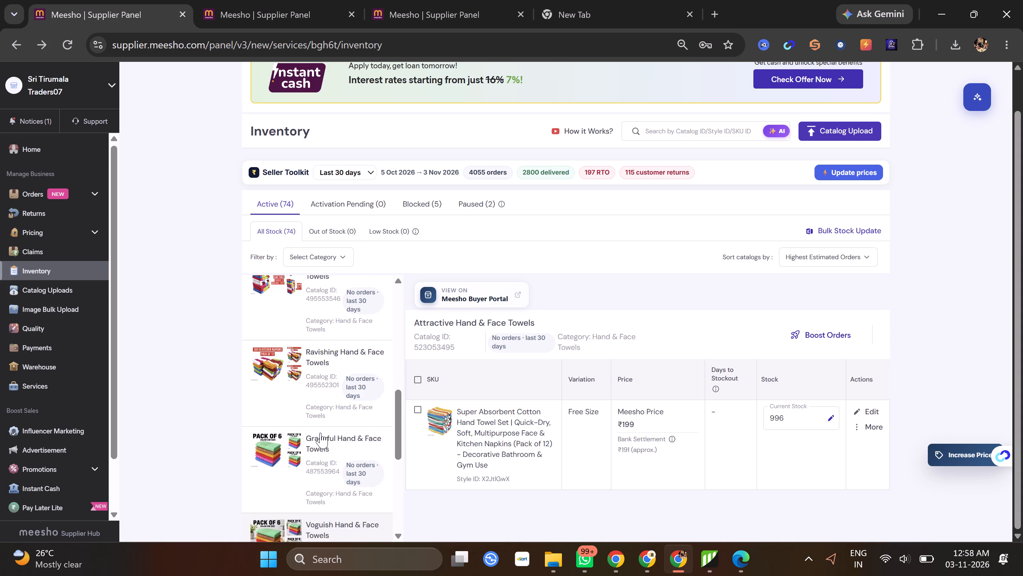
scroll(320, 433, down, 1)
click(285, 303)
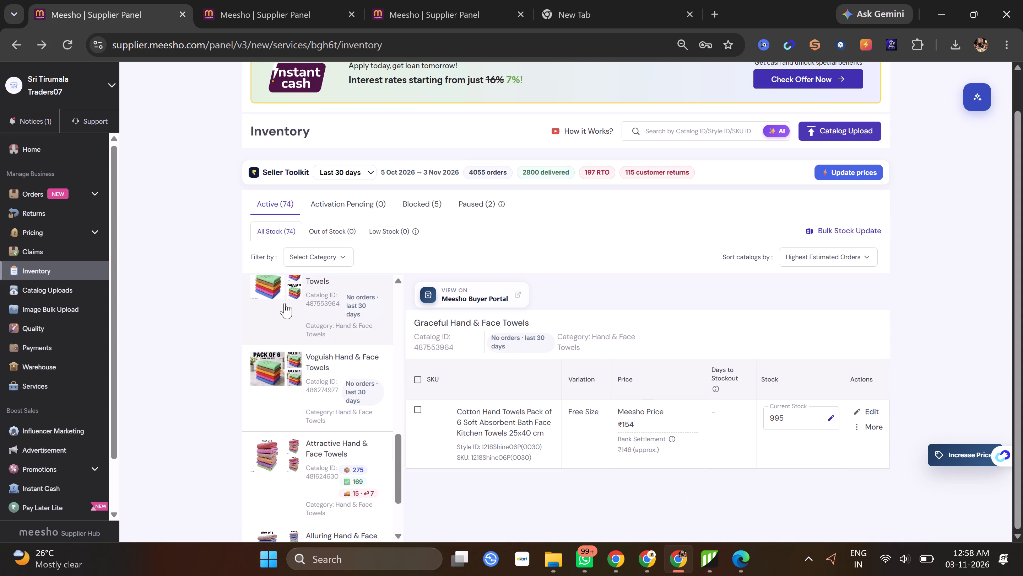
click(275, 378)
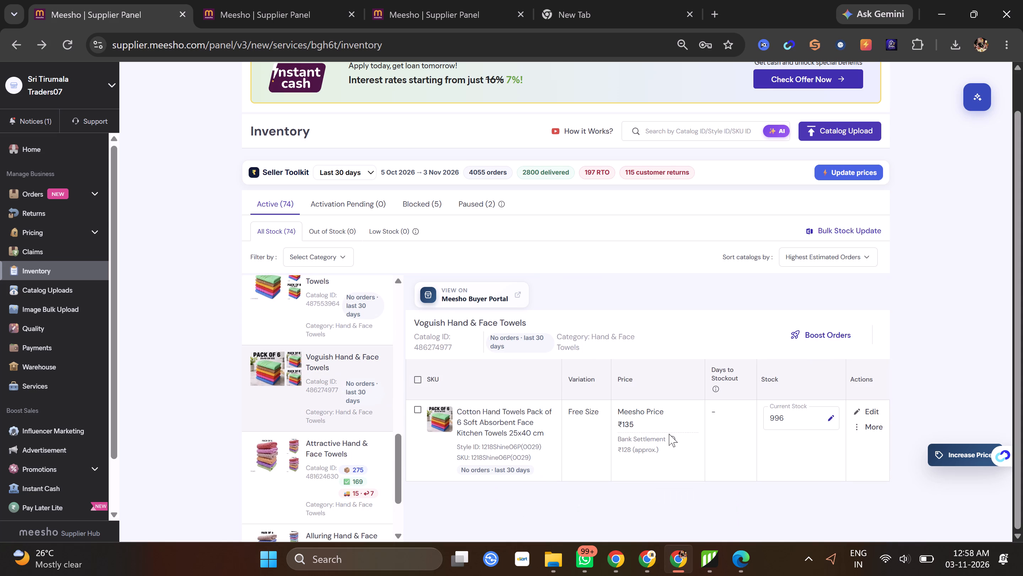
Raise a price-increase ticket for the Voguish catalog's Cotton Hand Towels Pack of 6 with MSP 145, WDRP 1 and MRP 699.
click(860, 412)
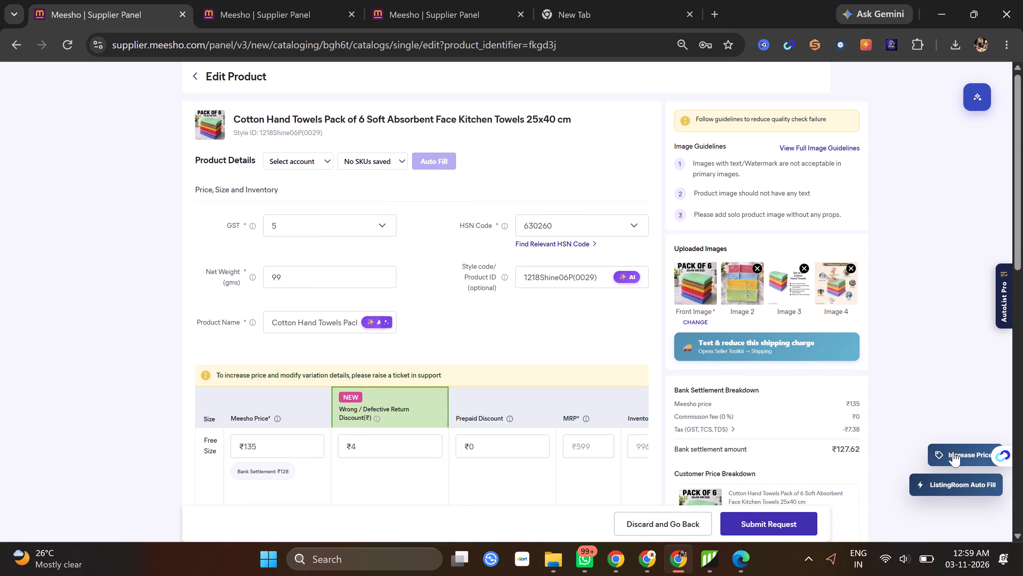
click(953, 452)
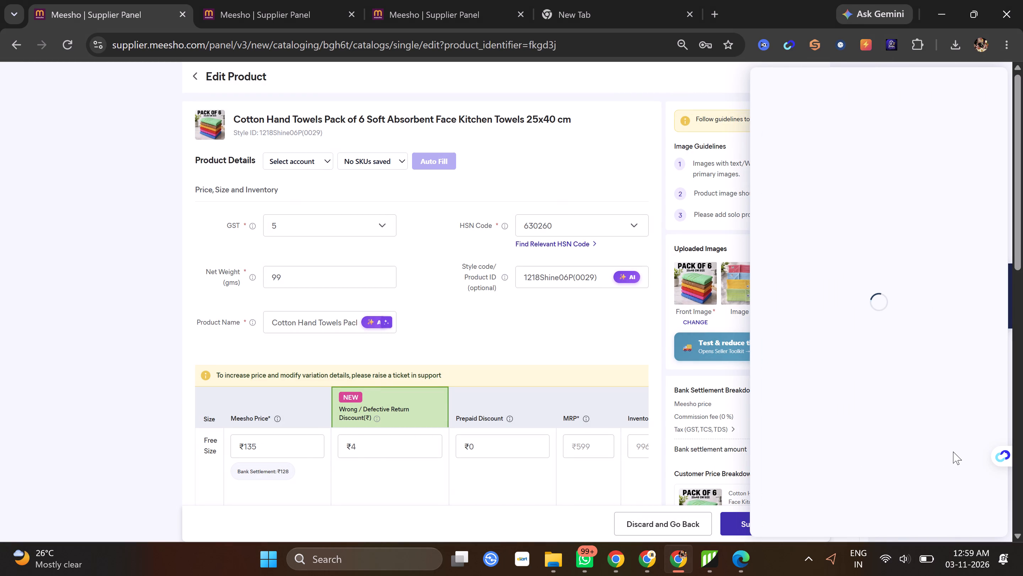
click(815, 280)
text(145)
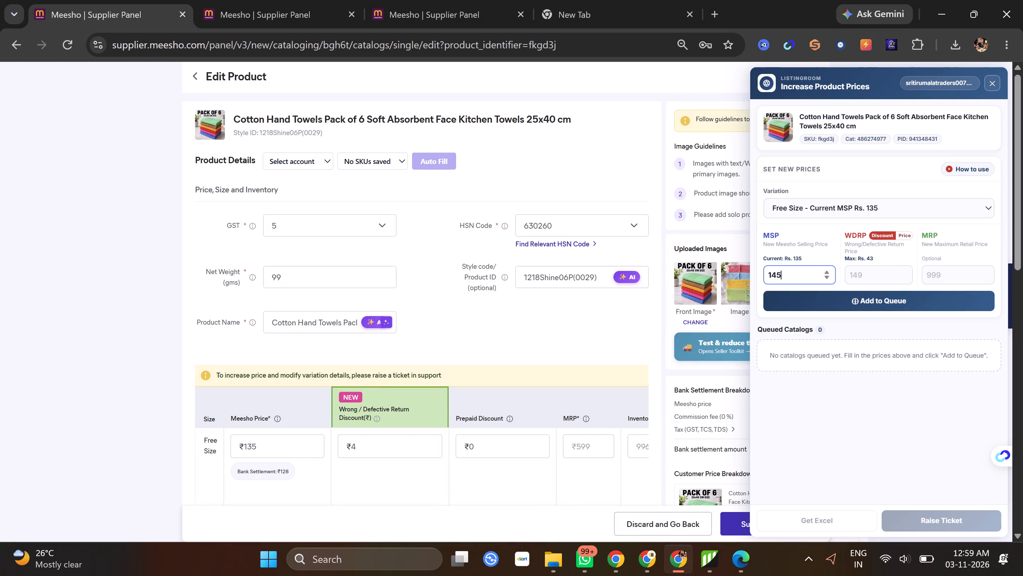
click(867, 277)
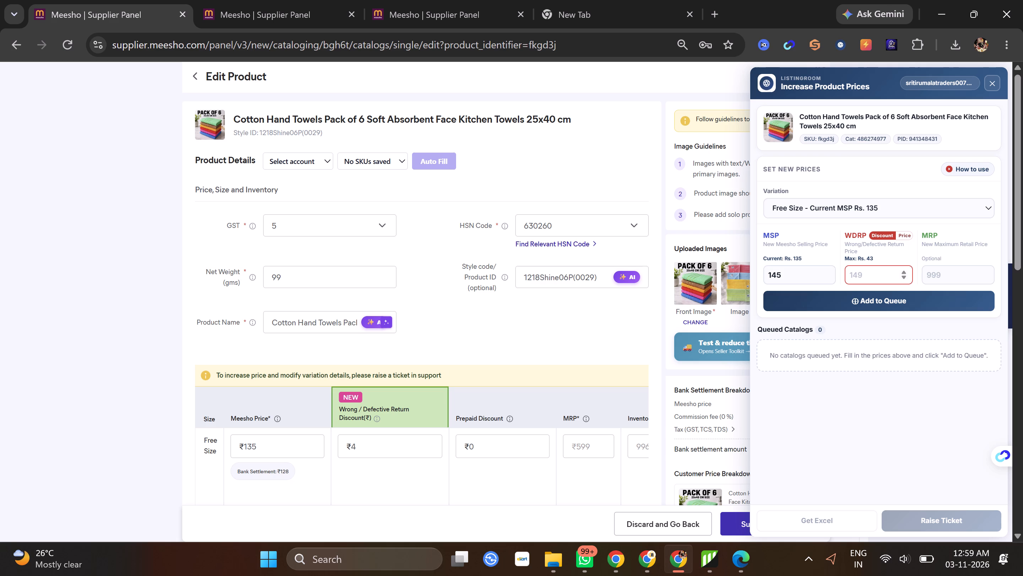
key(1)
click(946, 283)
text(65)
key(BackSpace)
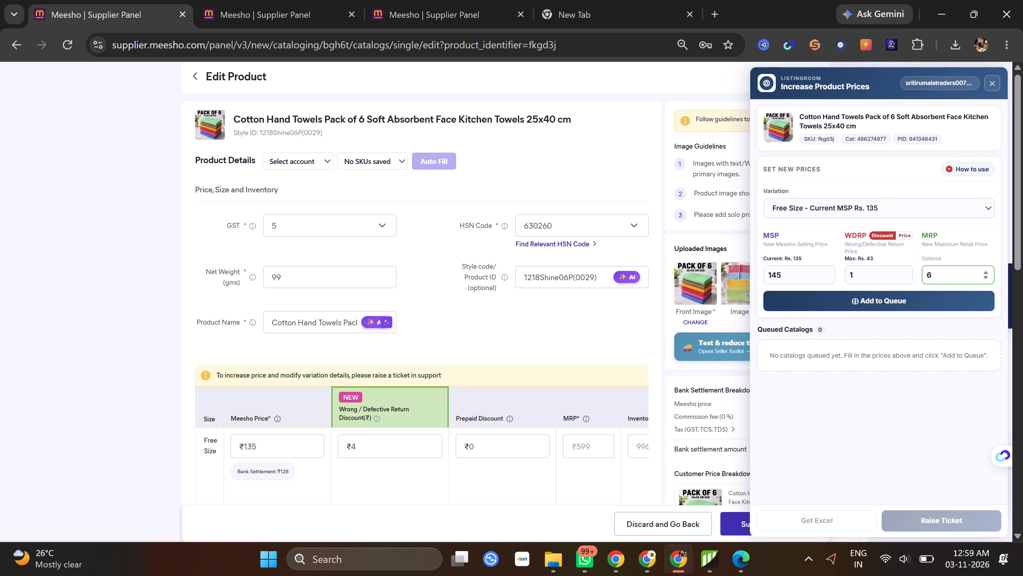
text(99)
click(973, 297)
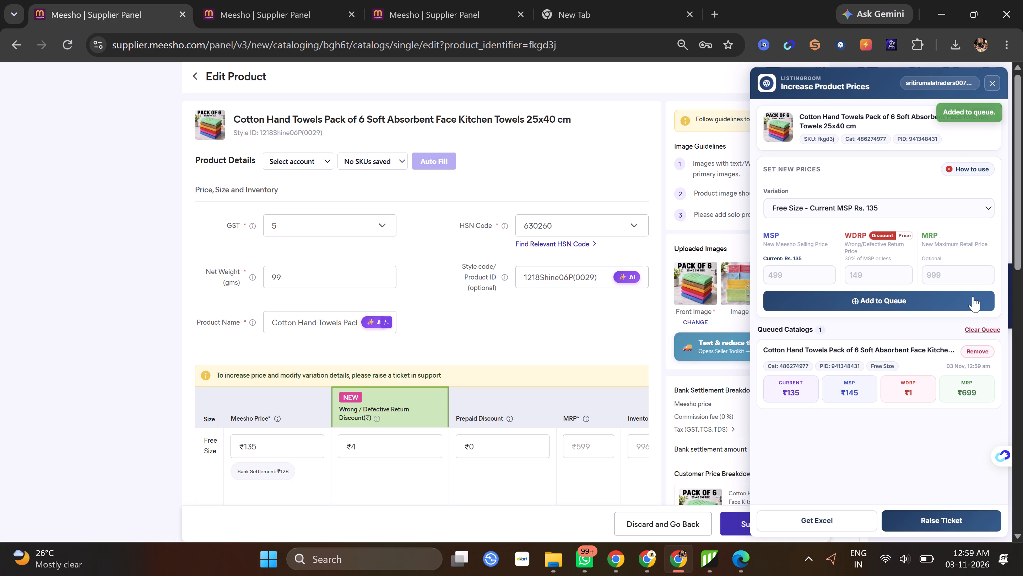
click(936, 522)
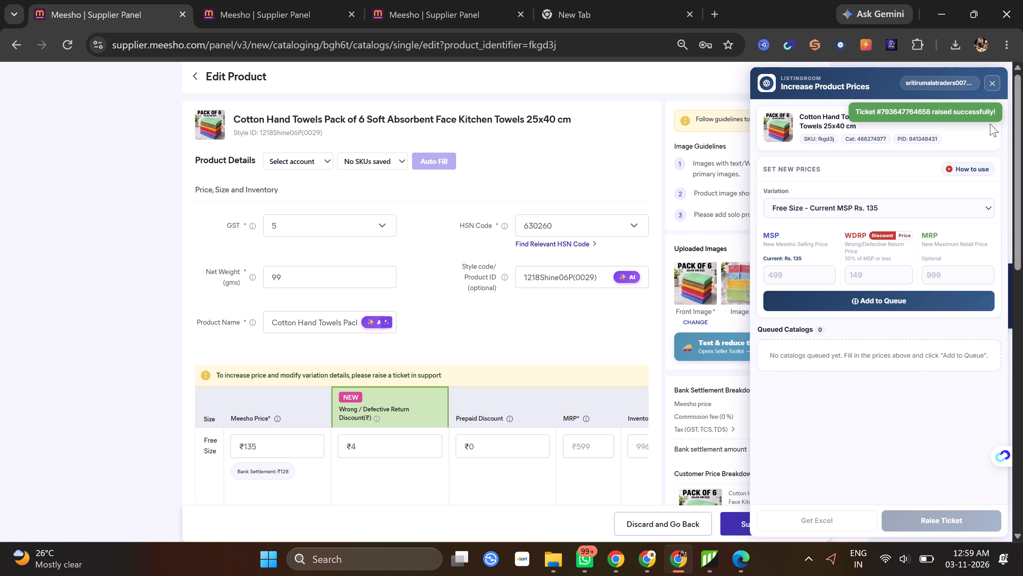
click(992, 75)
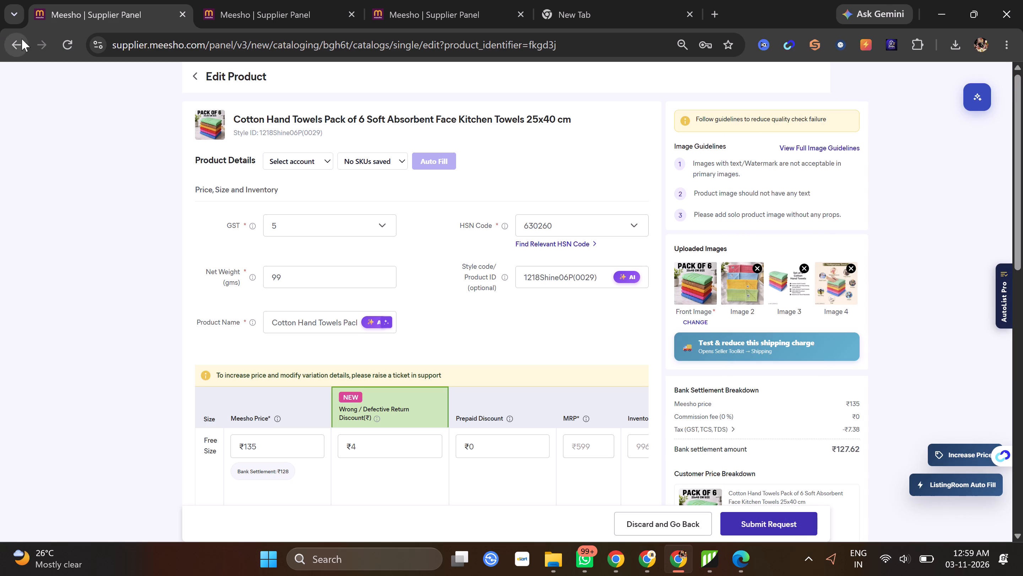
Return to the inventory and open the Cotton Hand Towels Pack of 6 from the Attractive Hand & Face Towels catalog for editing.
click(26, 43)
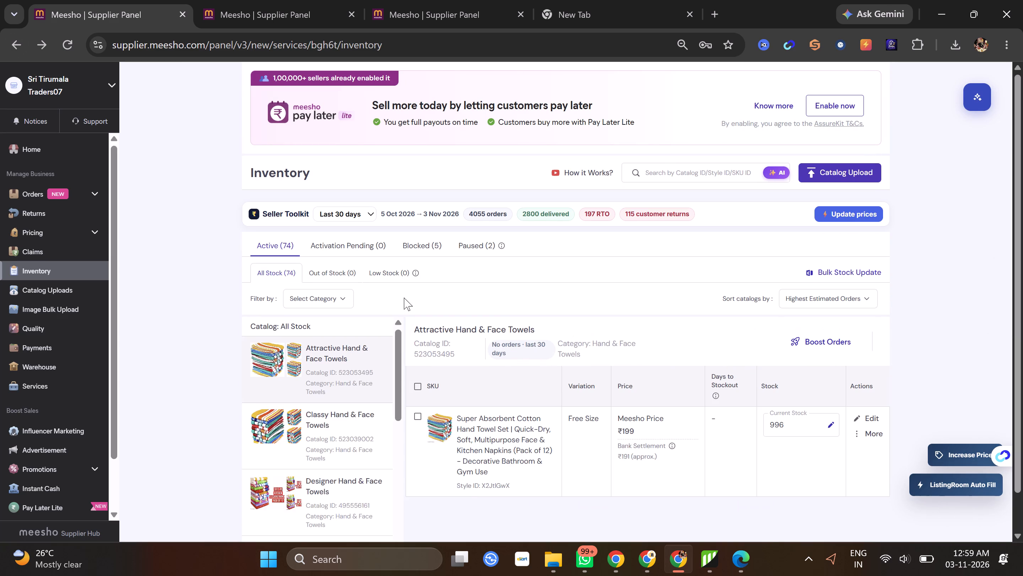
scroll(313, 435, down, 8)
scroll(313, 435, right, 1)
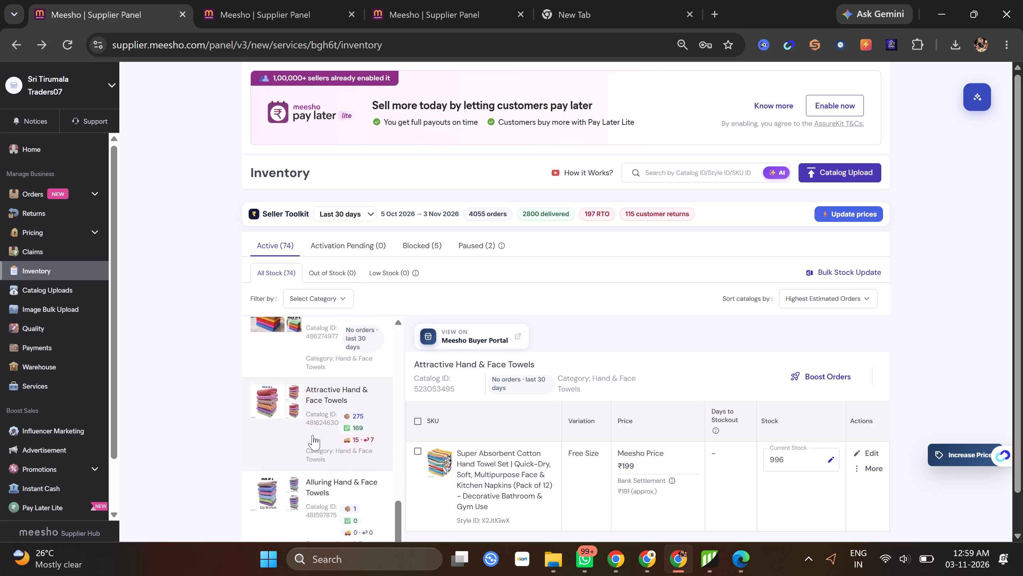
scroll(313, 435, right, 1)
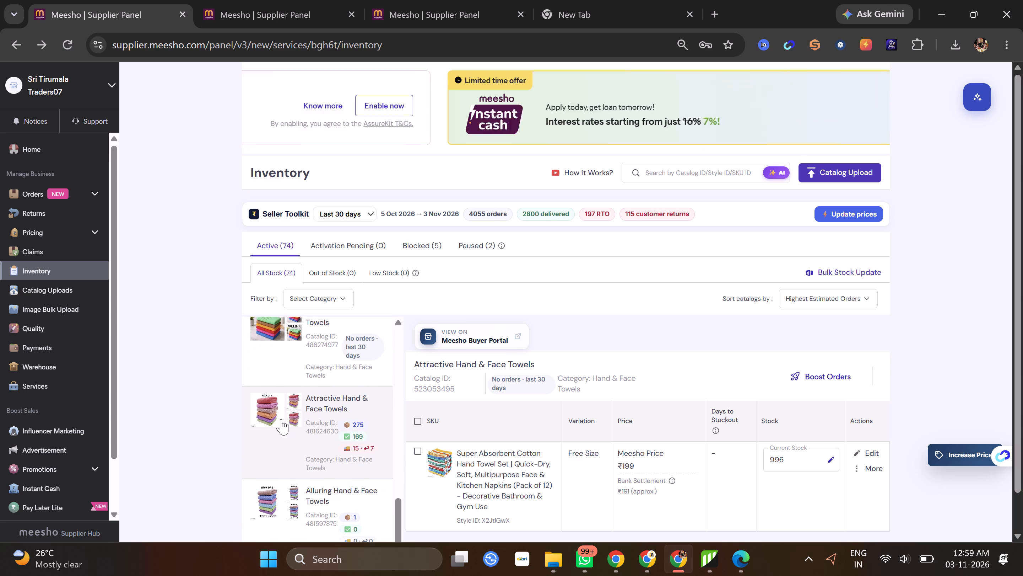
click(281, 419)
scroll(553, 422, down, 2)
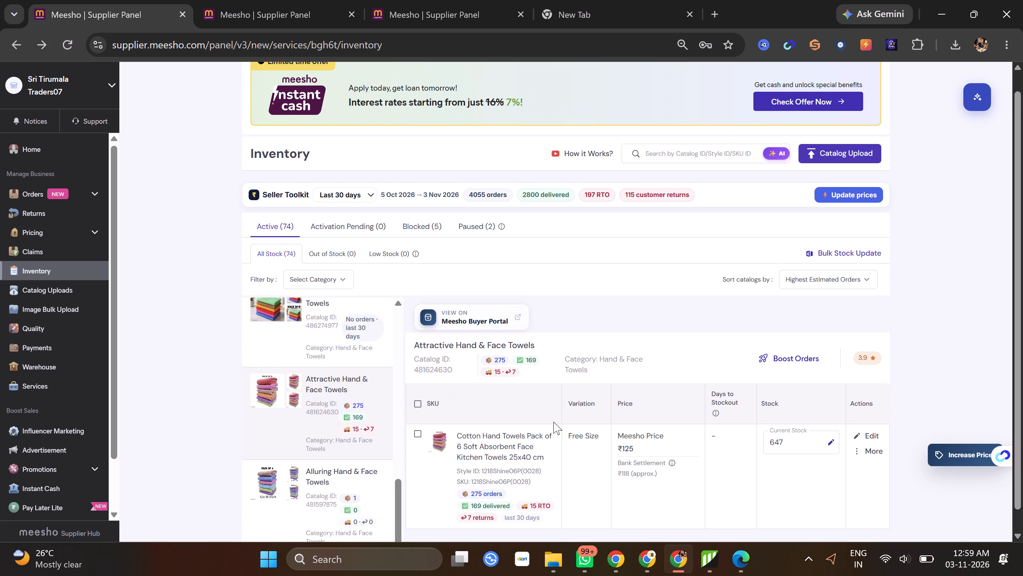
click(862, 413)
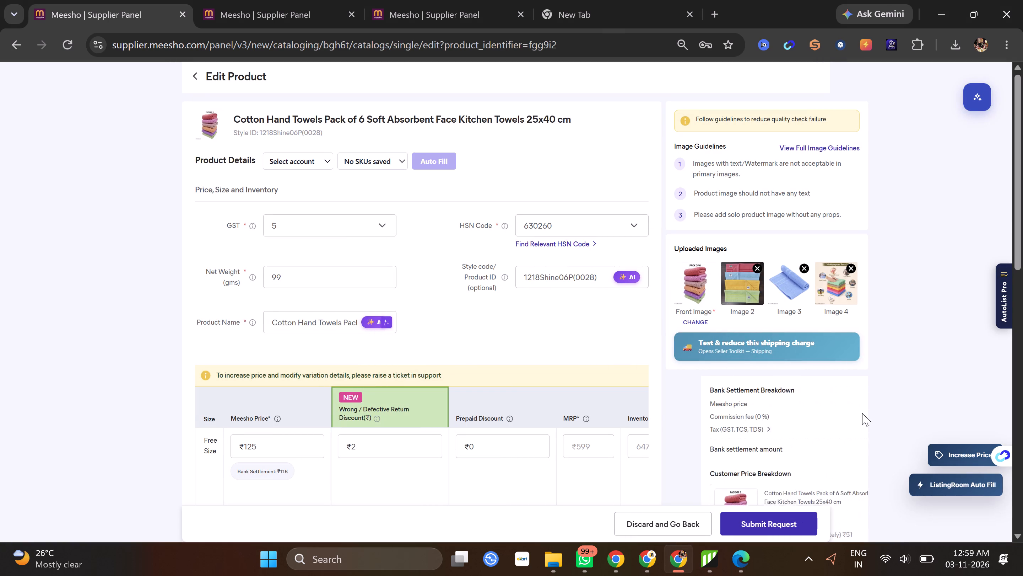
Raise a price-increase ticket for the Attractive catalog's 25x40 cm Cotton Hand Towels Pack of 6 with MSP 145, WDRP 1 and MRP 750.
scroll(862, 413, down, 2)
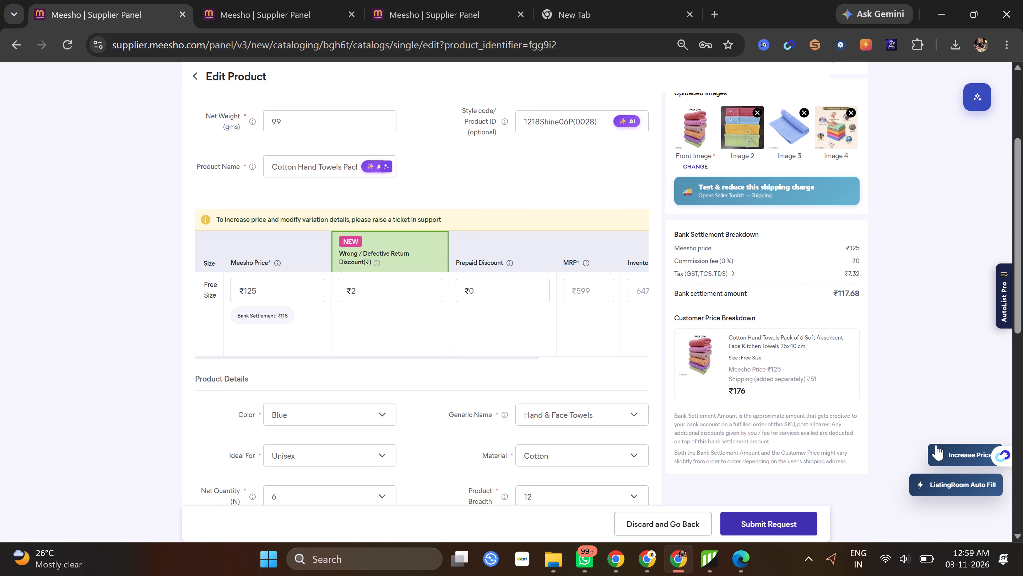
click(948, 462)
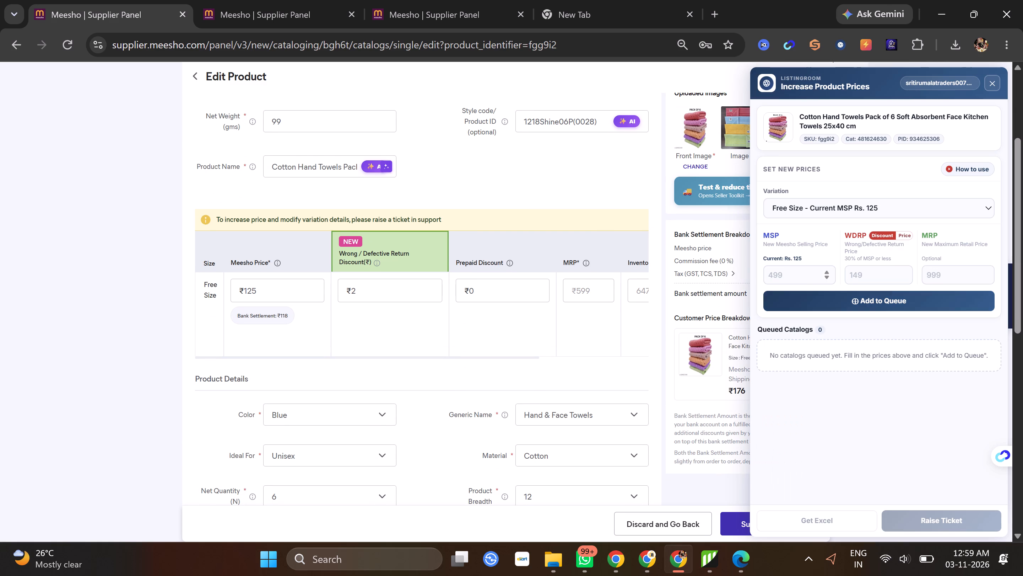
click(804, 273)
text(14)
key(5)
click(858, 274)
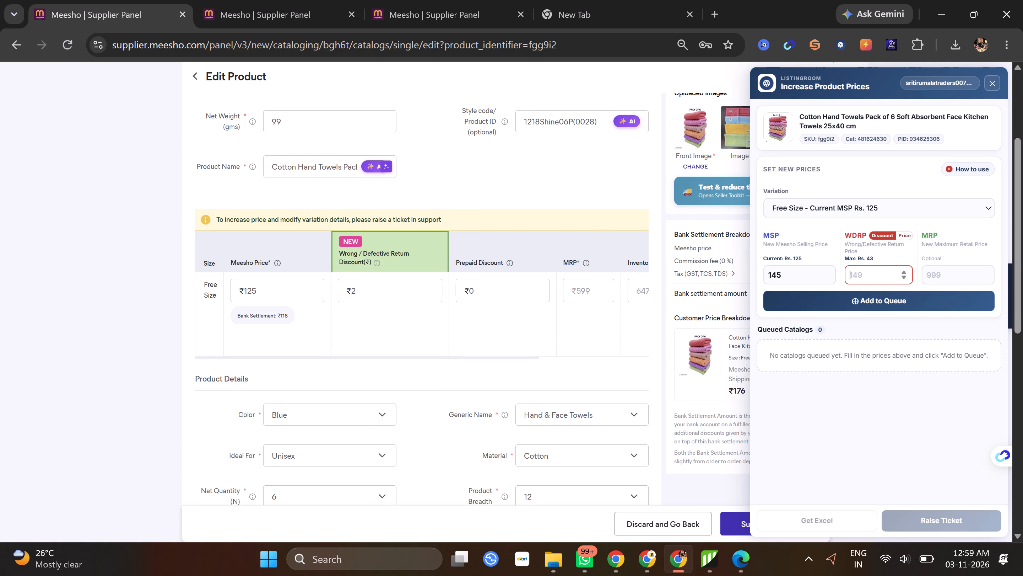
key(1)
click(952, 272)
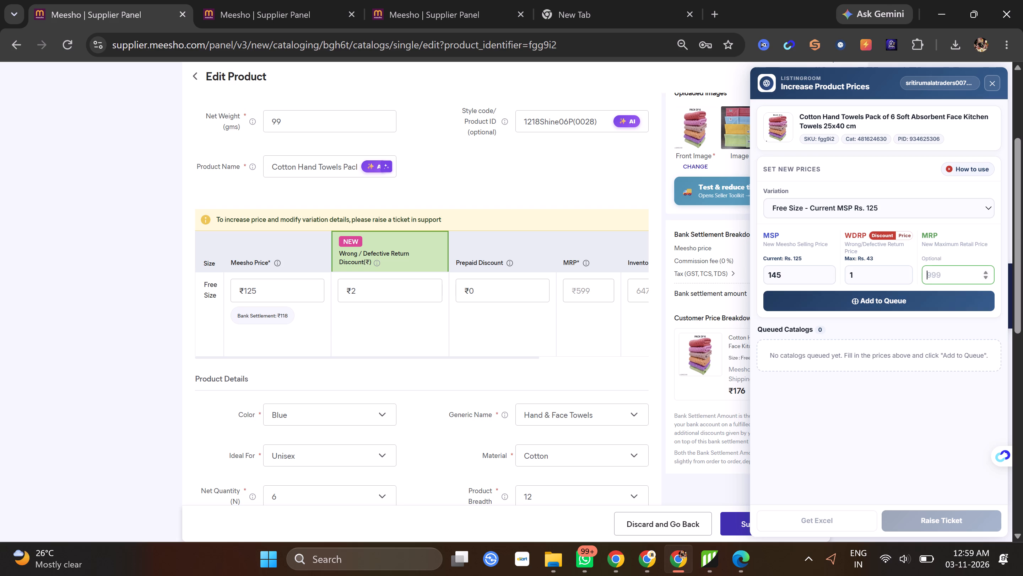
text(750)
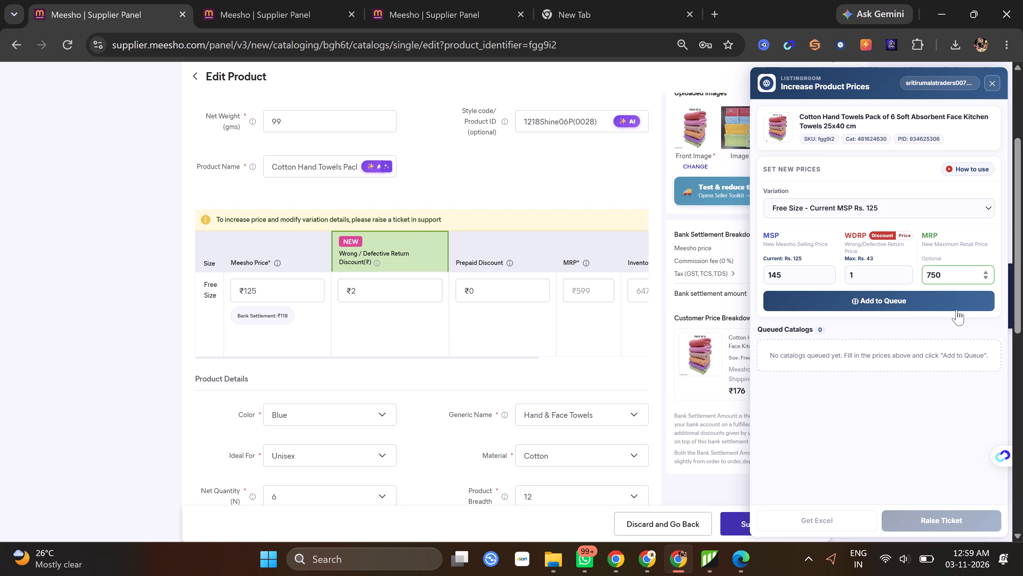
click(952, 306)
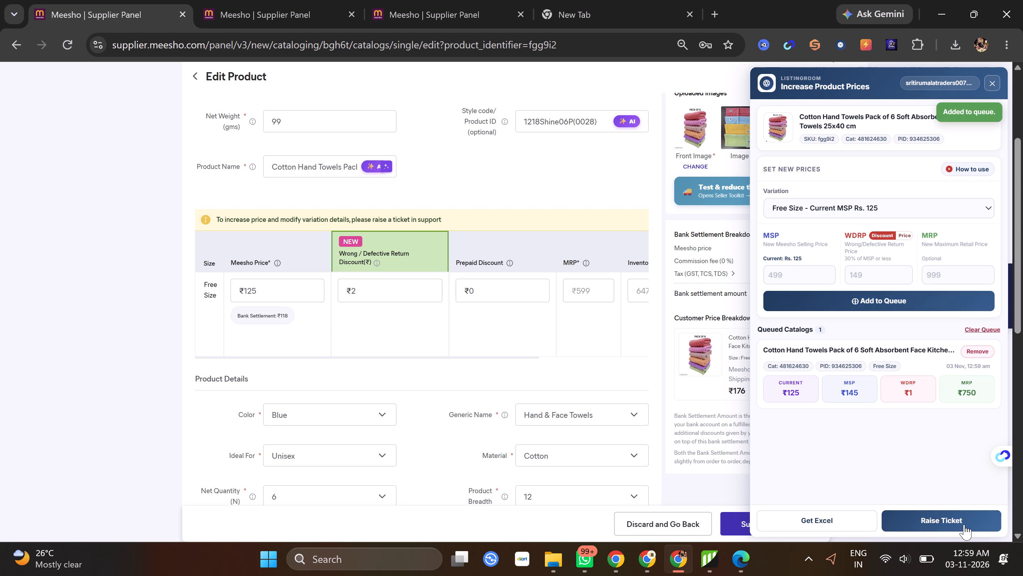
click(964, 518)
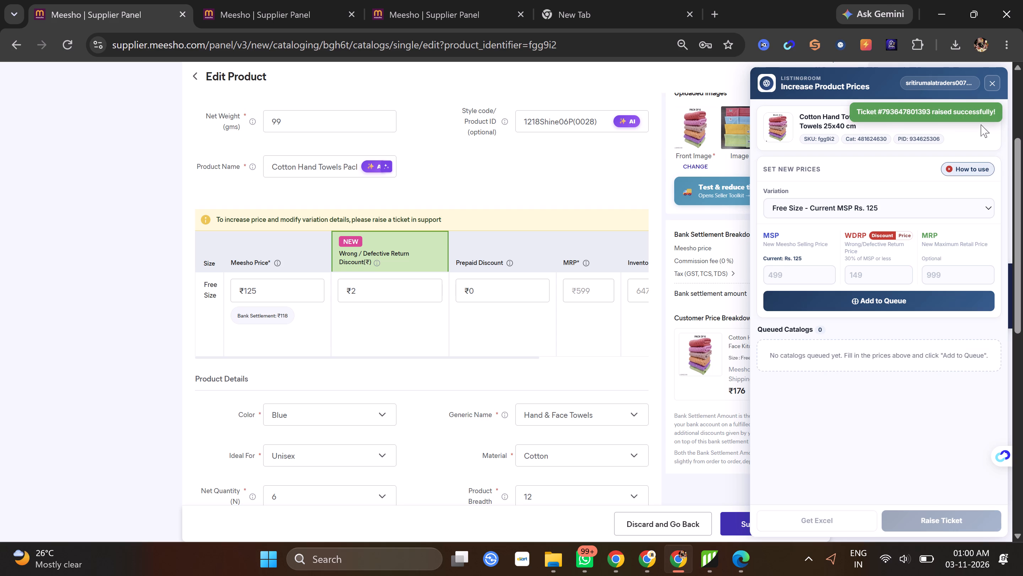
click(995, 83)
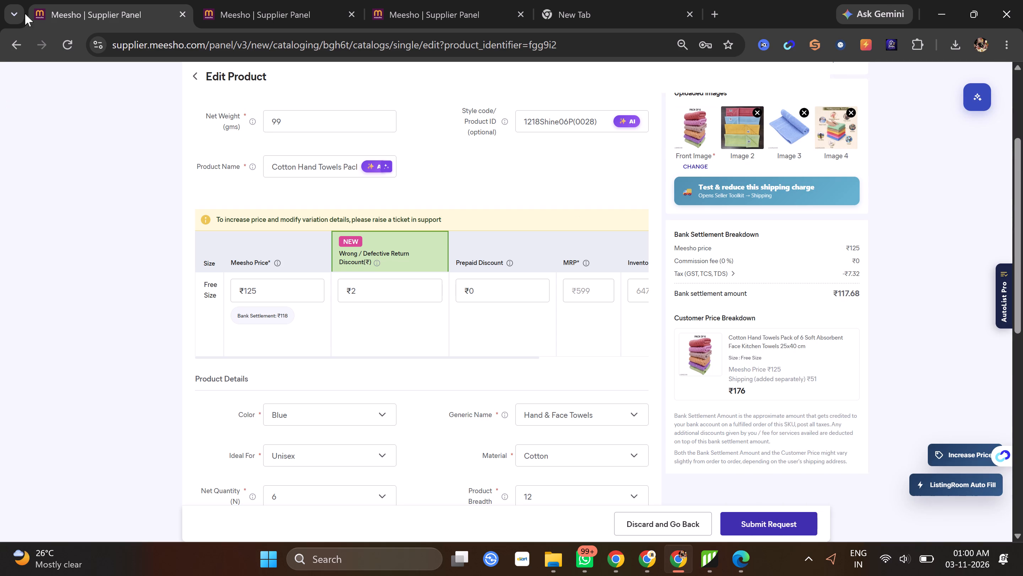
Return to the inventory and open the 12x18 inch Cotton Hand Towels Pack of 6 from the Alluring Hand & Face Towels catalog for editing.
click(12, 38)
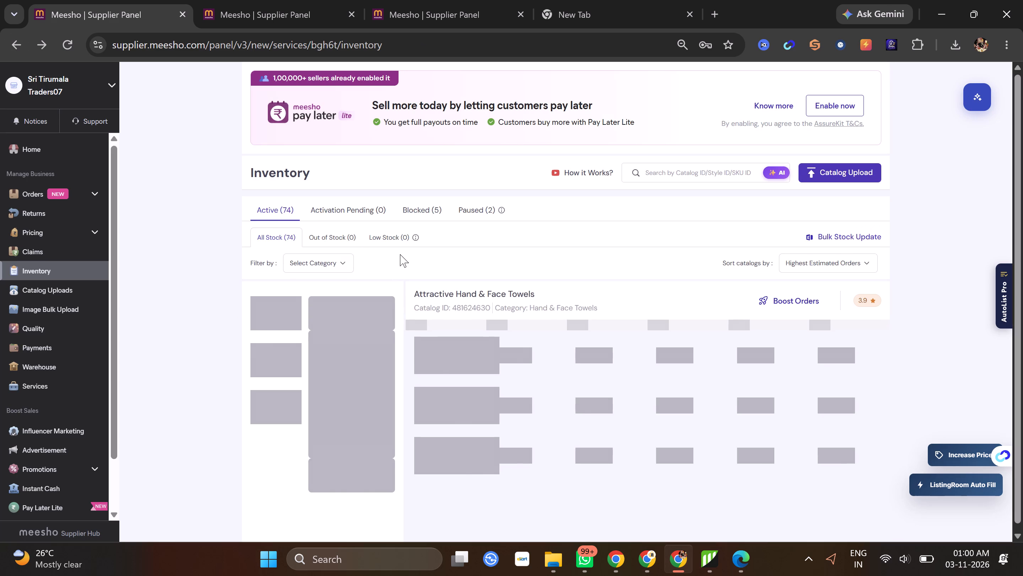
scroll(336, 395, down, 6)
click(280, 479)
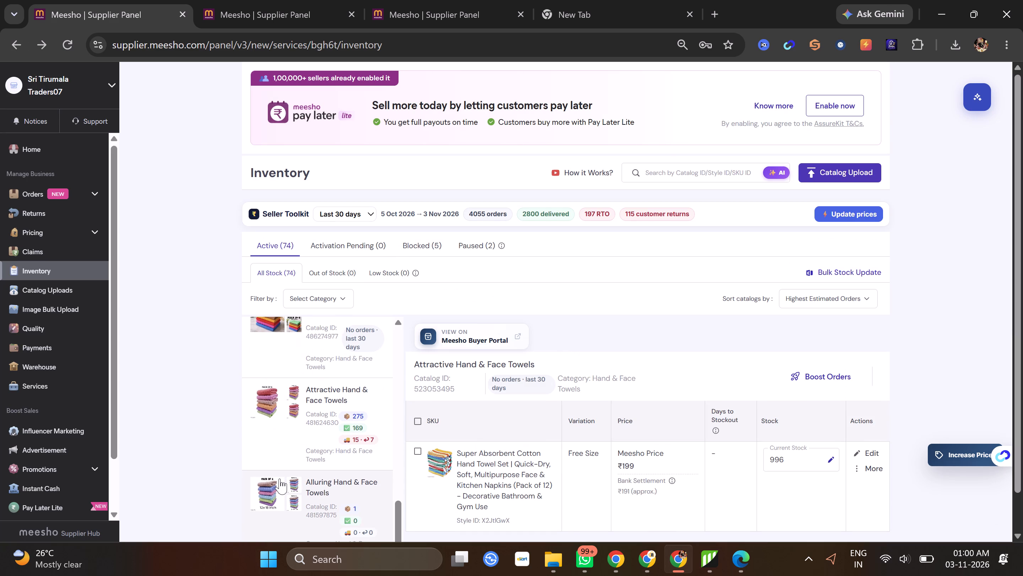
scroll(509, 475, down, 2)
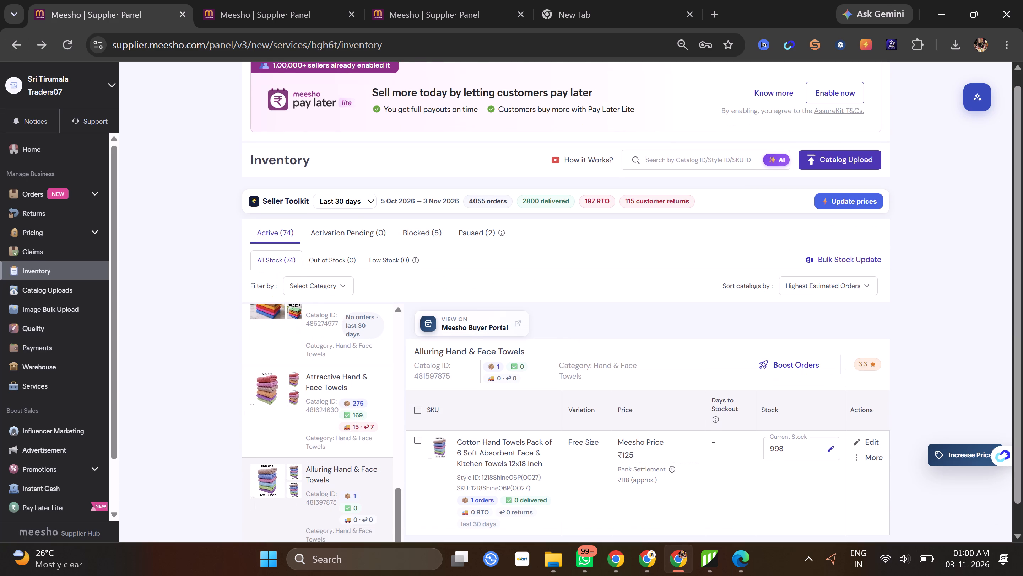
click(867, 412)
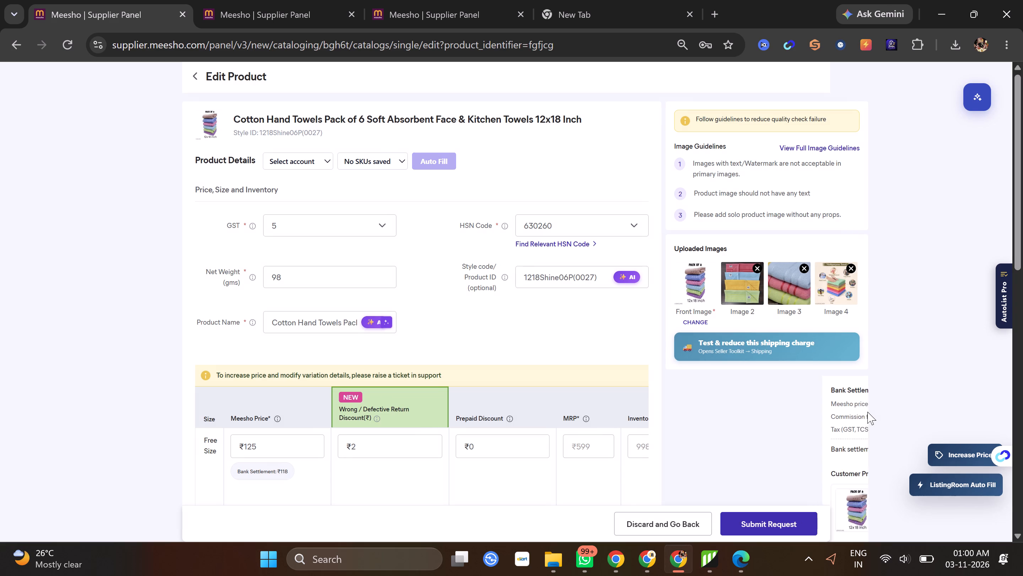
Raise a price-increase ticket for the Alluring catalog's Cotton Hand Towels Pack of 6 with MSP 145, WDRP 1 and MRP 750.
scroll(847, 417, down, 2)
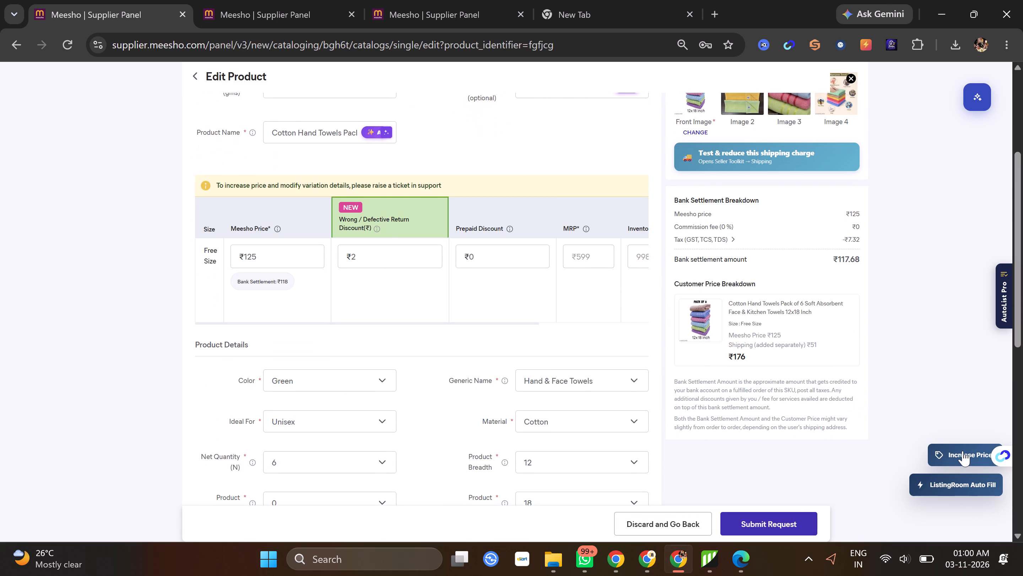
click(967, 449)
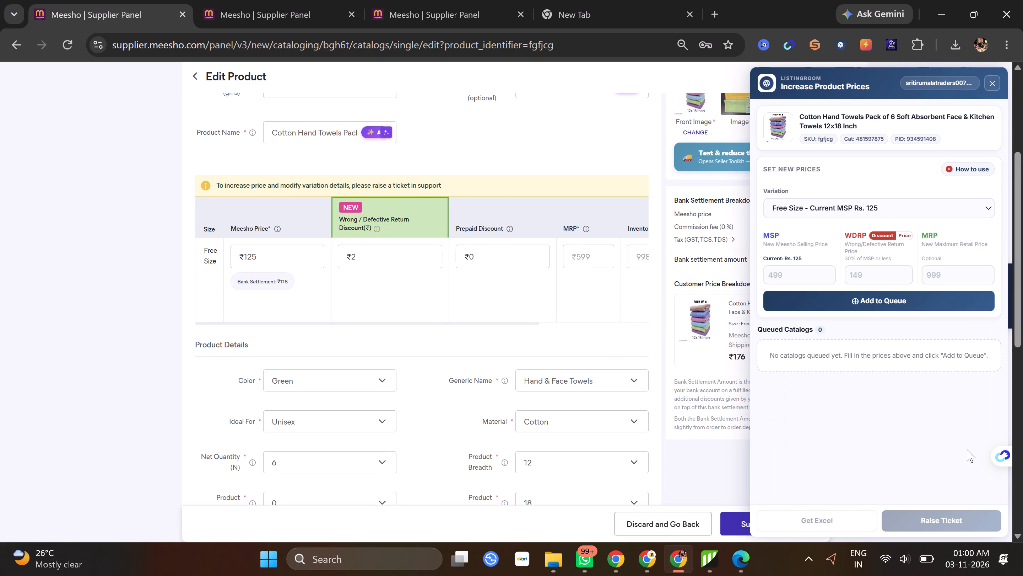
double_click(795, 266)
text(145)
click(867, 275)
key(1)
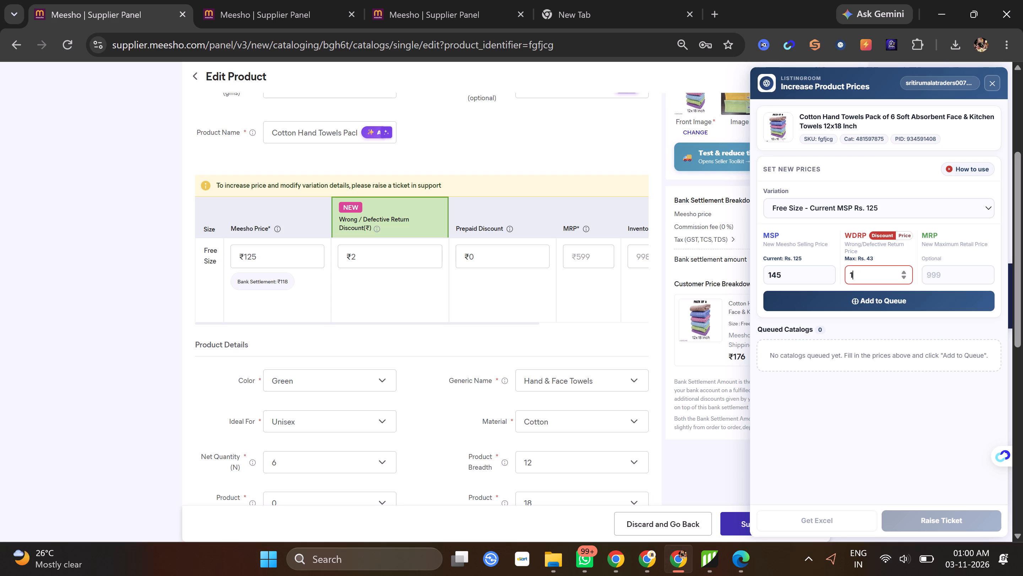
click(938, 276)
text(750)
click(919, 304)
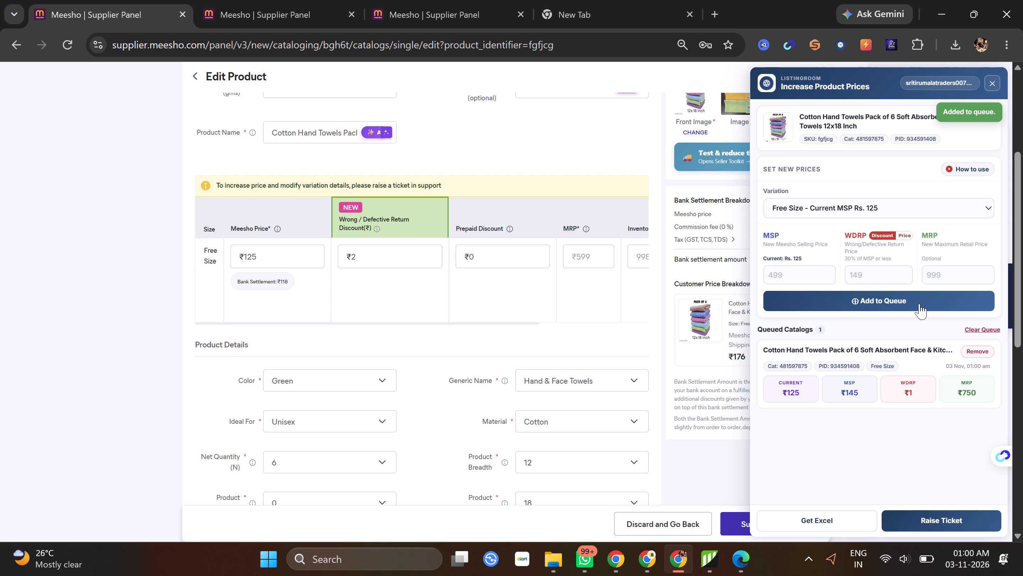
click(939, 530)
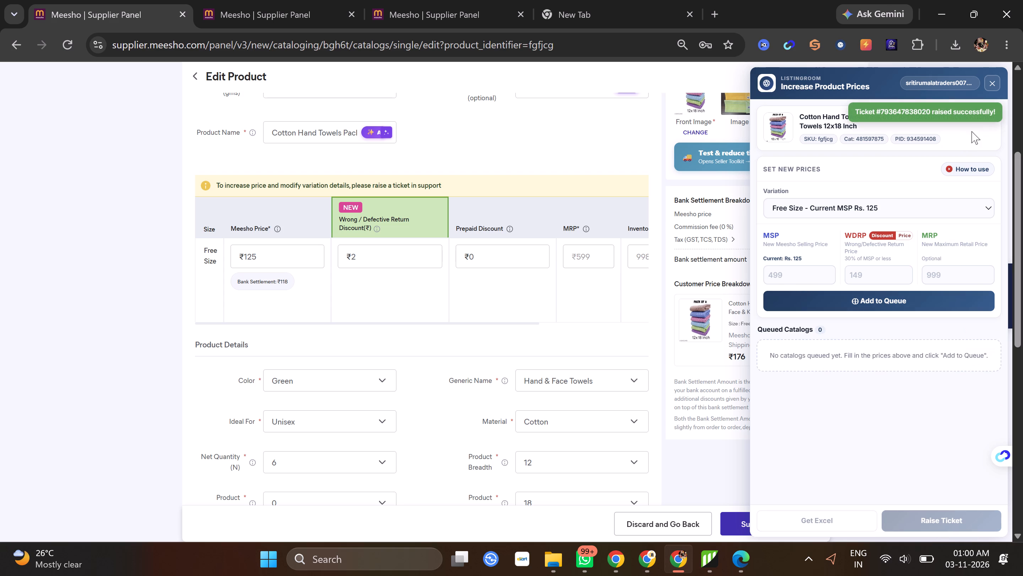
click(996, 82)
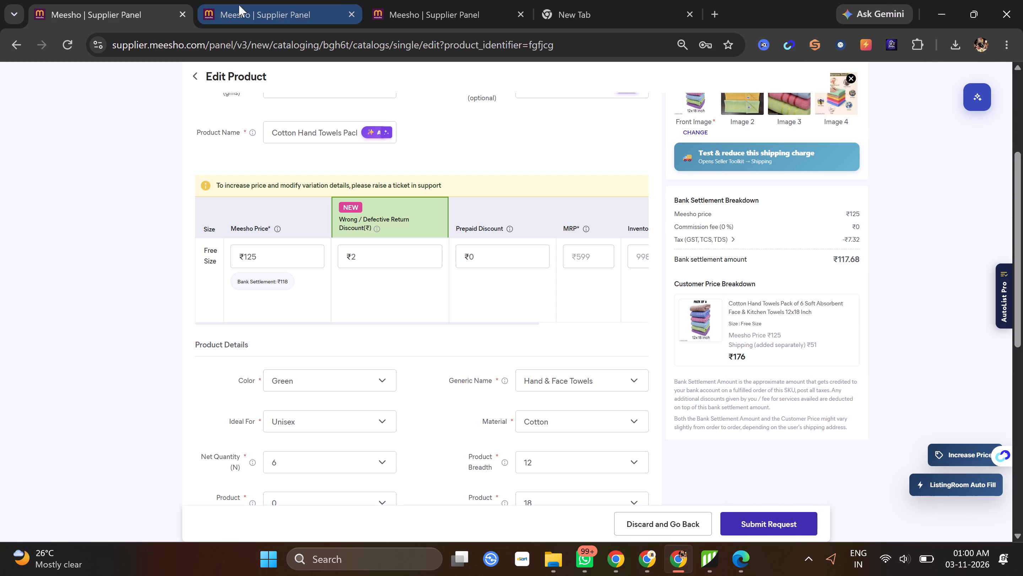
Return to the inventory, go to the next catalog page and open the Attractive catalog's 30x45 cm Cotton Hand Face Towels for editing.
click(16, 38)
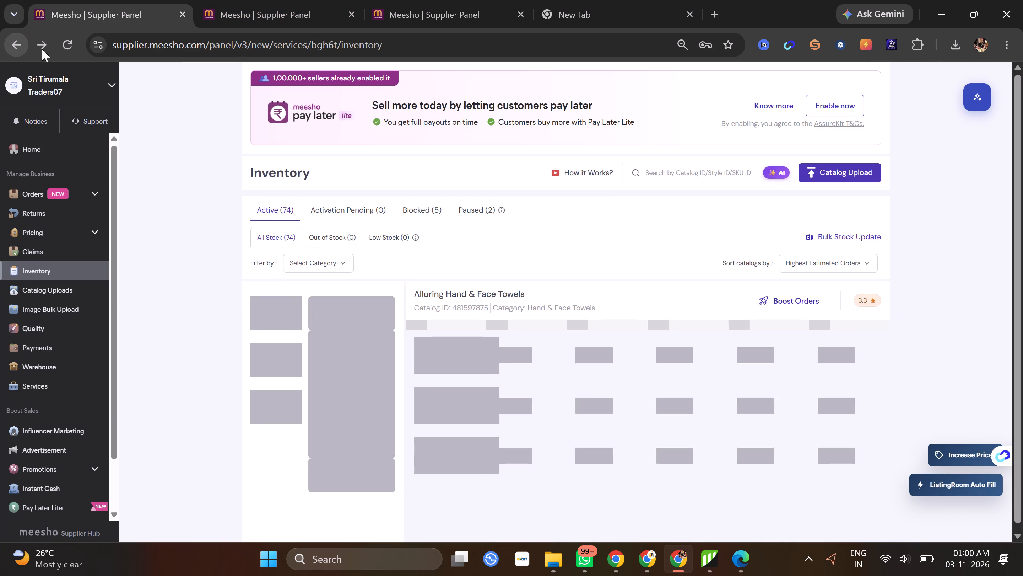
scroll(290, 402, down, 6)
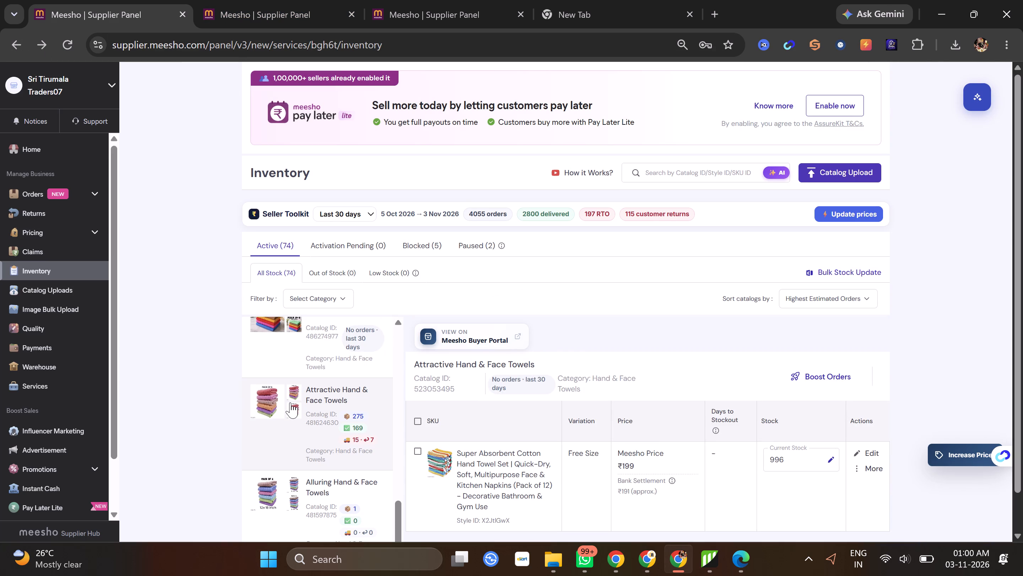
scroll(290, 402, down, 5)
click(329, 532)
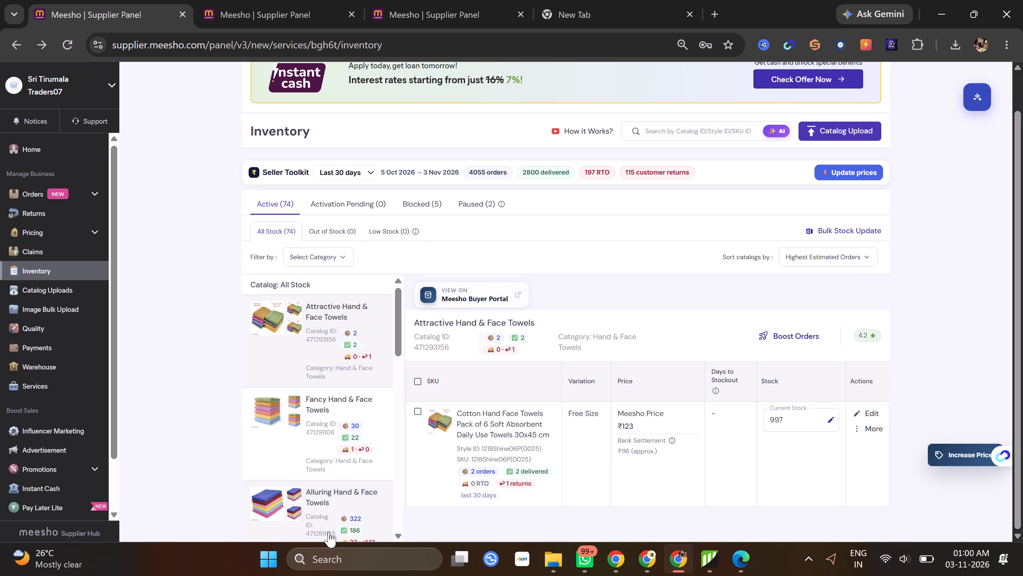
click(870, 415)
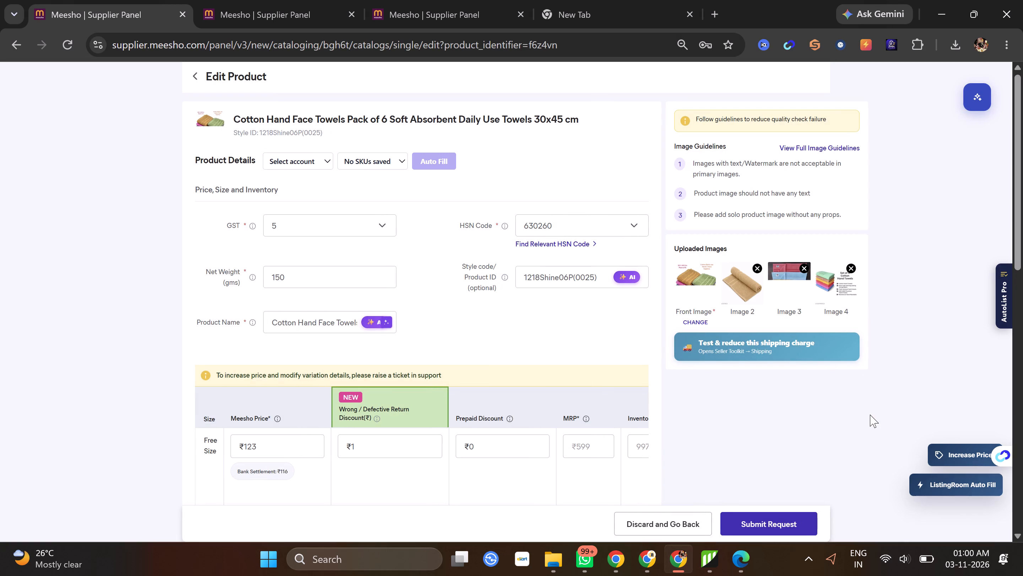
Raise a price-increase ticket for the Attractive catalog's 30x45 cm Cotton Hand Face Towels Pack of 6 with MSP 145, WDRP 1 and MRP 699.
scroll(870, 415, down, 3)
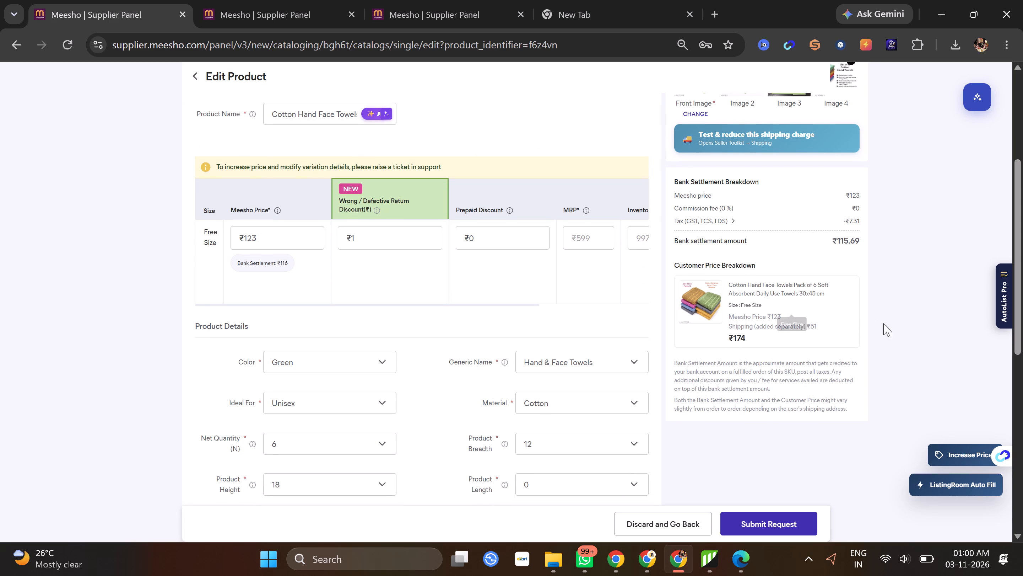
click(939, 454)
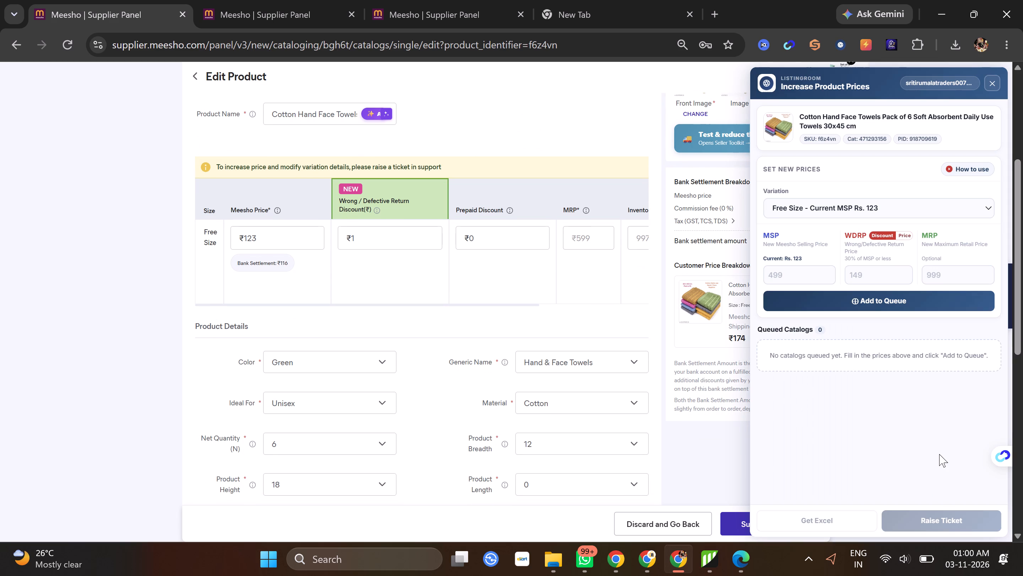
click(819, 280)
text(145)
click(868, 266)
key(1)
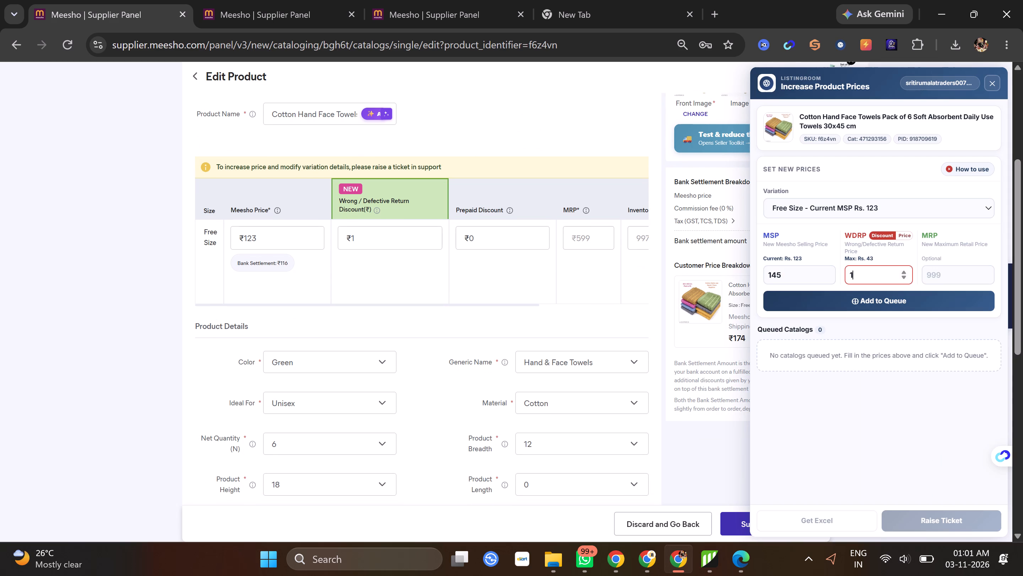
click(949, 279)
text(699)
click(976, 306)
click(938, 512)
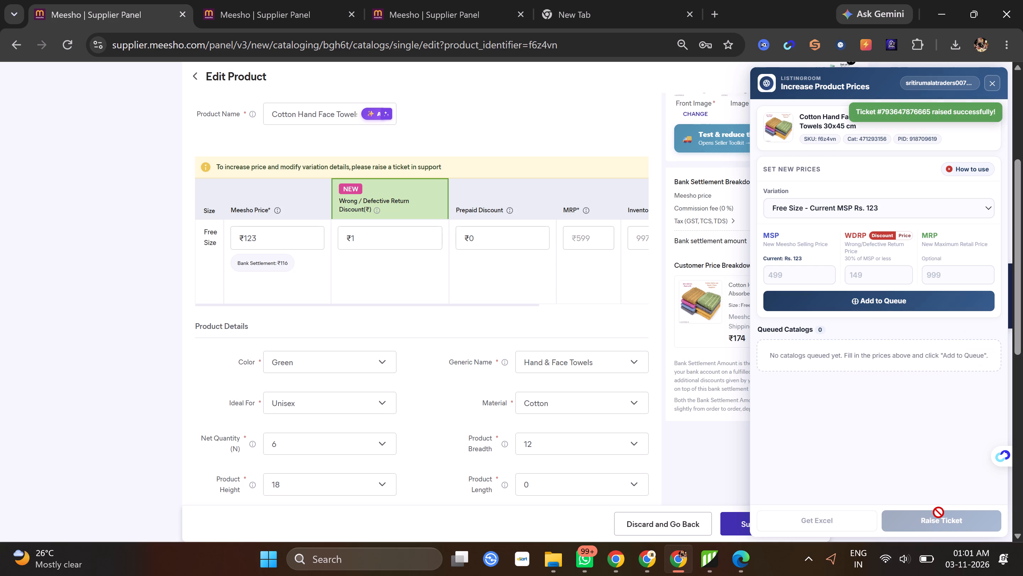
click(994, 82)
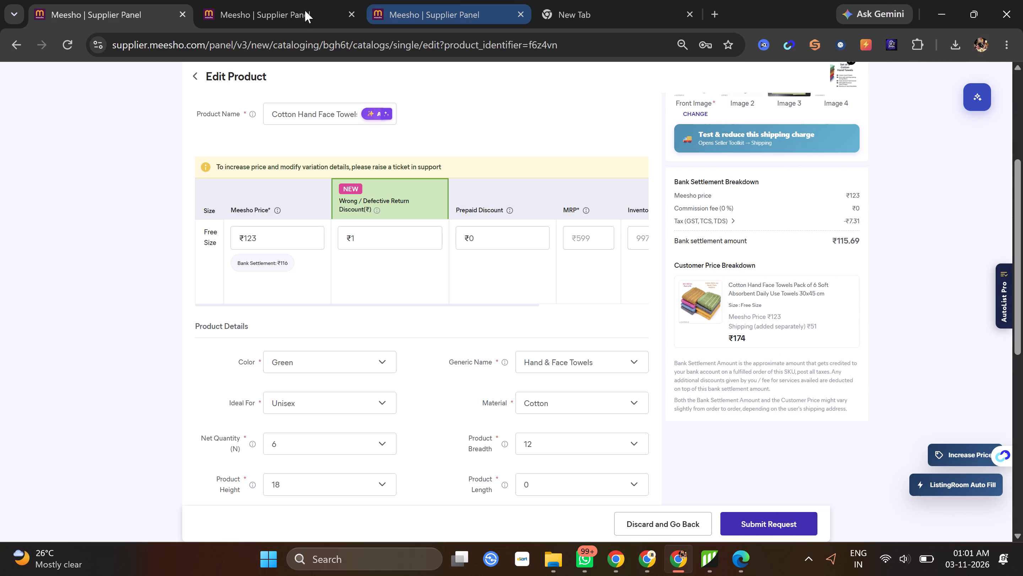
Return to the inventory and open the Cotton Hand Face Towels Pack of 6 from the Fancy Hand & Face Towels catalog for editing.
click(11, 48)
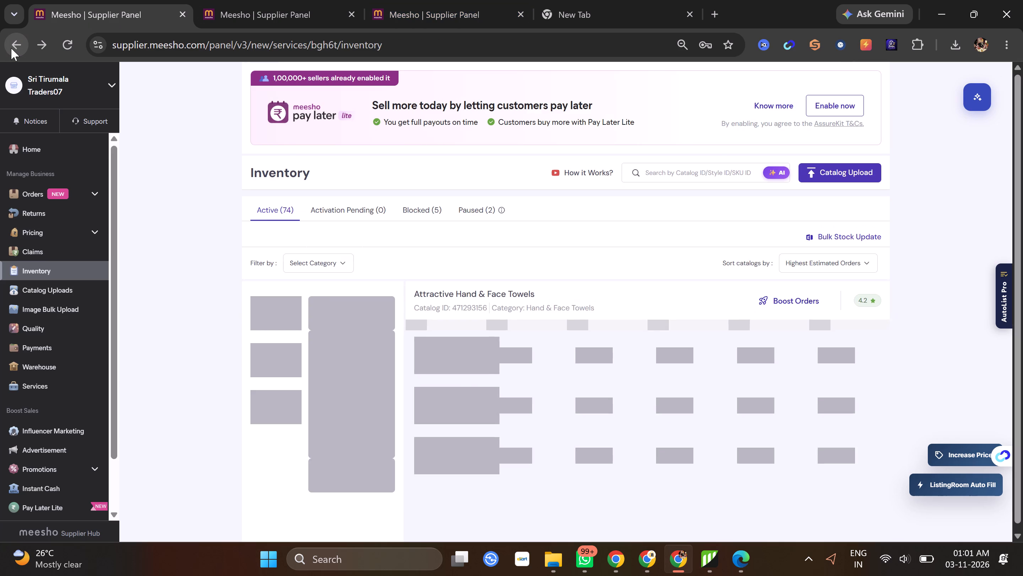
scroll(219, 160, down, 3)
click(276, 402)
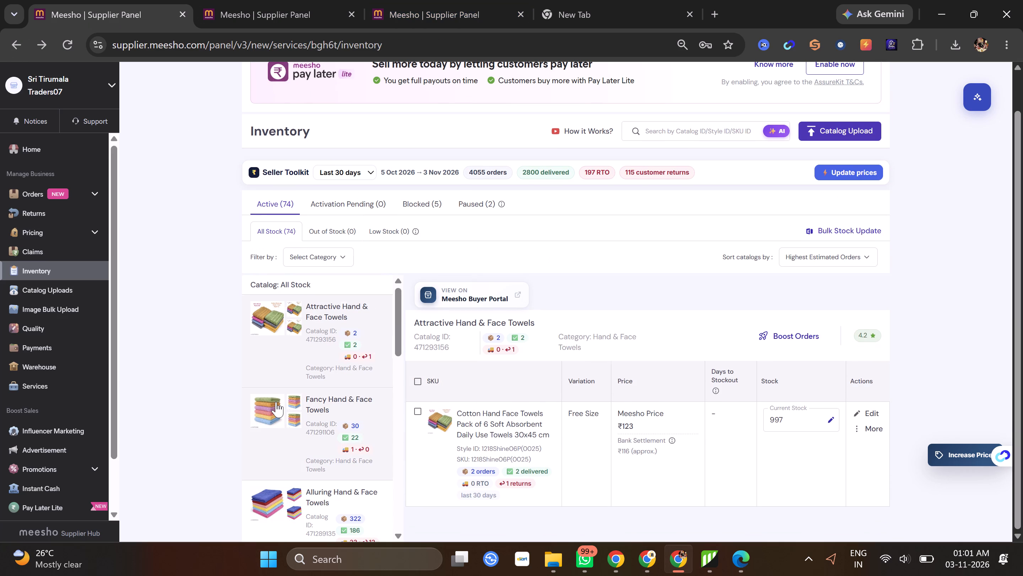
scroll(569, 369, down, 2)
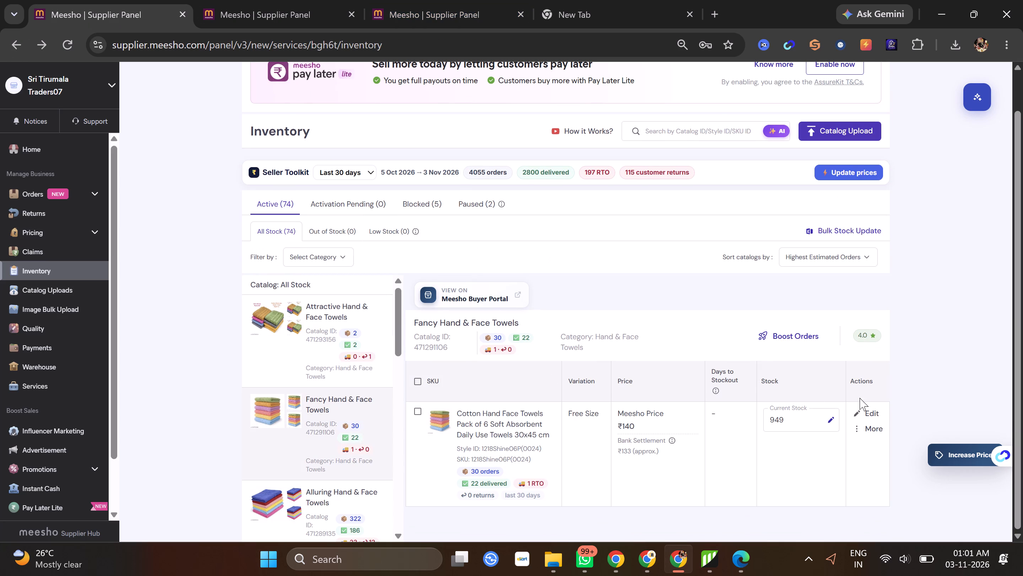
click(860, 414)
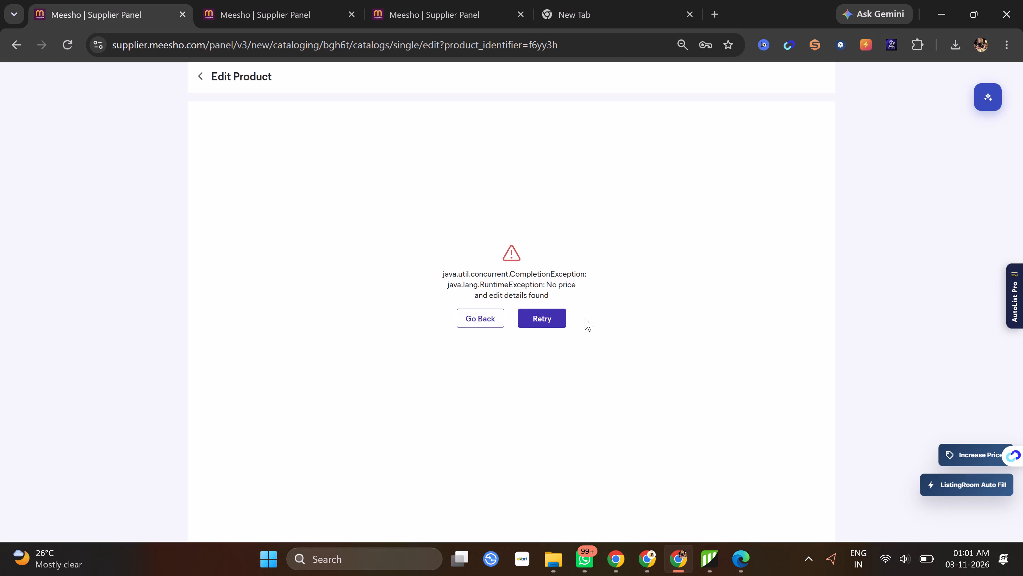
click(554, 318)
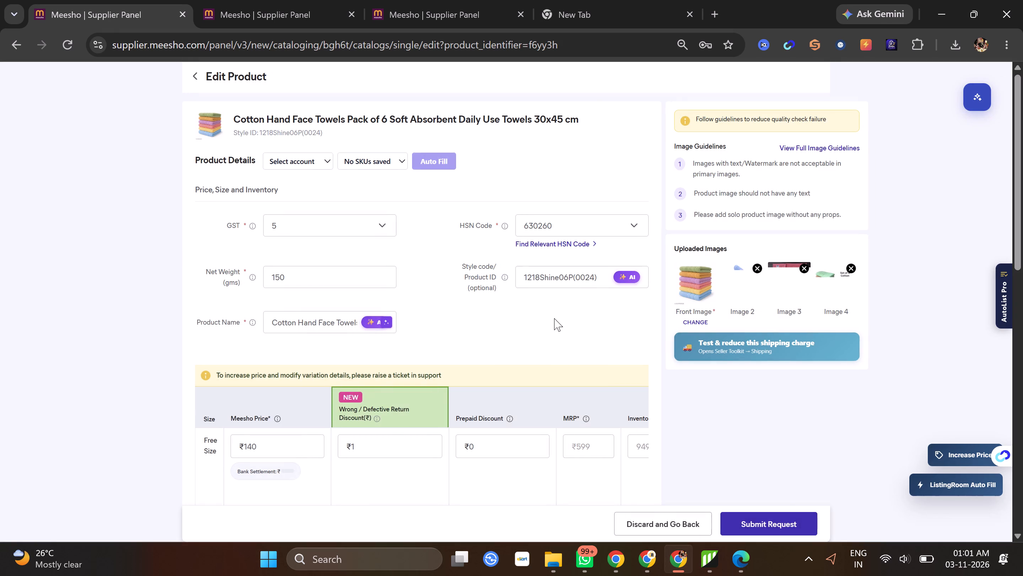
scroll(554, 318, down, 2)
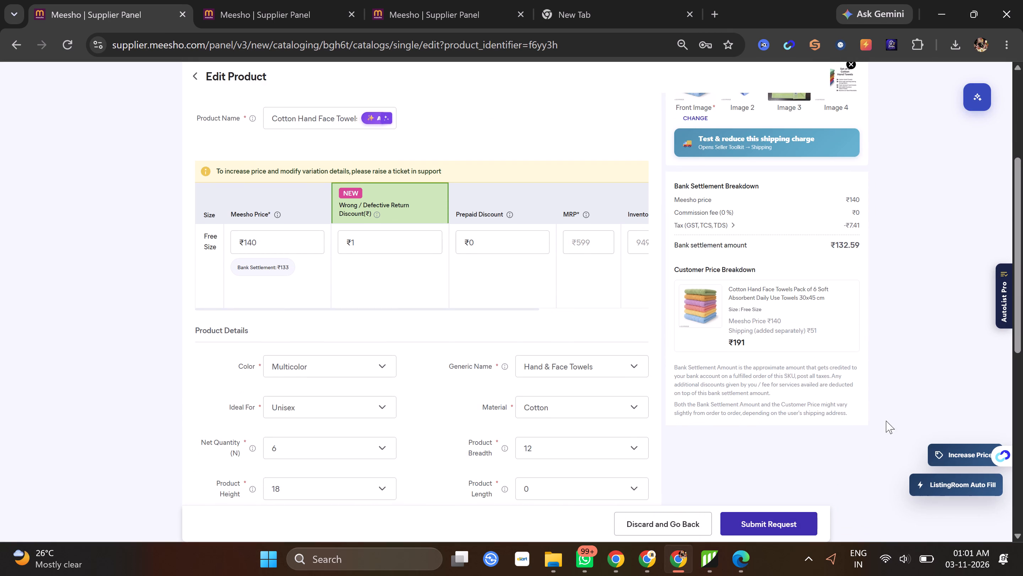
Raise a price-increase ticket for the Fancy catalog's Cotton Hand Face Towels Pack of 6 with MSP 149, WDRP 1 and MRP 699.
click(946, 451)
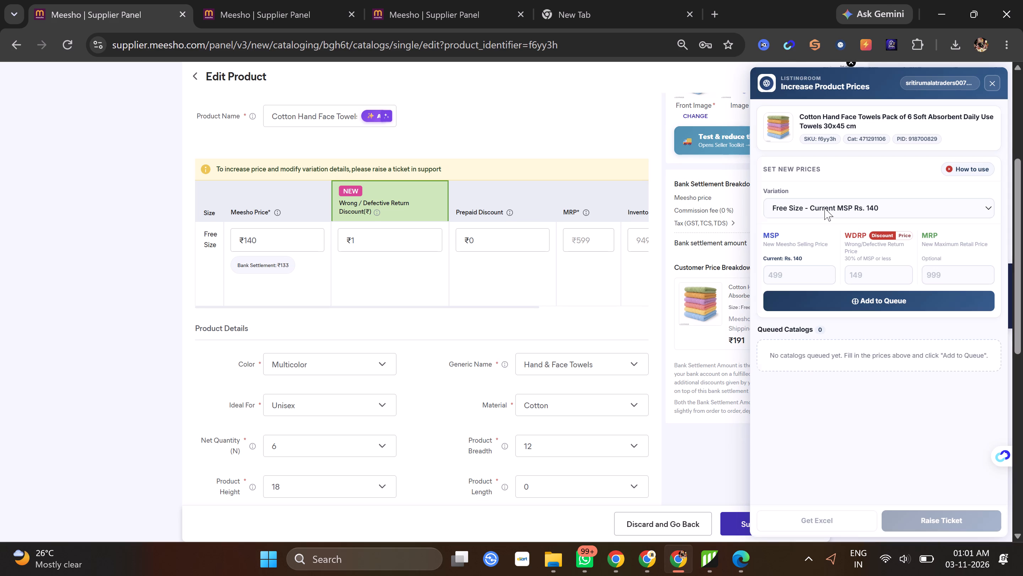
click(804, 280)
text(14)
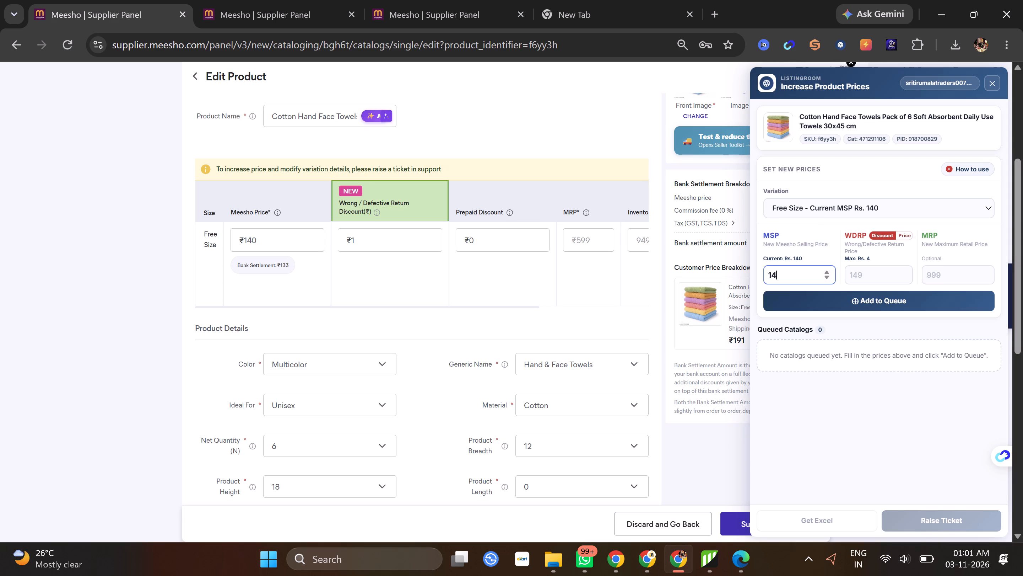
key(9)
click(879, 279)
key(1)
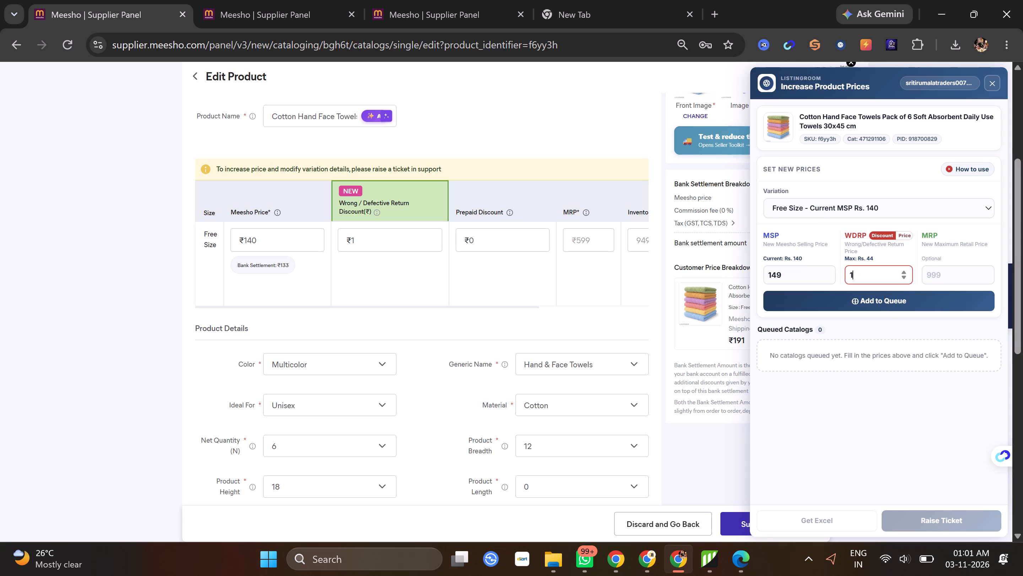
click(959, 277)
text(699)
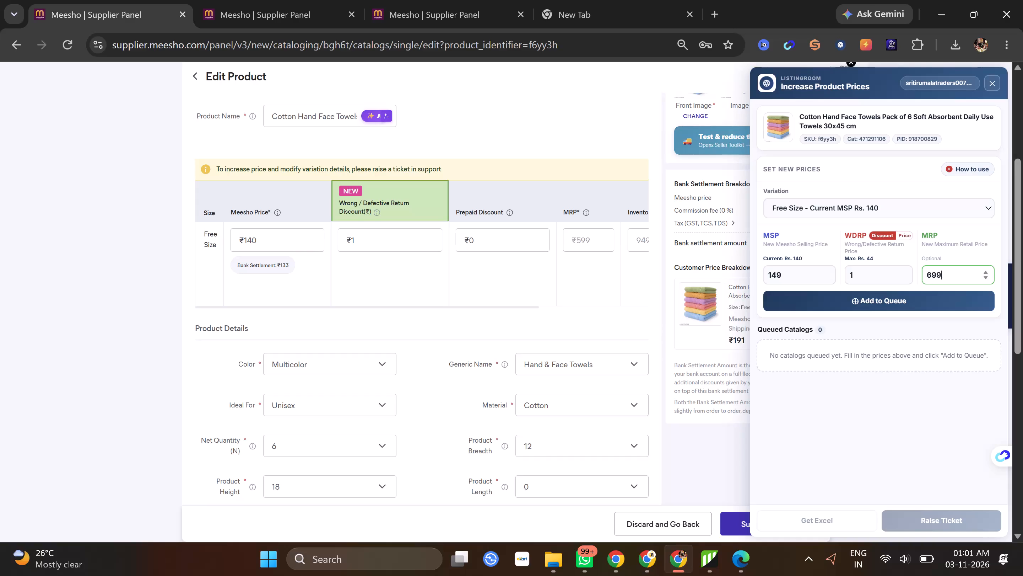
click(950, 306)
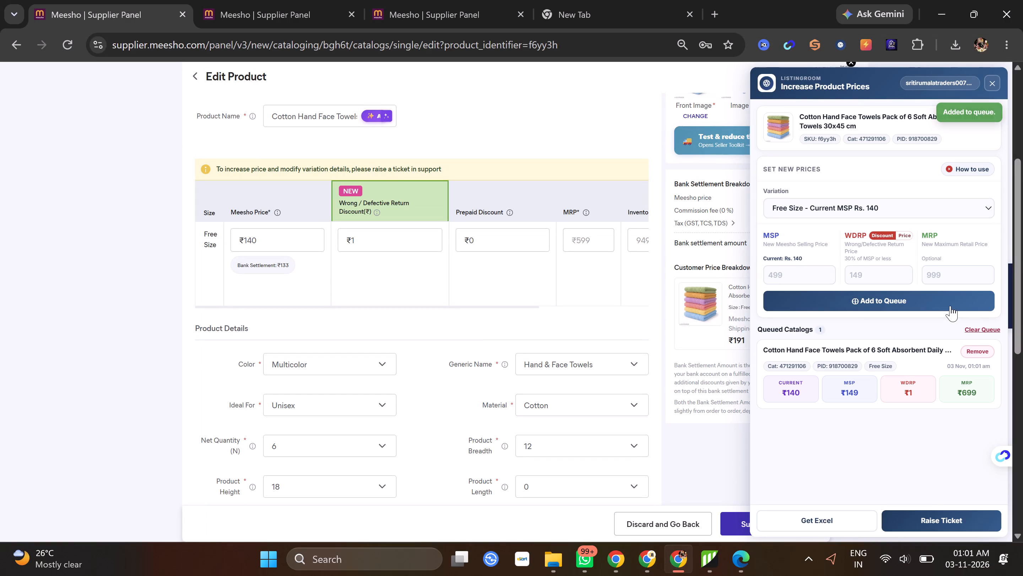
click(940, 516)
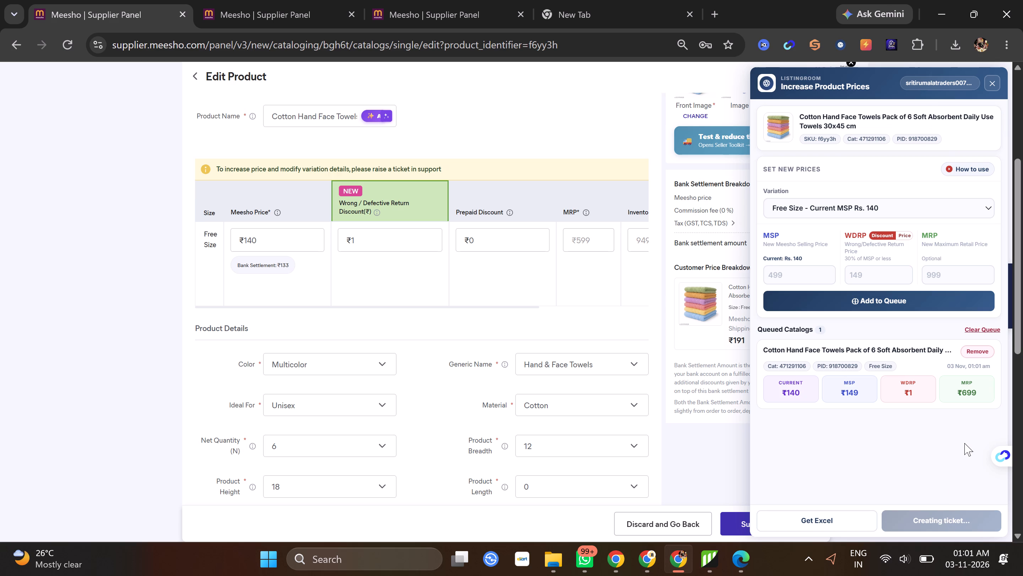
click(994, 81)
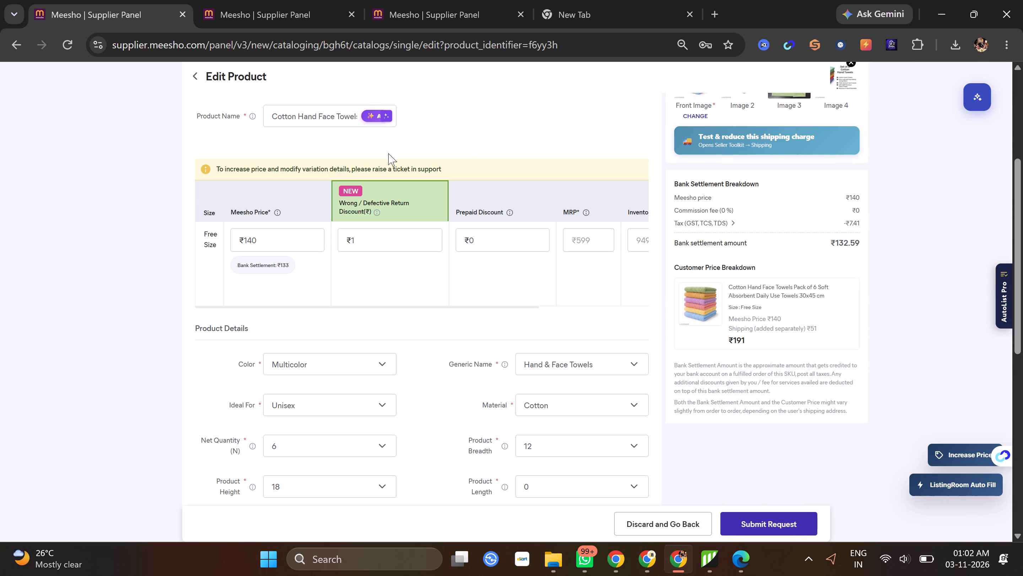
Return to the inventory and open the 30x45 cm Cotton Hand Face Towels from the Alluring Hand & Face Towels catalog for editing.
click(12, 36)
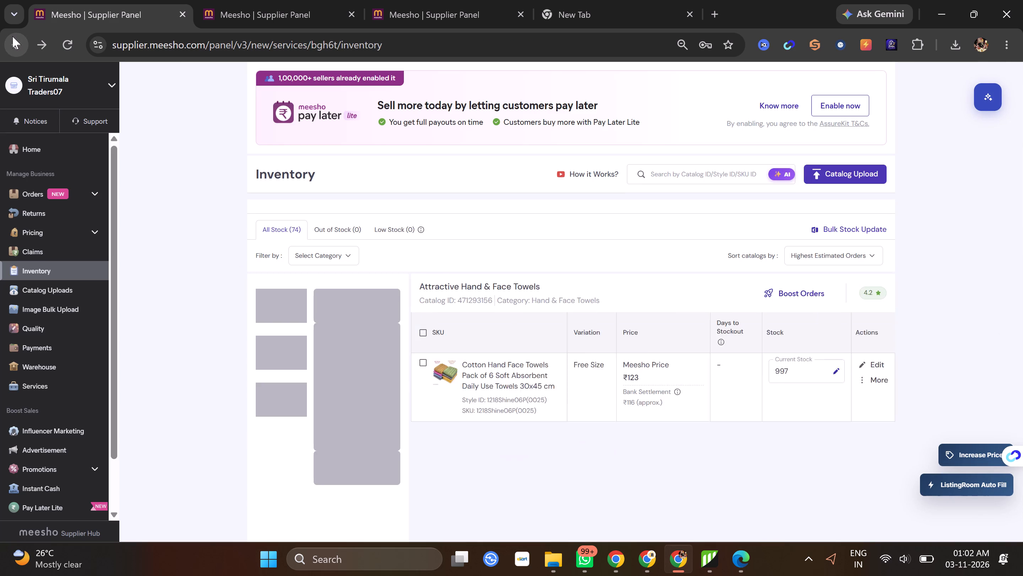
scroll(143, 258, down, 2)
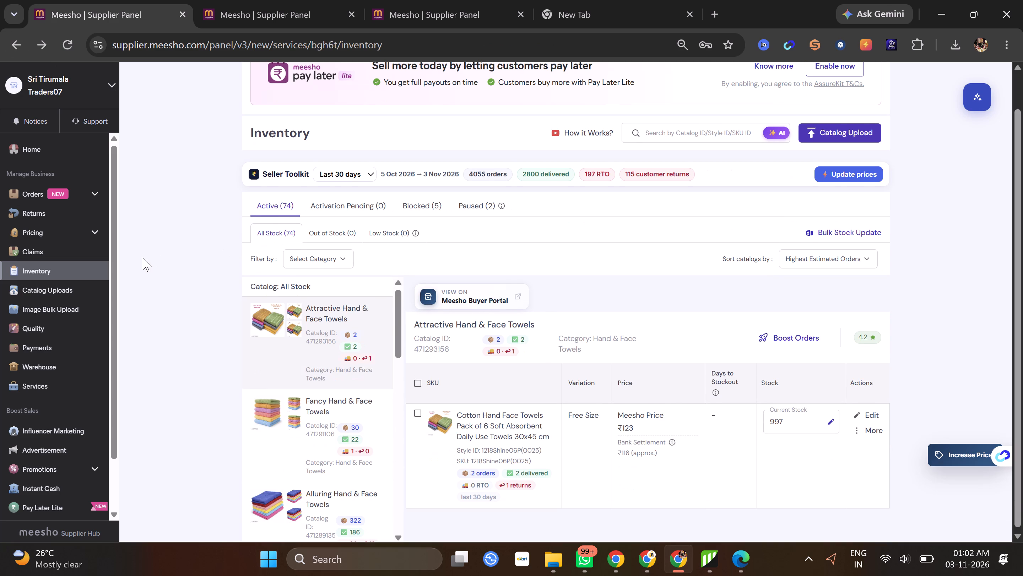
click(287, 424)
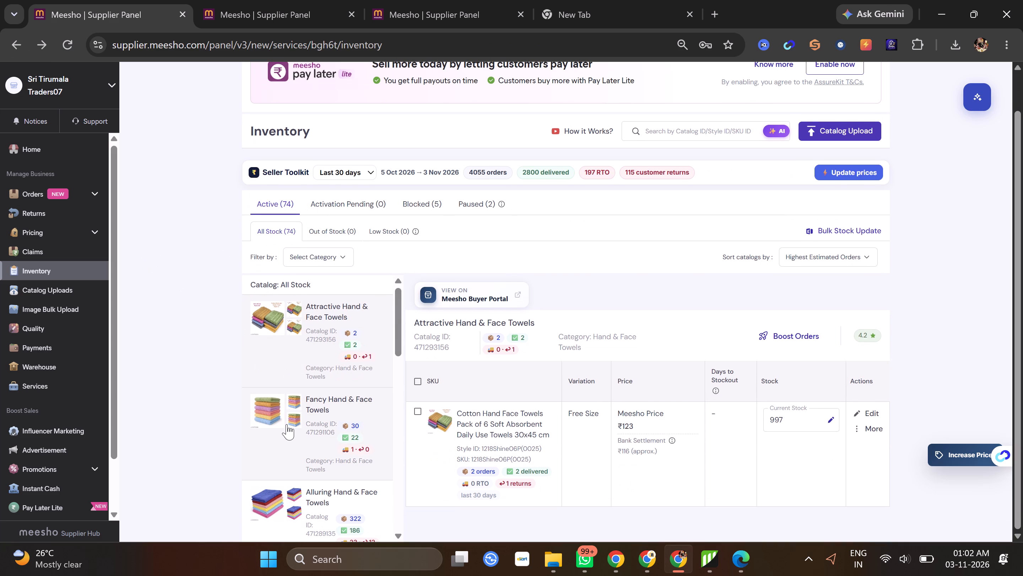
scroll(164, 429, down, 3)
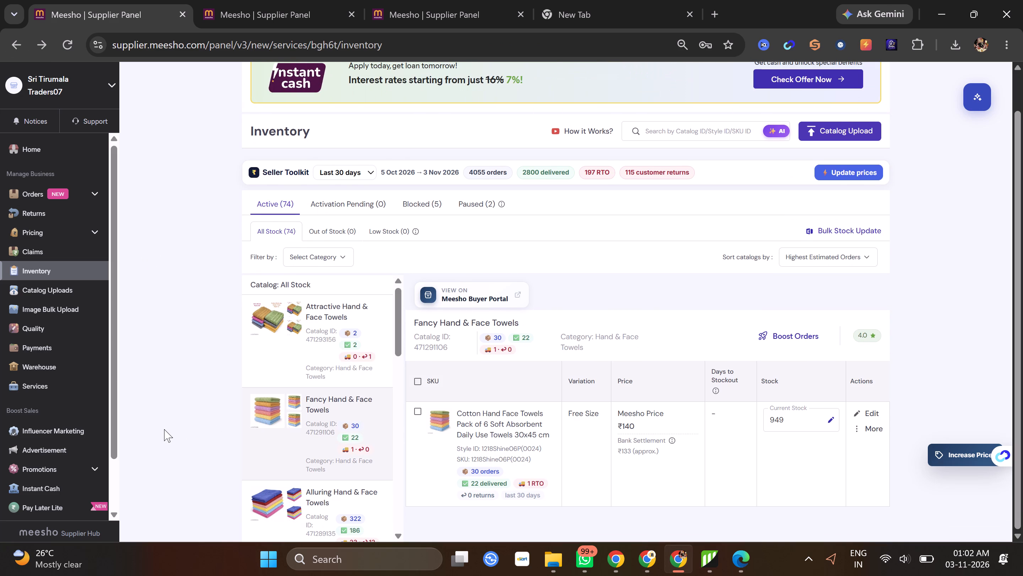
scroll(164, 429, down, 5)
scroll(255, 409, down, 2)
click(270, 374)
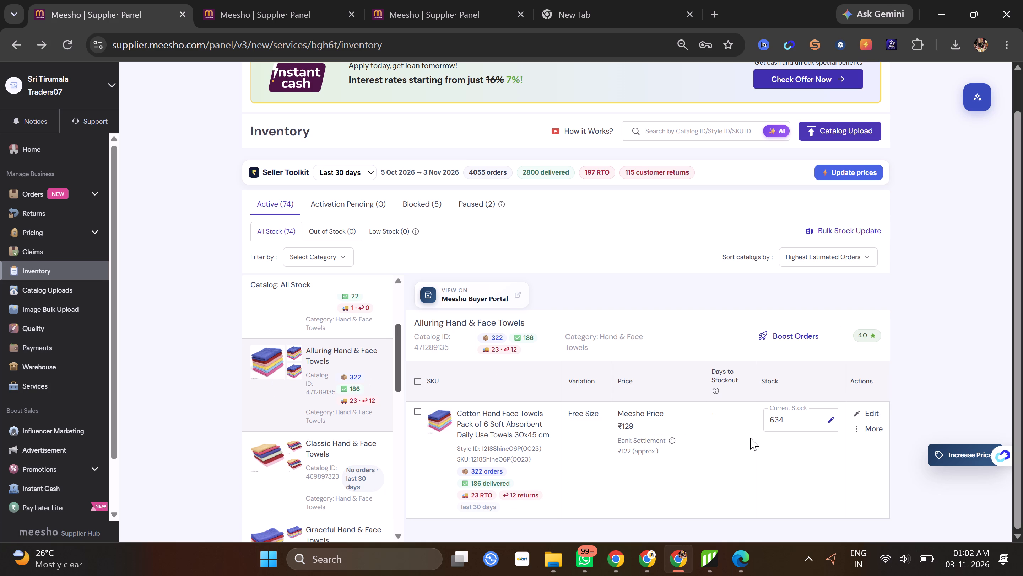
click(863, 414)
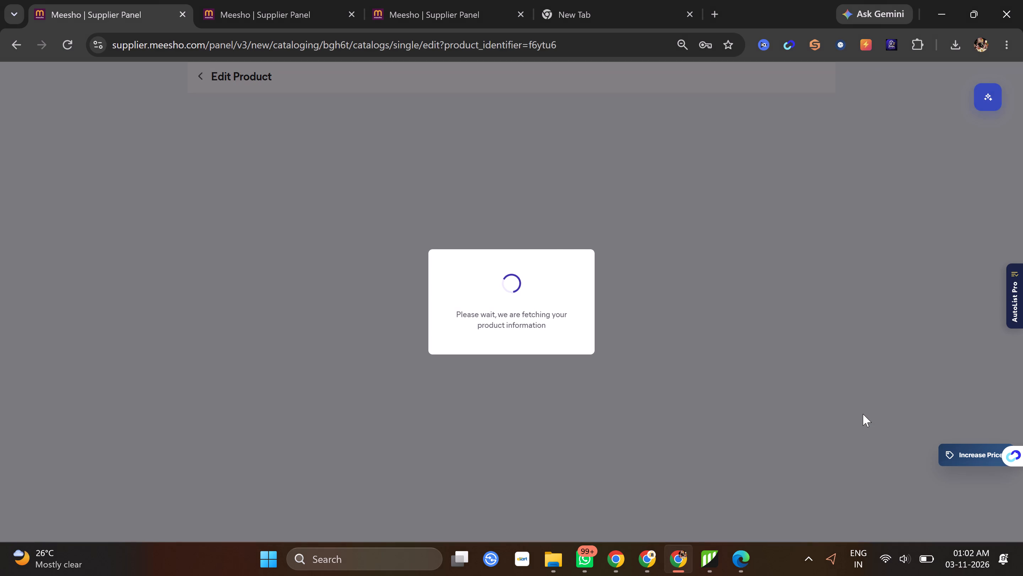
Raise a price-increase ticket for the Alluring catalog's 30x45 cm Cotton Hand Face Towels Pack of 6 with MSP 149, WDRP 1 and MRP 699.
click(956, 459)
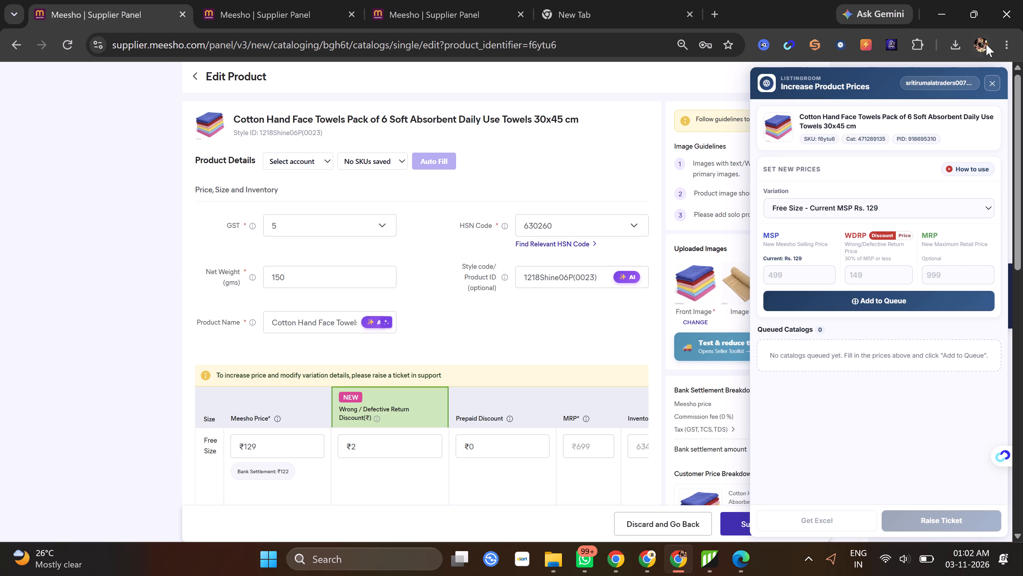
click(991, 81)
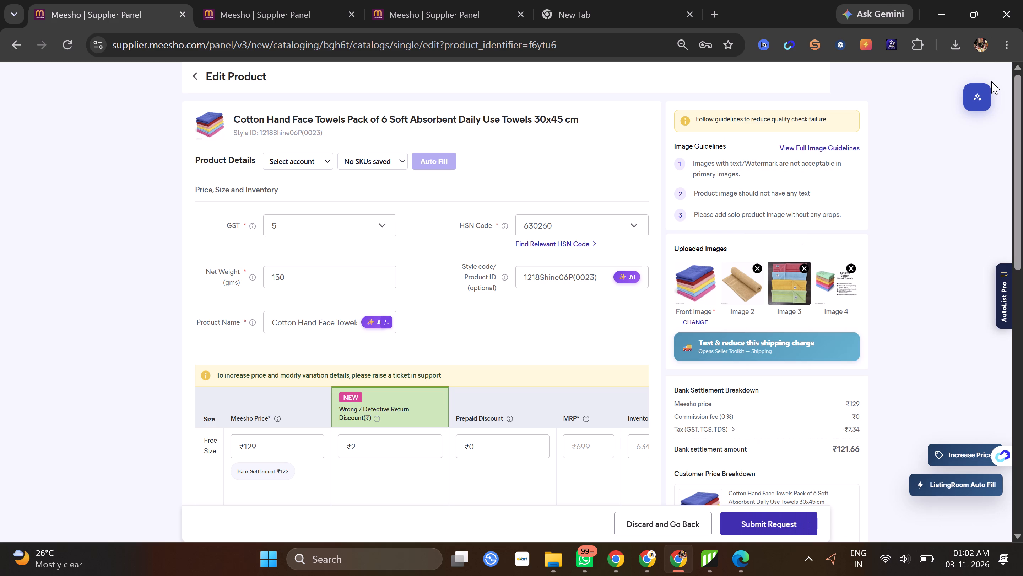
click(944, 449)
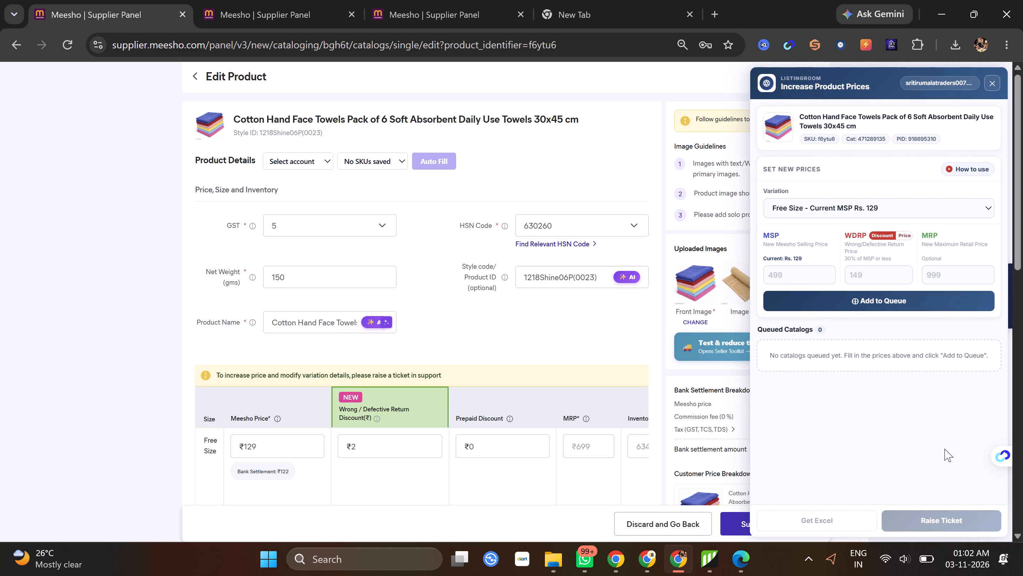
click(827, 272)
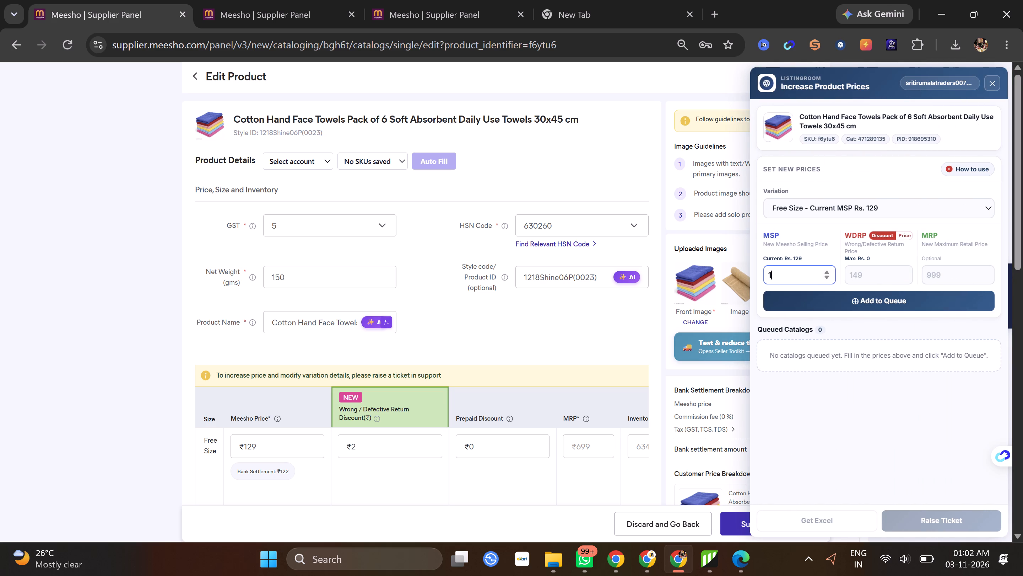
key(4)
key(9)
click(862, 272)
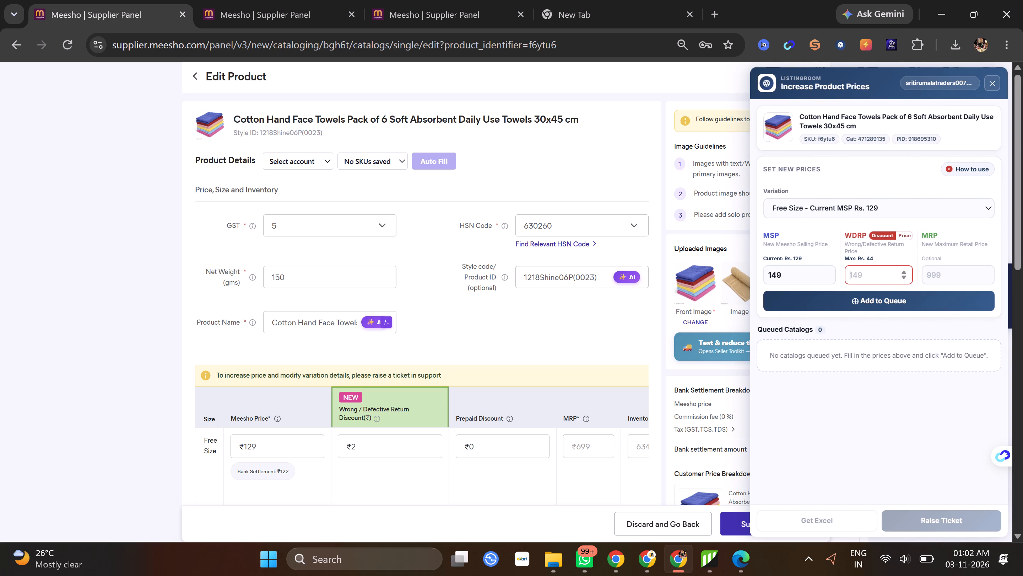
key(1)
click(957, 271)
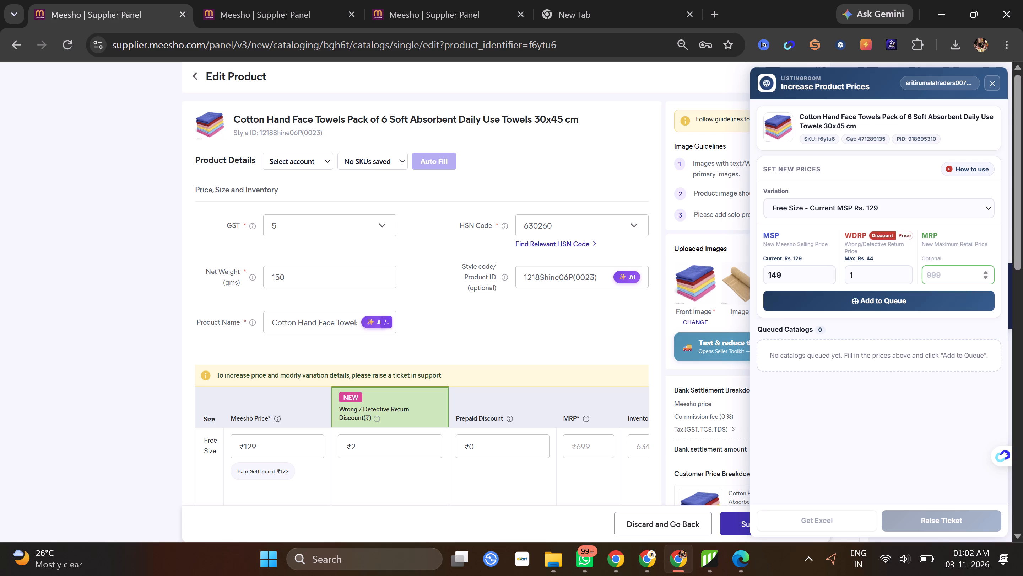
text(699)
click(932, 305)
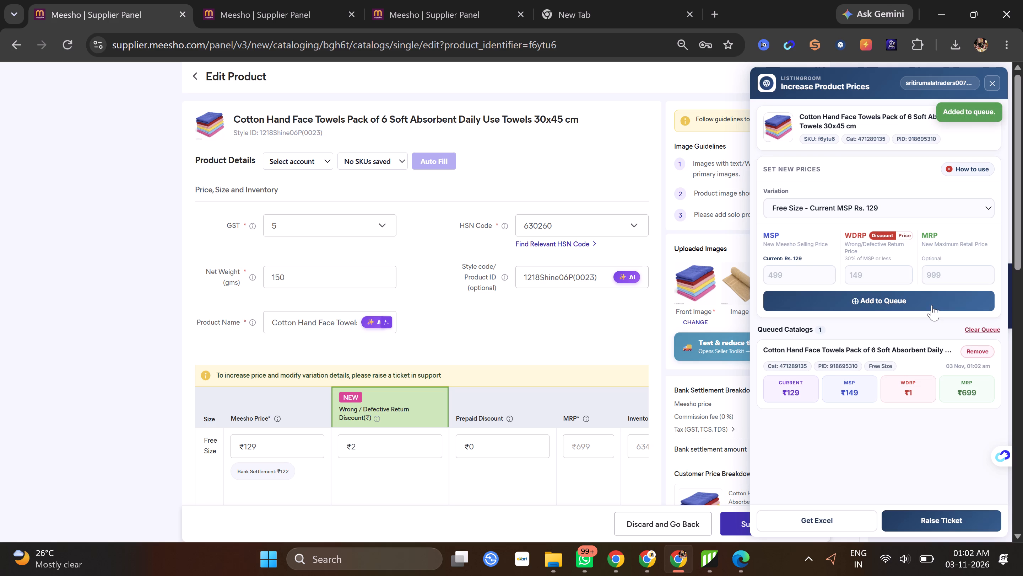
click(953, 526)
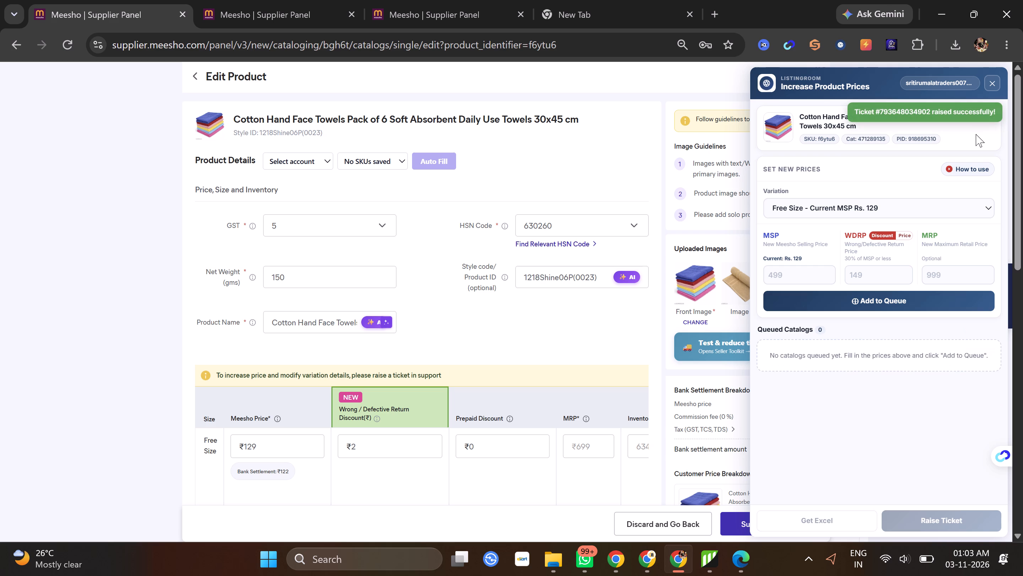
click(989, 83)
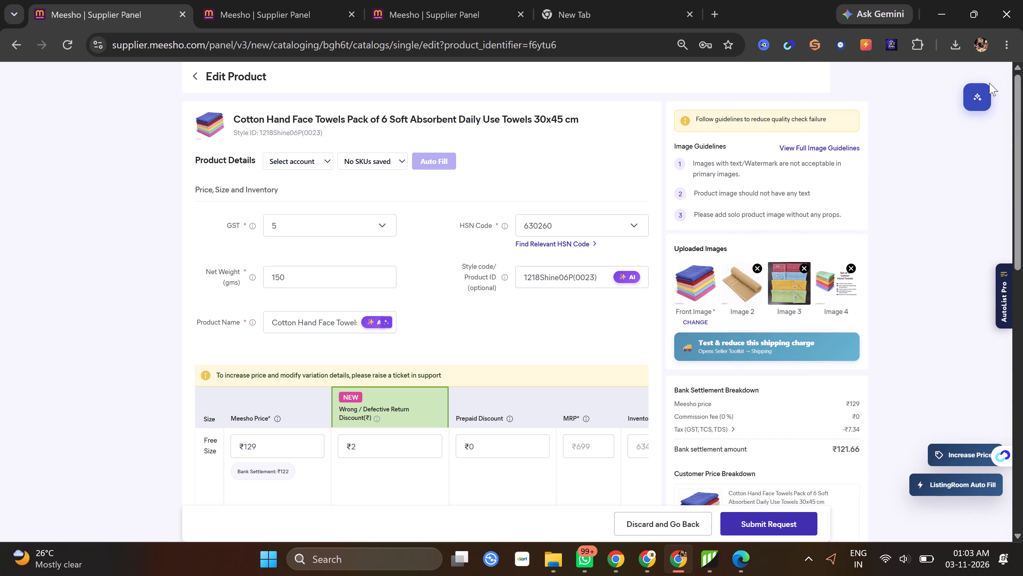
Return to the inventory and open the Multipurpose Cotton Hand Face Towels from the Classic Hand & Face Towels catalog for editing.
click(15, 43)
scroll(274, 249, down, 1)
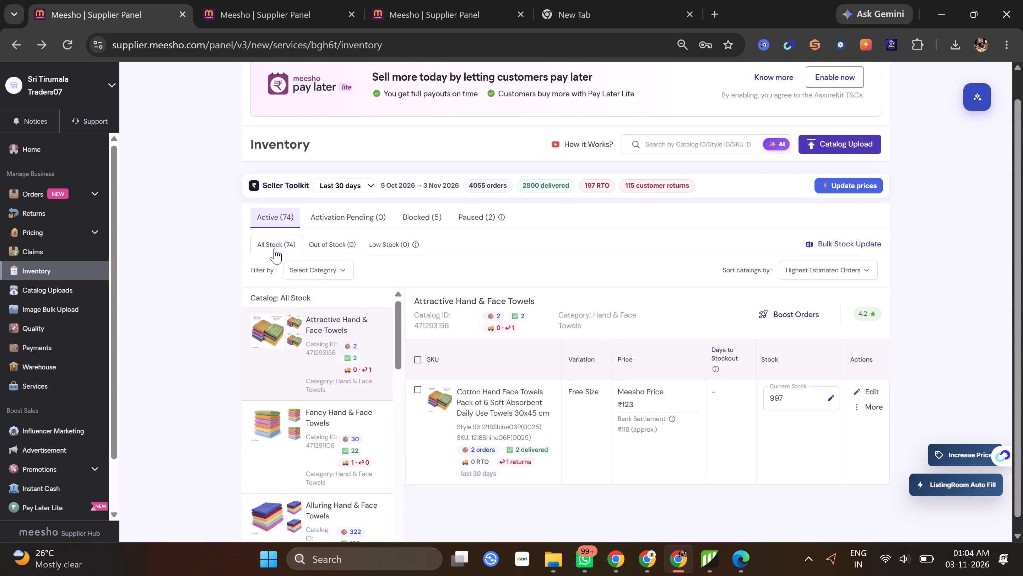
scroll(274, 249, down, 4)
scroll(330, 441, down, 5)
scroll(330, 441, up, 2)
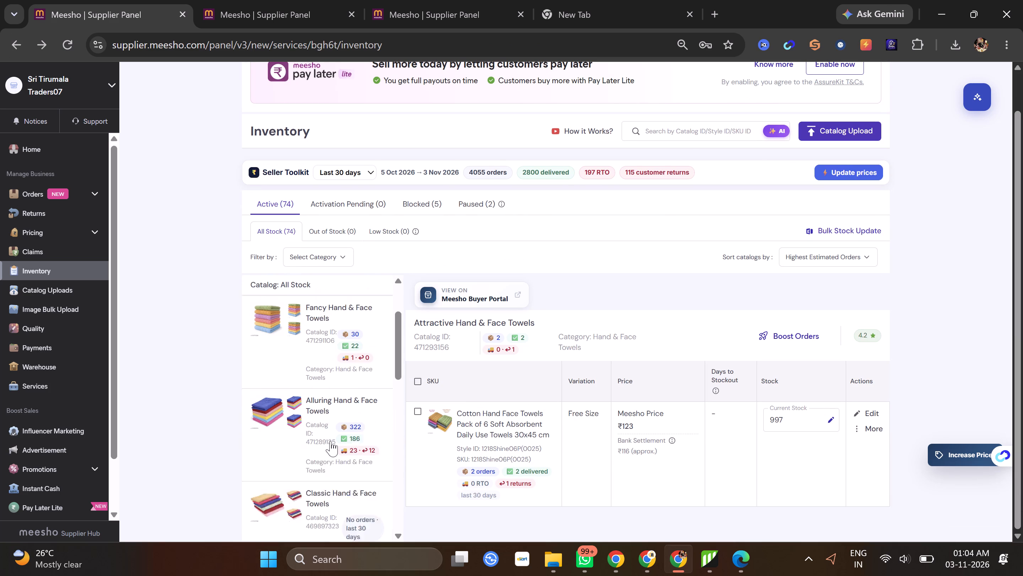
scroll(330, 441, up, 2)
scroll(285, 420, down, 4)
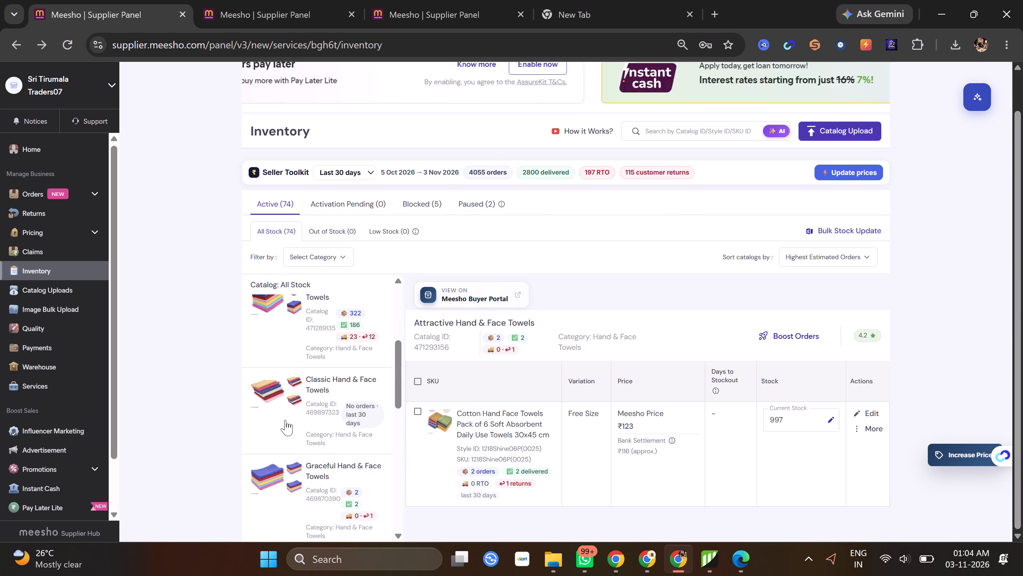
click(283, 402)
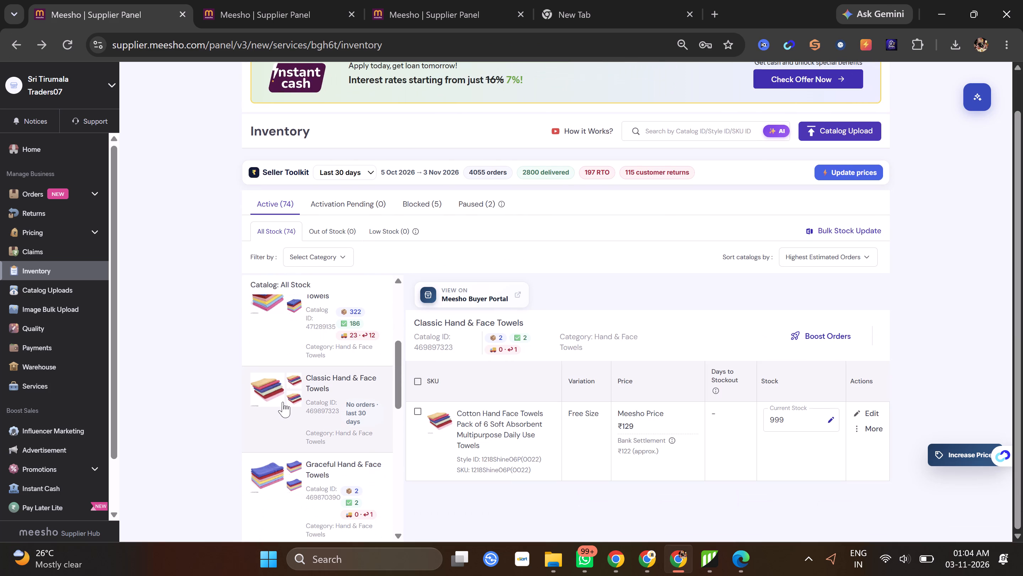
scroll(283, 402, down, 1)
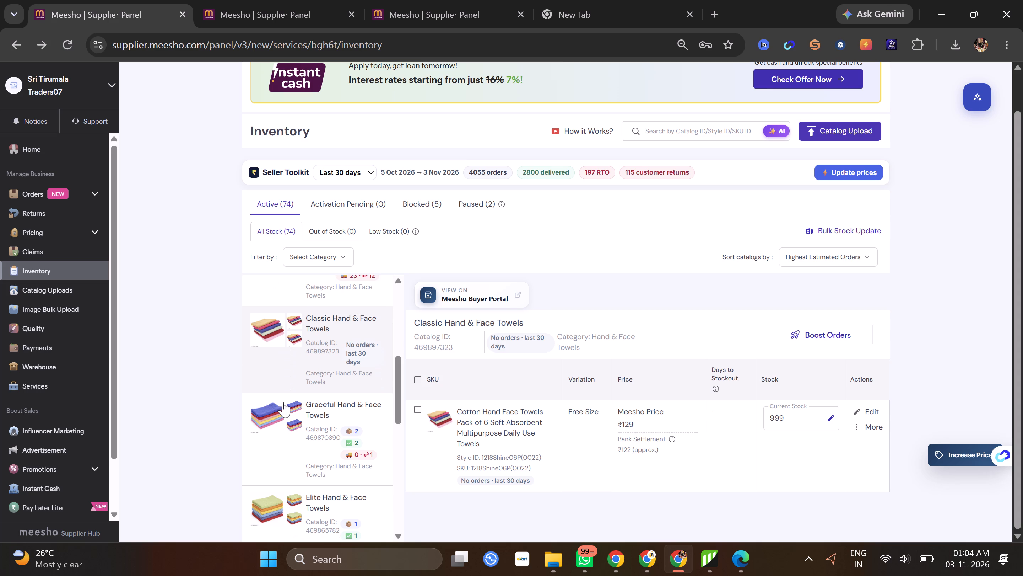
click(870, 405)
click(863, 412)
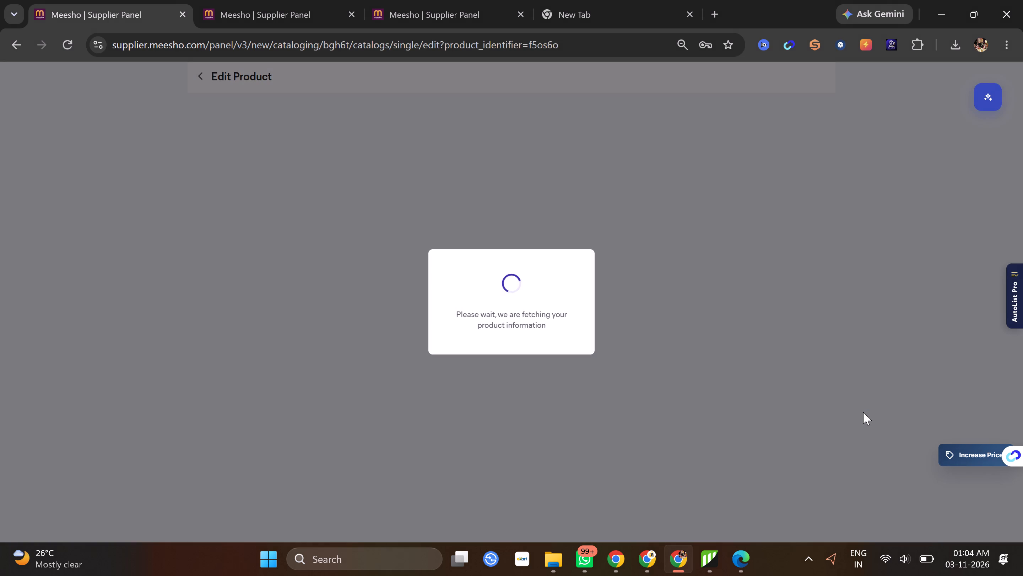
Raise a price-increase ticket for the Classic catalog's Multipurpose Cotton Hand Face Towels Pack of 6 with MSP 149, WDRP 1 and MRP 699.
click(968, 457)
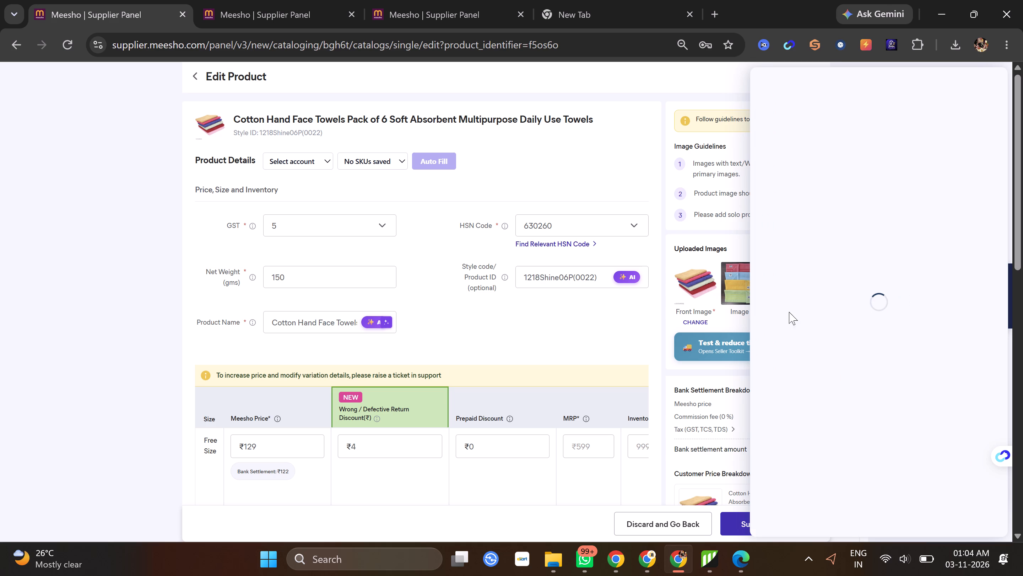
click(781, 280)
text(149)
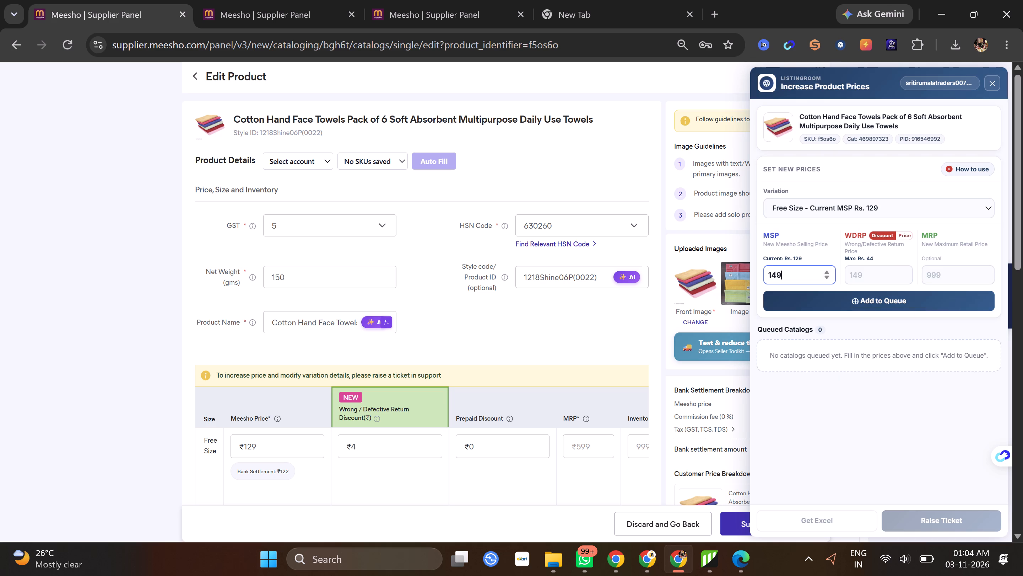
click(864, 273)
key(1)
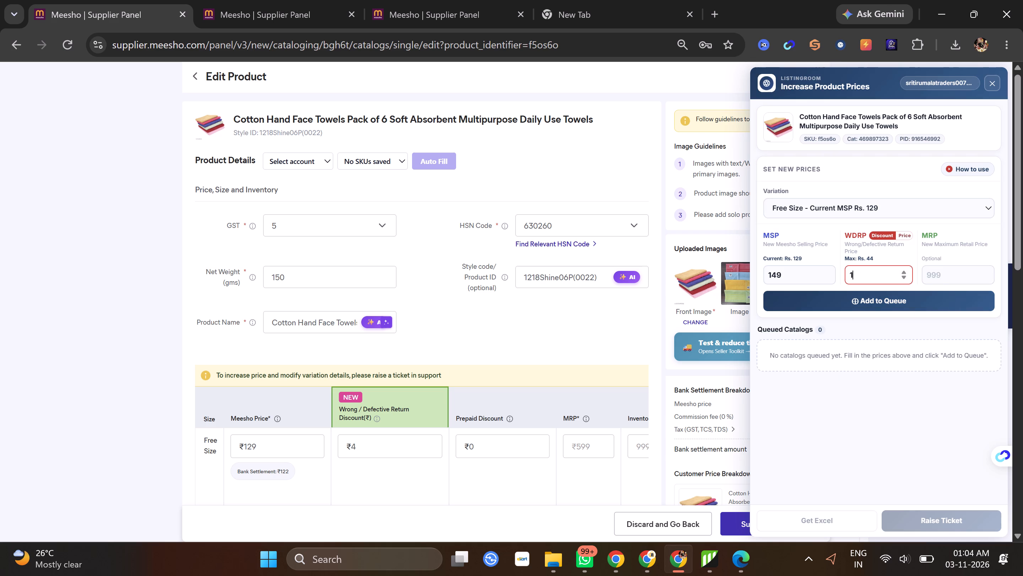
click(957, 282)
text(699)
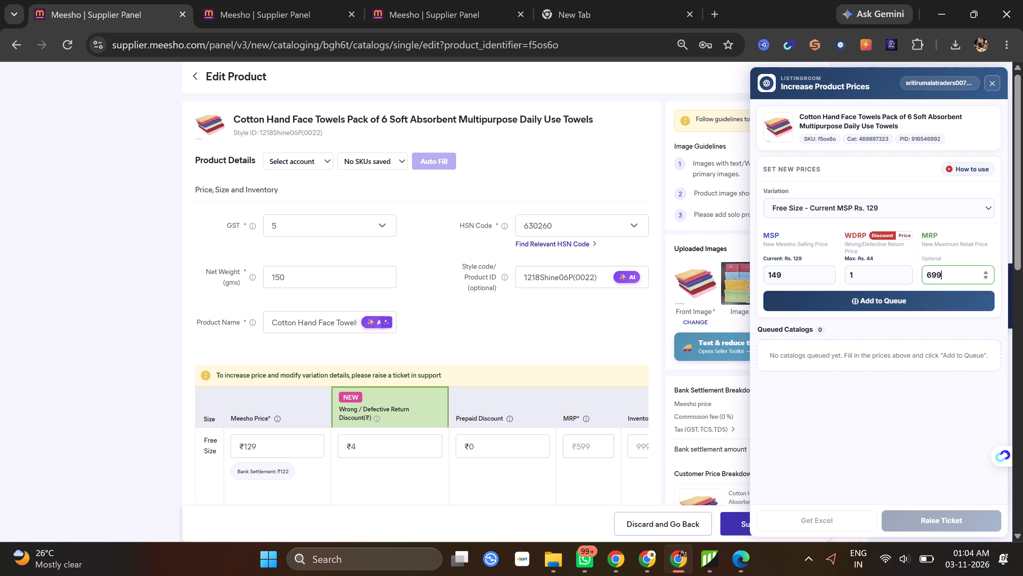
click(979, 303)
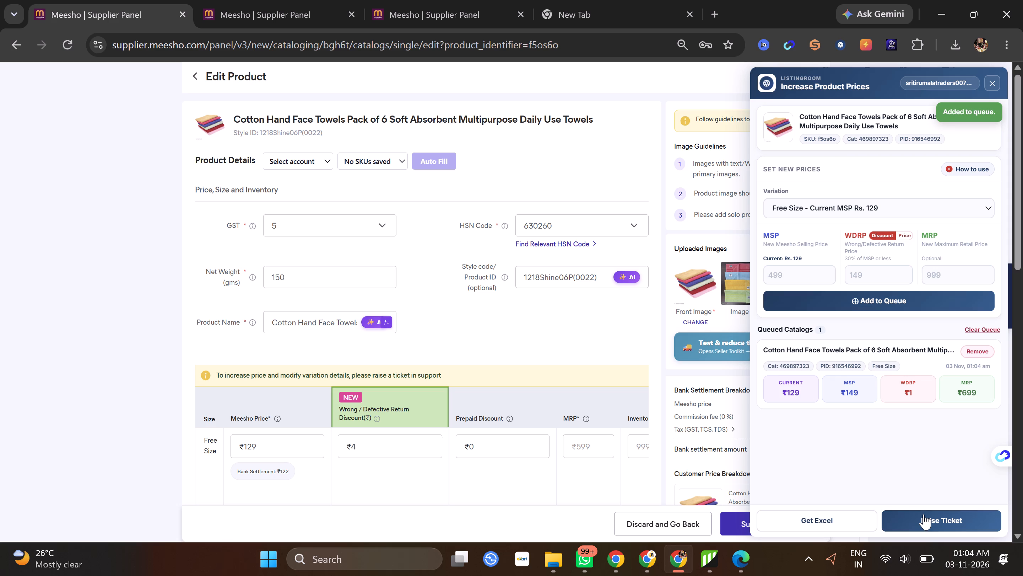
click(924, 515)
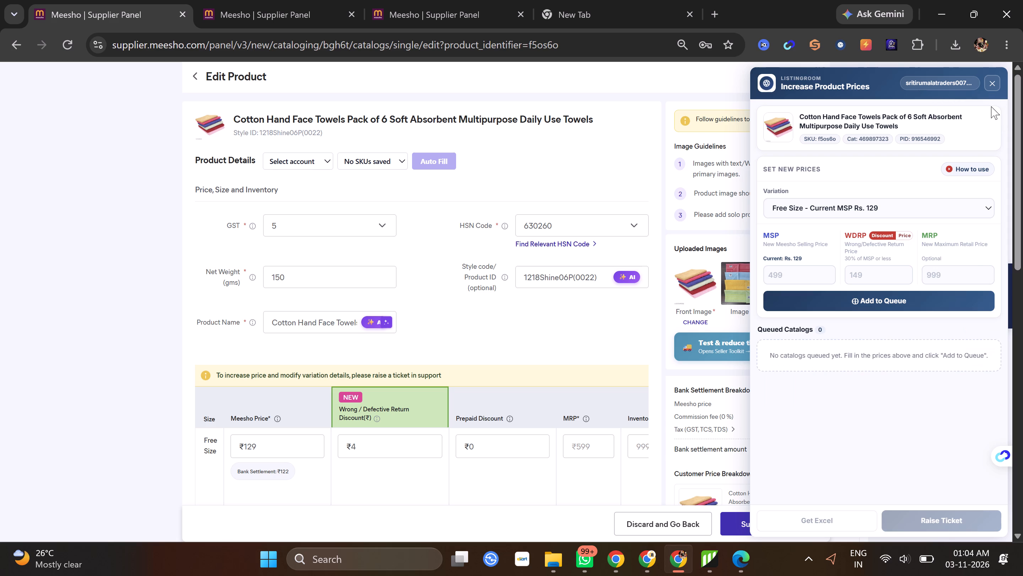
click(991, 79)
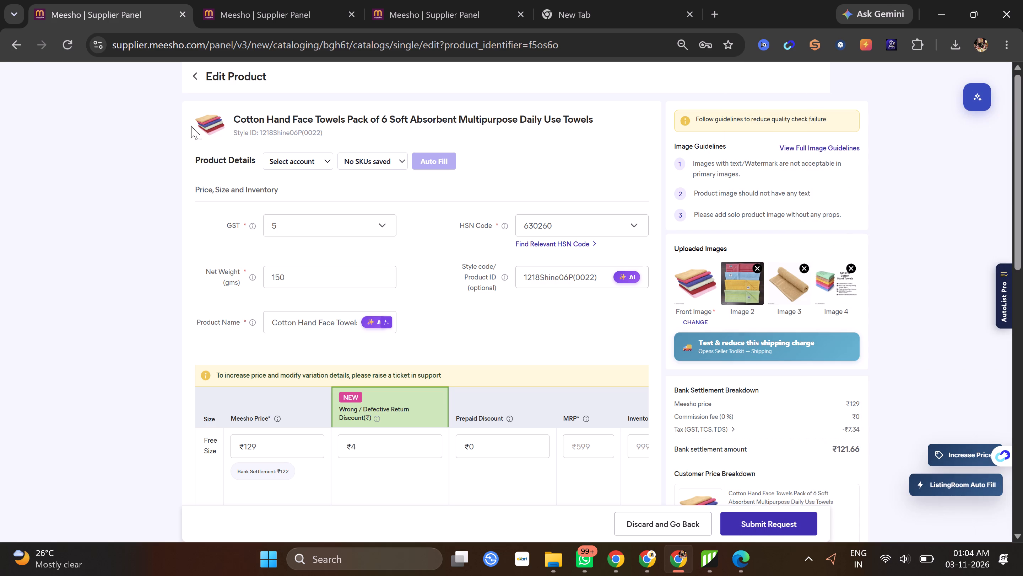
Return to the inventory from the Classic catalog's product page.
click(29, 47)
click(13, 43)
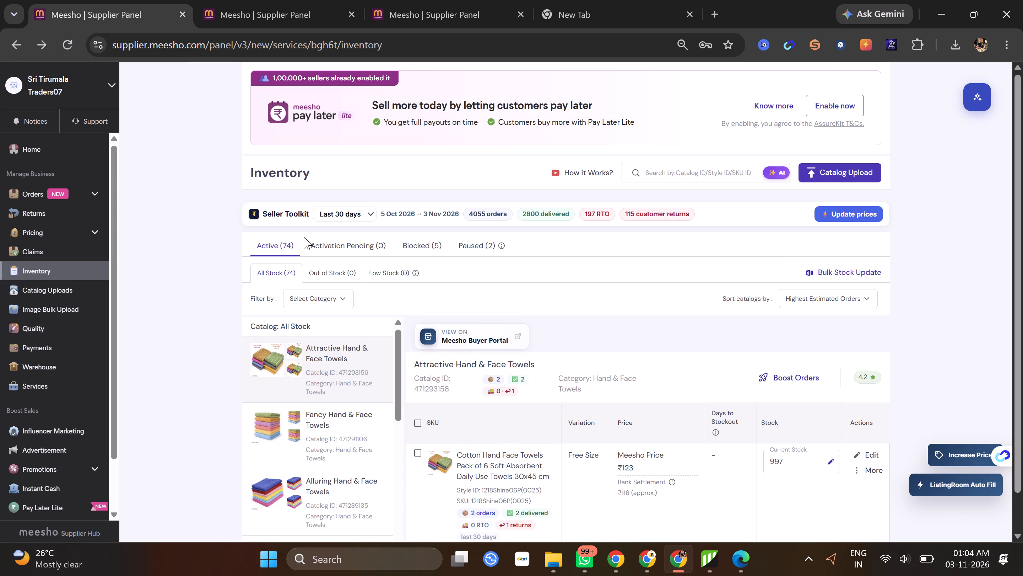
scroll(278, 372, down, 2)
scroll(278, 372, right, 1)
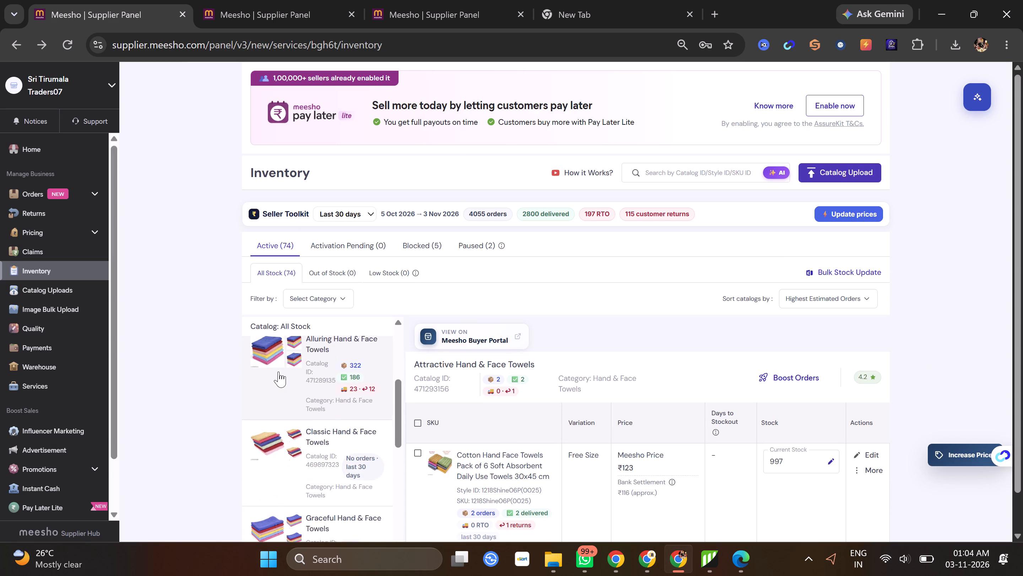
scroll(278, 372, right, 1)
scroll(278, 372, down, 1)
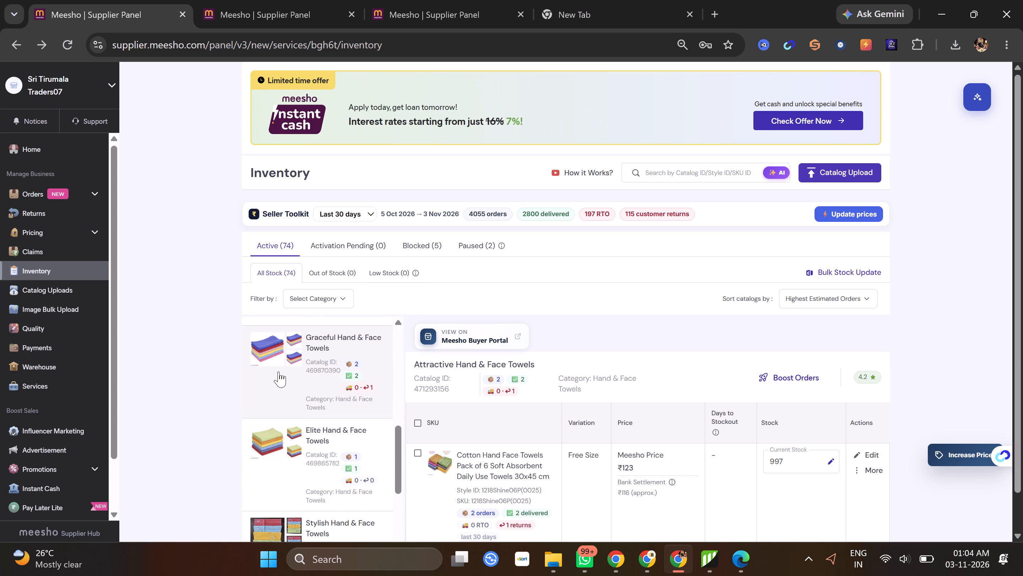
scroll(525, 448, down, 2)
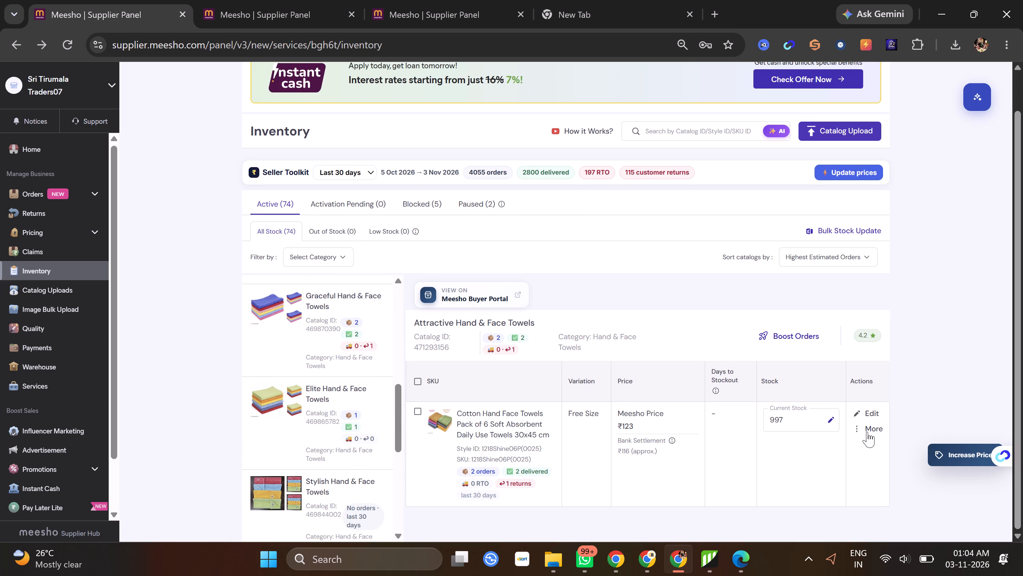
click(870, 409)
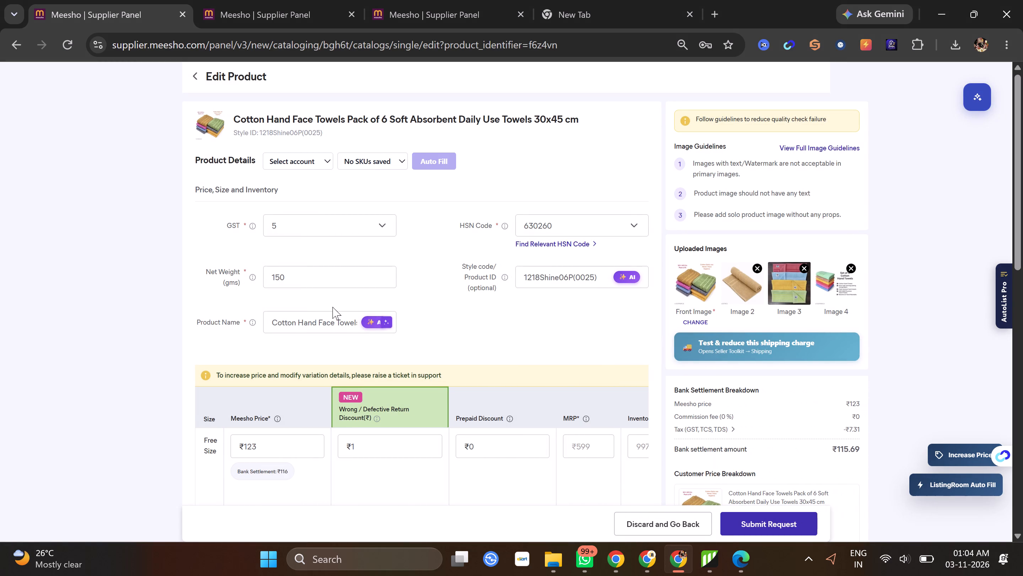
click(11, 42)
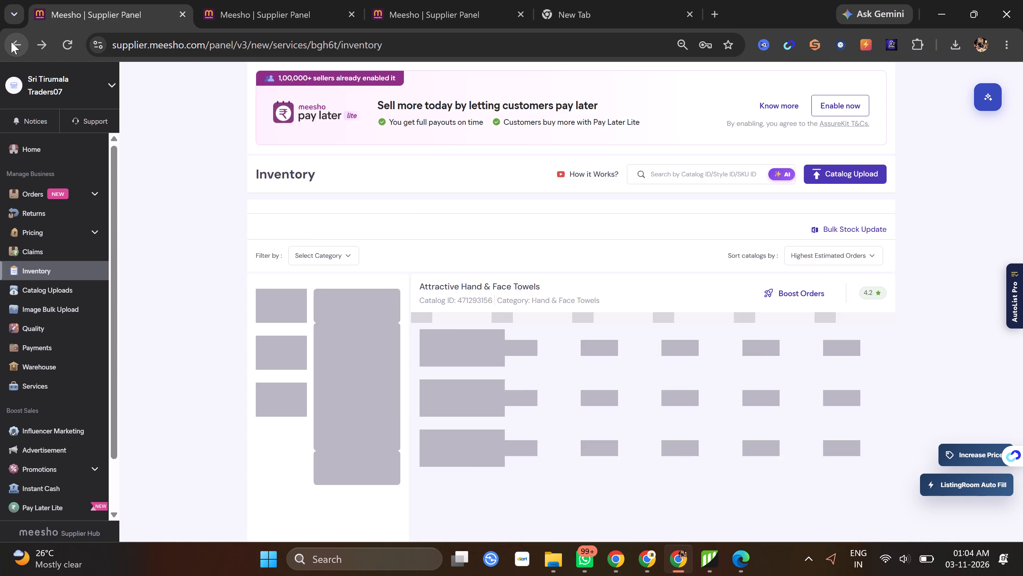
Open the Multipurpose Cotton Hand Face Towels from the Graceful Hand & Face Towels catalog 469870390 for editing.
scroll(295, 408, down, 3)
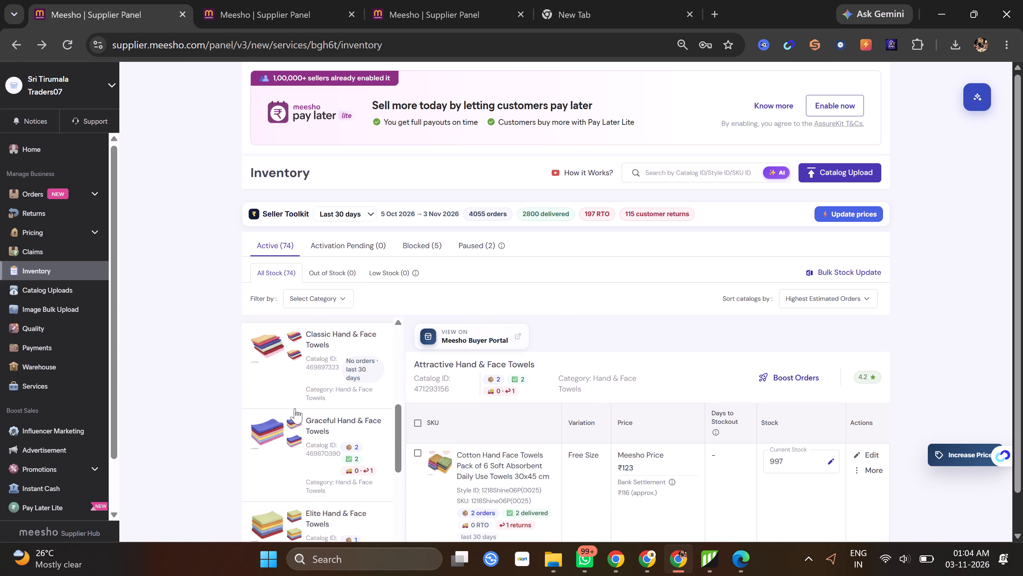
click(276, 427)
scroll(625, 402, down, 1)
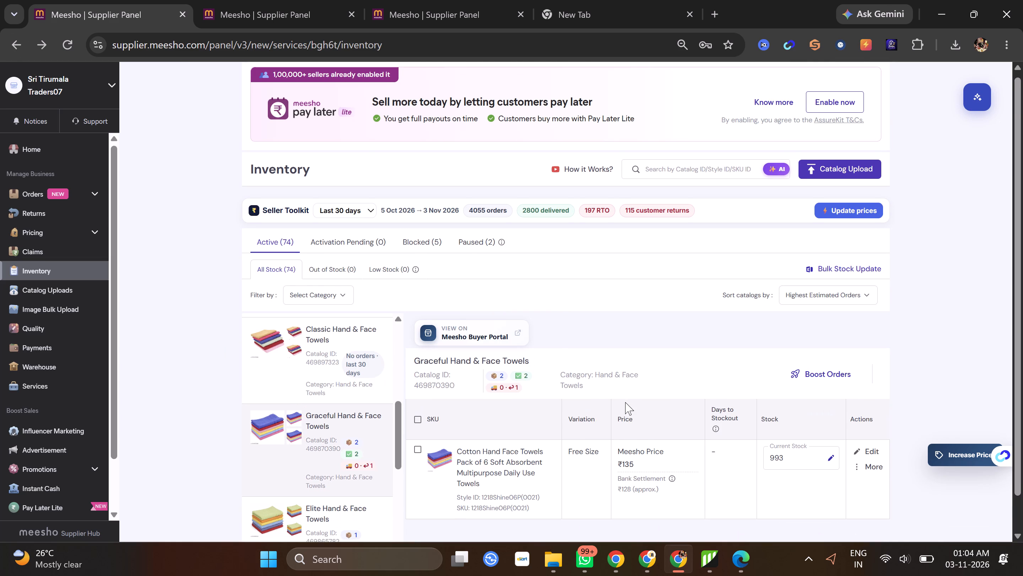
scroll(625, 402, down, 1)
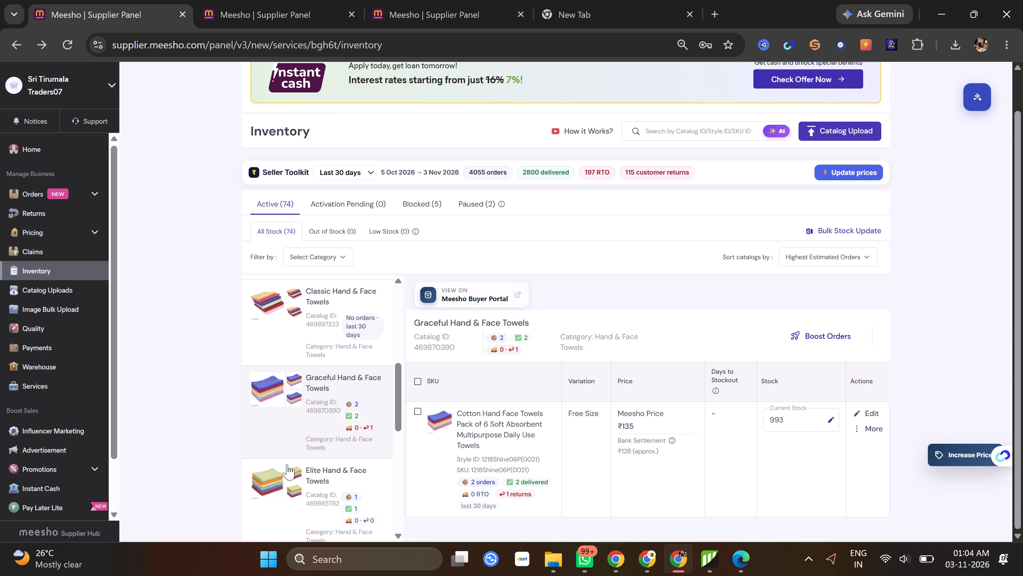
click(280, 490)
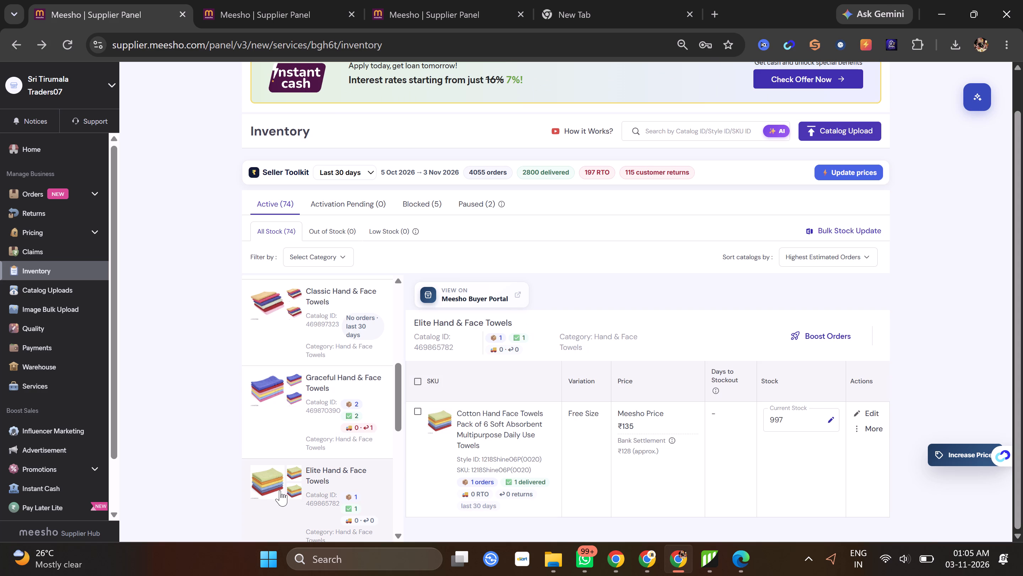
click(277, 429)
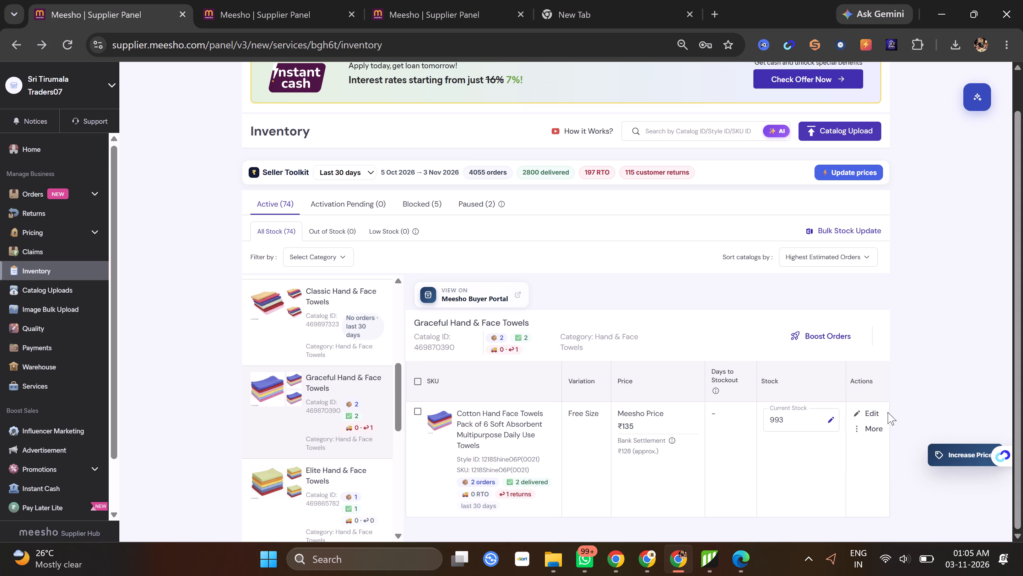
click(879, 409)
click(868, 413)
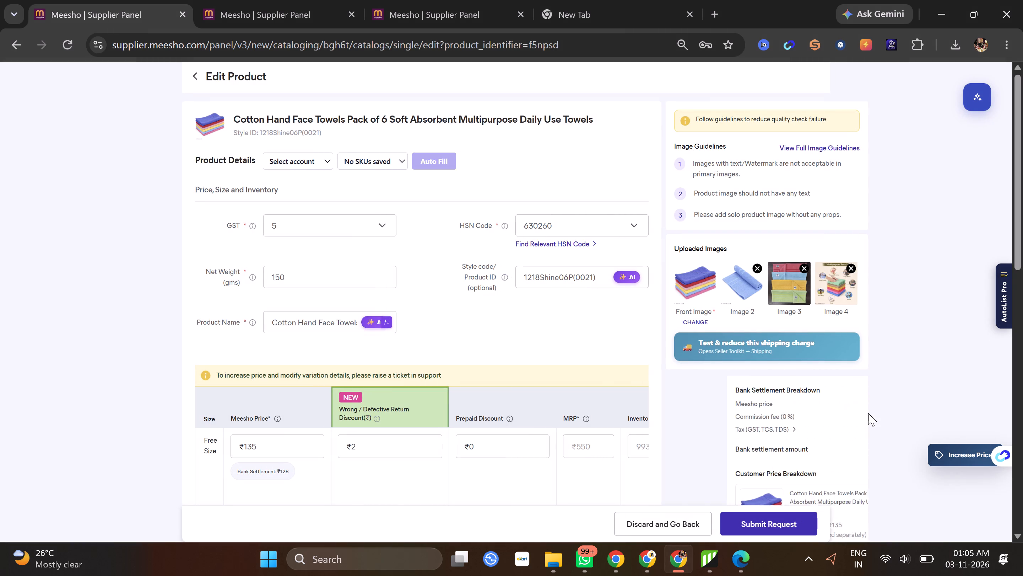
Raise a price-increase ticket for the Graceful catalog's Multipurpose Cotton Hand Face Towels Pack of 6 with MSP 149, WDRP 1 and MRP 699.
scroll(868, 413, down, 2)
click(949, 455)
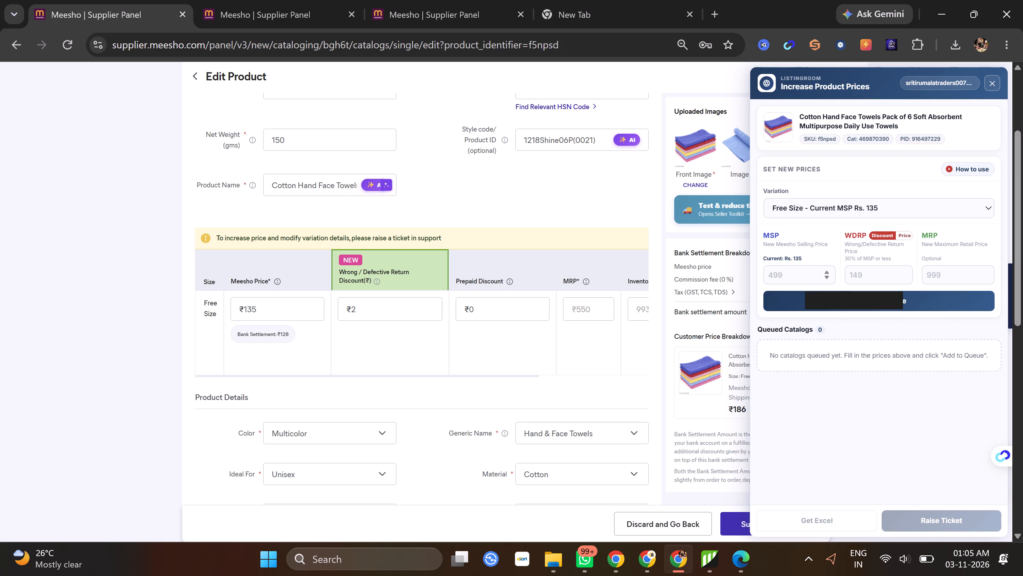
click(798, 281)
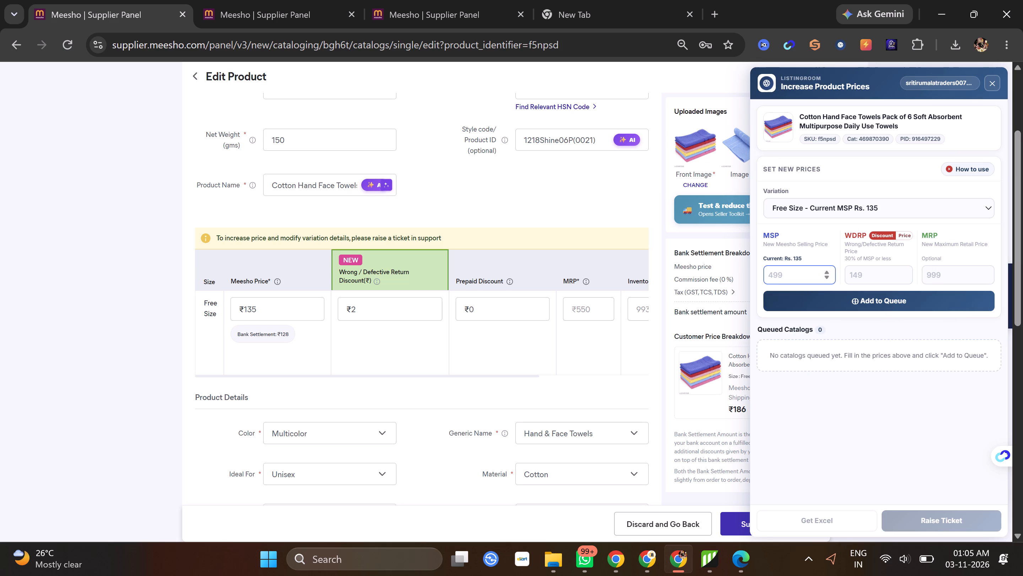
text(149)
click(859, 283)
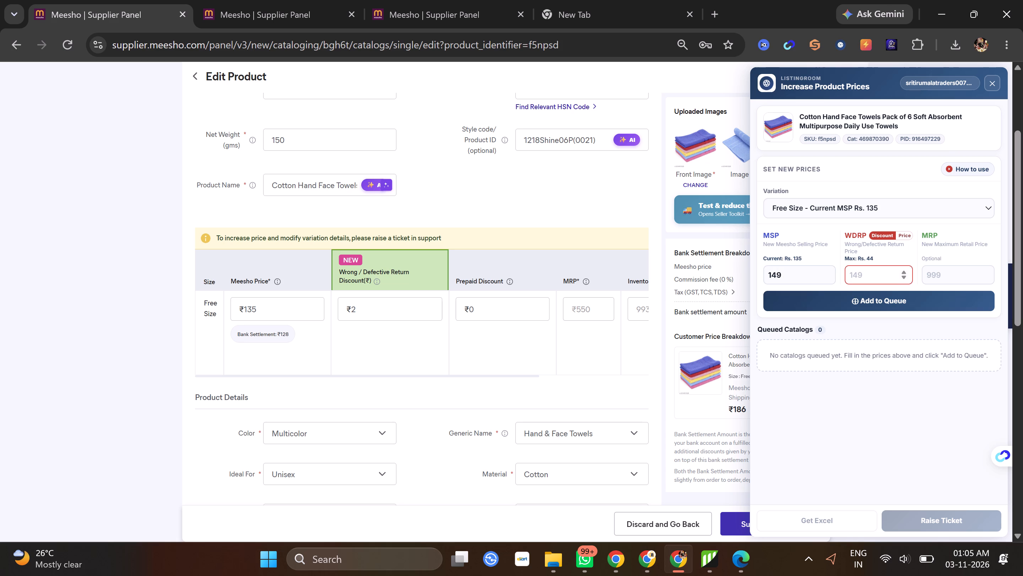
key(1)
click(962, 267)
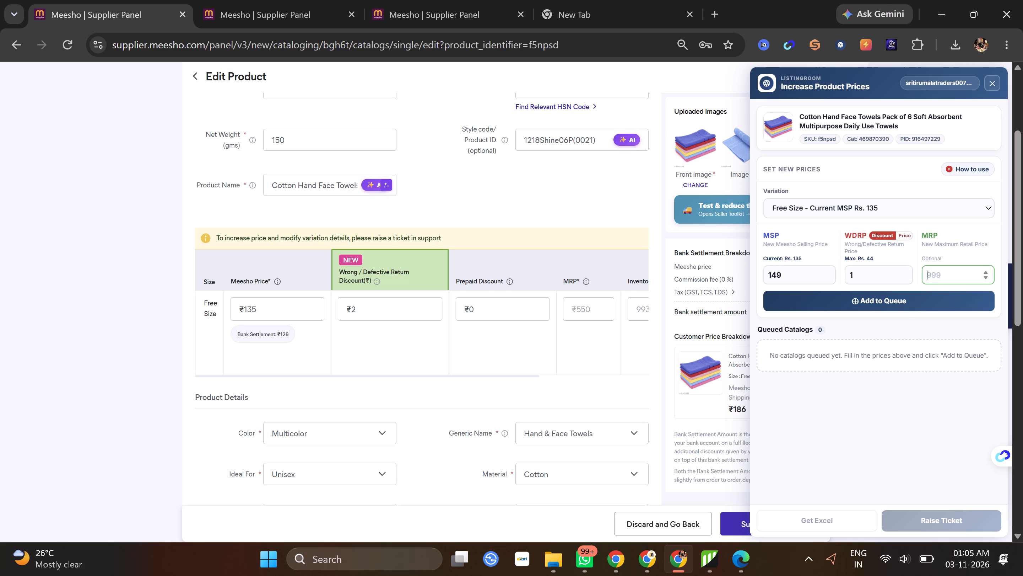
text(699)
click(963, 296)
click(937, 513)
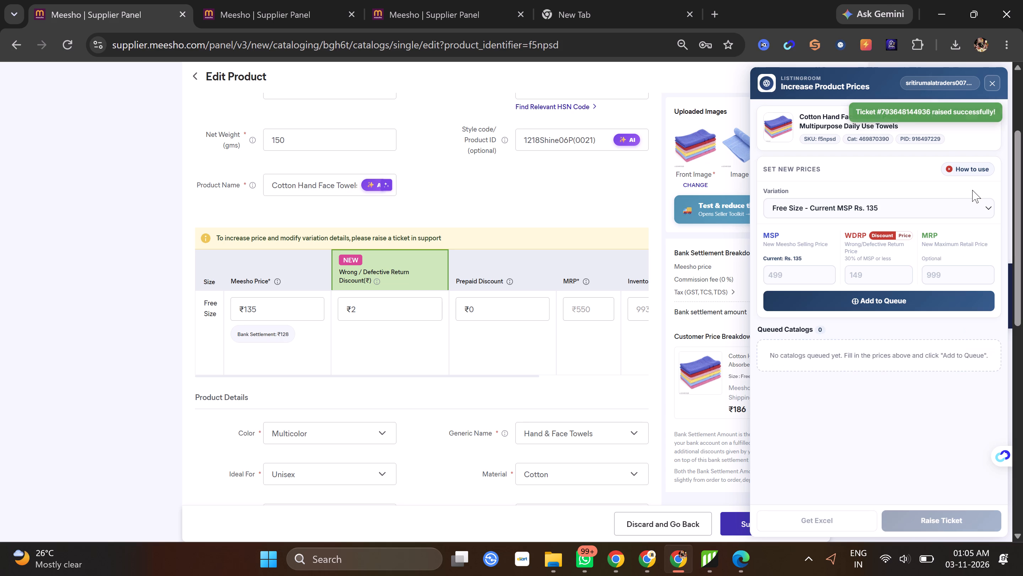
click(994, 89)
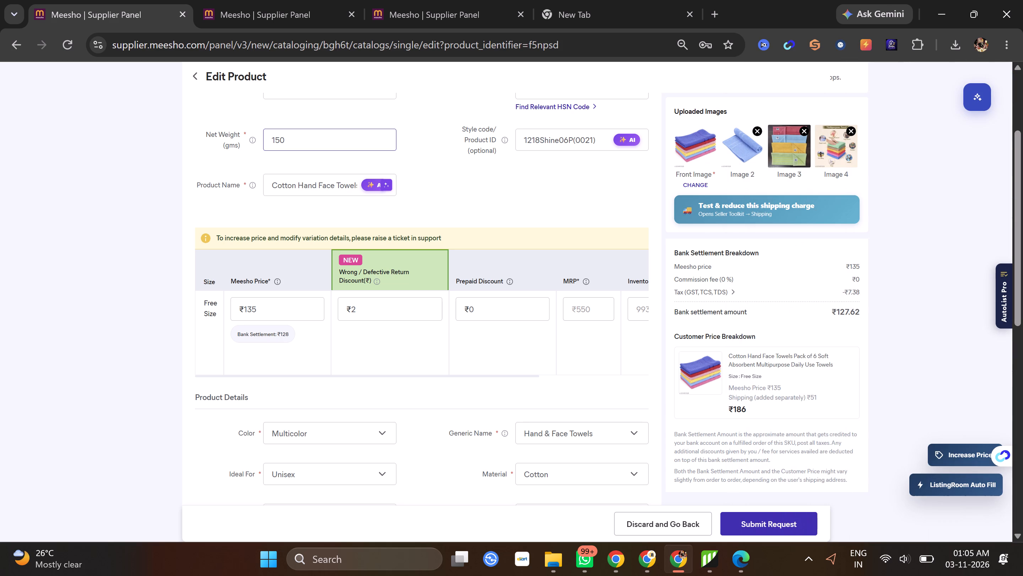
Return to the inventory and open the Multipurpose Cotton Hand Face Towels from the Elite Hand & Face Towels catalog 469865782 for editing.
click(19, 37)
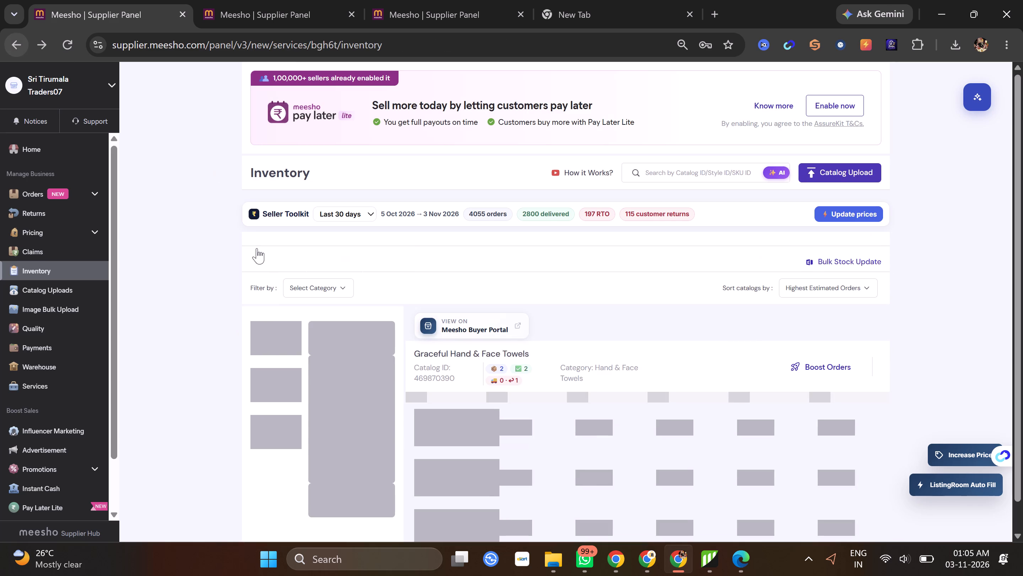
scroll(282, 405, down, 7)
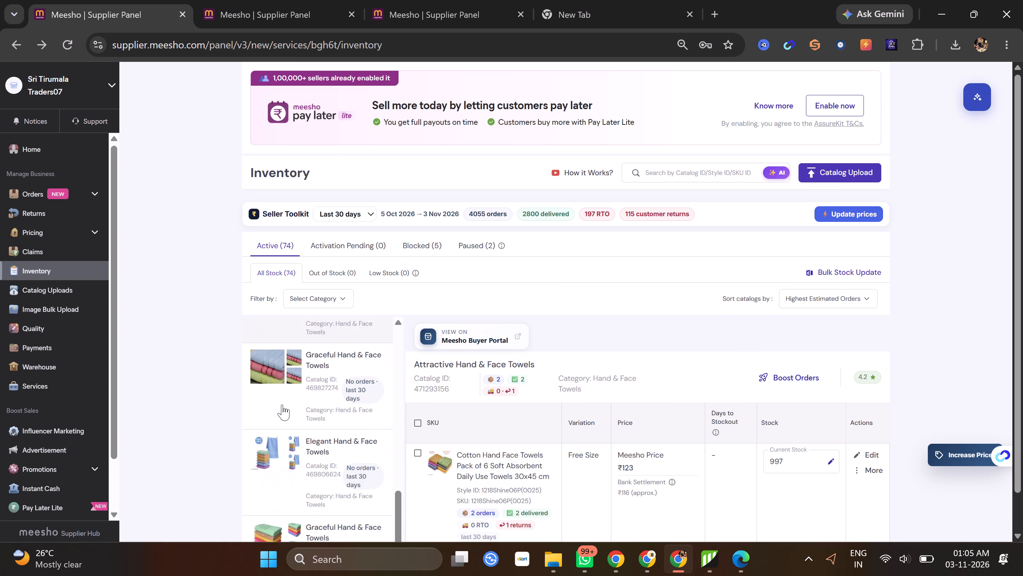
scroll(282, 405, up, 3)
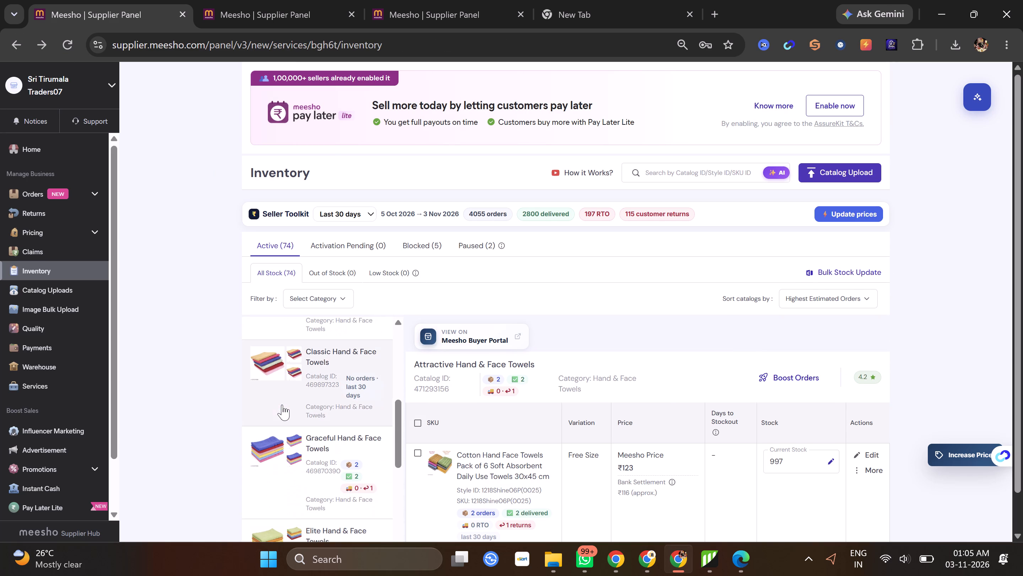
scroll(282, 405, down, 1)
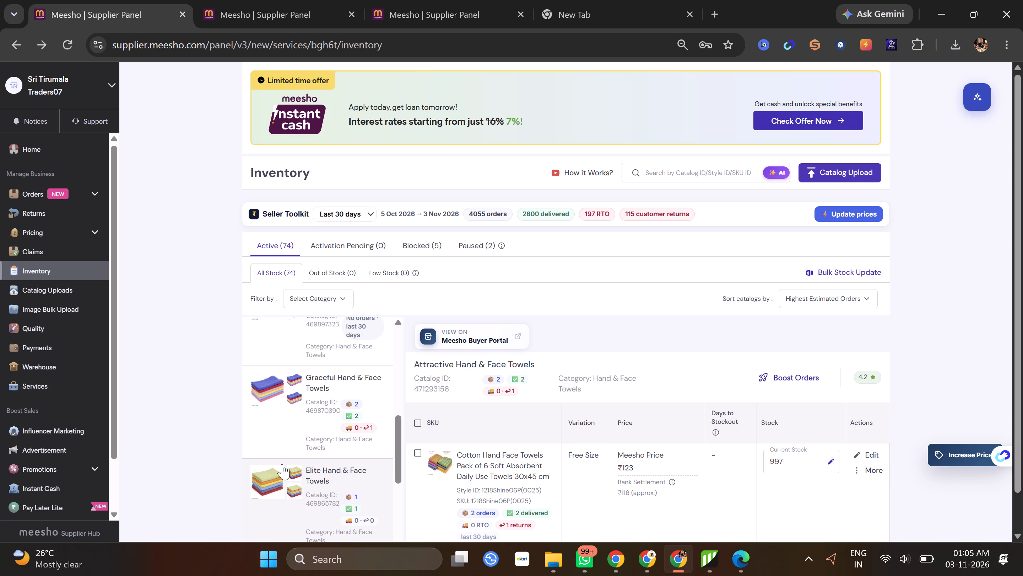
scroll(282, 464, down, 1)
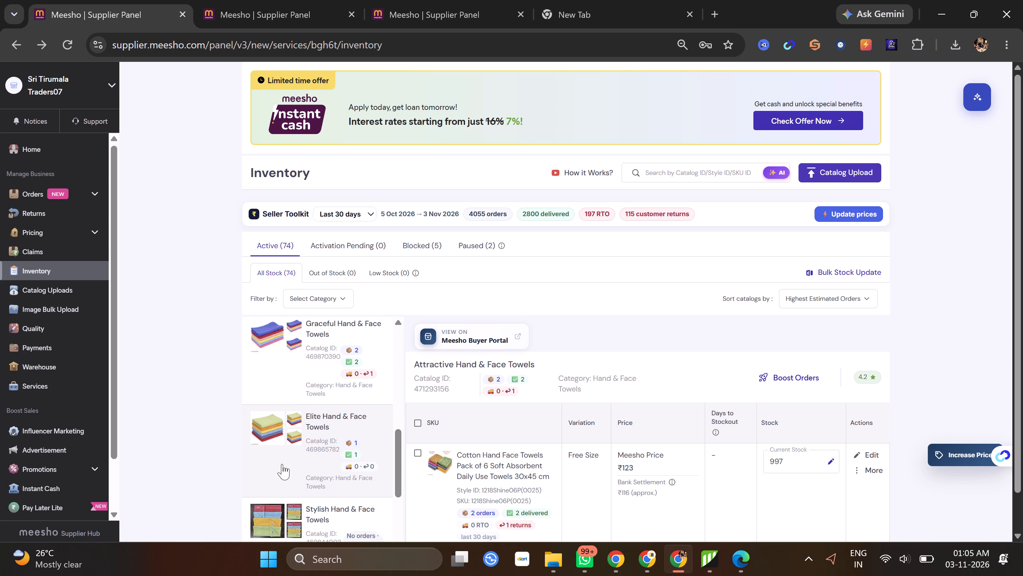
click(282, 464)
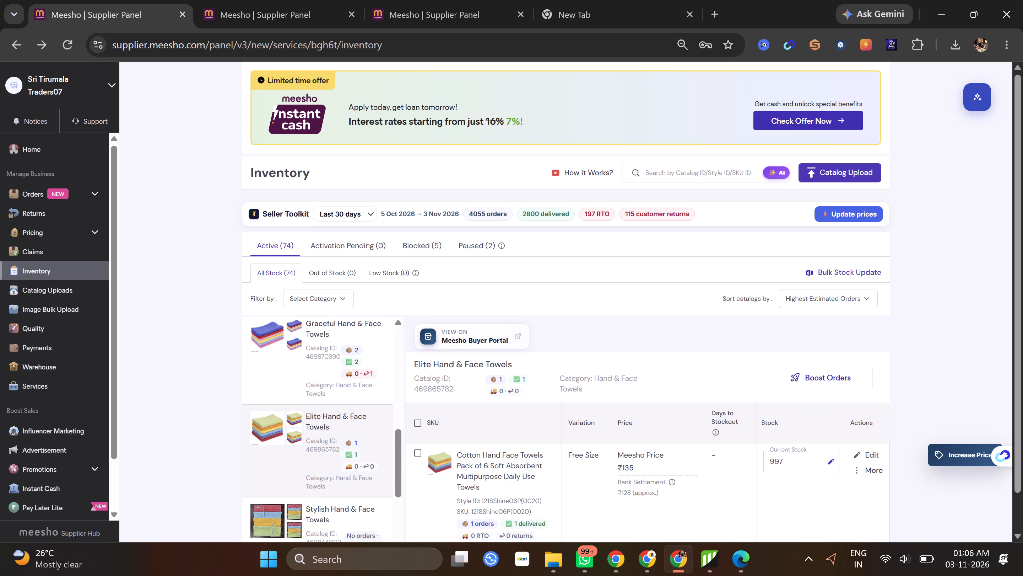
scroll(667, 485, down, 2)
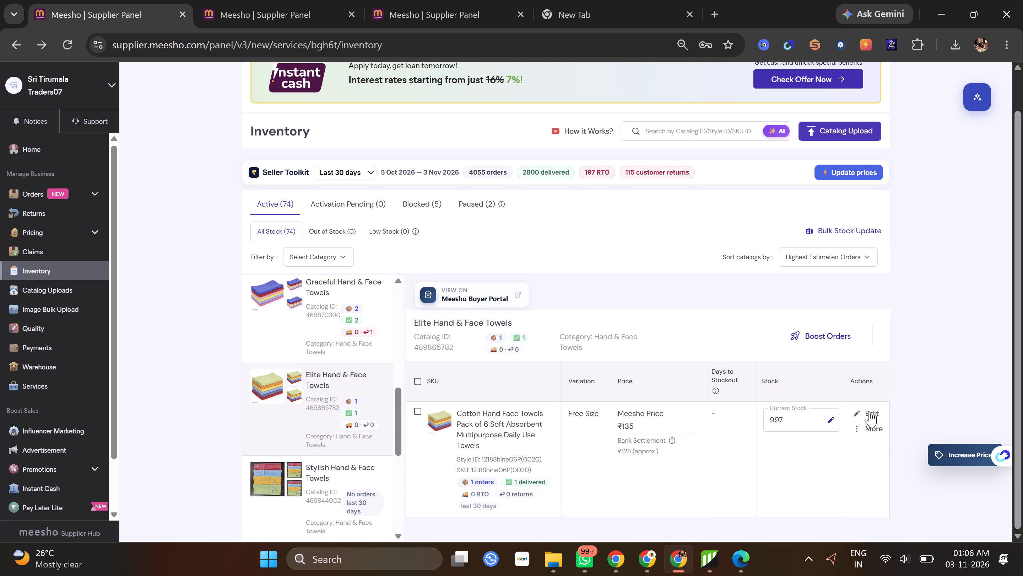
click(868, 412)
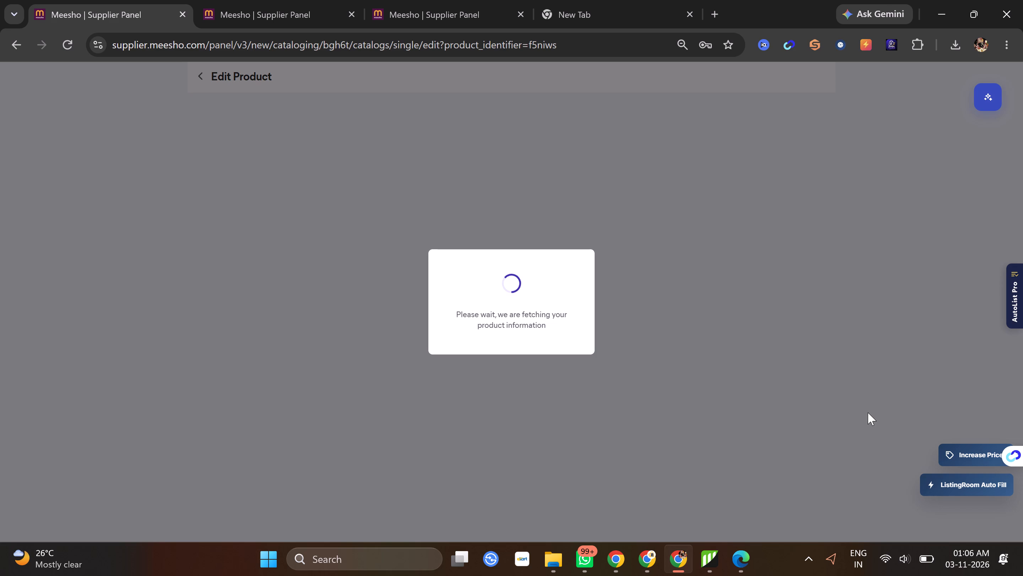
Raise a price-increase ticket for the Elite catalog's Multipurpose Cotton Hand Face Towels Pack of 6 with MSP 149, WDRP 1 and MRP 658.
scroll(868, 412, down, 2)
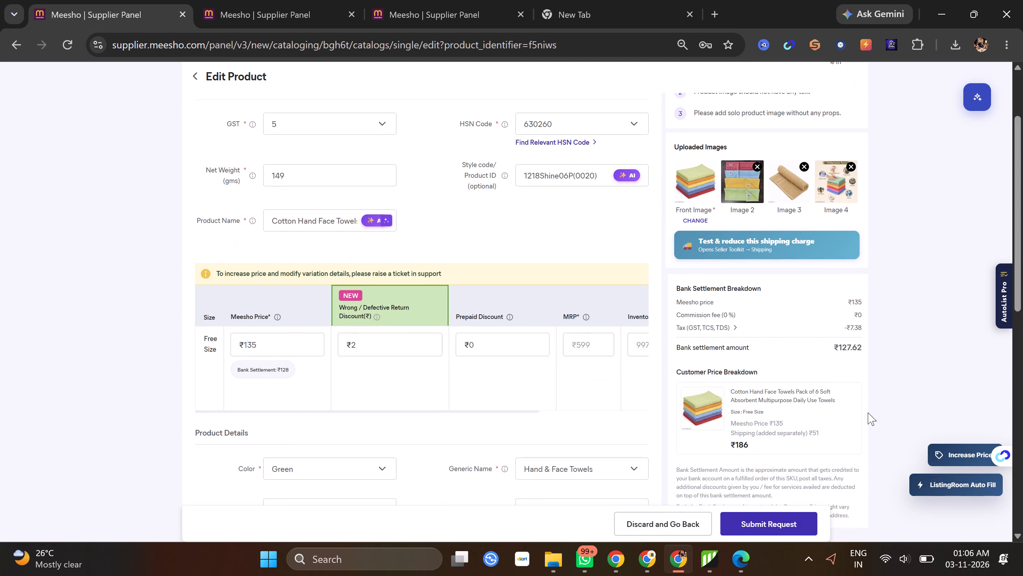
scroll(868, 412, down, 1)
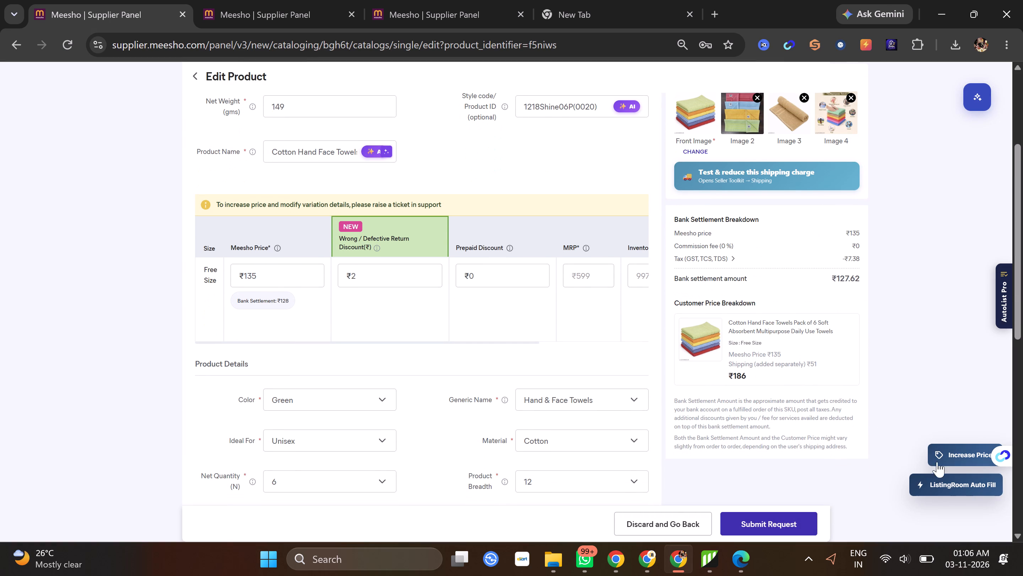
click(950, 455)
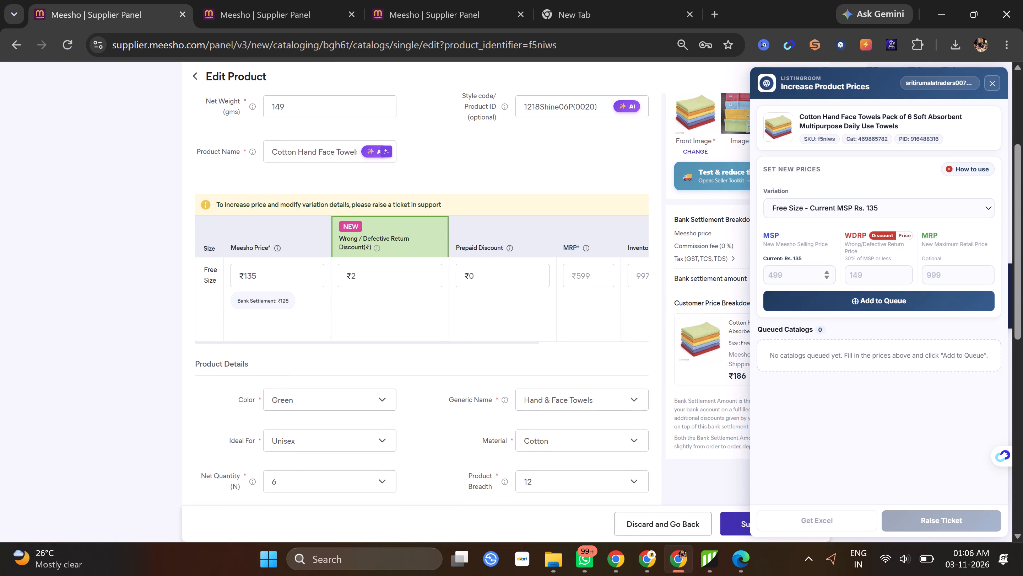
click(792, 273)
text(149)
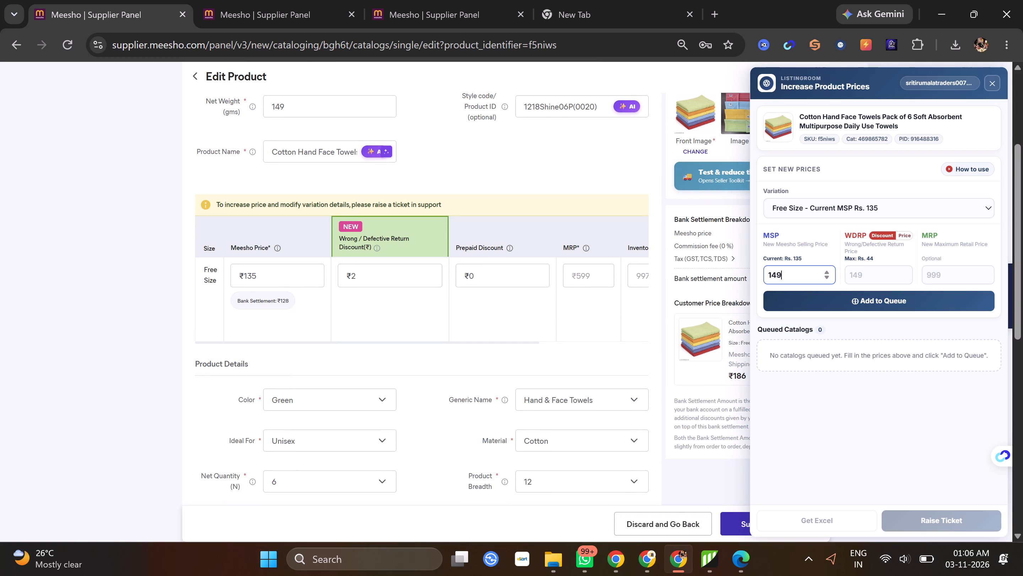
click(873, 270)
key(1)
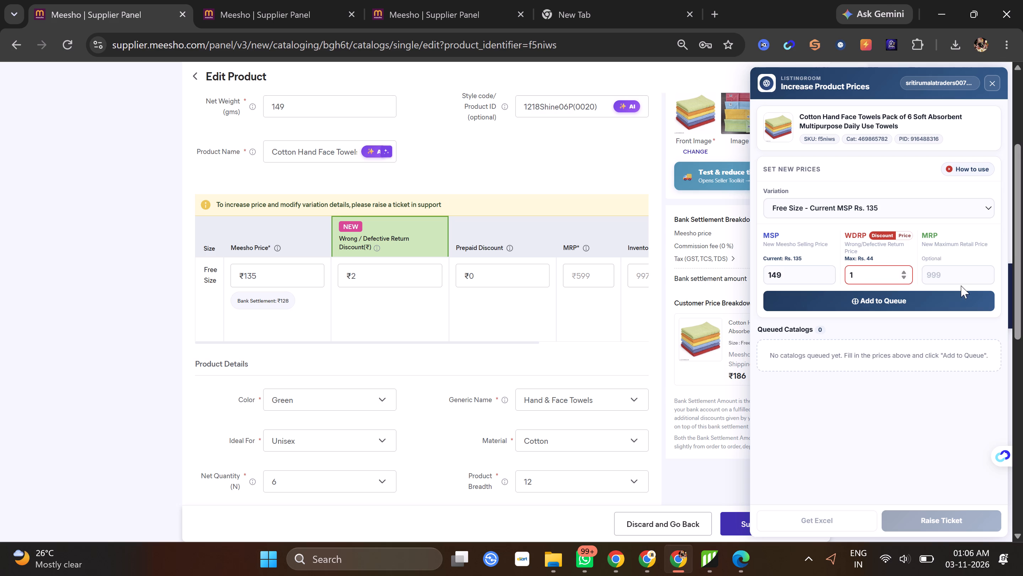
click(966, 282)
text(65)
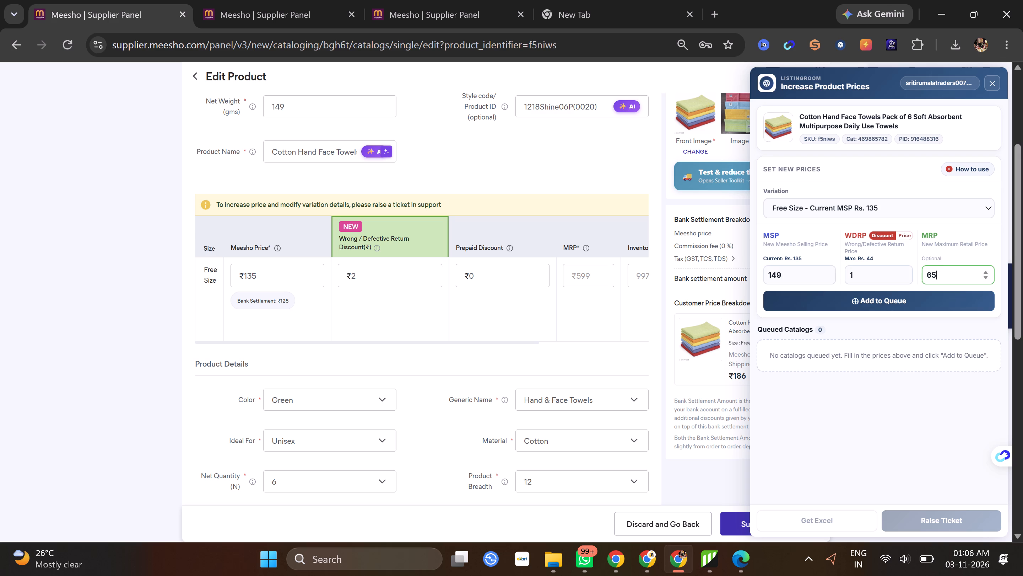
key(8)
click(975, 300)
click(954, 515)
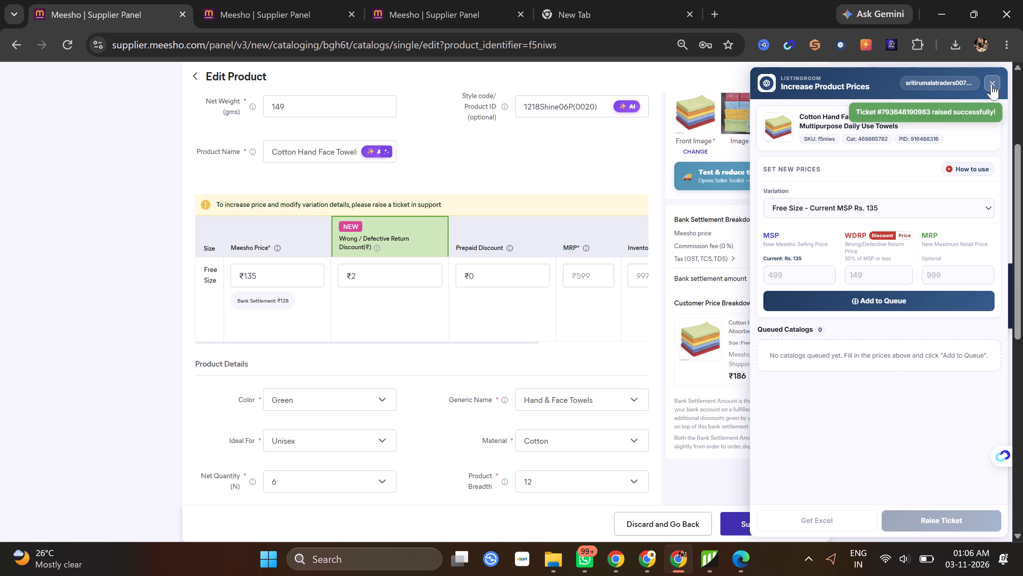
click(991, 85)
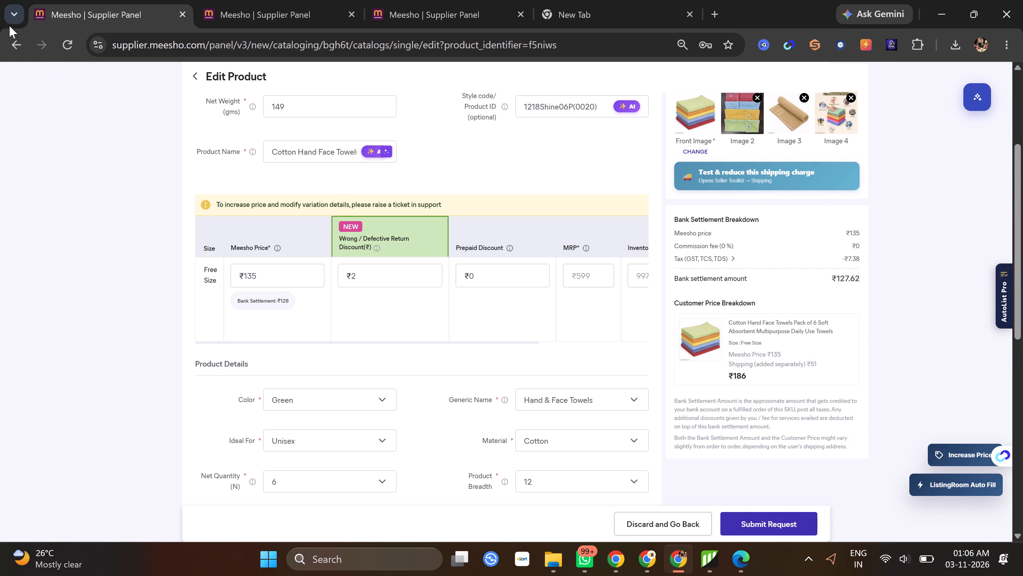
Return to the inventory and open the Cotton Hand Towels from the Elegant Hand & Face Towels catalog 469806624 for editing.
click(15, 46)
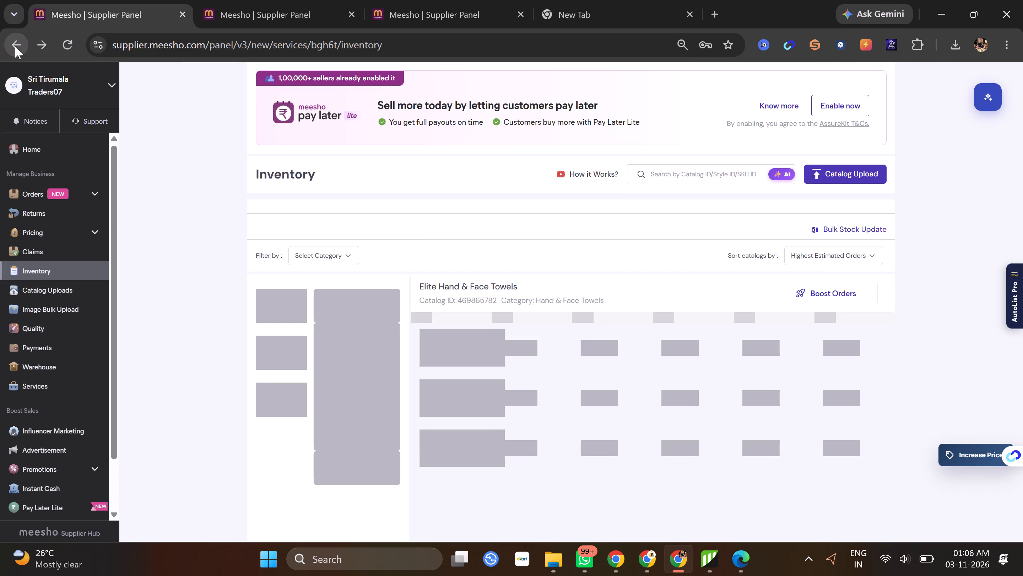
scroll(222, 267, down, 4)
scroll(295, 385, down, 5)
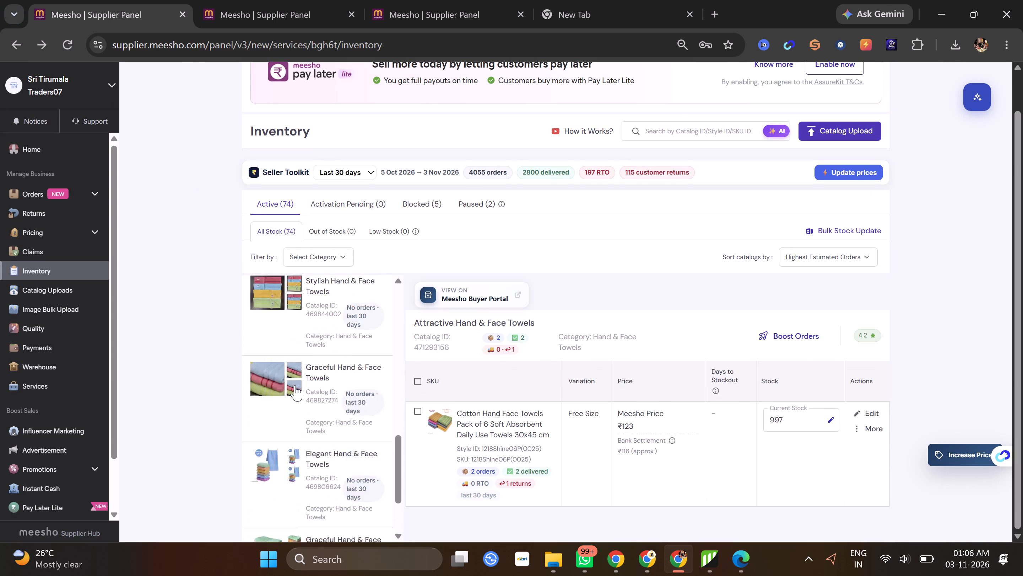
scroll(295, 385, down, 1)
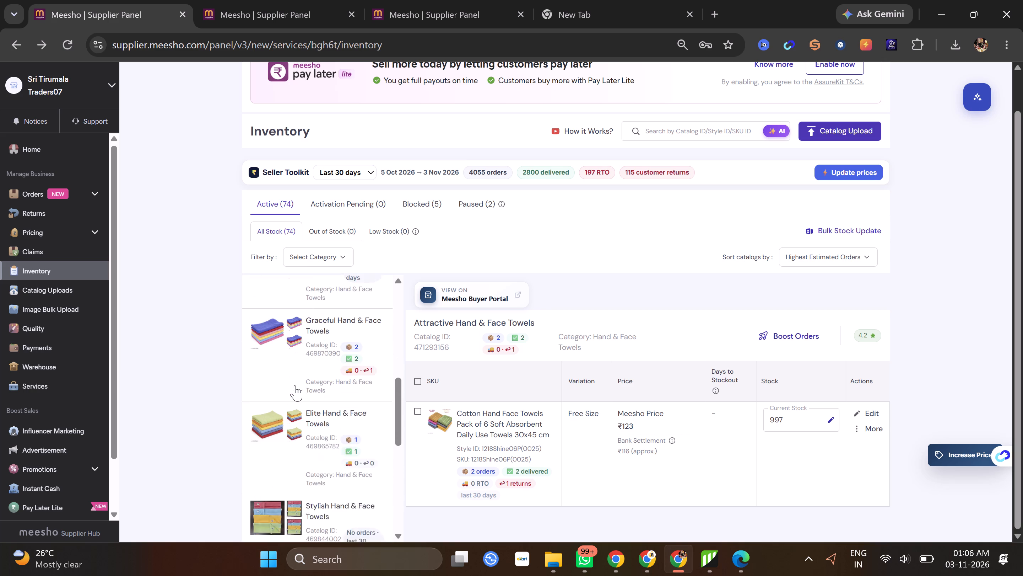
scroll(295, 385, down, 1)
click(274, 371)
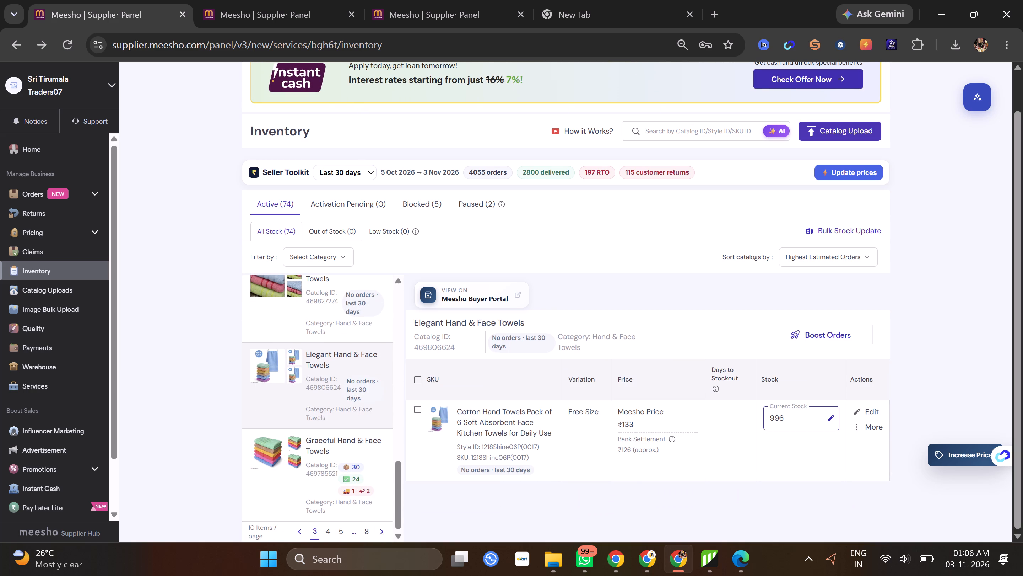
click(859, 413)
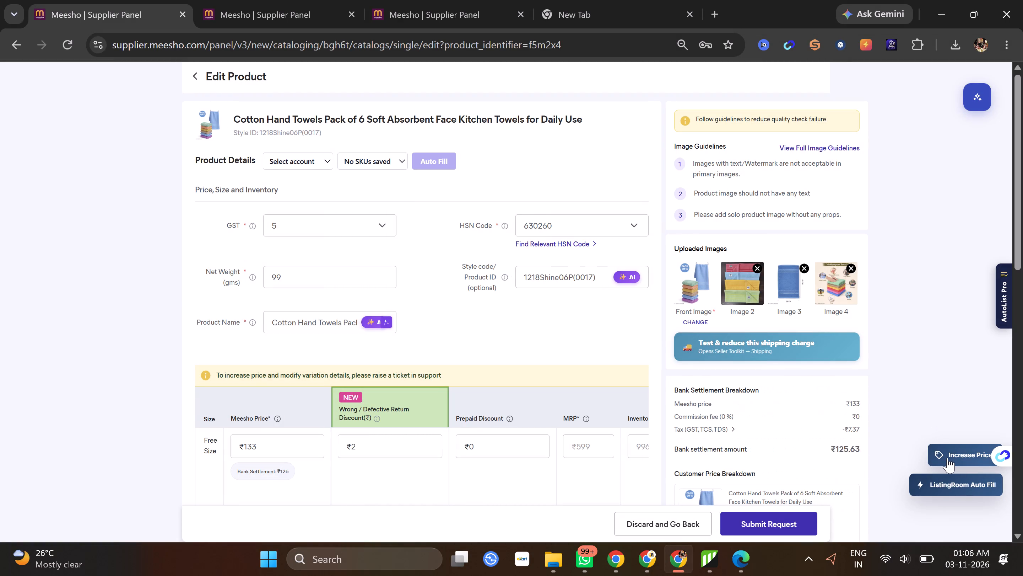
Raise a price-increase ticket for the Elegant catalog's Cotton Hand Towels Pack of 6 with MSP 149, WDRP 1 and MRP 699.
click(949, 450)
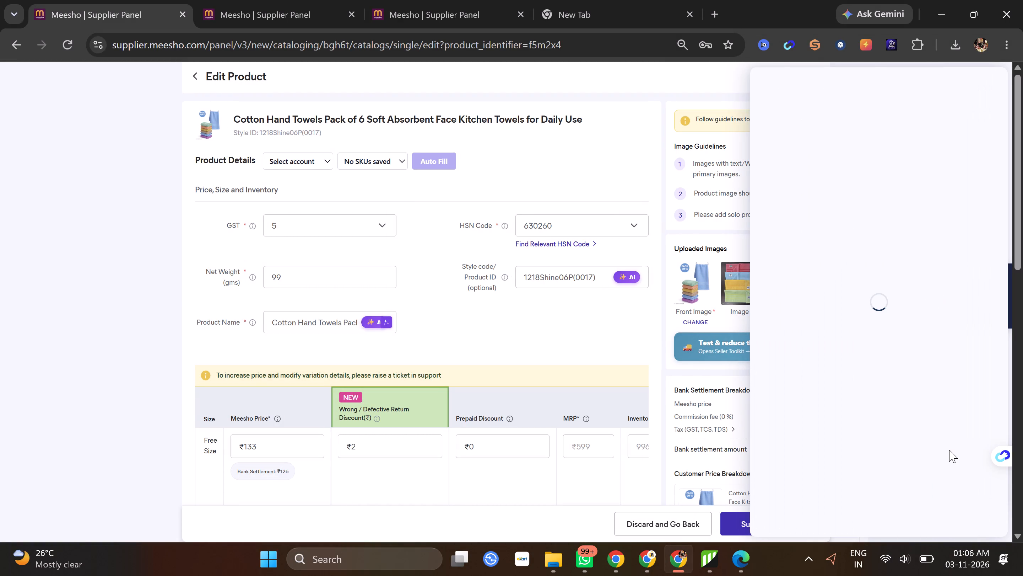
click(805, 273)
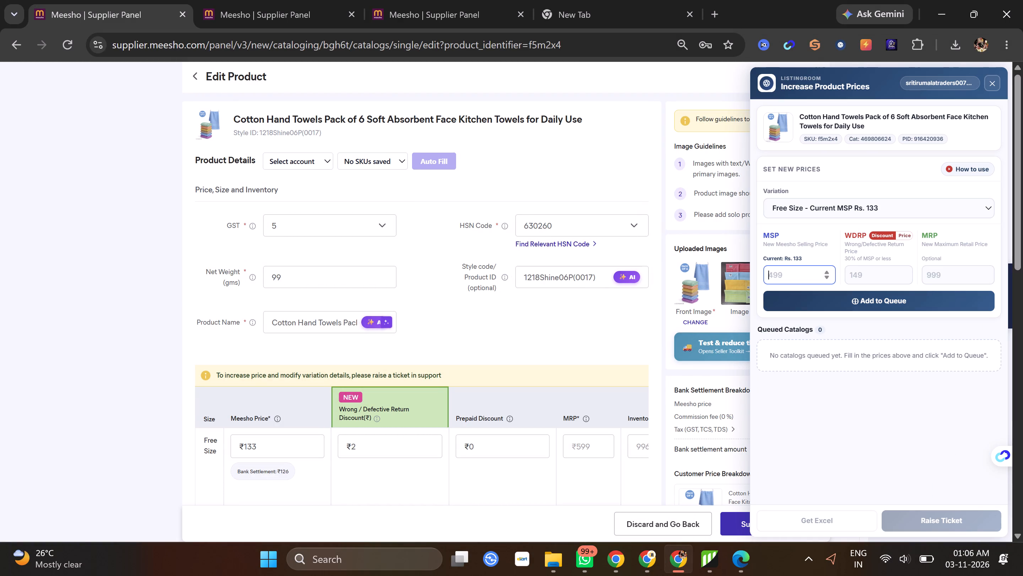
text(149)
click(867, 276)
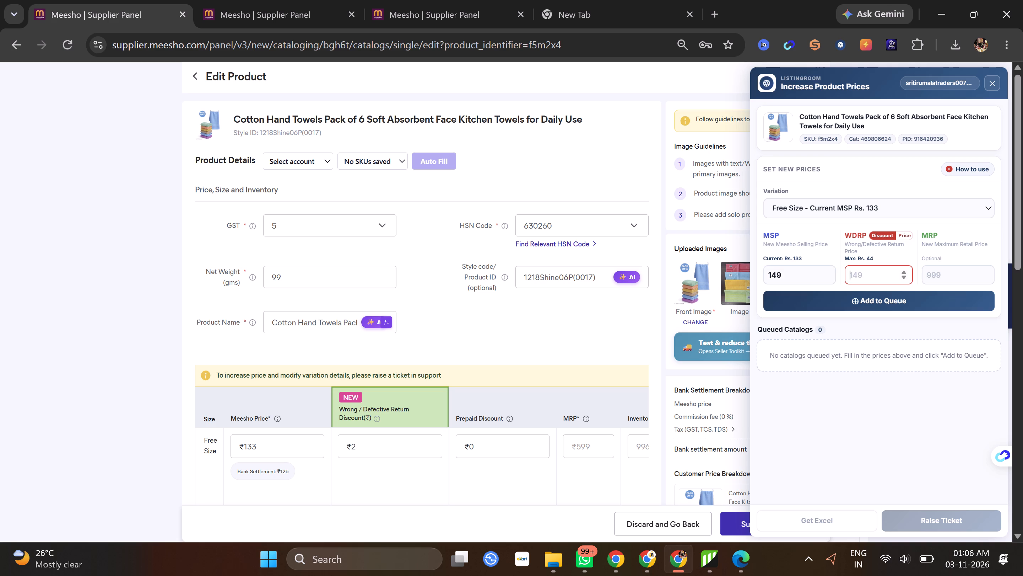
key(1)
click(948, 275)
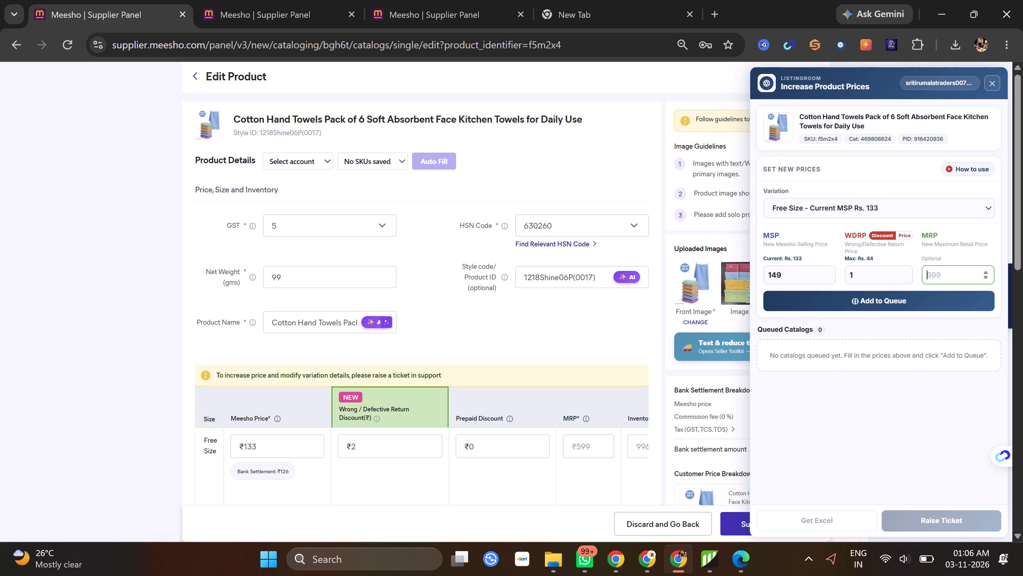
text(699)
click(946, 300)
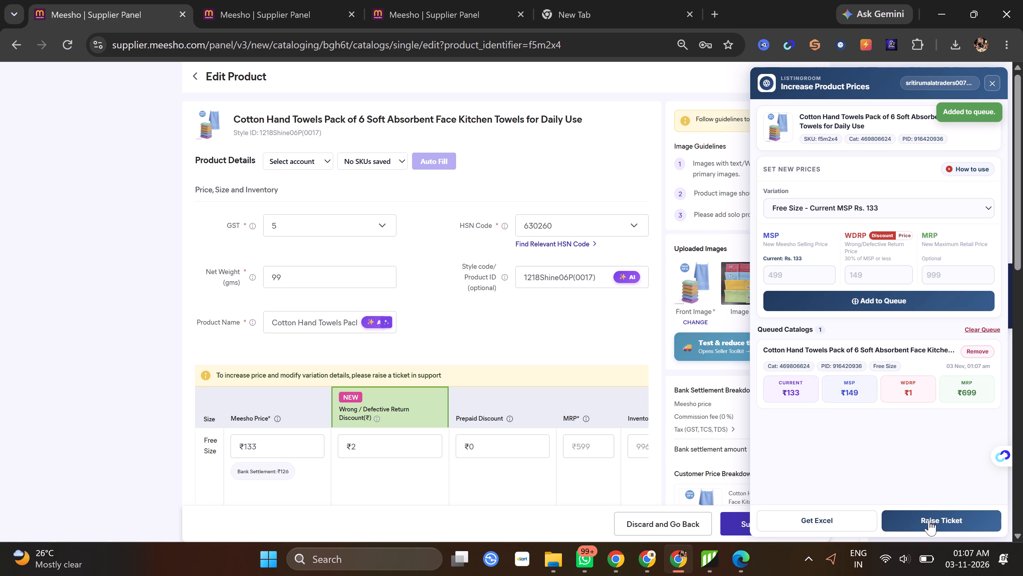
click(929, 520)
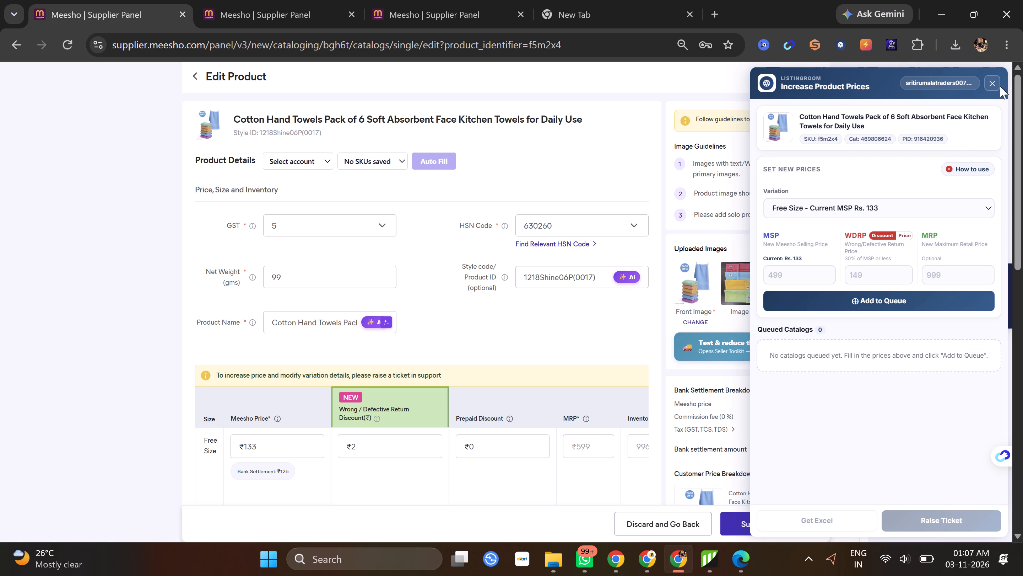
click(988, 87)
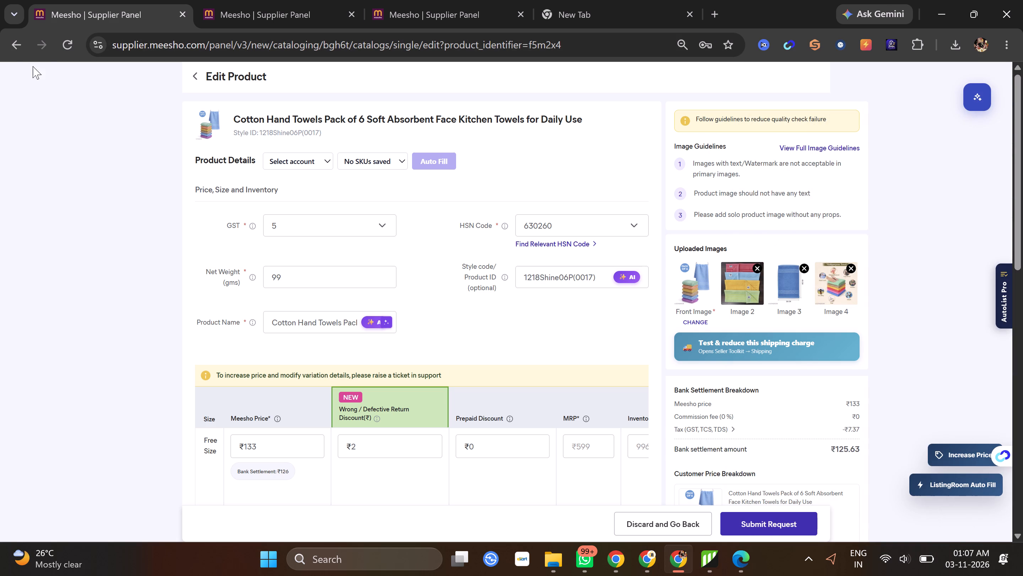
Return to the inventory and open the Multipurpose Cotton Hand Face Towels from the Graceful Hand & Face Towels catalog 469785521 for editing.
click(9, 48)
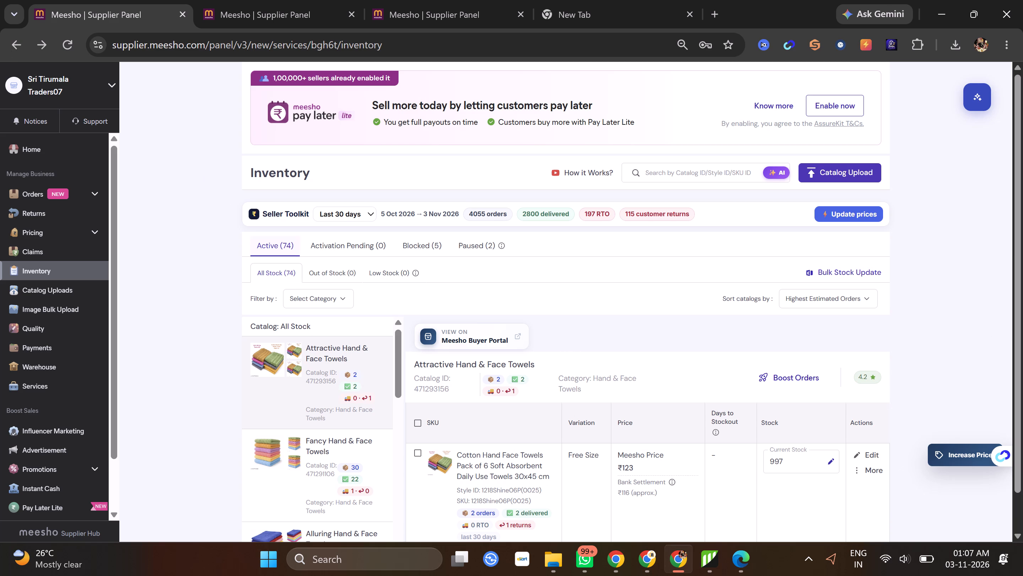
scroll(282, 319, down, 5)
click(266, 508)
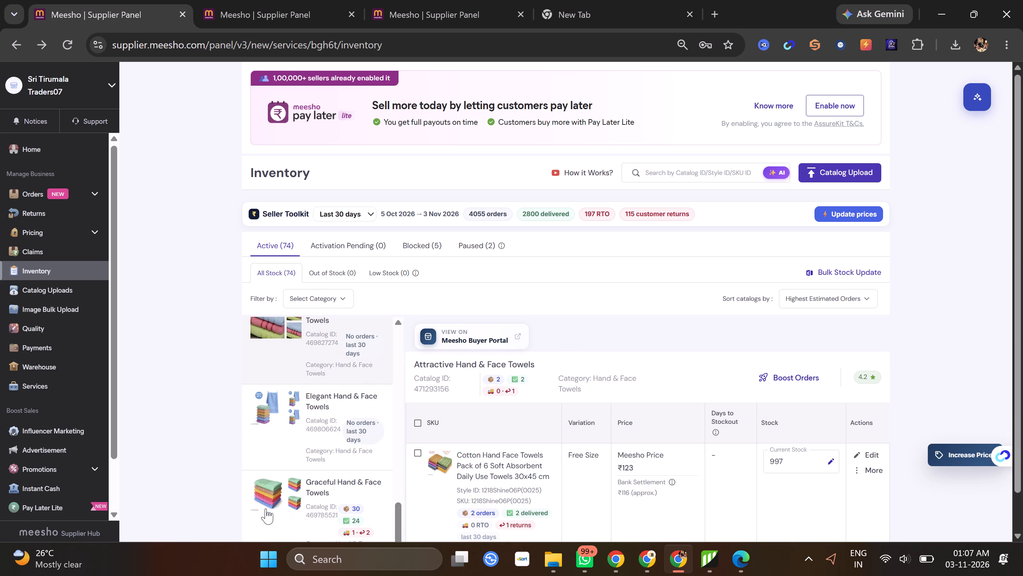
scroll(610, 526, down, 3)
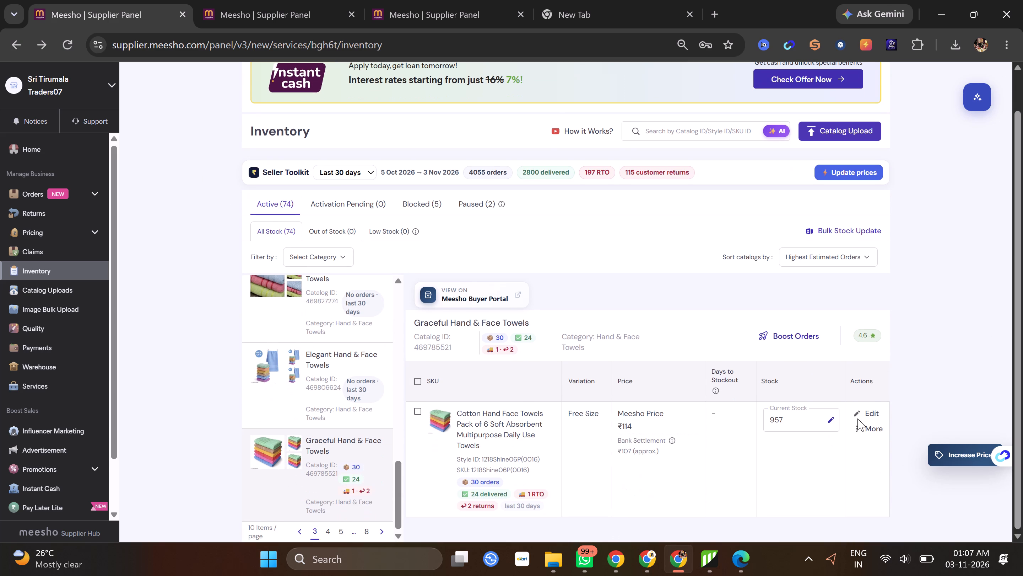
click(862, 416)
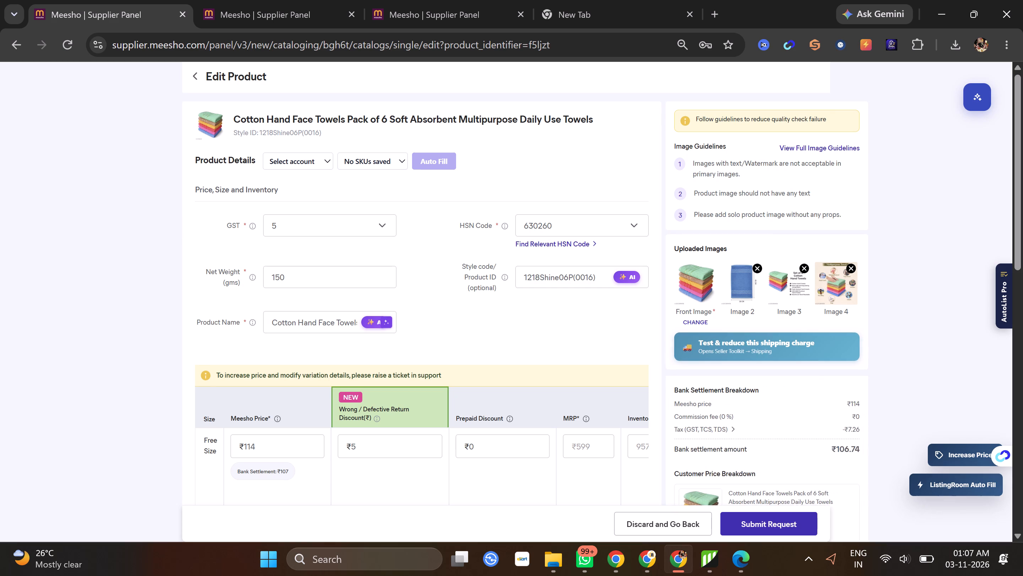
Raise a price-increase ticket for the Graceful catalog's Cotton Hand Face Towels Pack of 6 with MSP 149, WDRP 1 and MRP 699.
scroll(847, 433, down, 1)
click(942, 450)
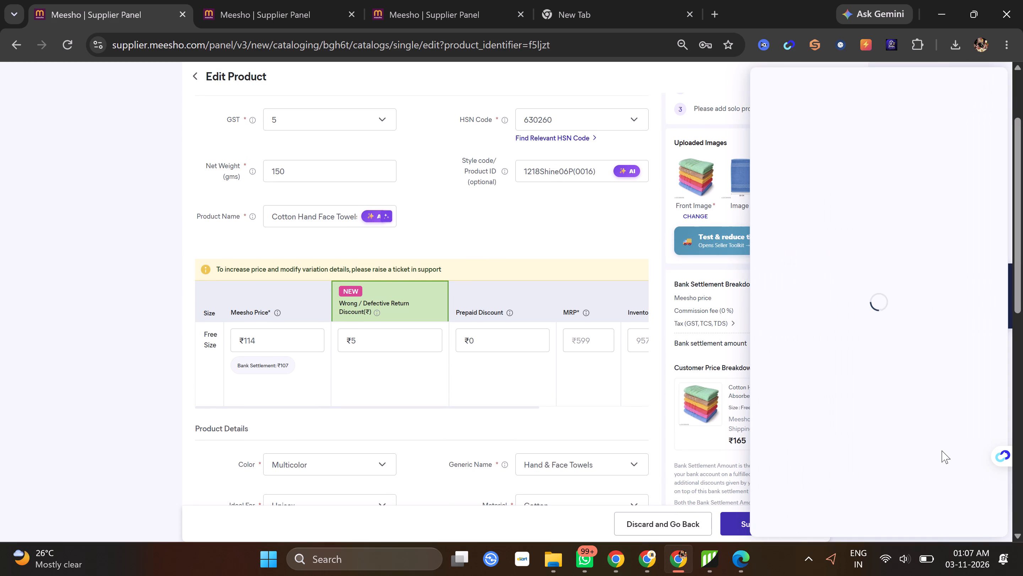
click(815, 274)
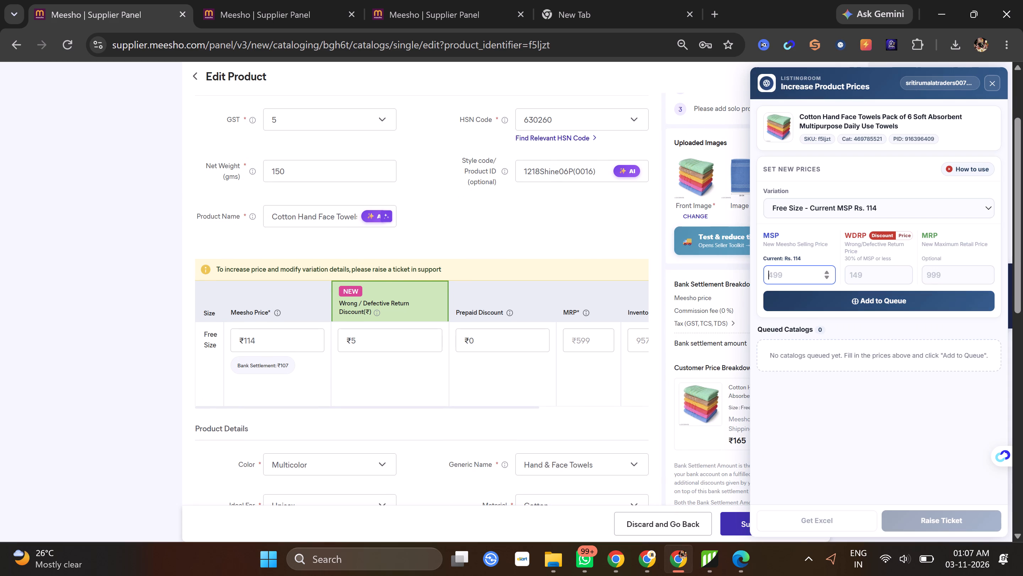
text(149)
click(856, 277)
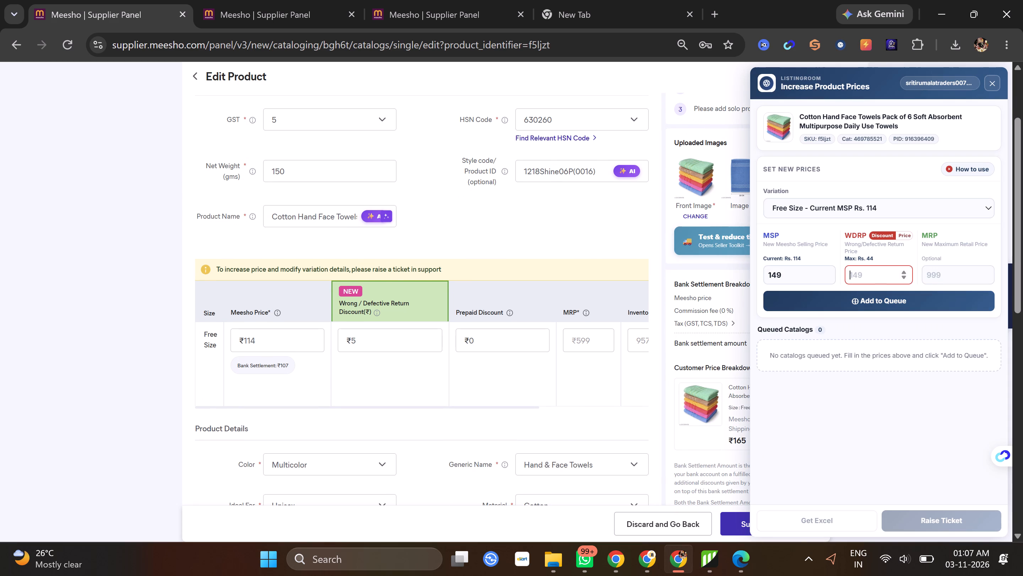
key(1)
click(953, 274)
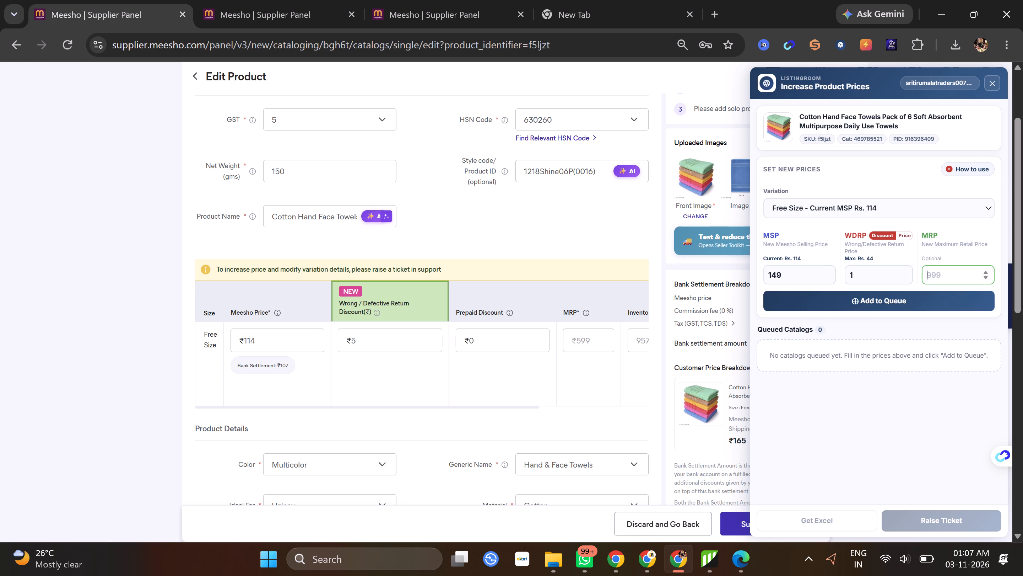
text(699)
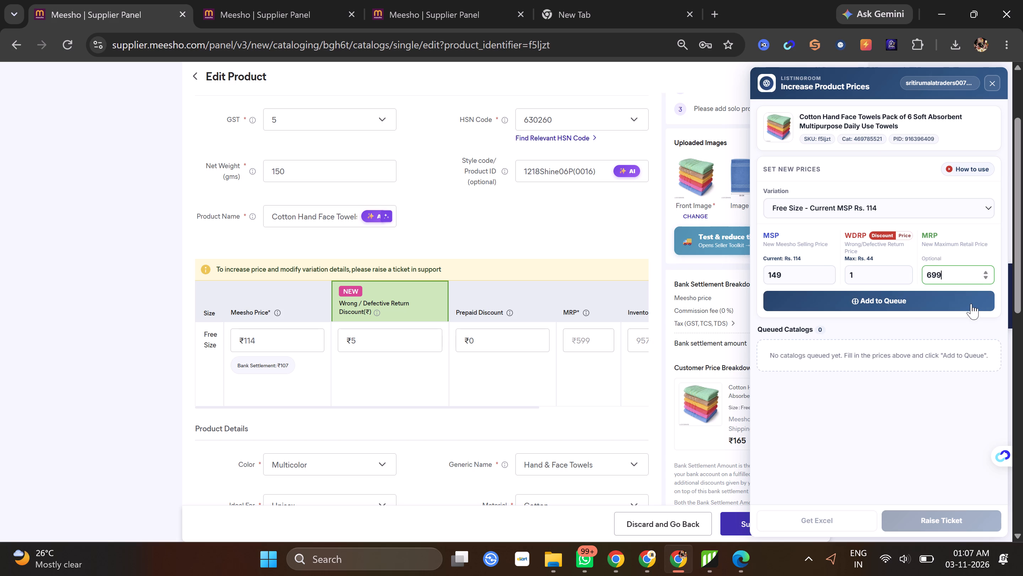
click(970, 302)
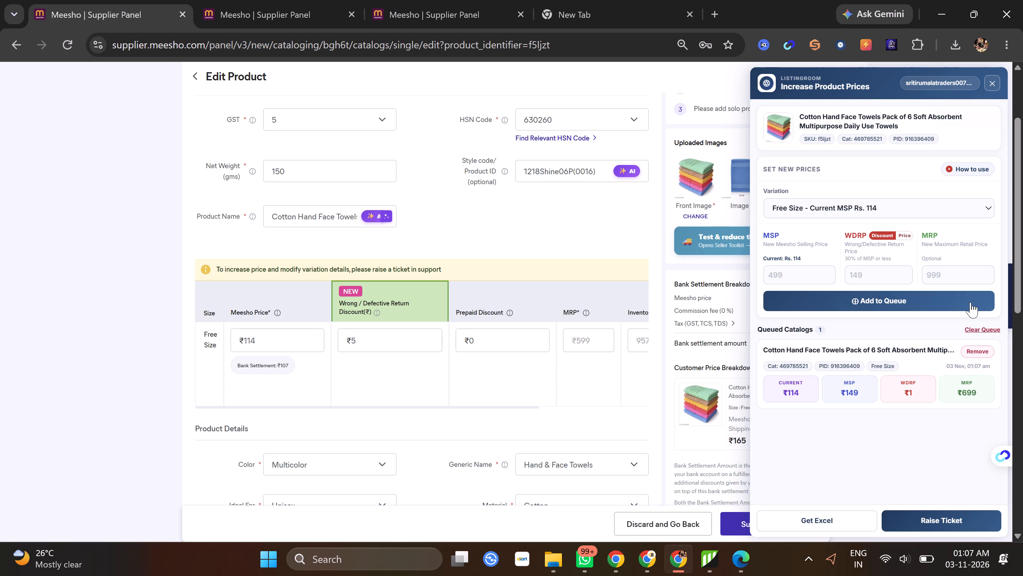
click(909, 521)
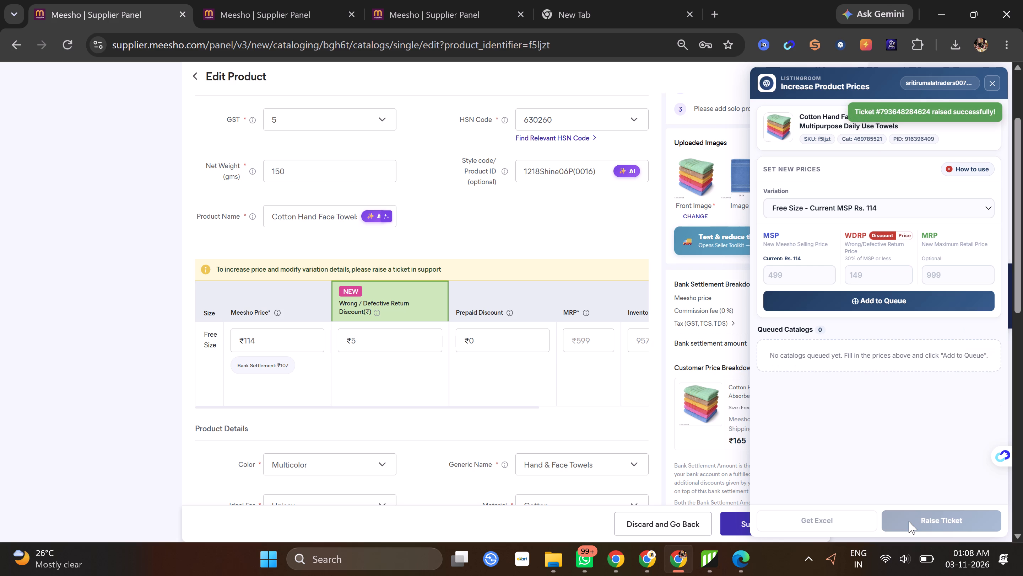
click(986, 86)
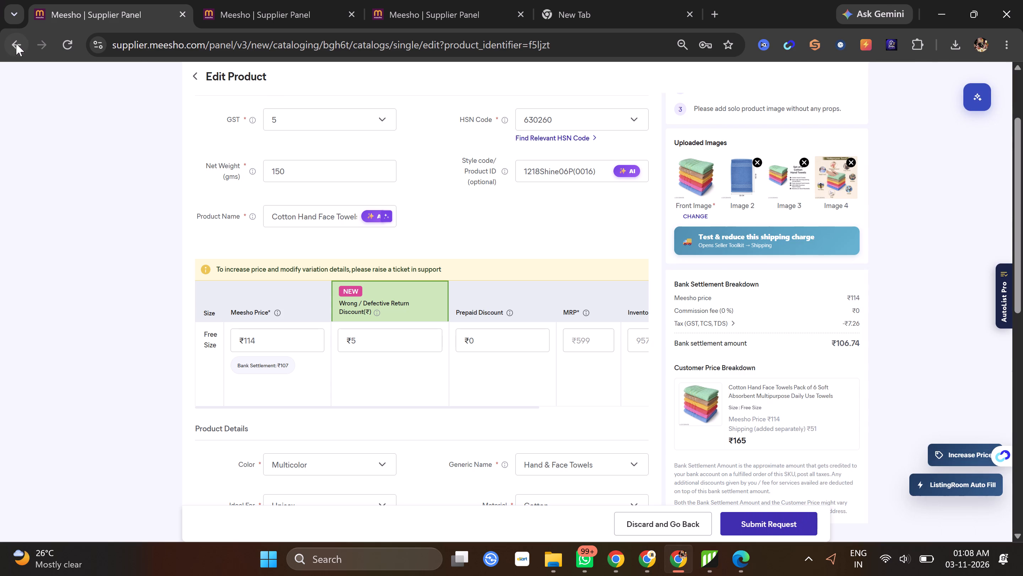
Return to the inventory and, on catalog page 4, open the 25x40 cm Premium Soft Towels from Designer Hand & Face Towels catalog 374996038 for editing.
click(16, 44)
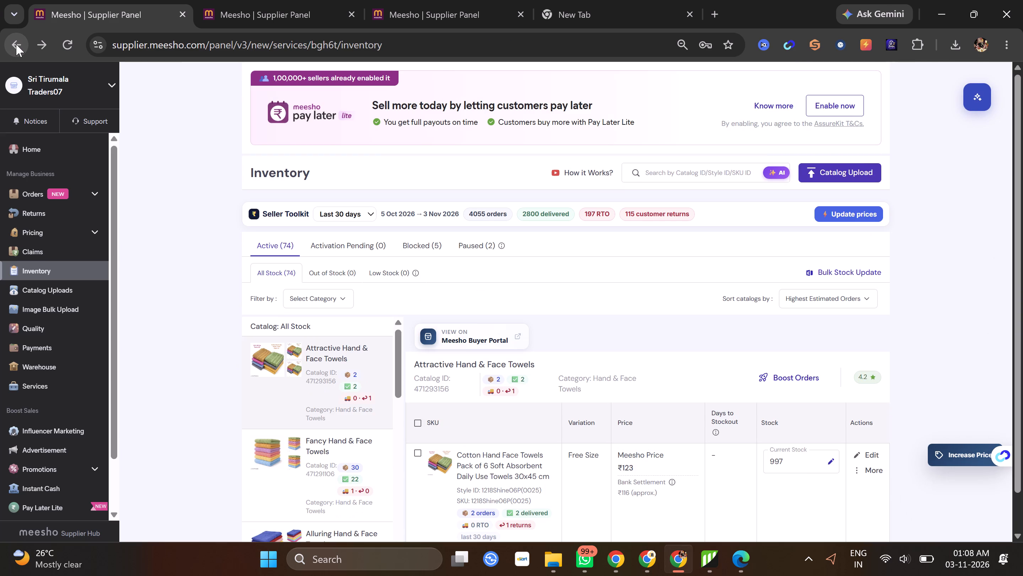
scroll(236, 372, down, 5)
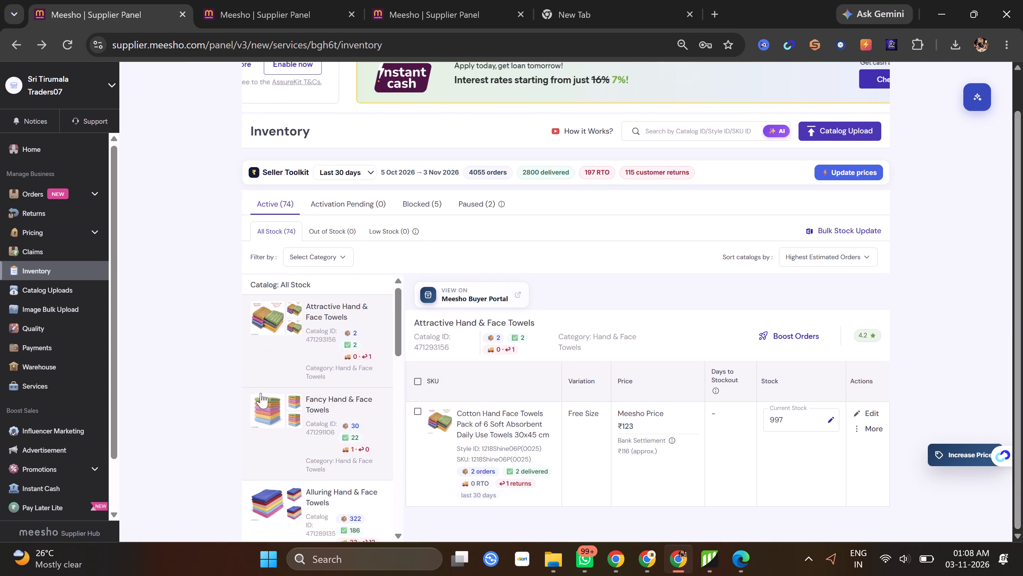
scroll(261, 393, down, 11)
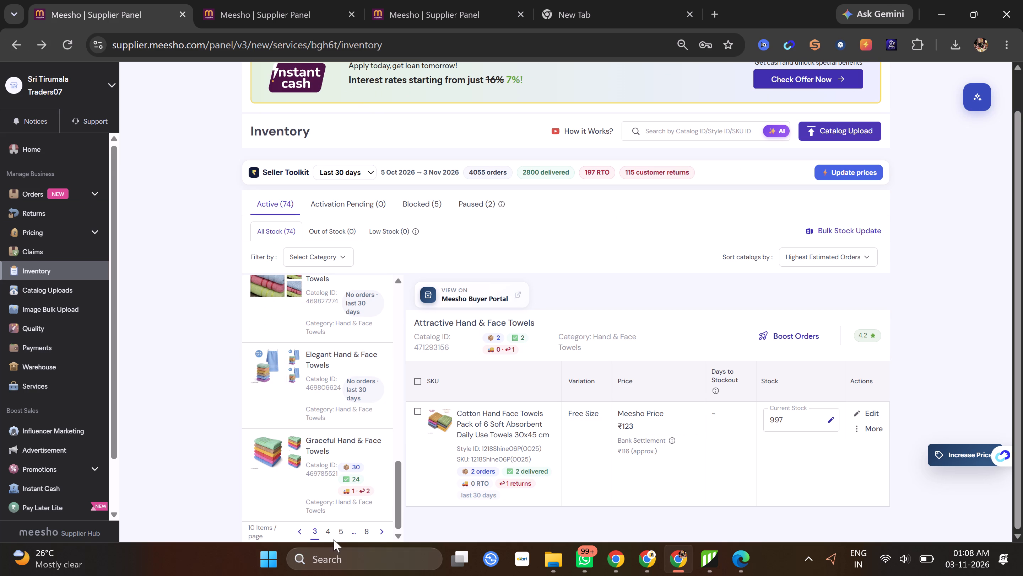
click(325, 533)
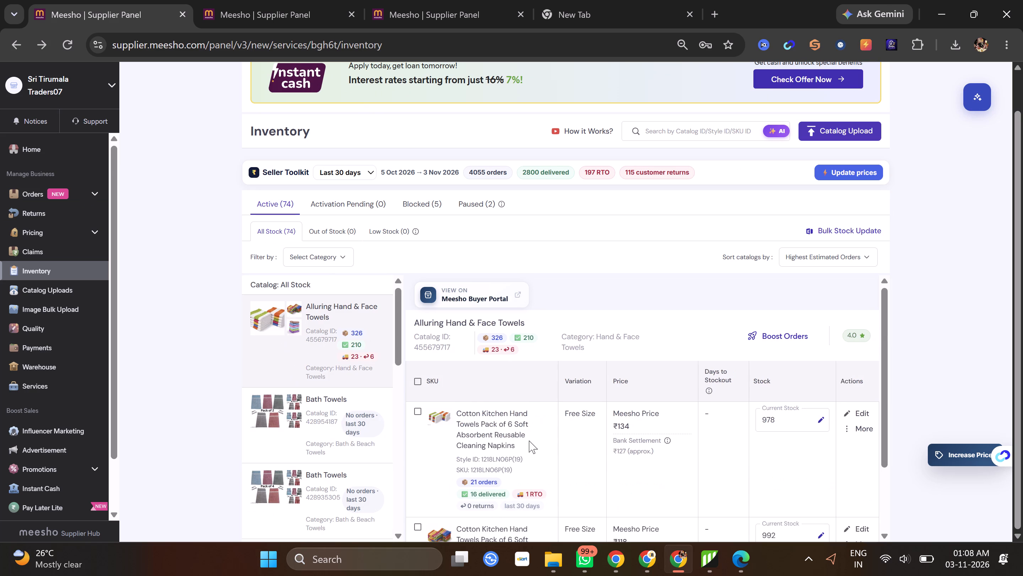
scroll(529, 441, down, 3)
scroll(175, 366, down, 4)
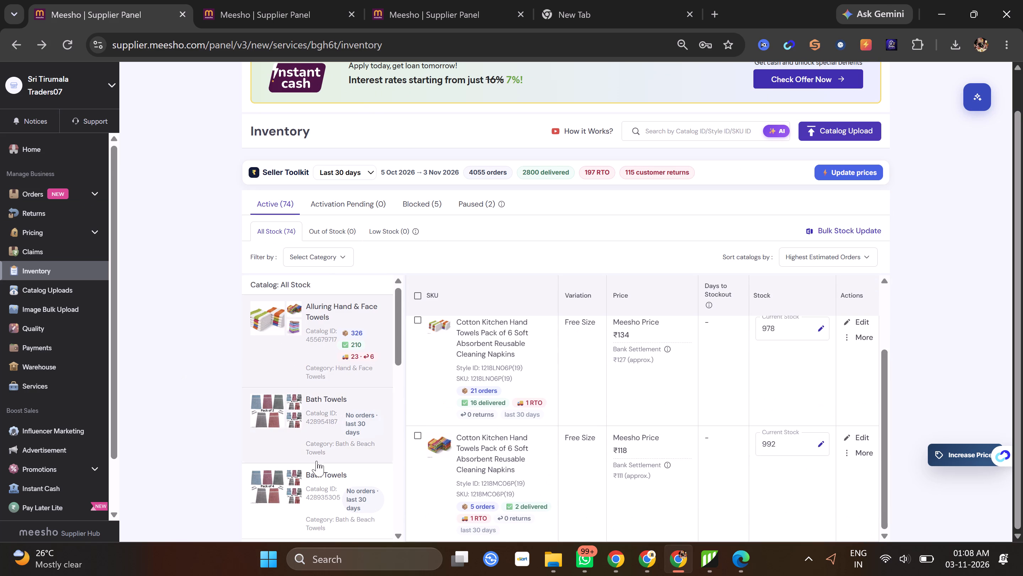
scroll(319, 471, down, 5)
scroll(319, 471, up, 1)
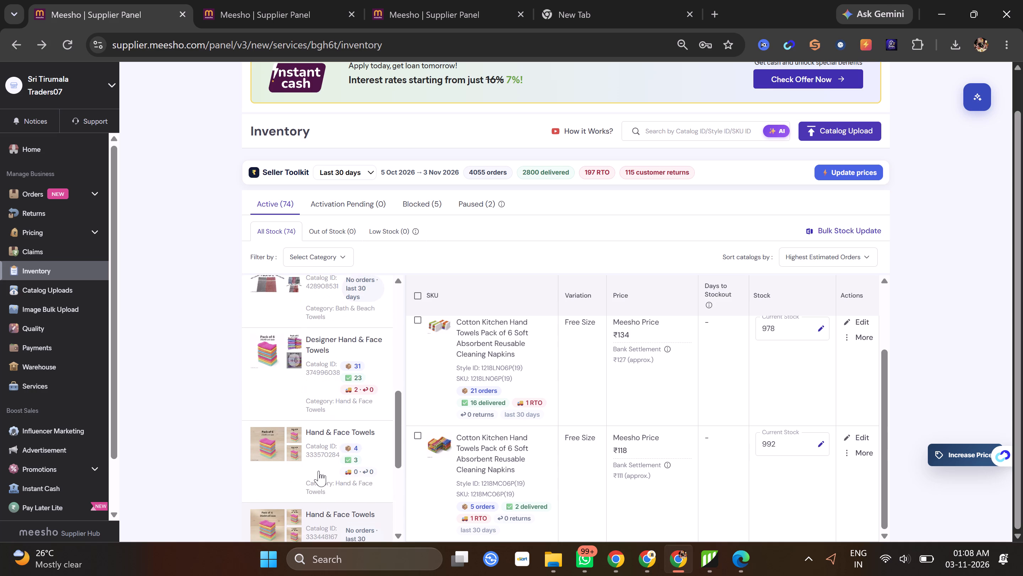
scroll(319, 471, up, 1)
click(273, 351)
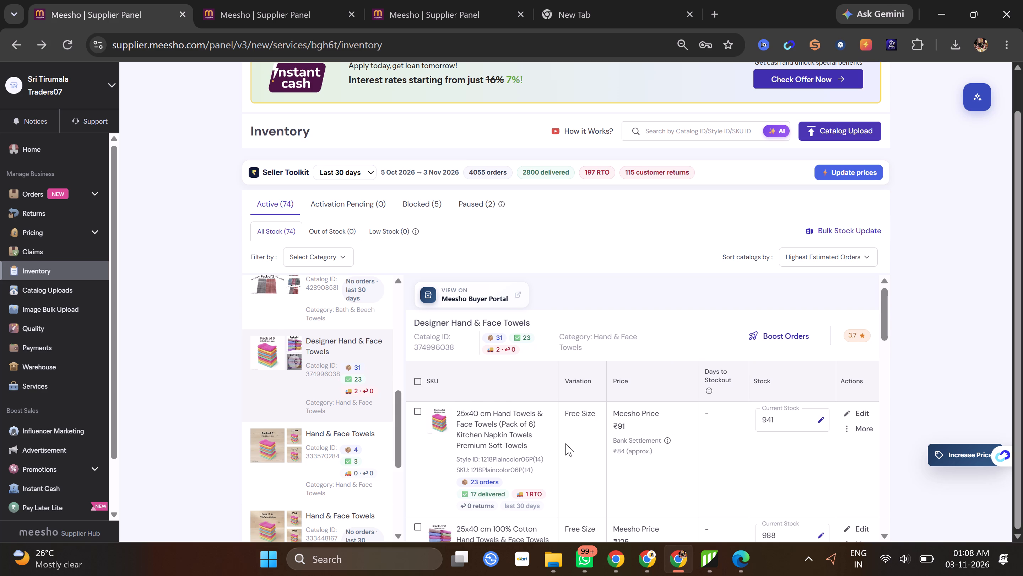
scroll(565, 443, down, 2)
scroll(565, 443, up, 1)
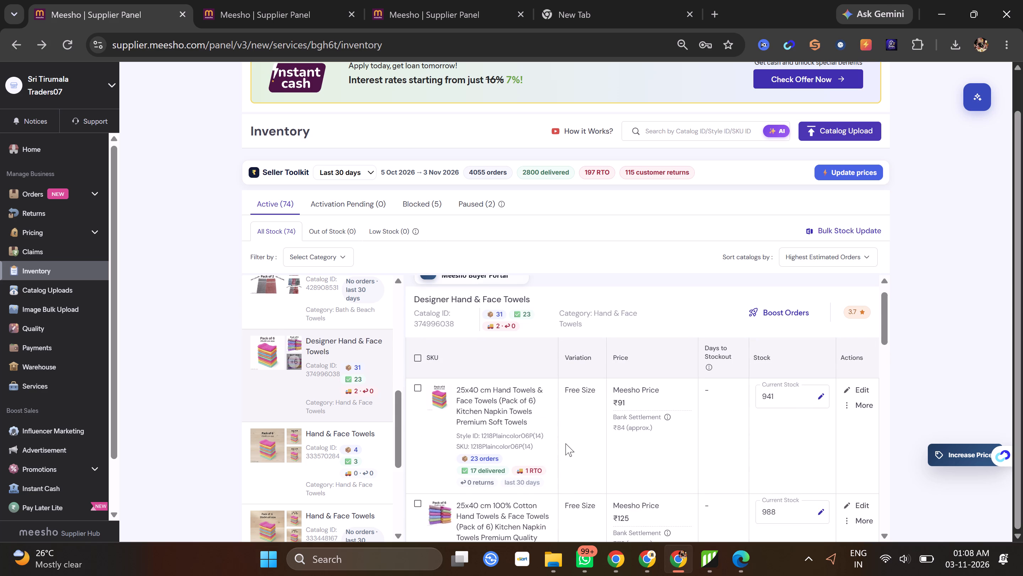
click(856, 389)
drag(856, 389, 960, 386)
Raise a price-increase ticket for the Designer catalog's 25x40 cm Hand Towels & Face Towels Pack of 6 with MSP 139, WDRP 1 and MRP 699.
click(947, 450)
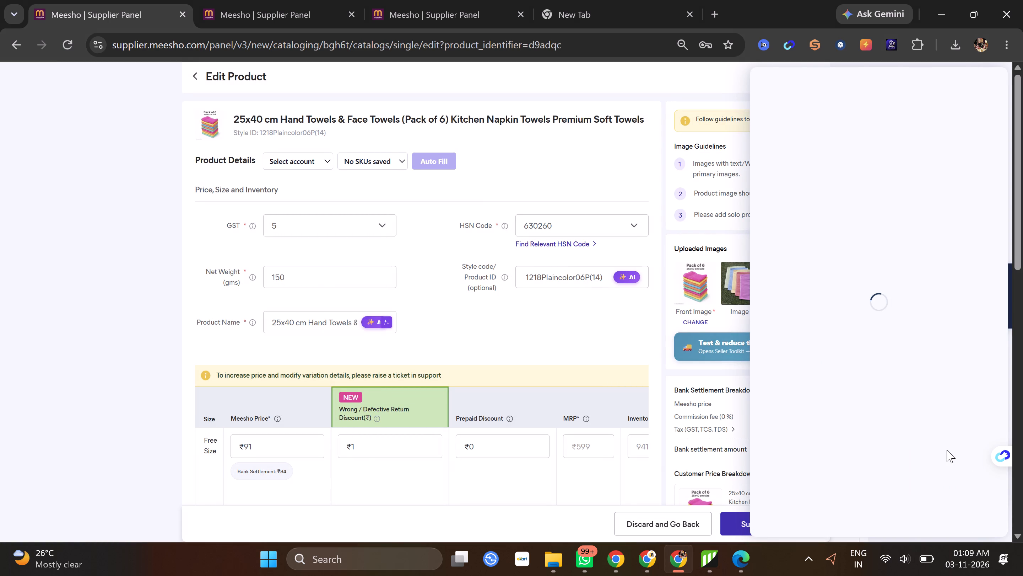
click(783, 274)
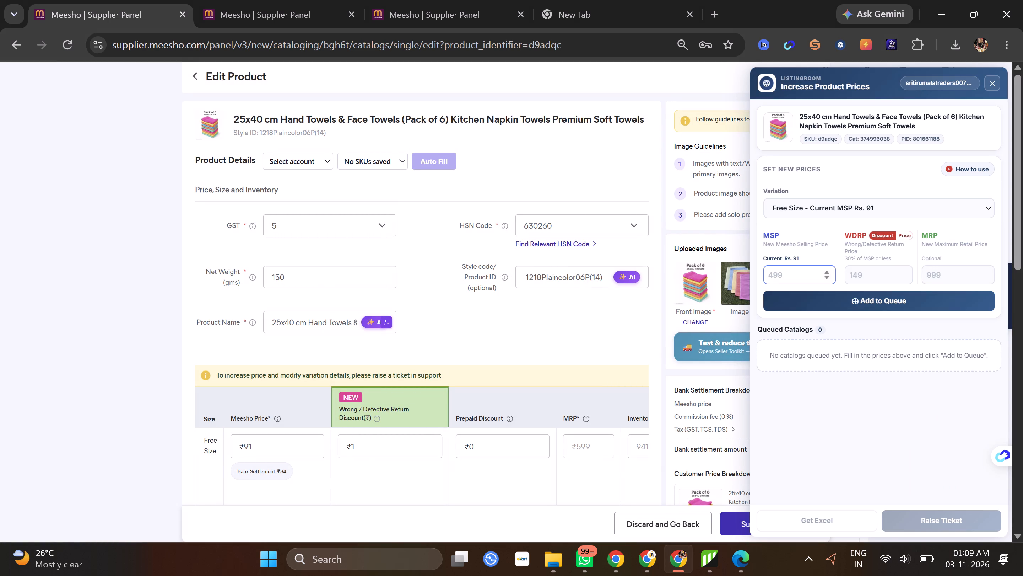
key(1)
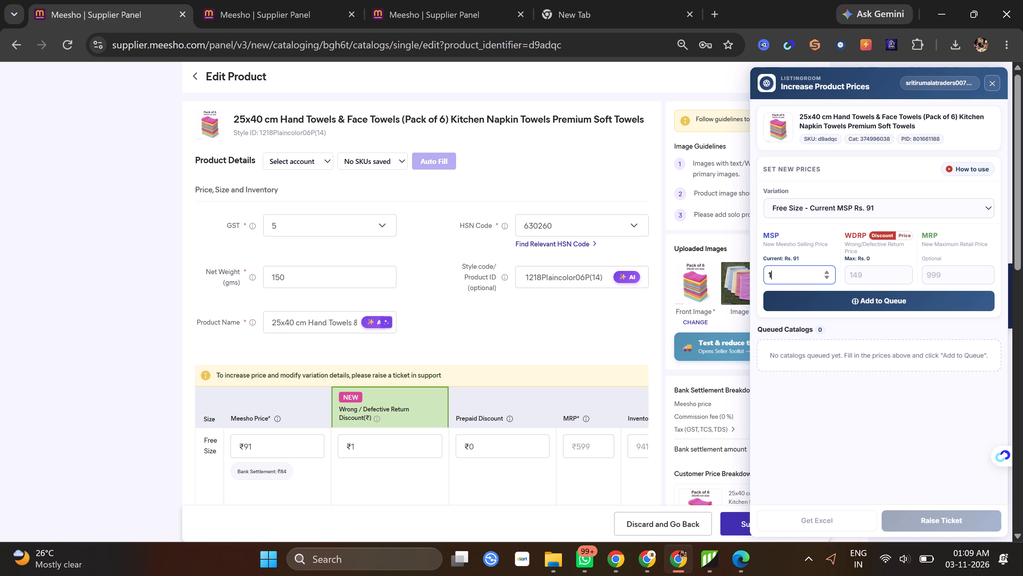
text(35)
click(869, 277)
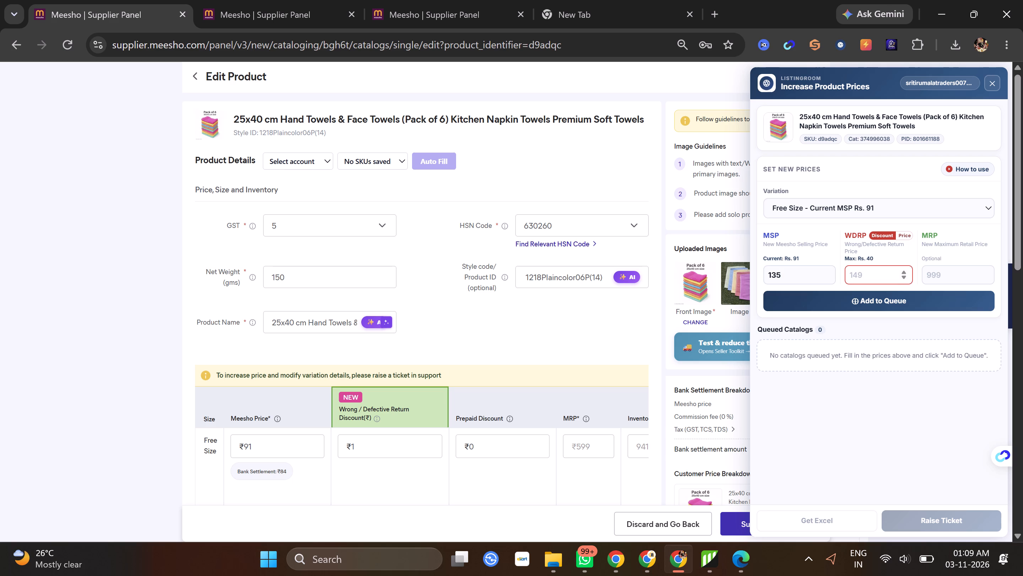
key(BackSpace)
click(813, 279)
key(BackSpace)
key(9)
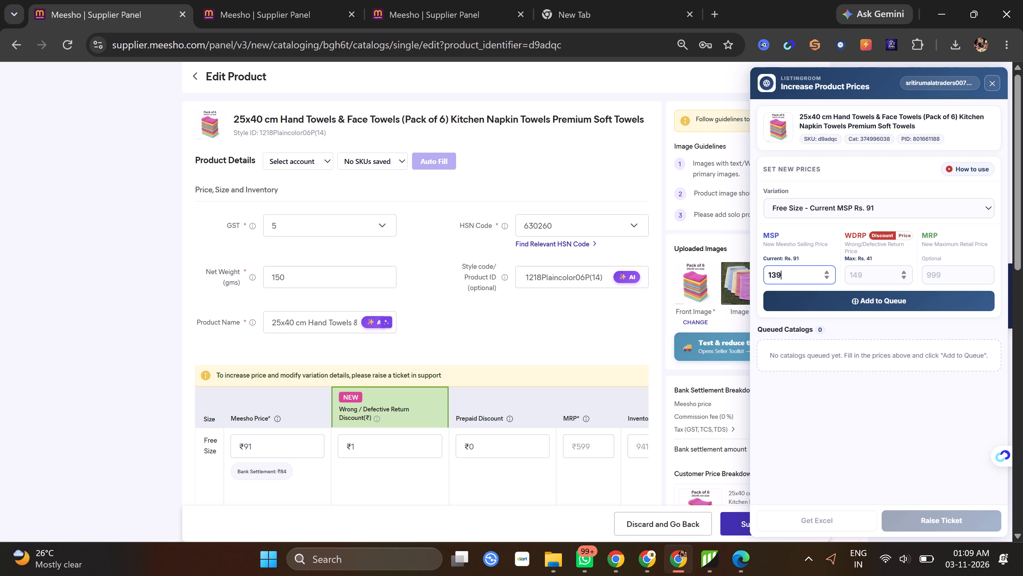
click(879, 277)
key(1)
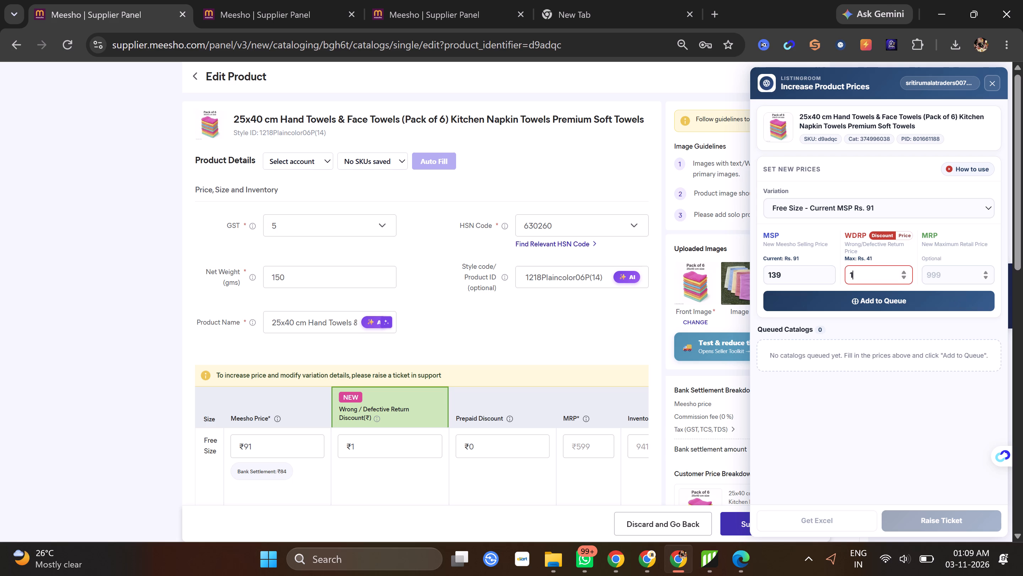
click(956, 279)
key(4)
key(backslash)
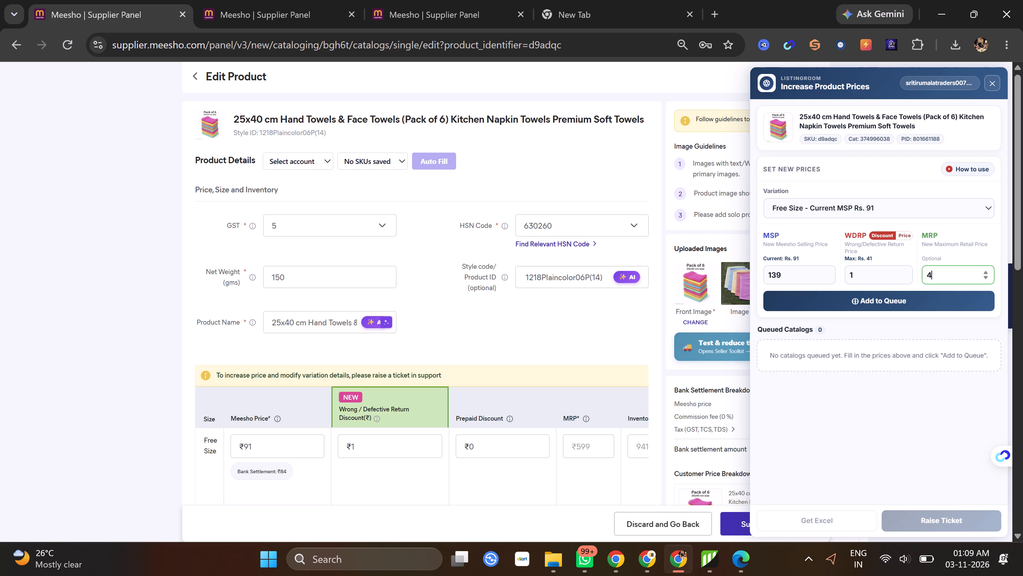
key(BackSpace)
key(BackSpace)
text(699)
click(967, 302)
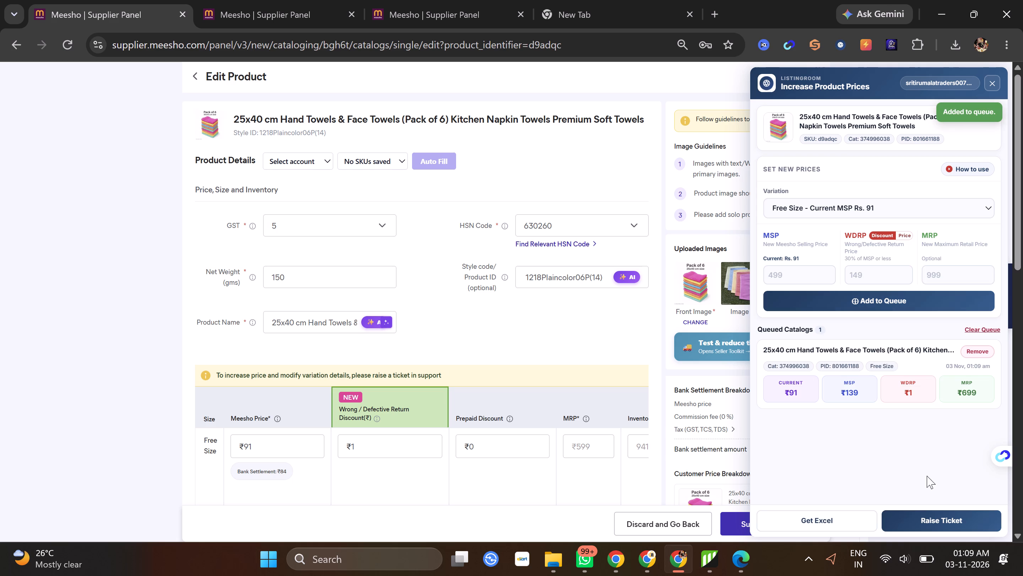
click(934, 513)
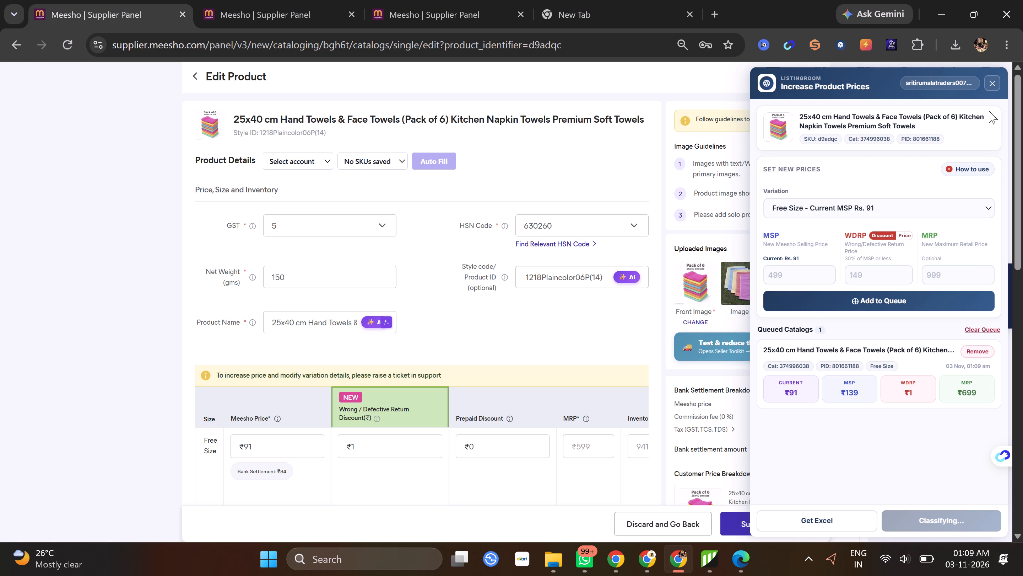
click(992, 86)
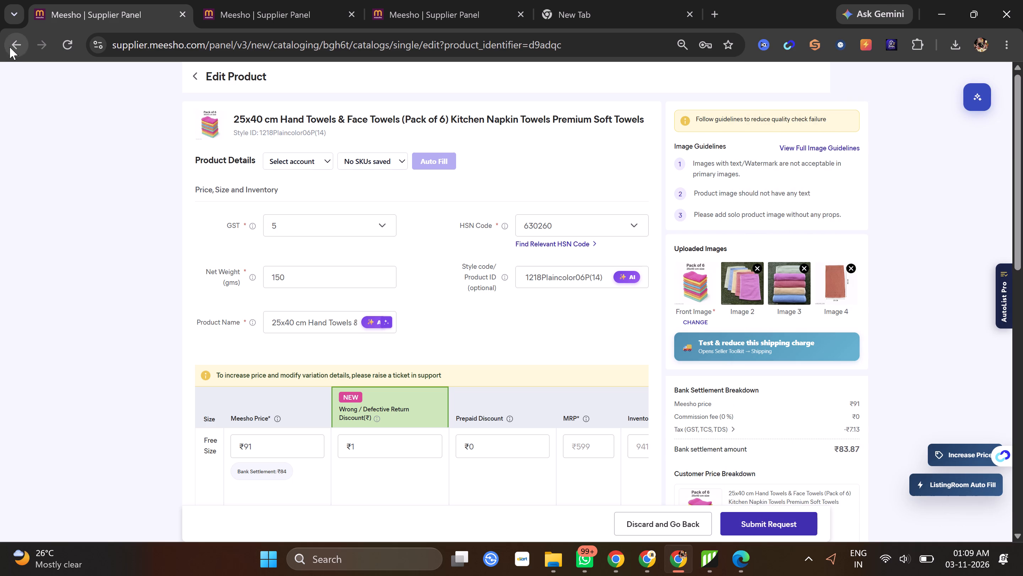
Return to the inventory and select Designer Hand & Face Towels catalog 374996038.
click(10, 47)
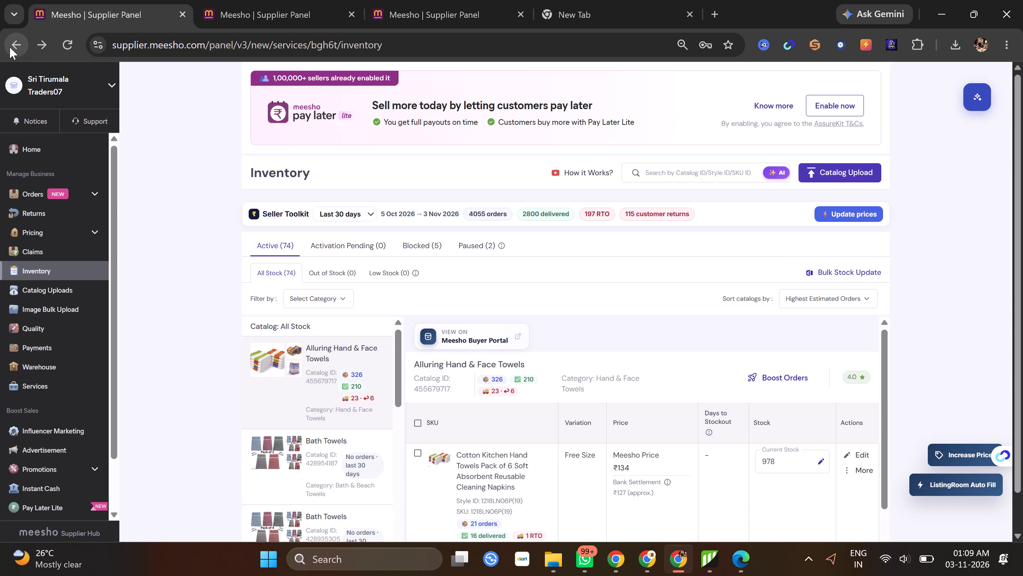
scroll(347, 231, down, 2)
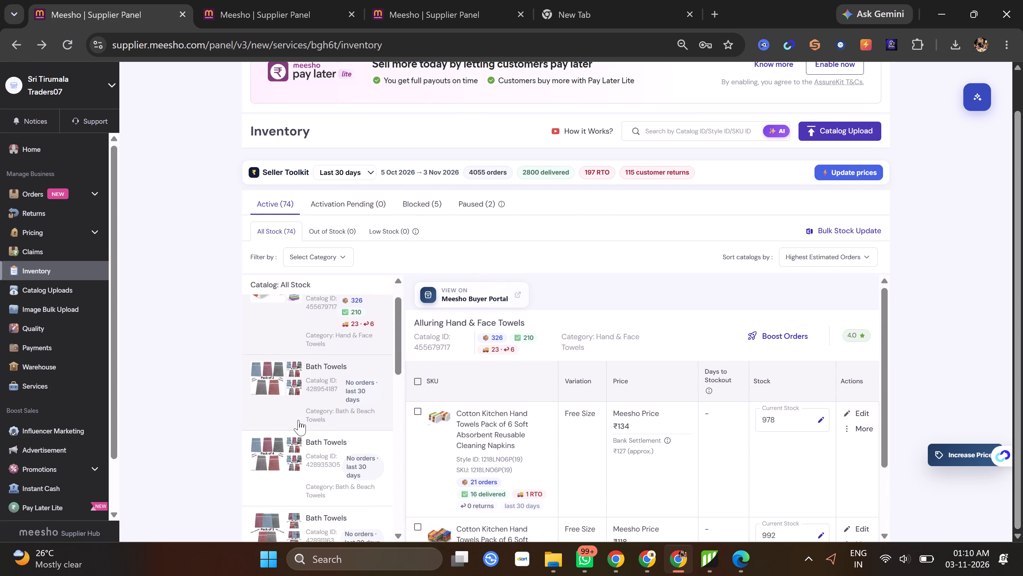
click(286, 303)
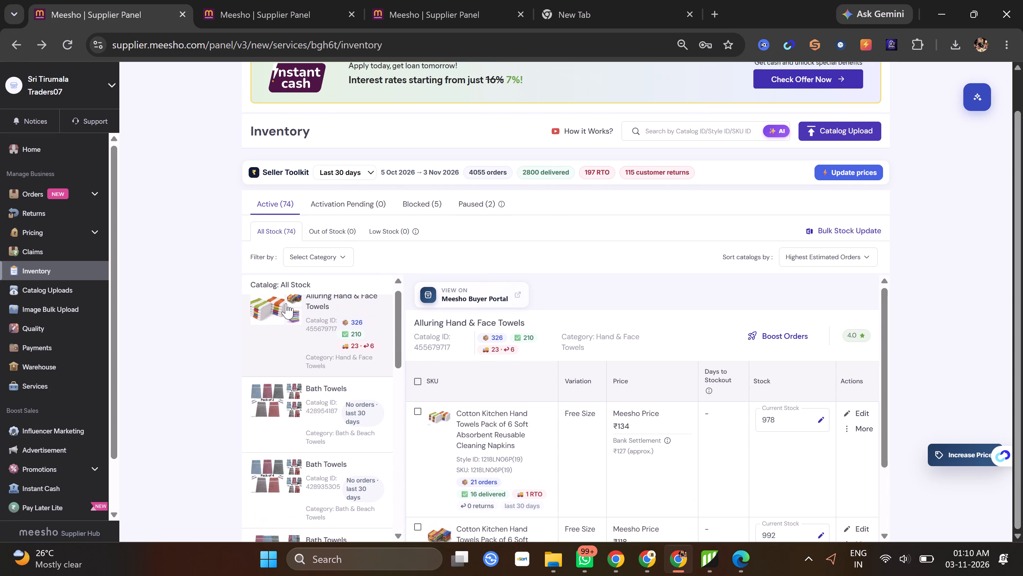
scroll(406, 380, down, 3)
scroll(267, 384, down, 2)
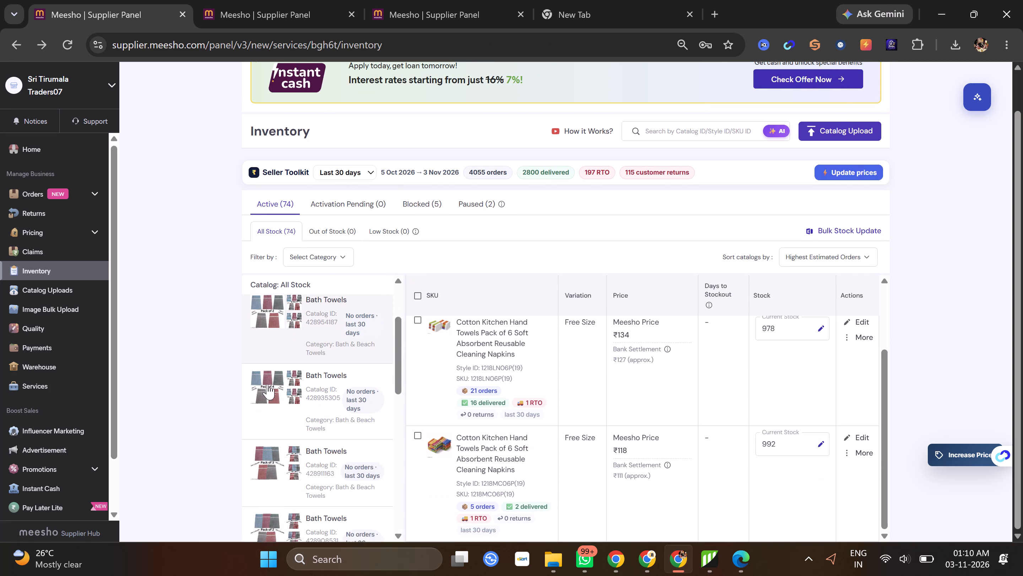
scroll(267, 384, down, 2)
click(271, 406)
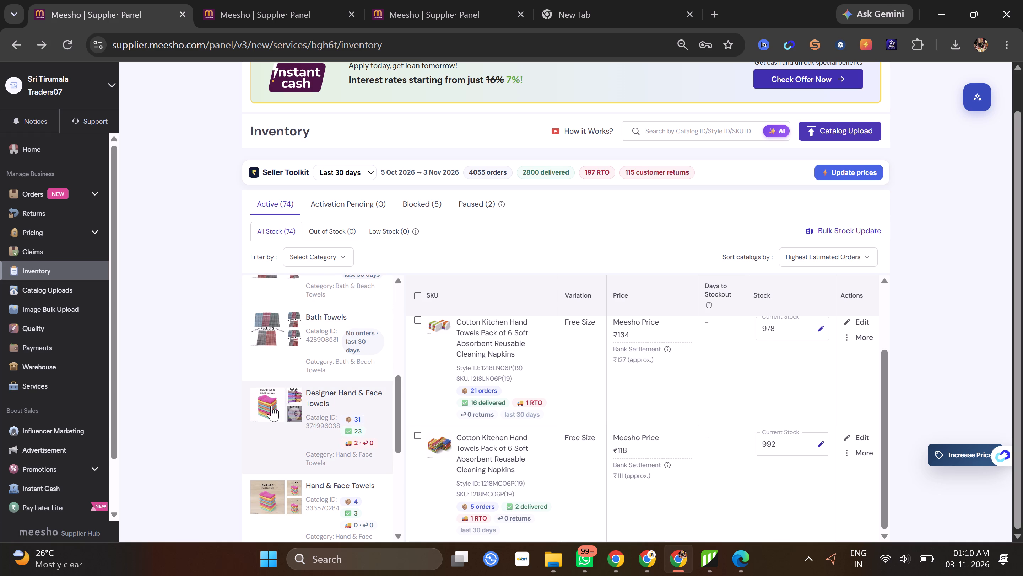
Look through the catalog's SKUs and open the 25x40 cm Floor Cleaning Napkin Towel Pack of 6, style 1218MC06P(18), for editing.
scroll(571, 426, down, 3)
scroll(571, 426, up, 1)
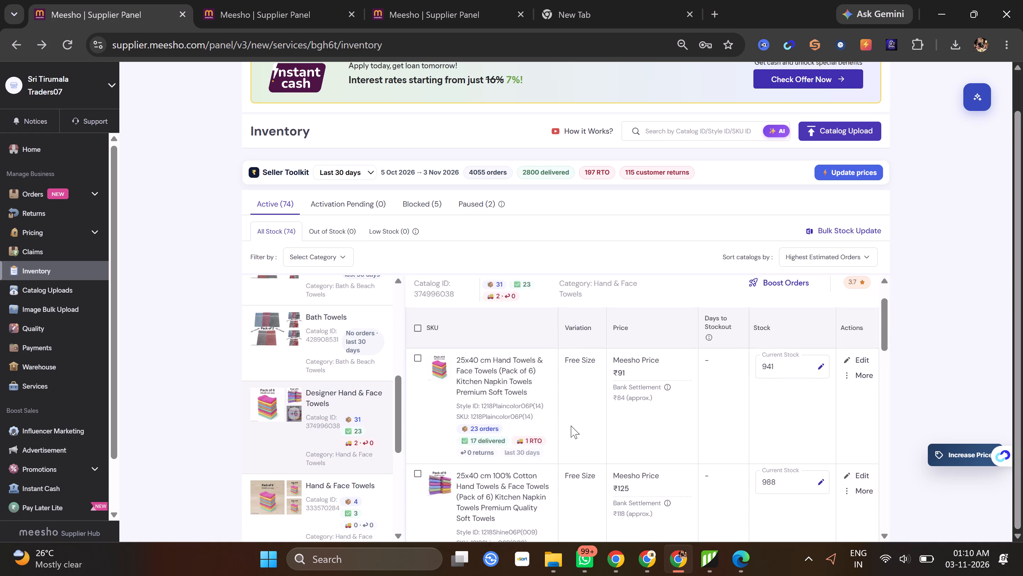
scroll(571, 426, up, 1)
scroll(733, 198, down, 3)
scroll(662, 453, down, 1)
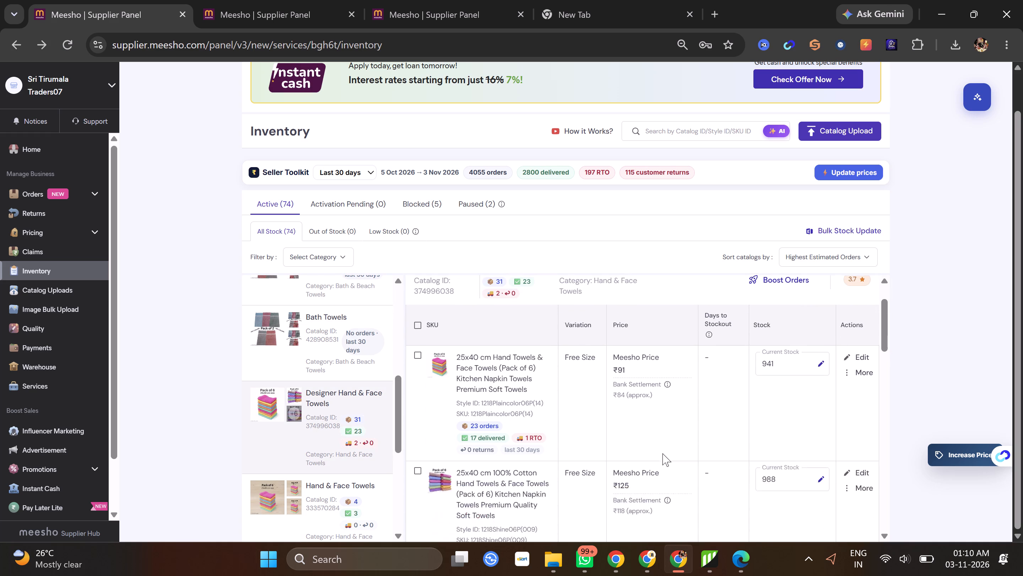
scroll(662, 453, down, 3)
scroll(662, 453, up, 2)
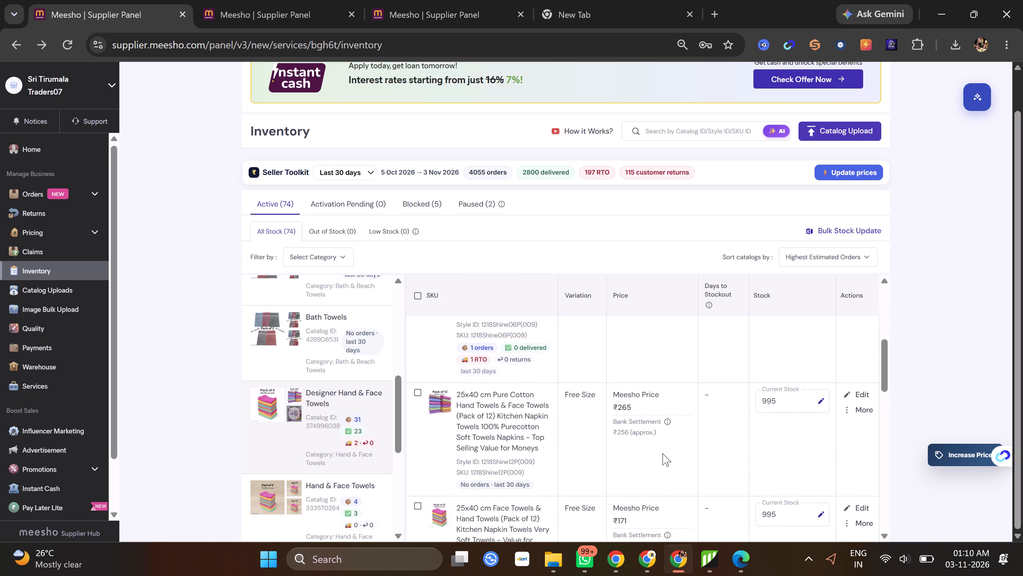
scroll(662, 453, up, 1)
scroll(662, 453, down, 1)
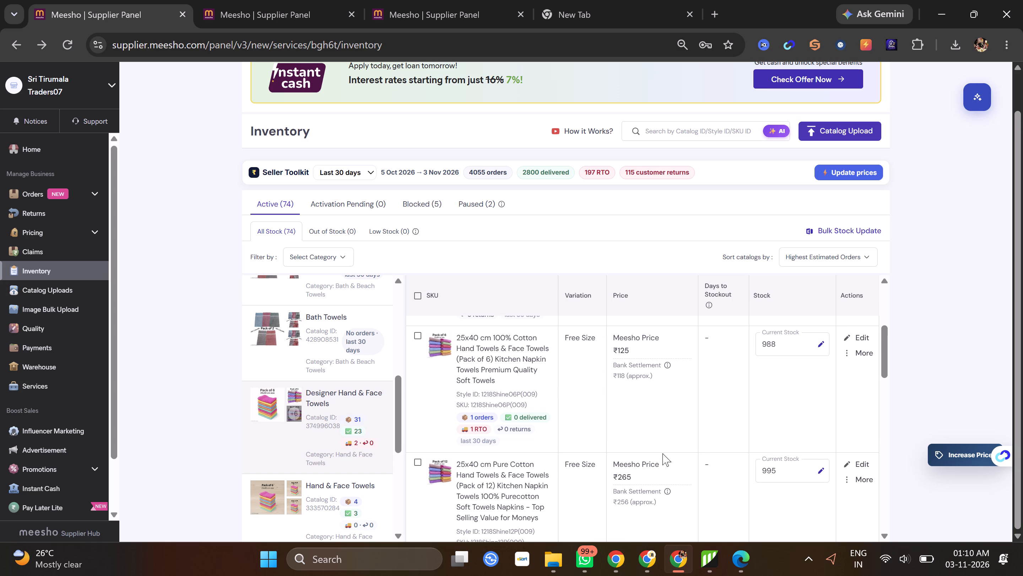
scroll(662, 453, down, 2)
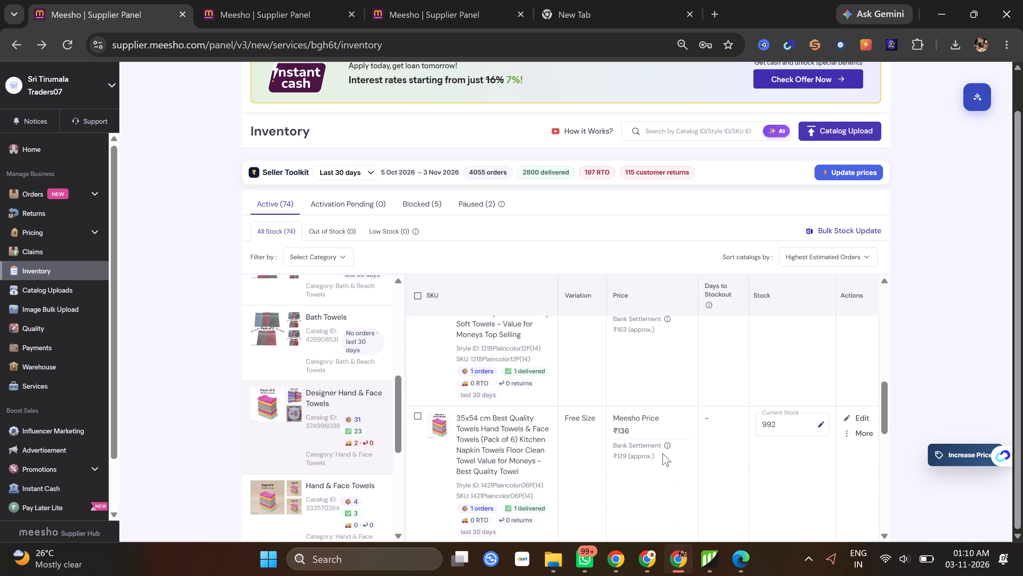
scroll(662, 453, down, 2)
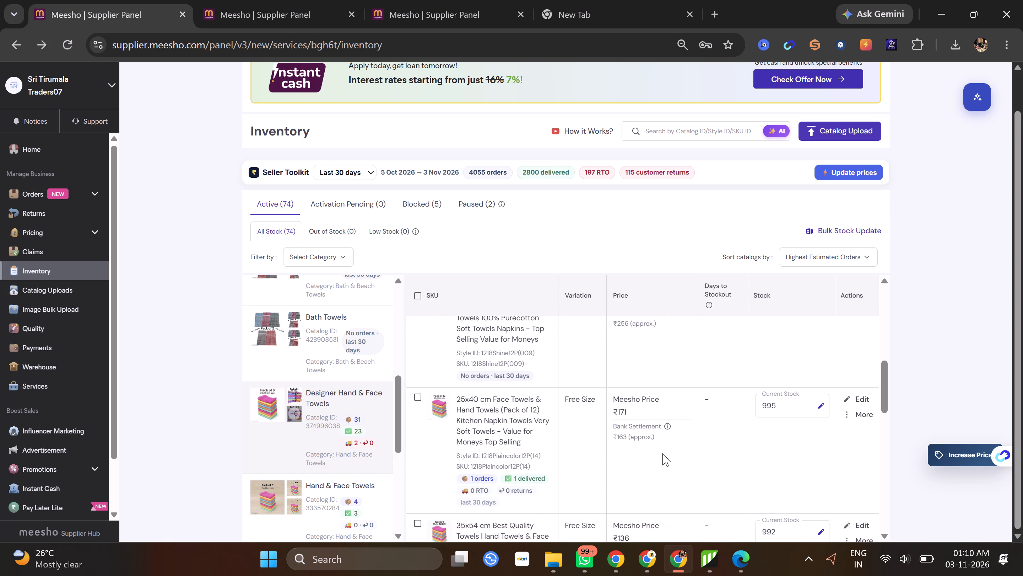
scroll(662, 453, down, 3)
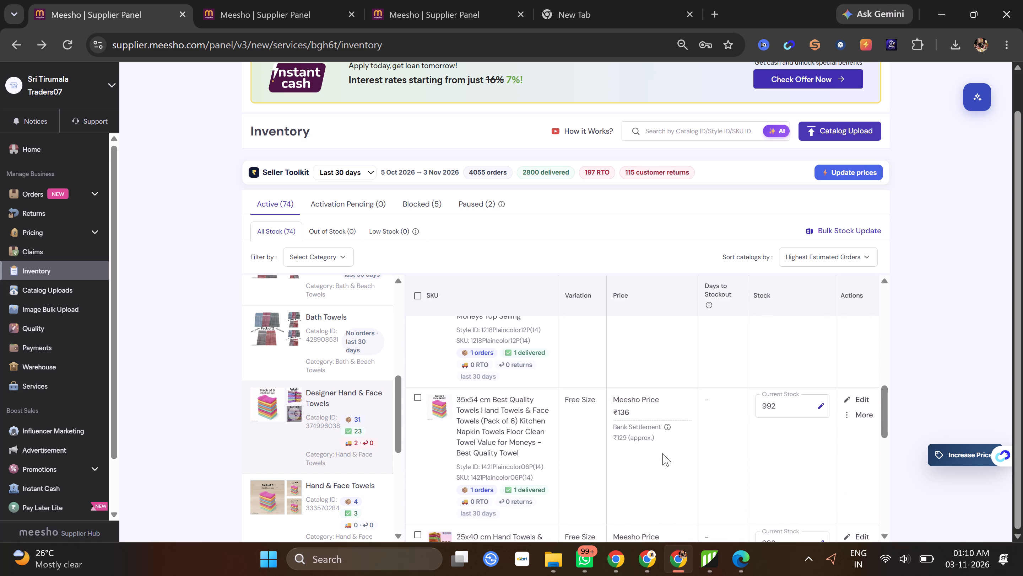
scroll(662, 453, down, 3)
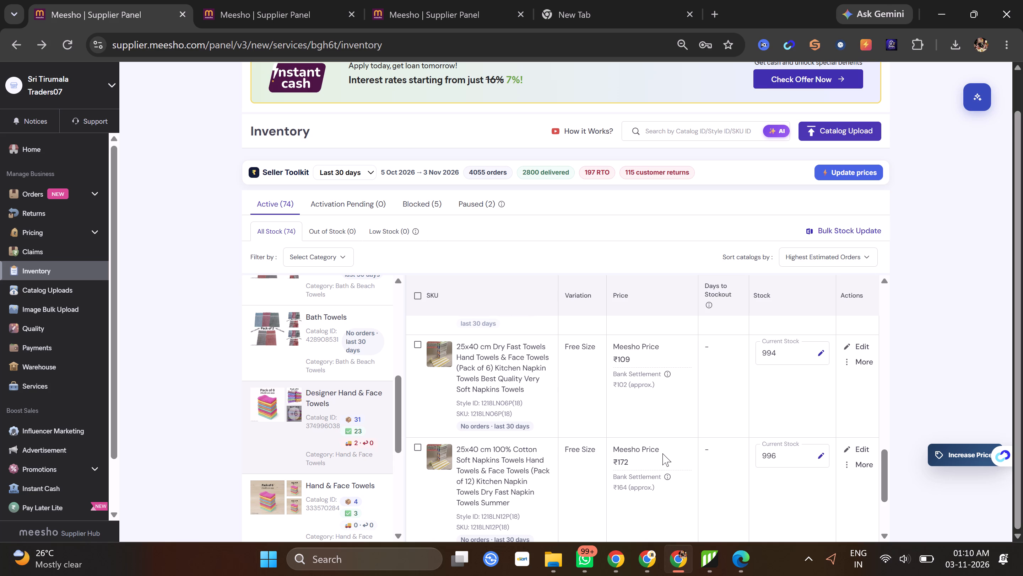
scroll(662, 453, down, 2)
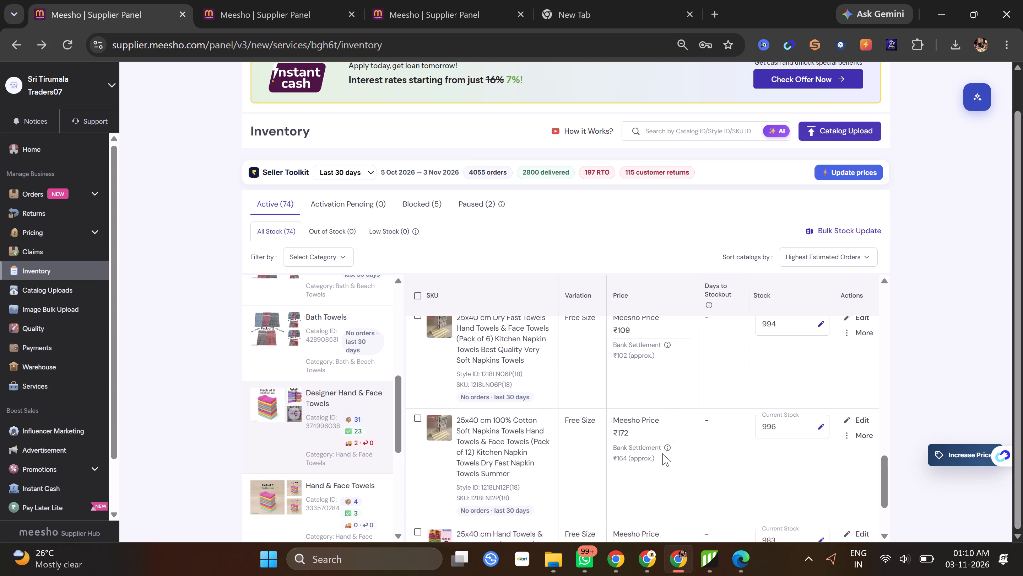
scroll(662, 453, down, 3)
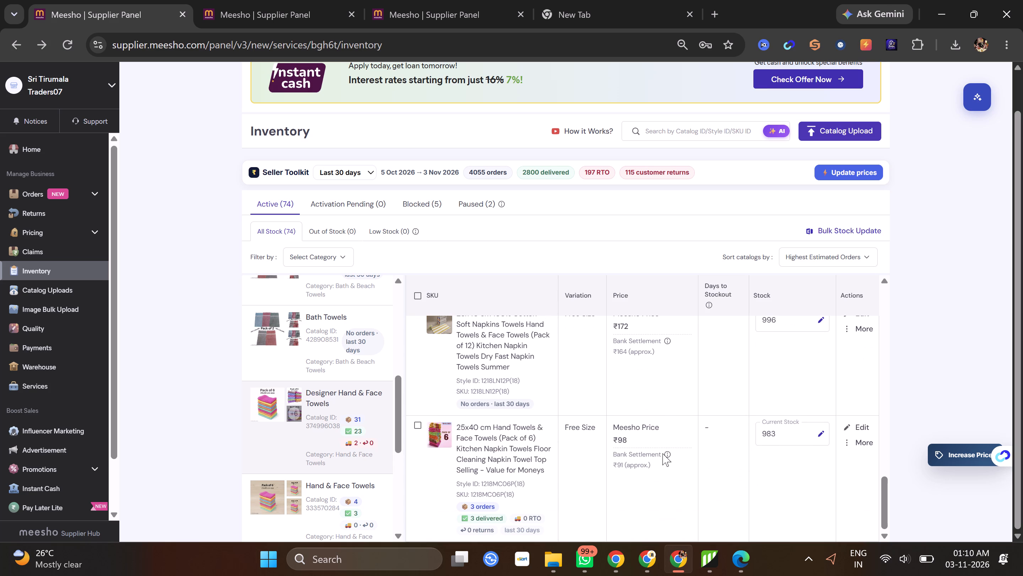
scroll(662, 453, down, 1)
click(863, 427)
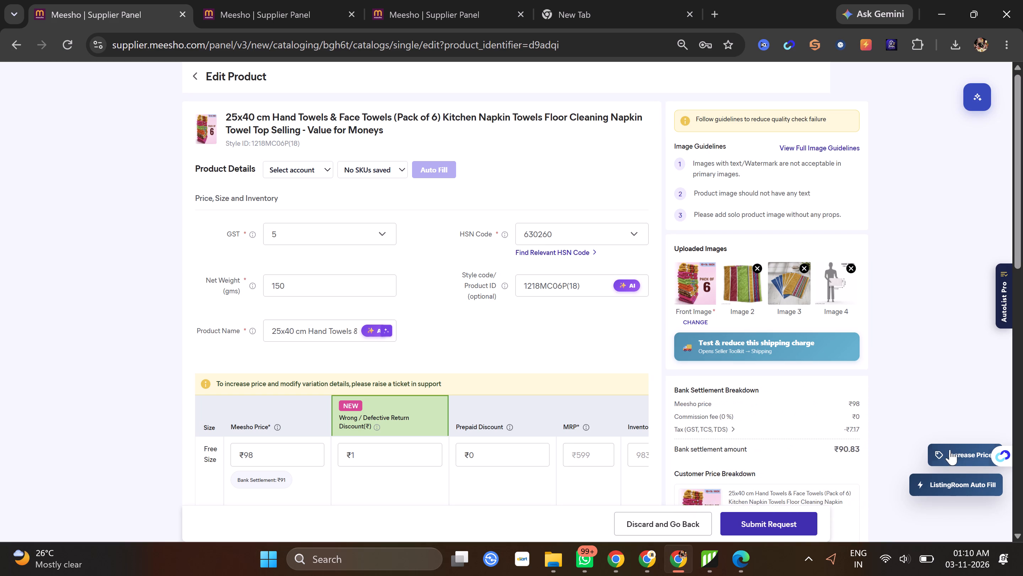
Raise a price-increase ticket for the Floor Cleaning Napkin Towel Pack of 6 with MSP 135, WDRP 2 and MRP 699.
click(953, 452)
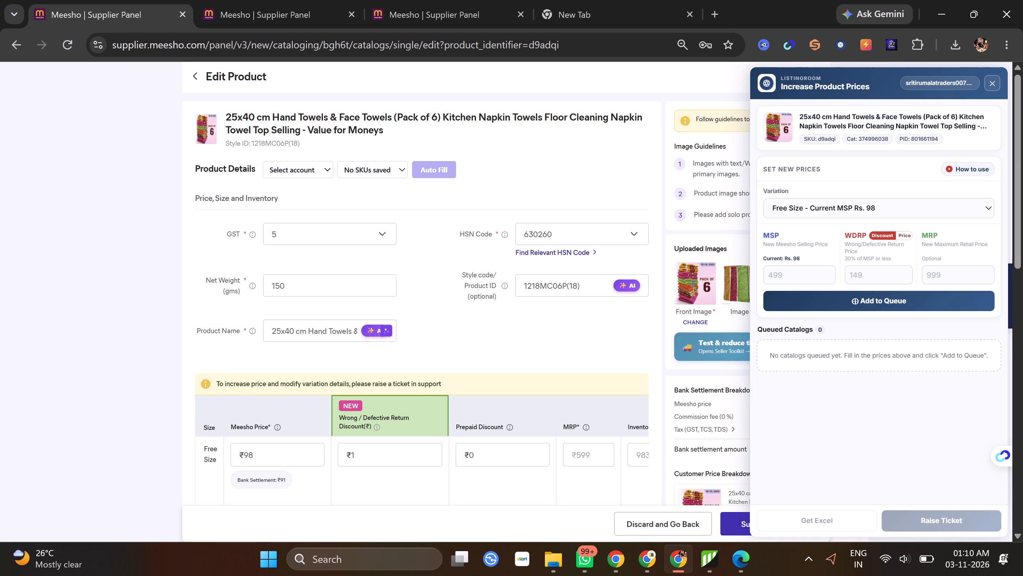
click(790, 280)
key(1)
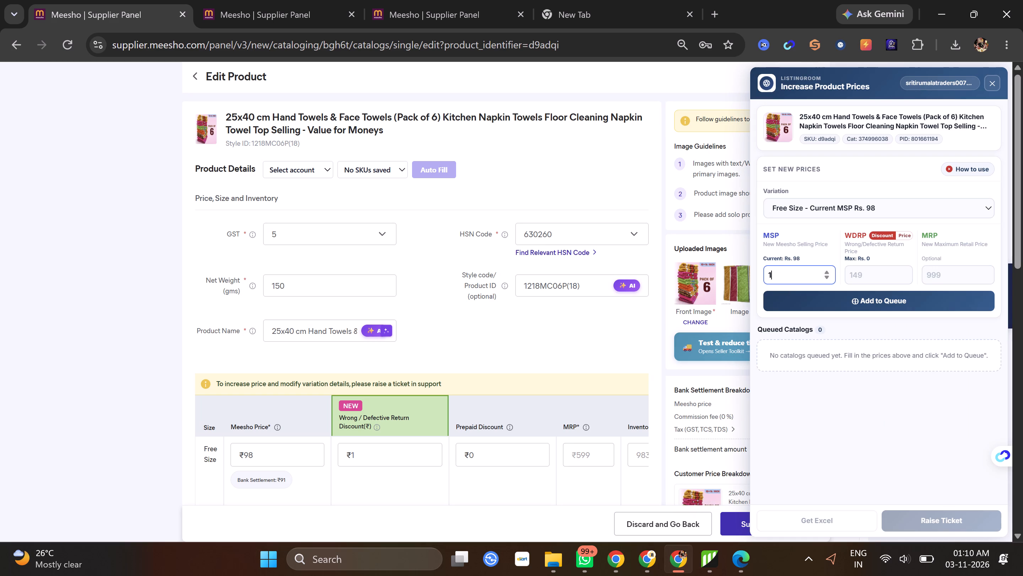
text(35)
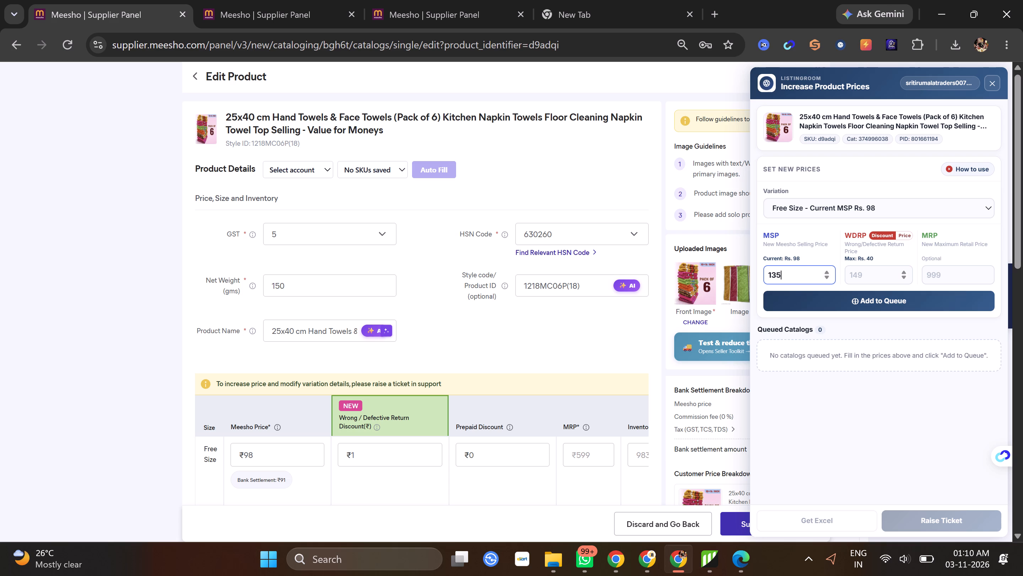
click(874, 277)
key(5)
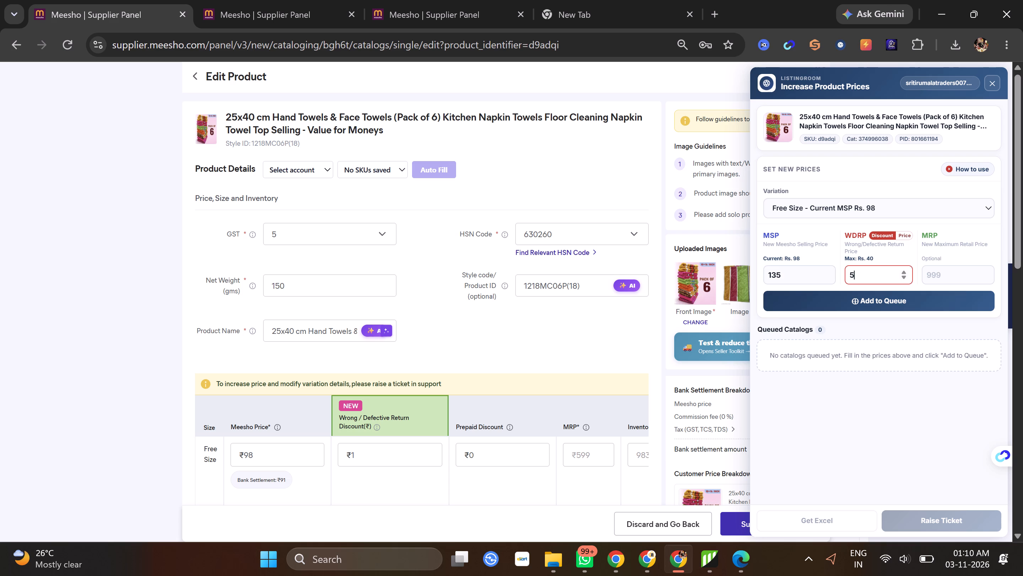
key(BackSpace)
key(2)
click(948, 273)
key(6)
text(99)
click(948, 300)
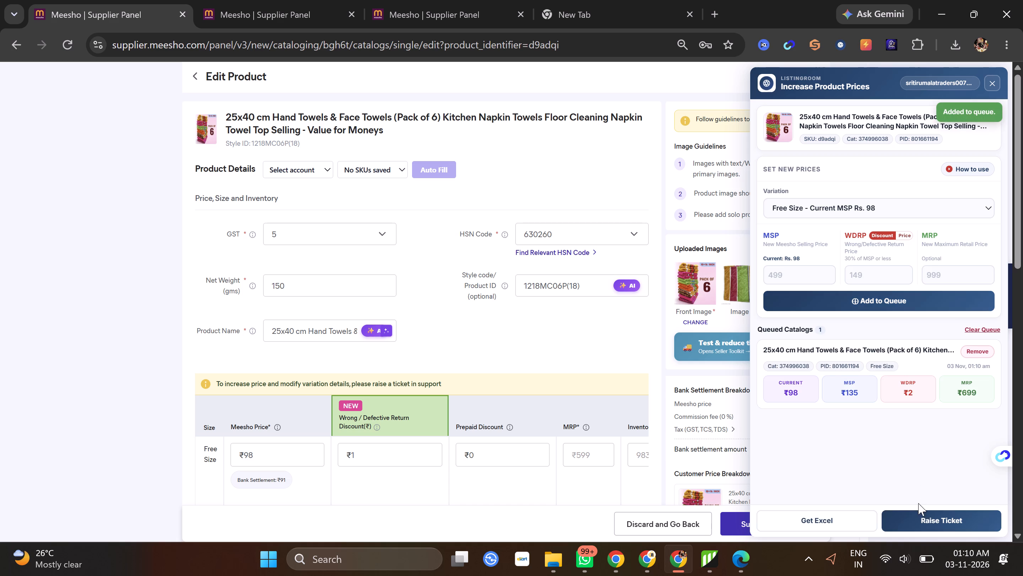
click(920, 526)
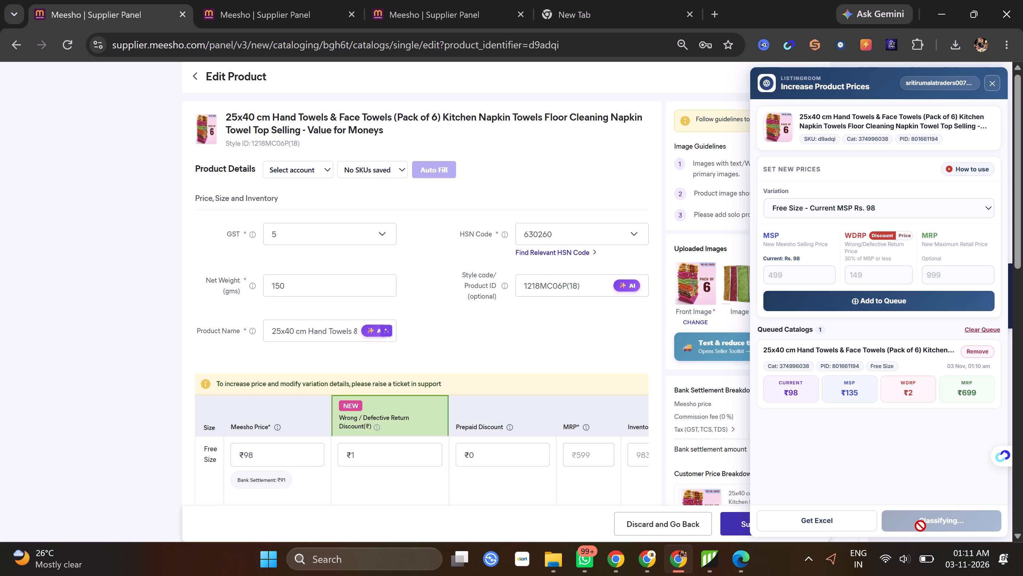
click(992, 87)
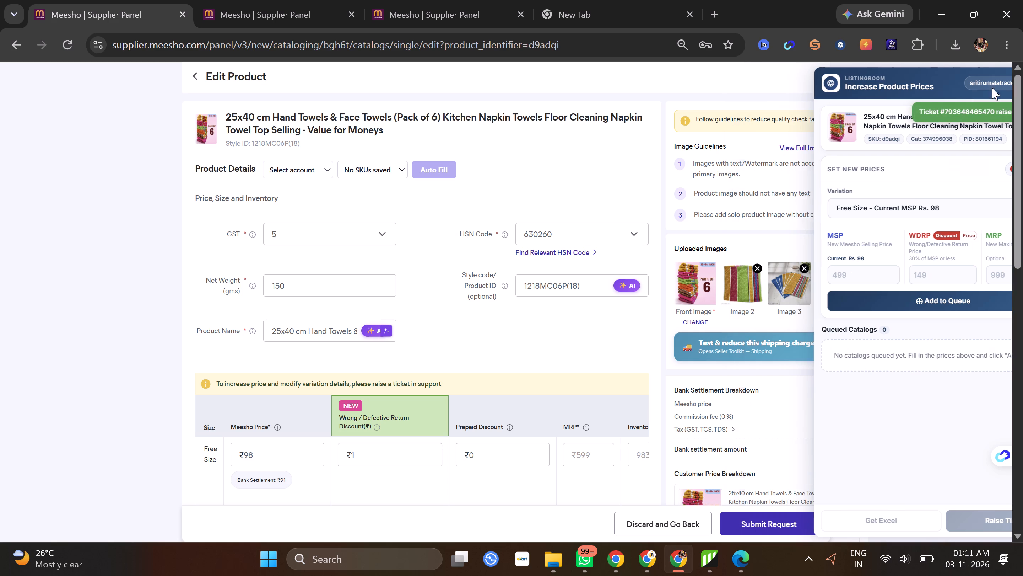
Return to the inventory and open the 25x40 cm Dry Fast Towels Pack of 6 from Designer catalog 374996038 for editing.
click(24, 47)
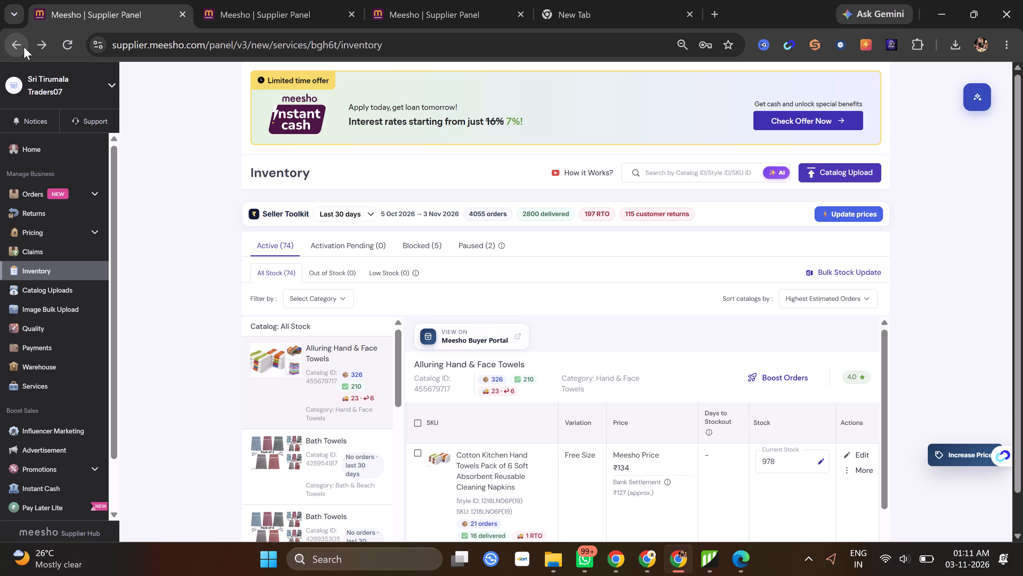
scroll(348, 244, down, 2)
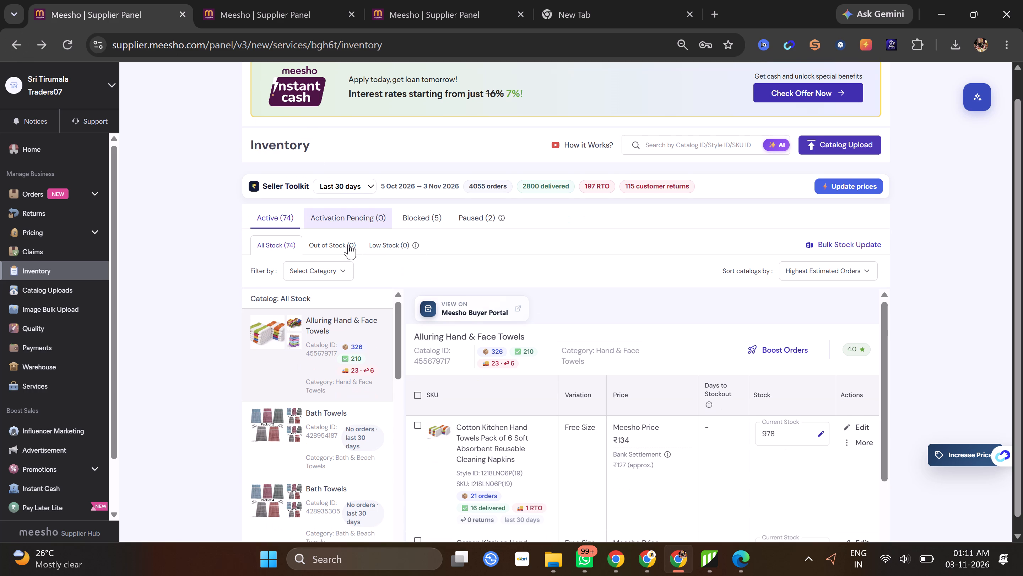
scroll(344, 416, down, 3)
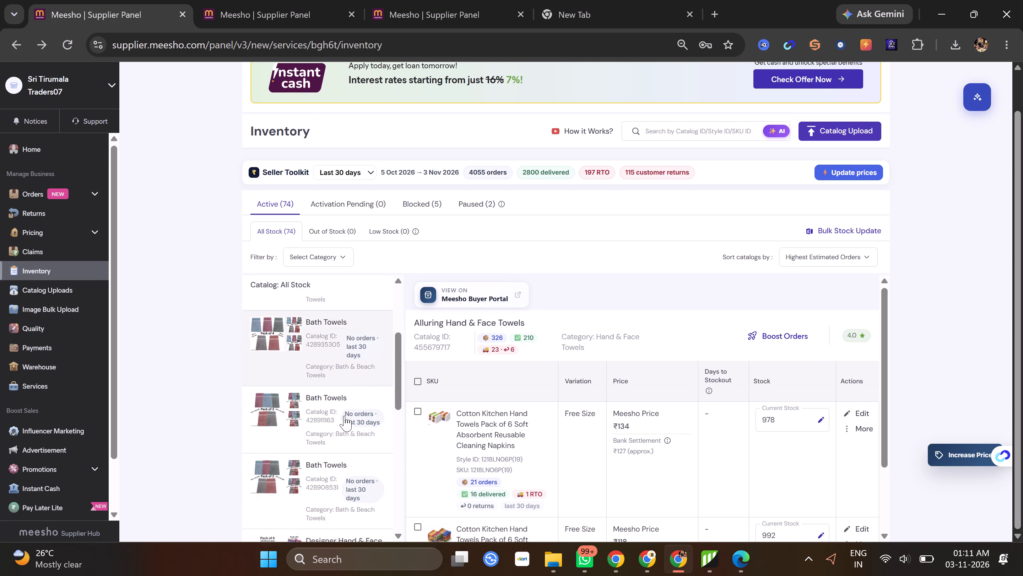
scroll(344, 416, down, 1)
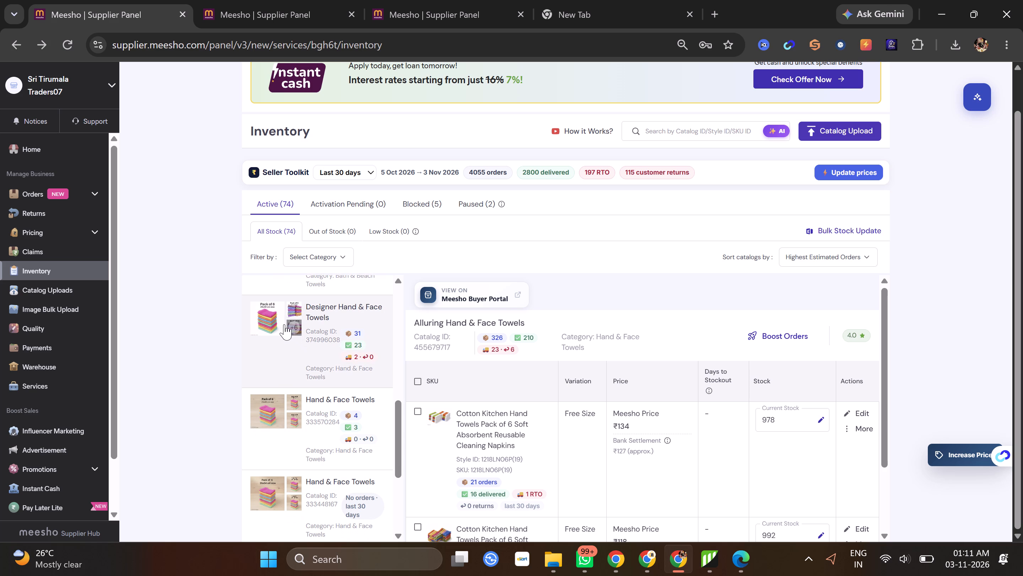
click(284, 324)
scroll(586, 432, down, 9)
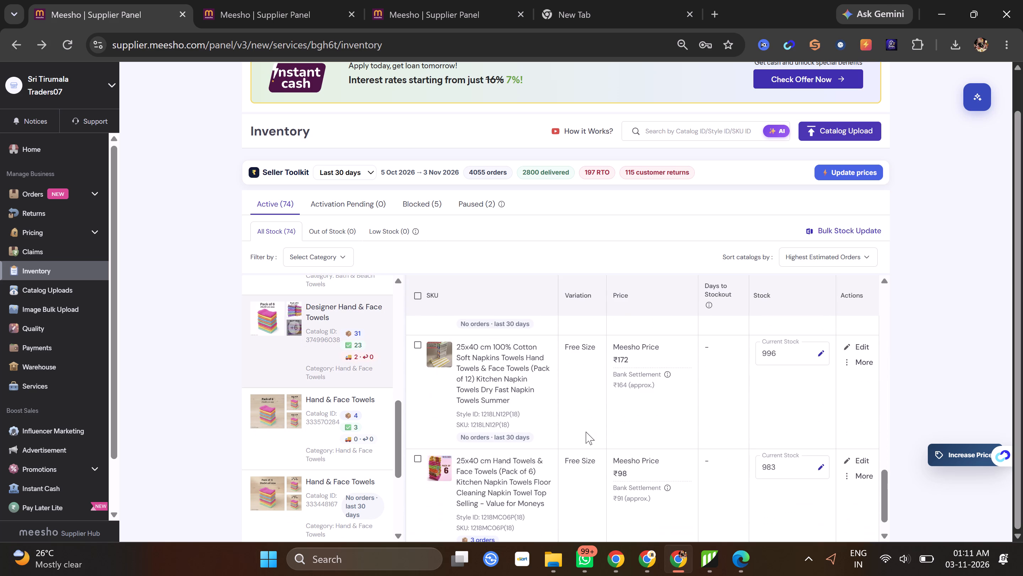
scroll(586, 432, up, 3)
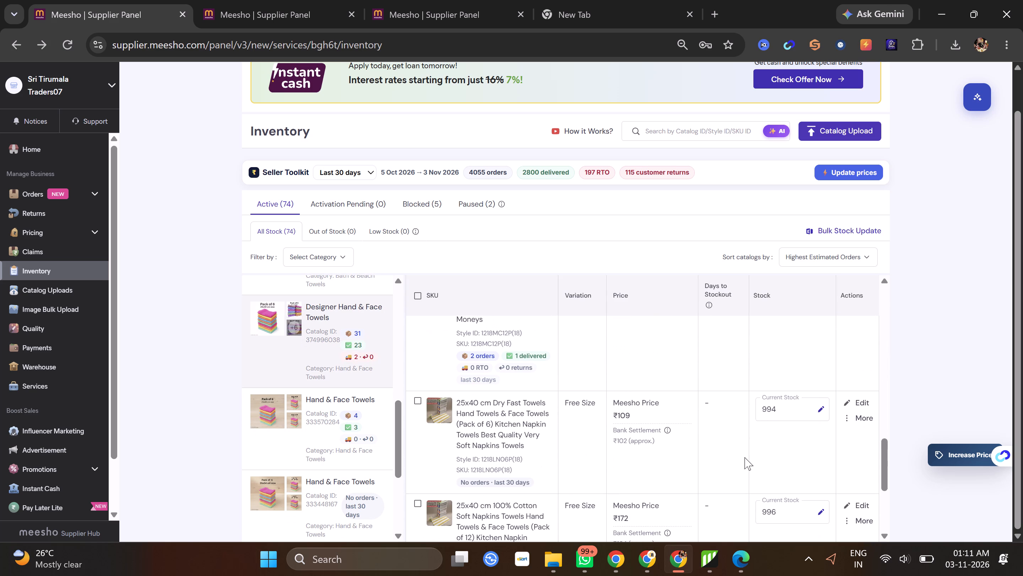
click(852, 405)
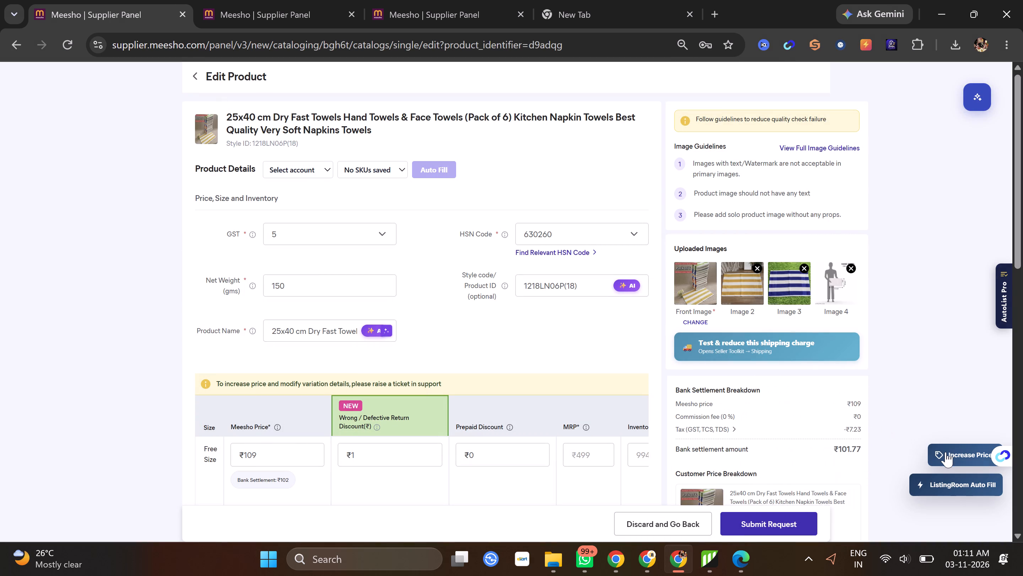
Raise a price-increase ticket for the 25x40 cm Dry Fast Towels Pack of 6 with MSP 129, WDRP 2 and MRP 699.
click(946, 452)
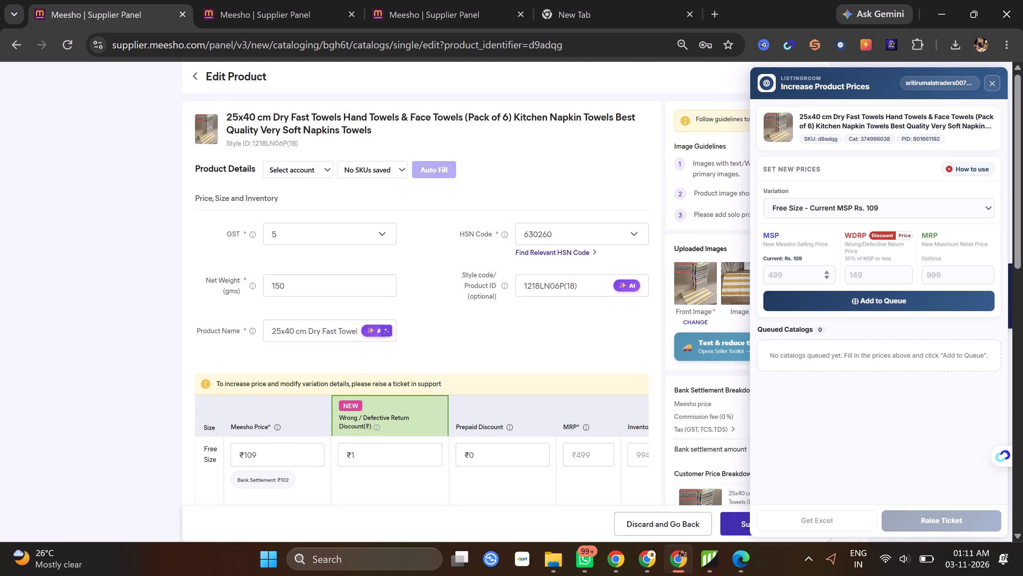
click(801, 269)
text(13)
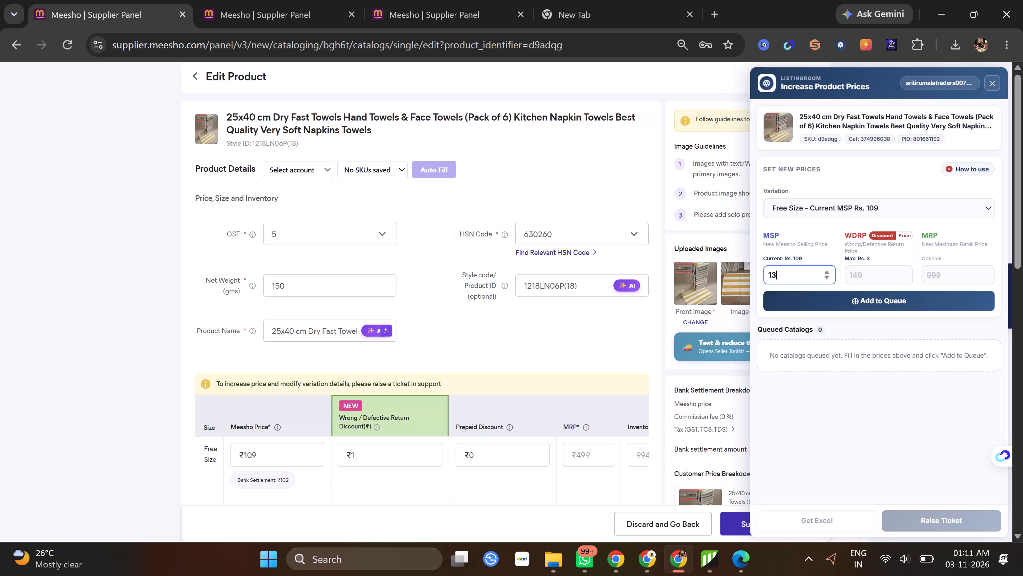
key(BackSpace)
text(29)
click(867, 279)
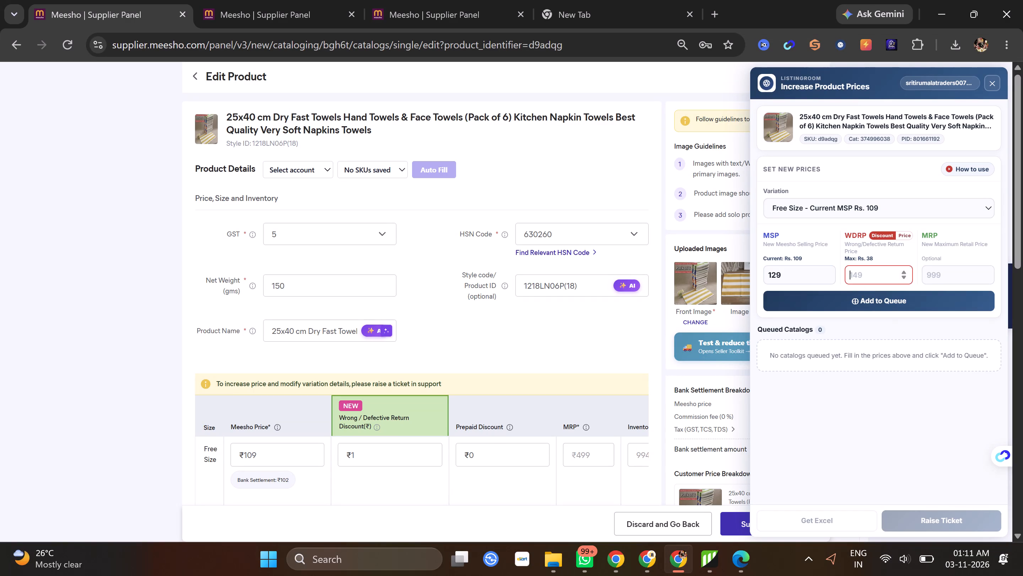
key(2)
click(935, 273)
text(699)
click(966, 300)
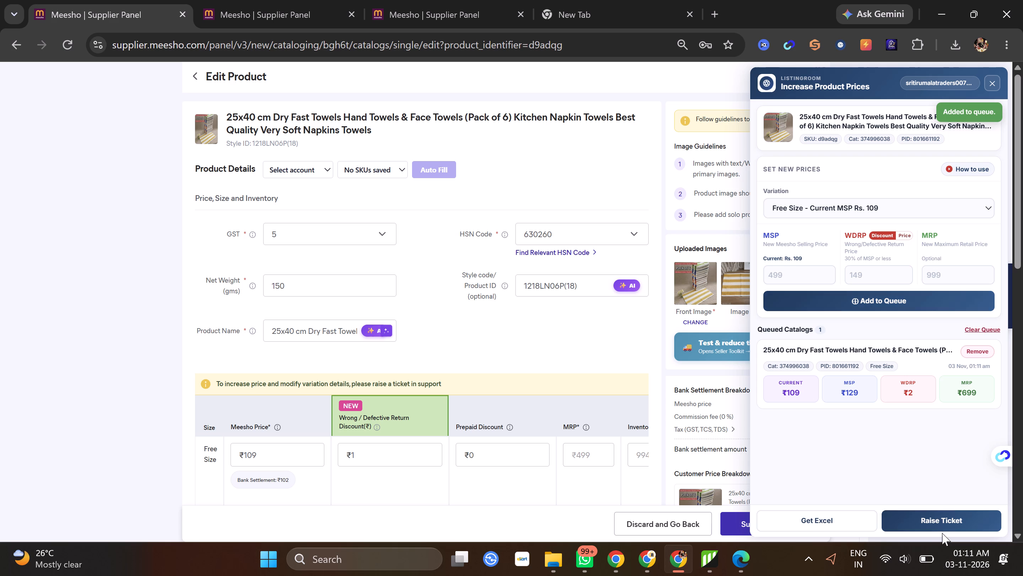
click(953, 520)
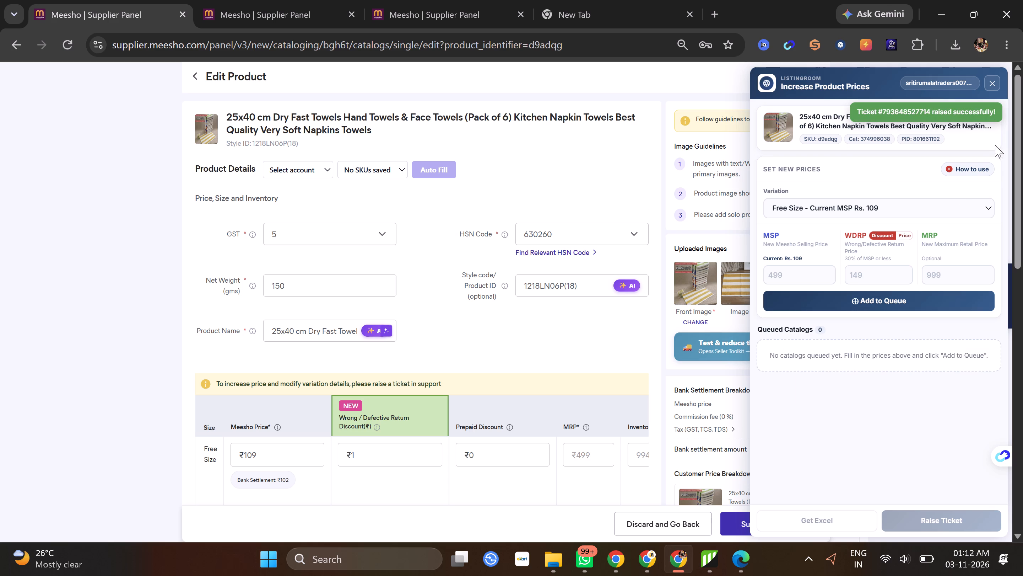
click(988, 83)
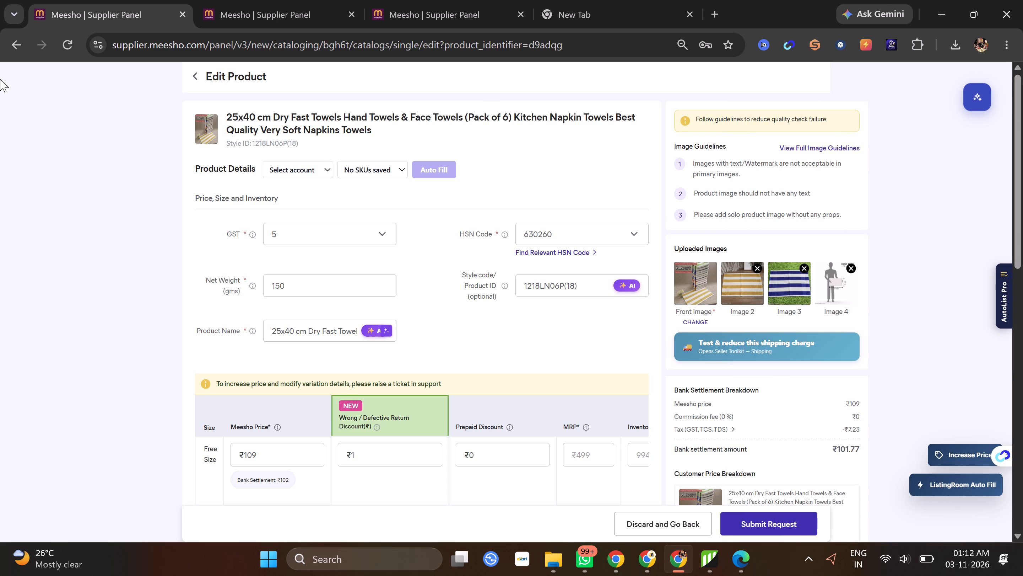
Return to the inventory and select Designer Hand & Face Towels catalog 374996038.
click(15, 40)
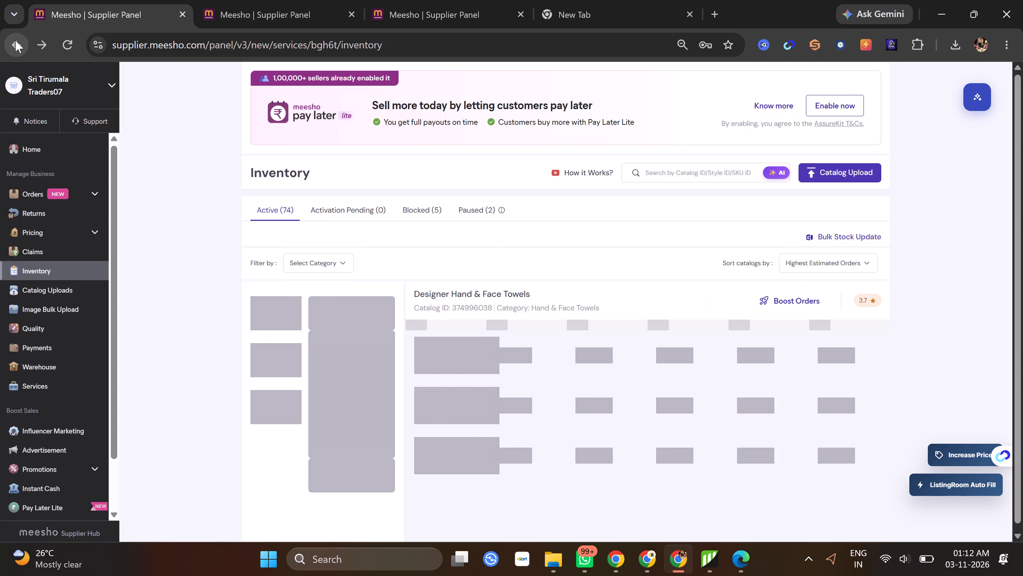
scroll(393, 310, down, 6)
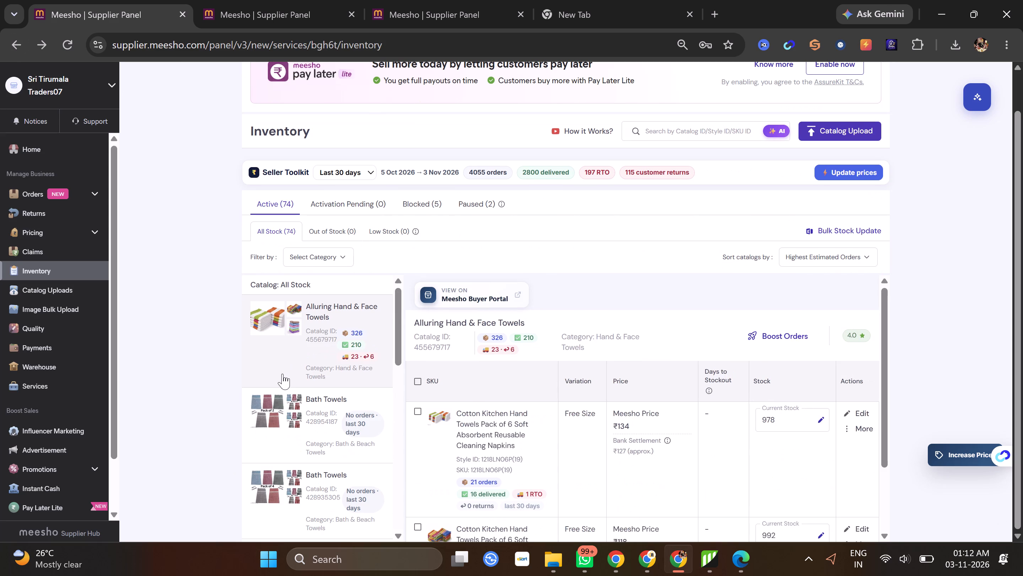
scroll(282, 374, down, 6)
scroll(282, 374, up, 3)
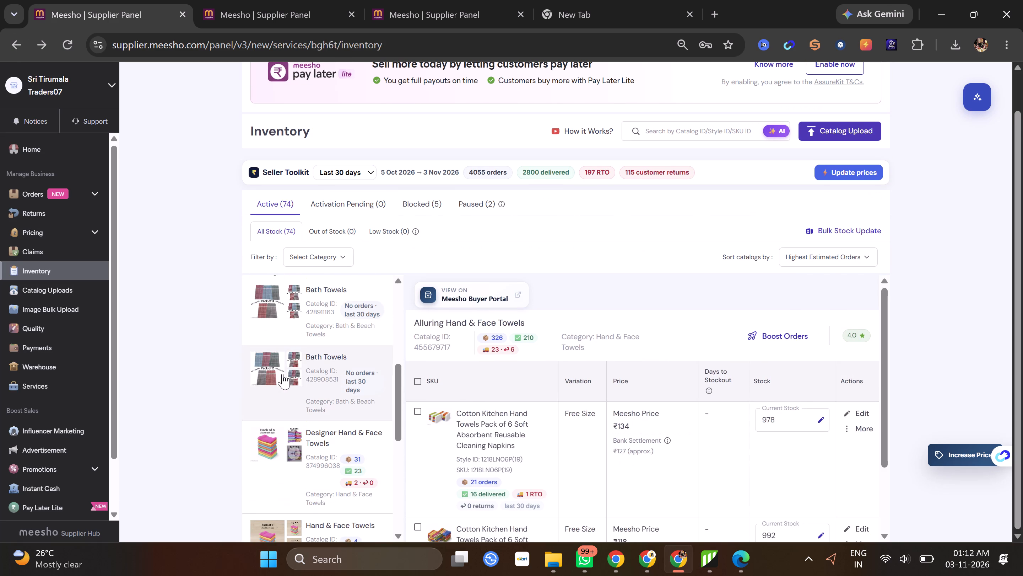
scroll(282, 374, down, 1)
click(281, 330)
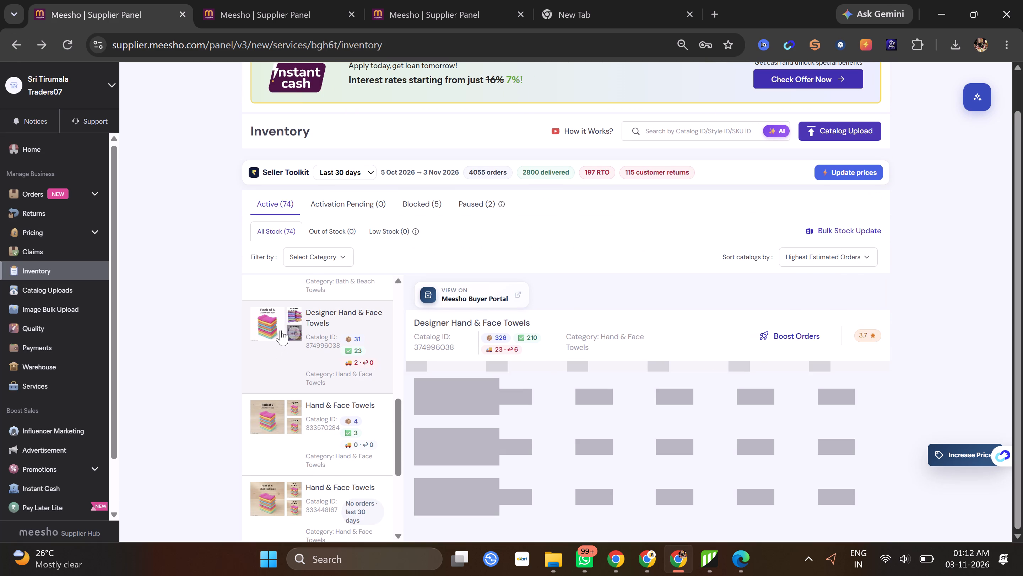
Look through the catalog's SKUs and open the 25x40 cm 100% Cotton Hand Towels Pack of 6, style 1218Shine06P(009), for editing.
scroll(516, 380, down, 3)
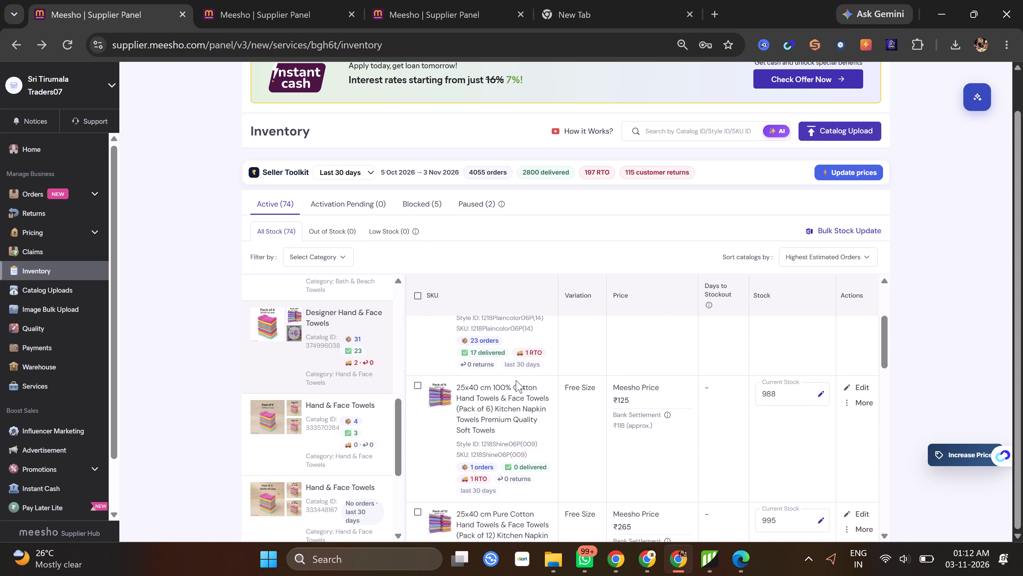
scroll(516, 380, down, 5)
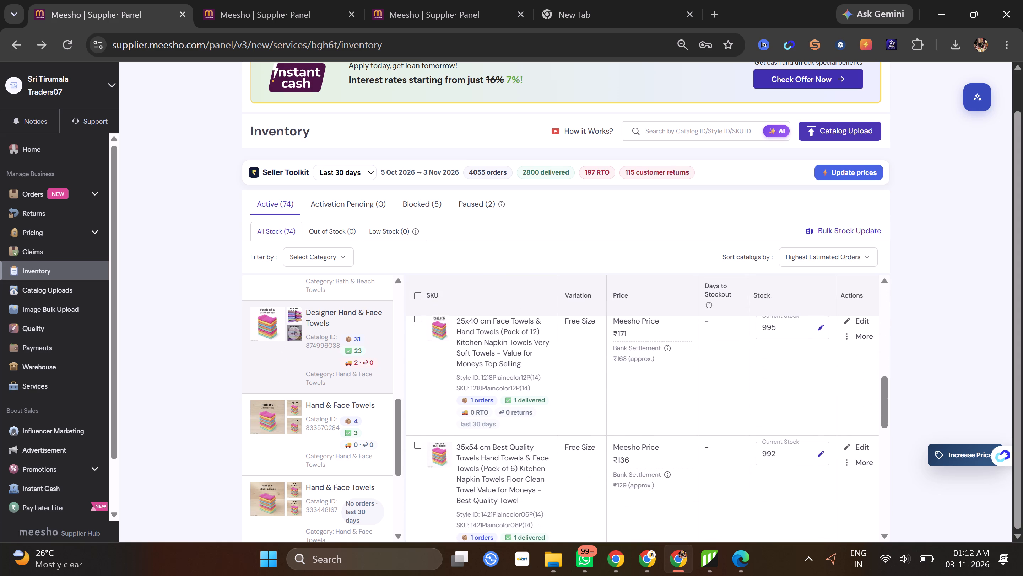
scroll(516, 380, up, 1)
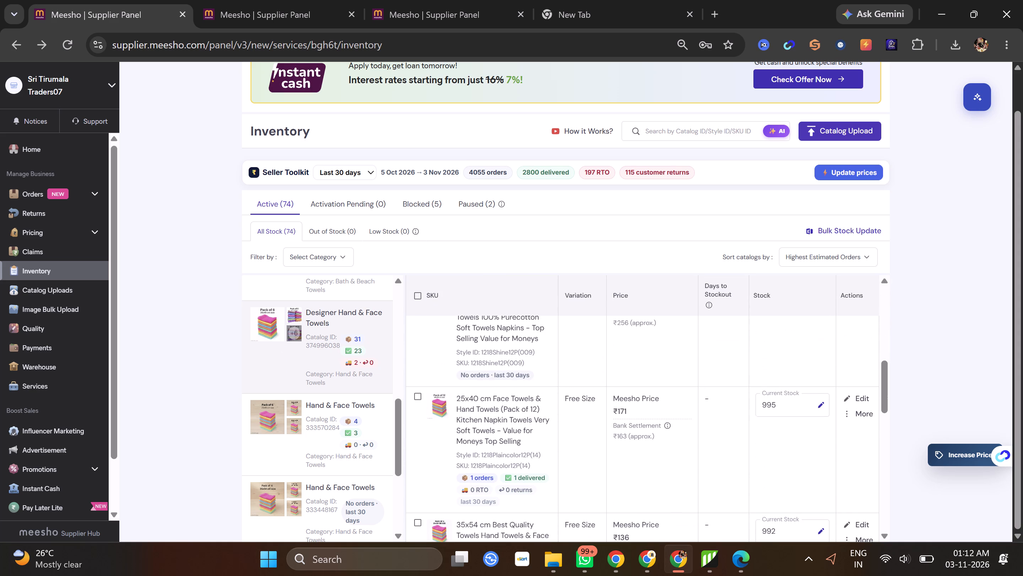
scroll(516, 380, up, 2)
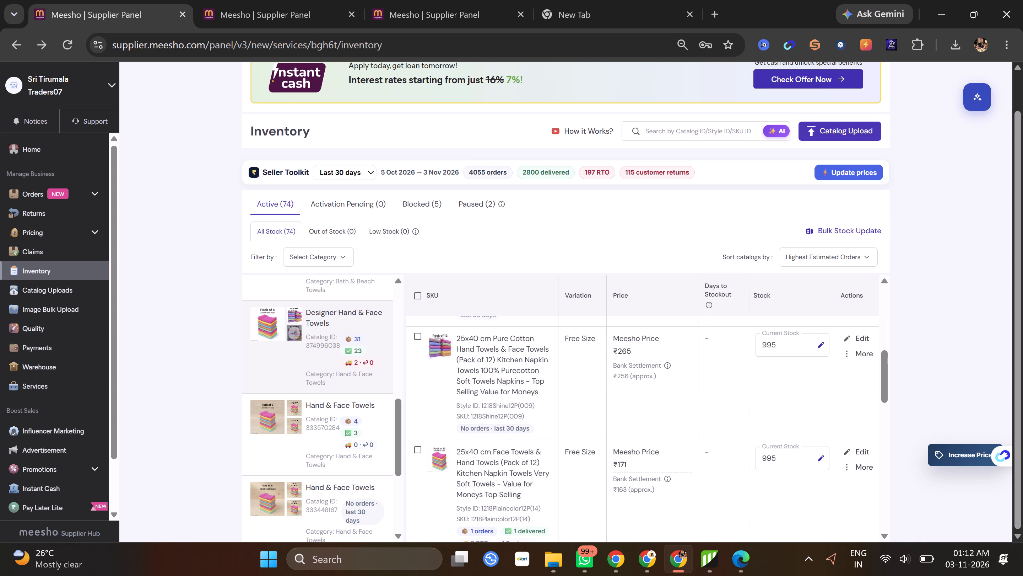
scroll(516, 380, up, 1)
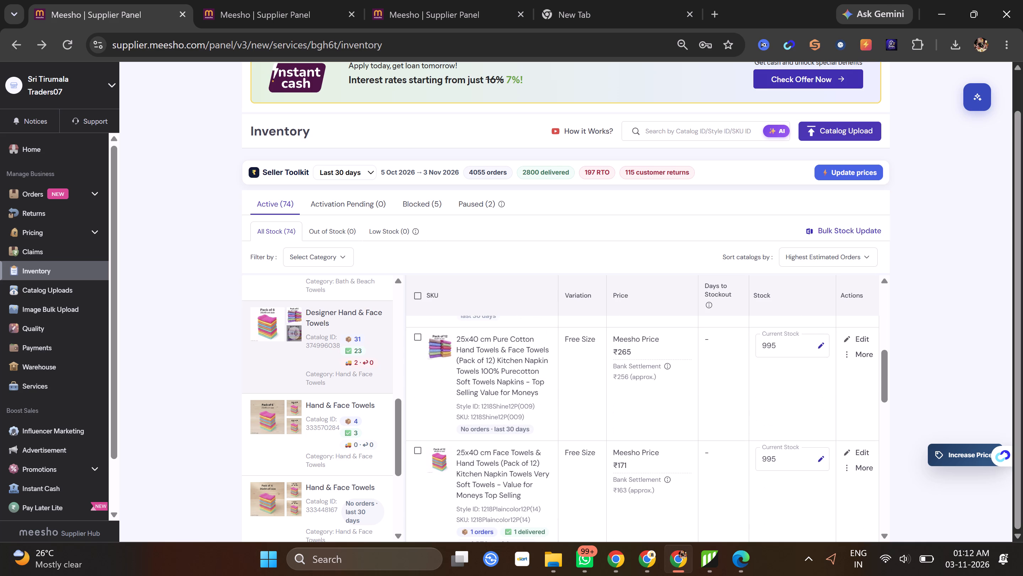
scroll(616, 405, up, 2)
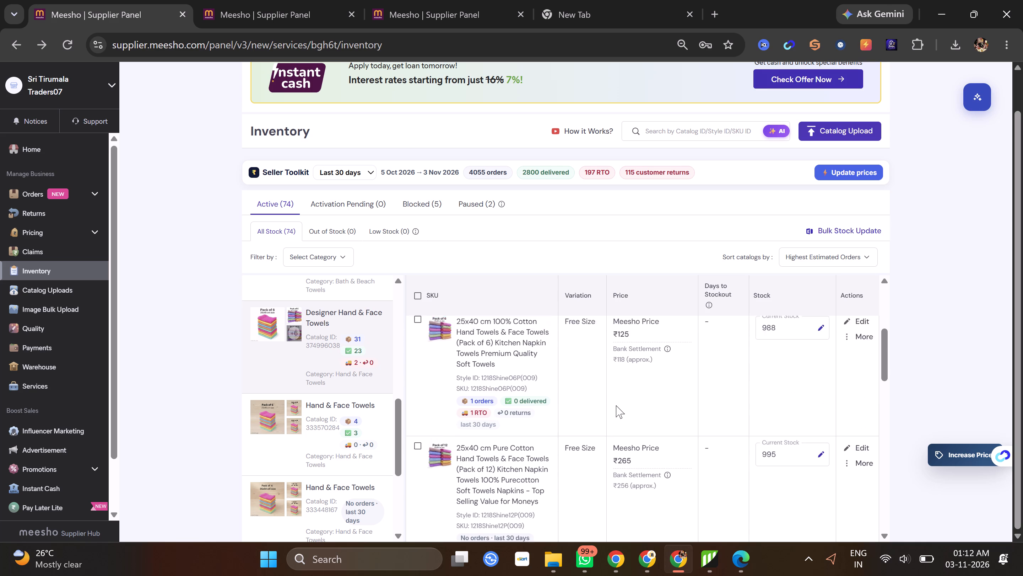
scroll(616, 405, up, 1)
click(857, 380)
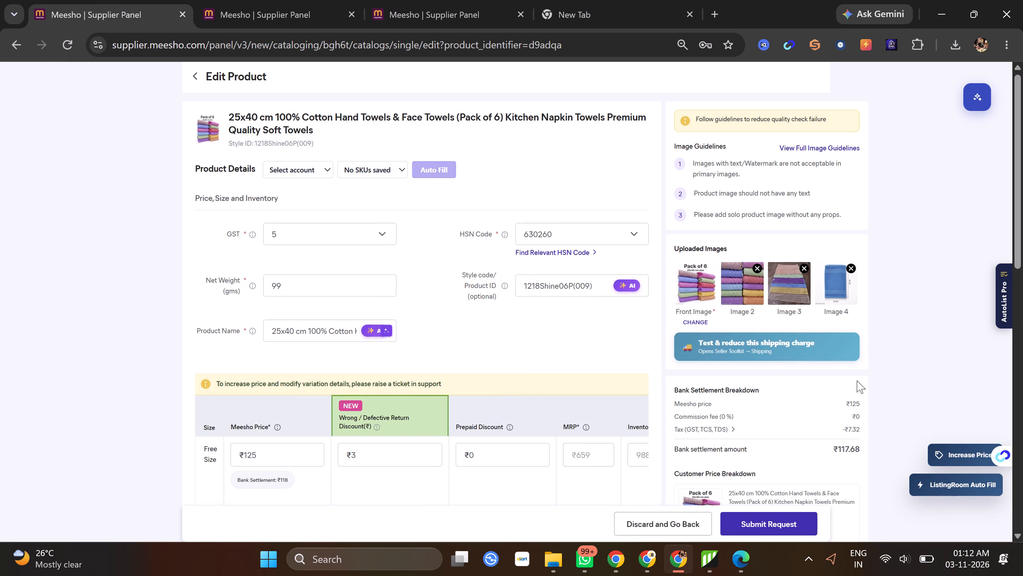
Raise a price-increase ticket for the 25x40 cm 100% Cotton Hand Towels Pack of 6 with MSP 145, WDRP 1 and MRP 699.
click(948, 453)
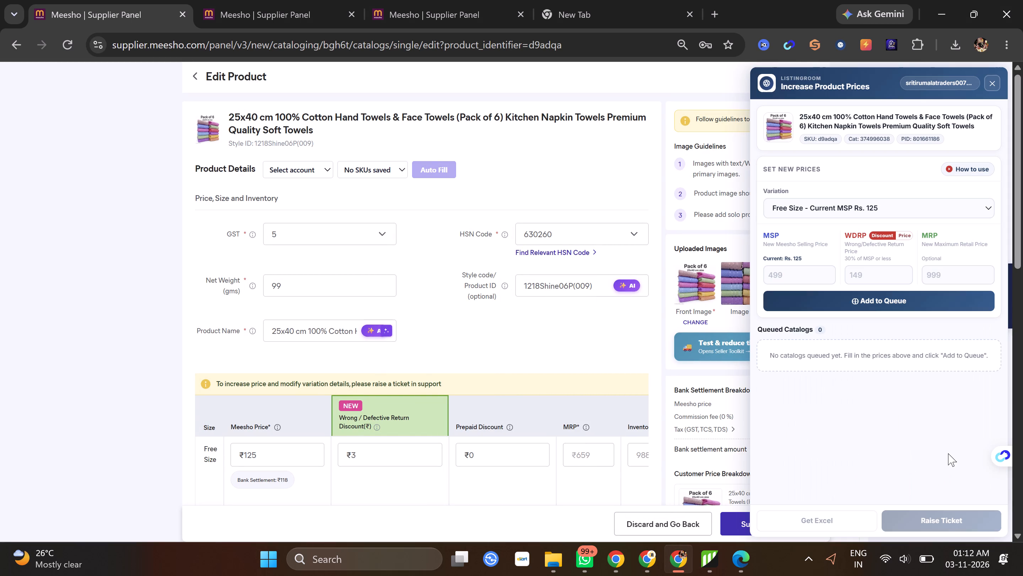
click(802, 271)
text(145)
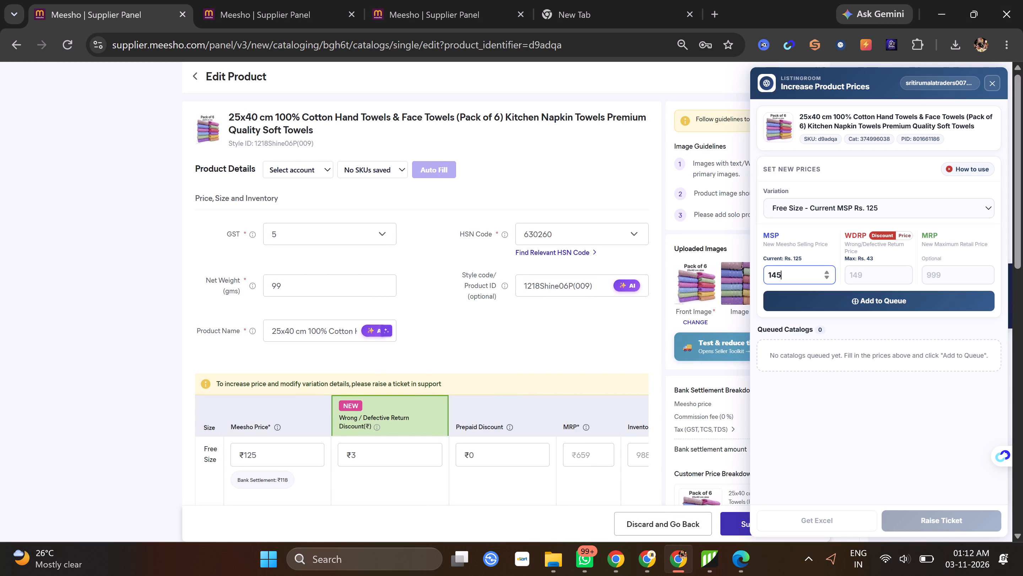
click(860, 277)
key(2)
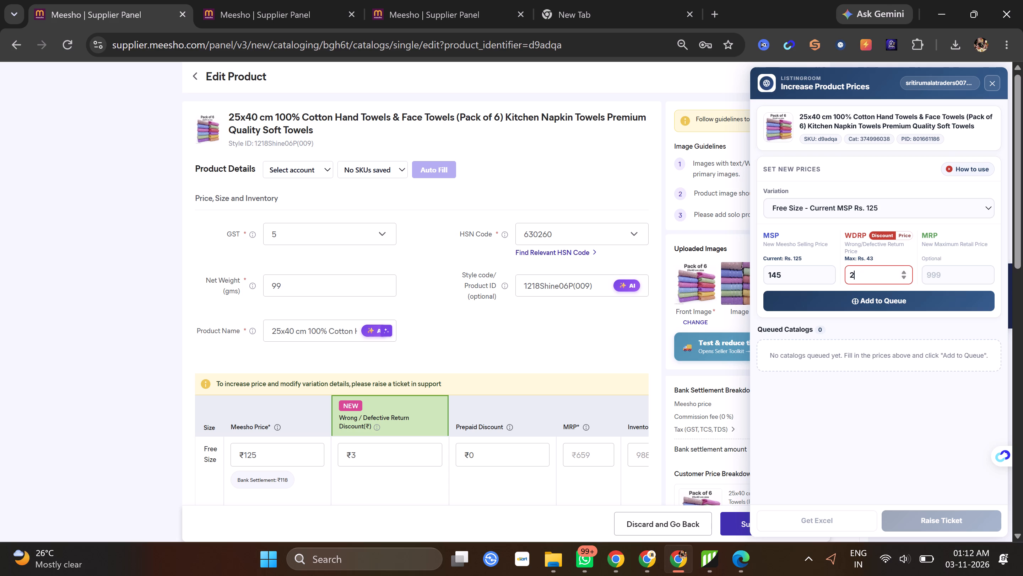
key(BackSpace)
key(1)
click(938, 269)
text(699)
click(962, 292)
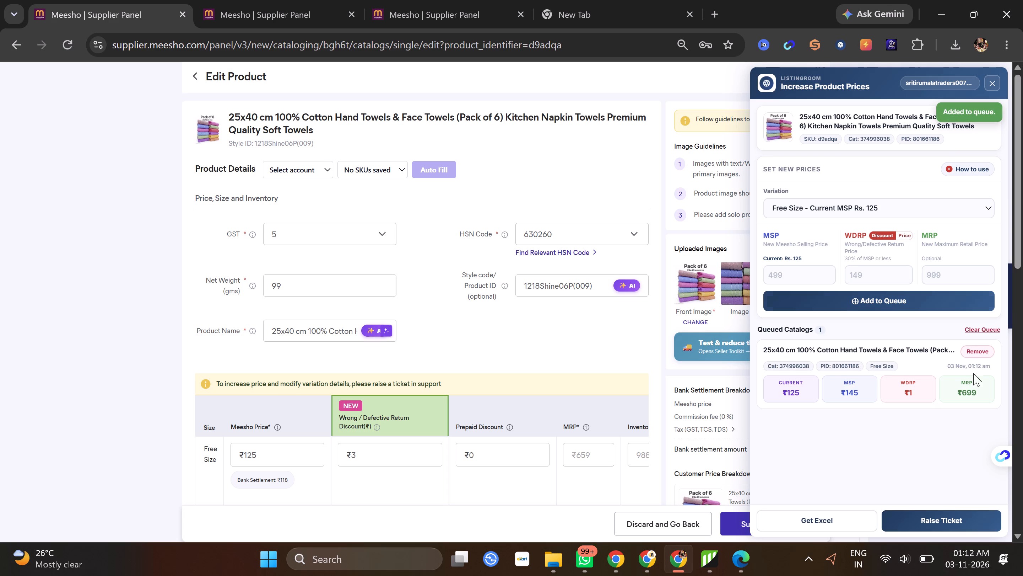
click(938, 517)
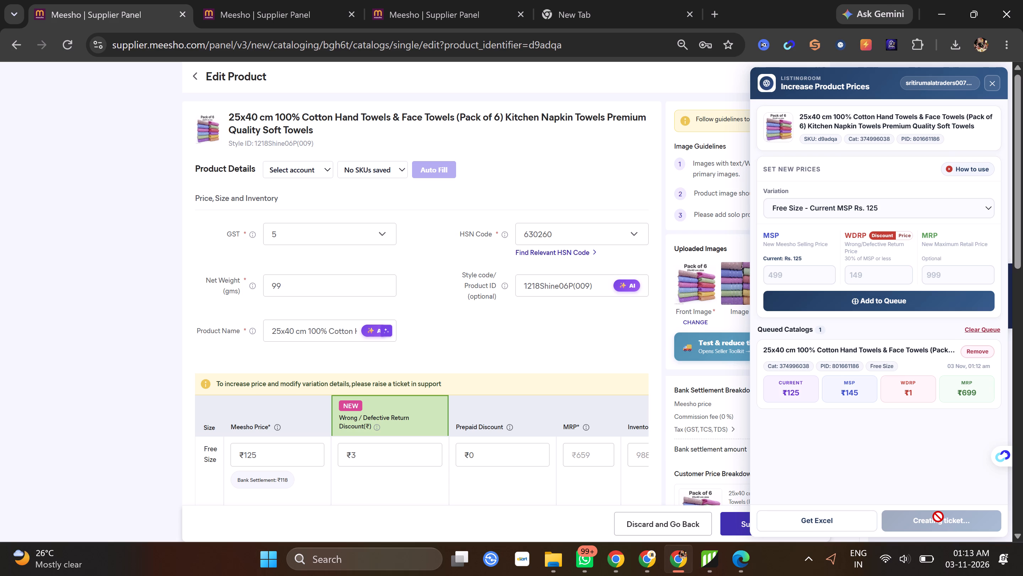
click(996, 83)
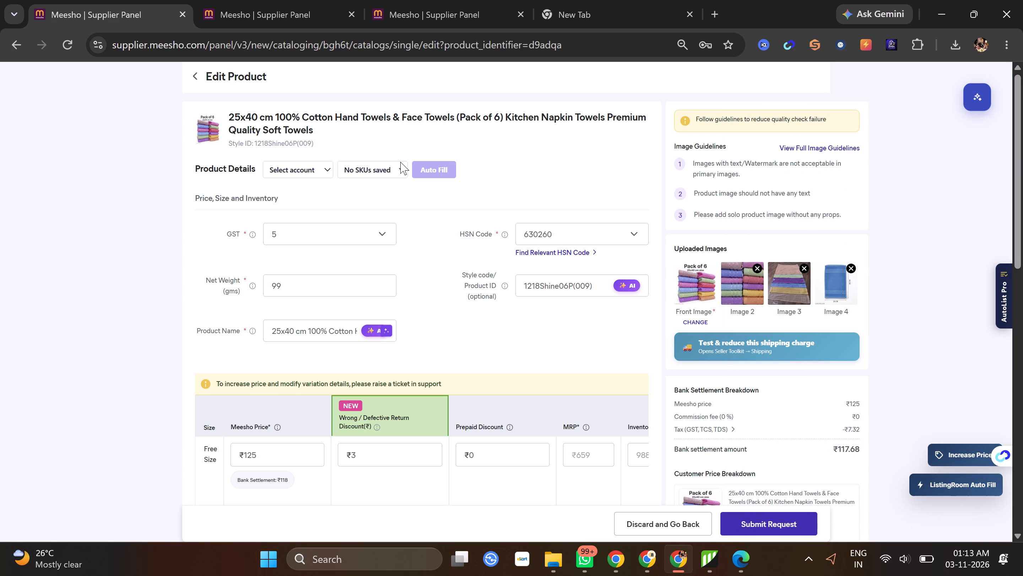
Return to the inventory and select Hand & Face Towels catalog 333570284.
click(12, 51)
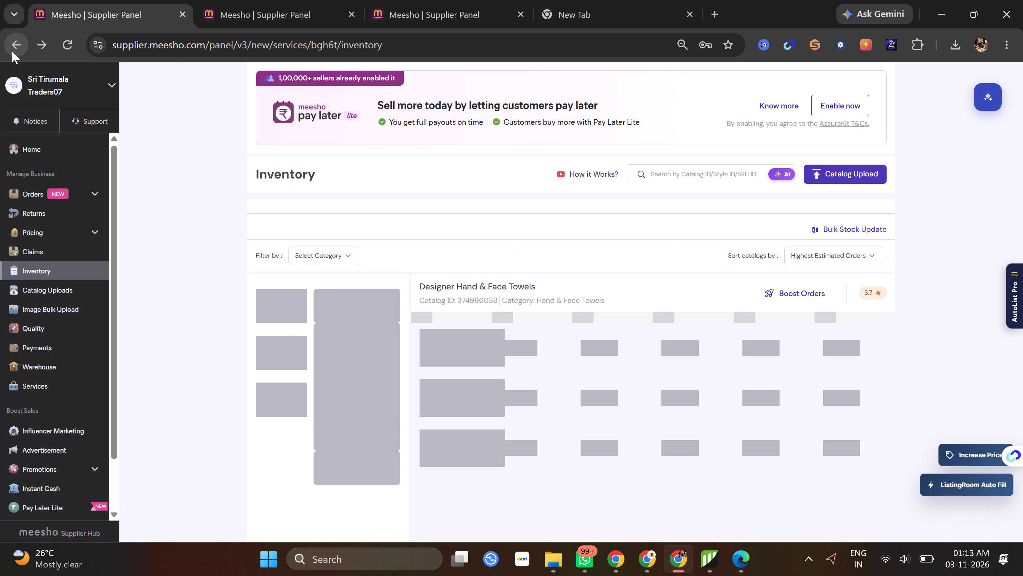
scroll(273, 368, down, 3)
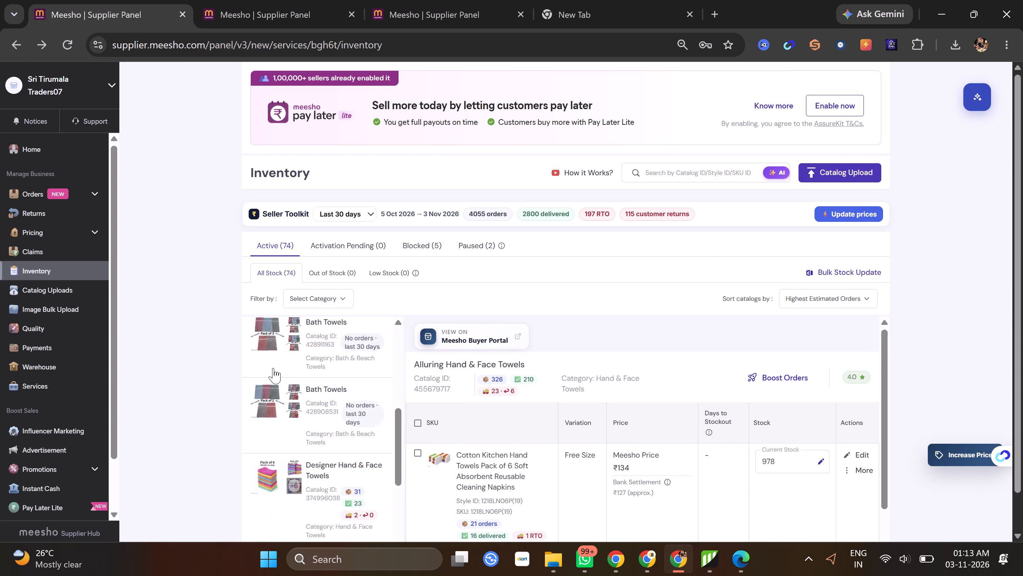
scroll(273, 368, down, 1)
scroll(186, 276, down, 4)
scroll(282, 376, down, 1)
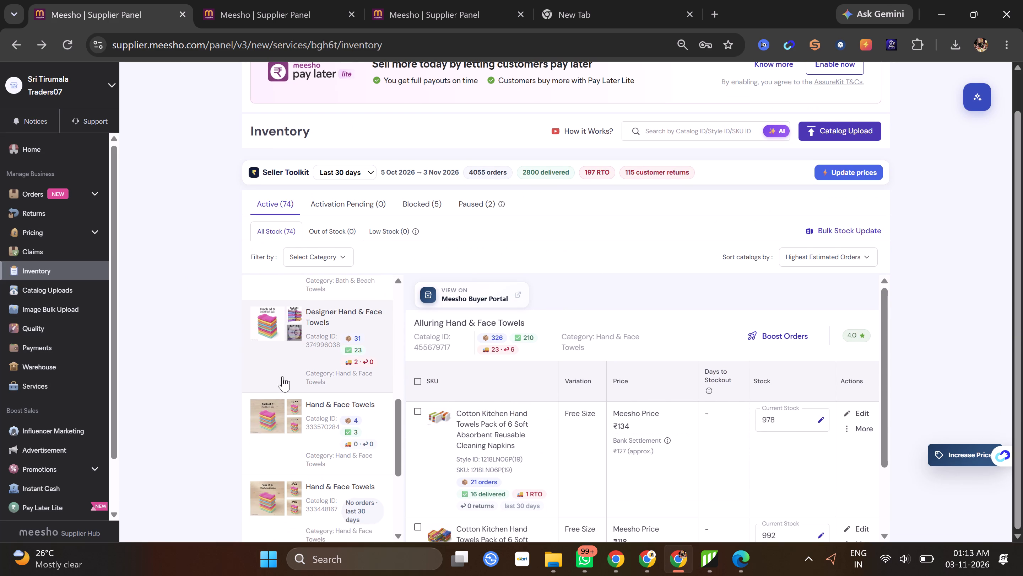
scroll(282, 376, down, 5)
scroll(282, 376, up, 5)
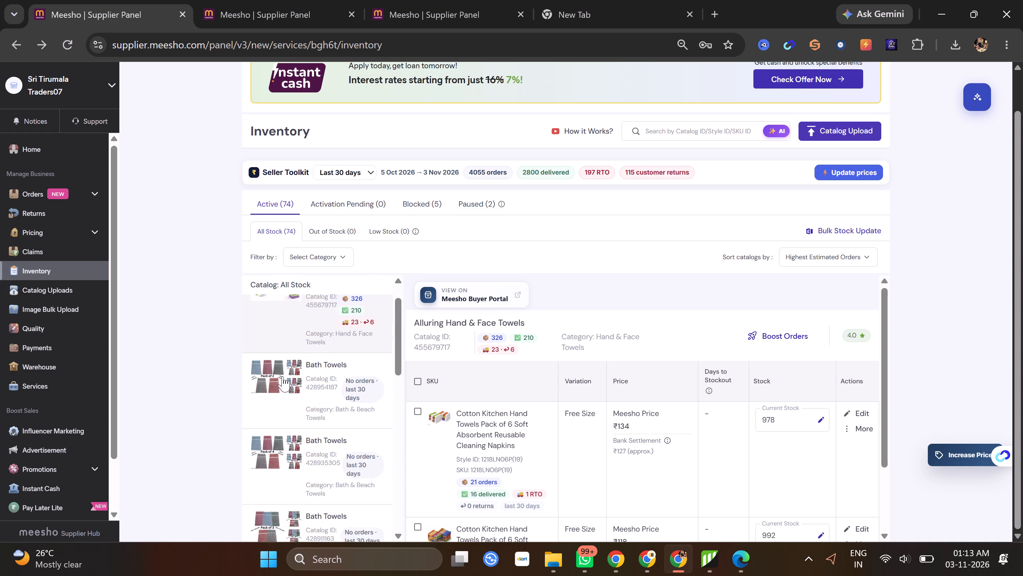
scroll(282, 376, up, 1)
scroll(282, 376, down, 5)
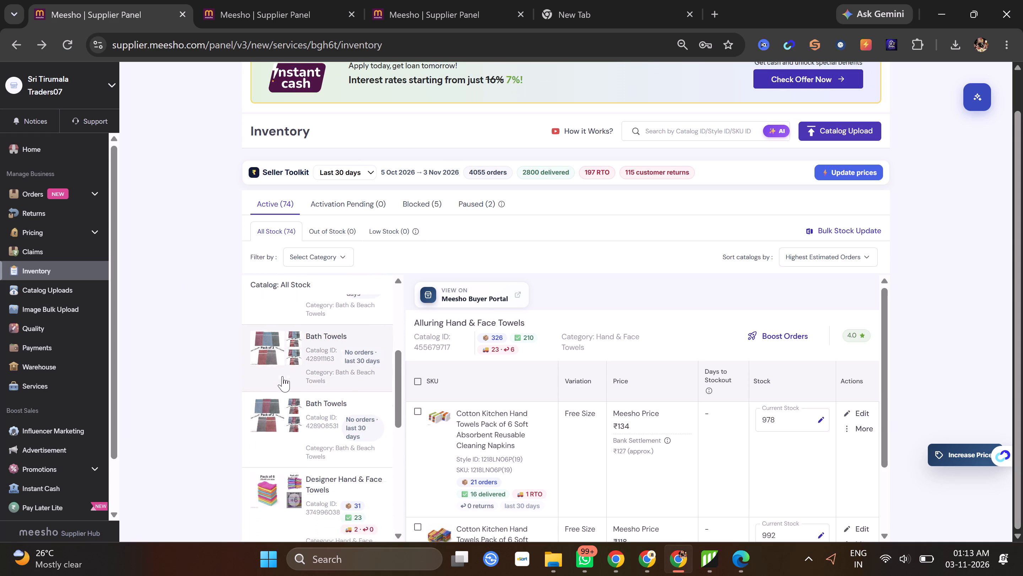
scroll(282, 376, down, 1)
scroll(282, 376, up, 1)
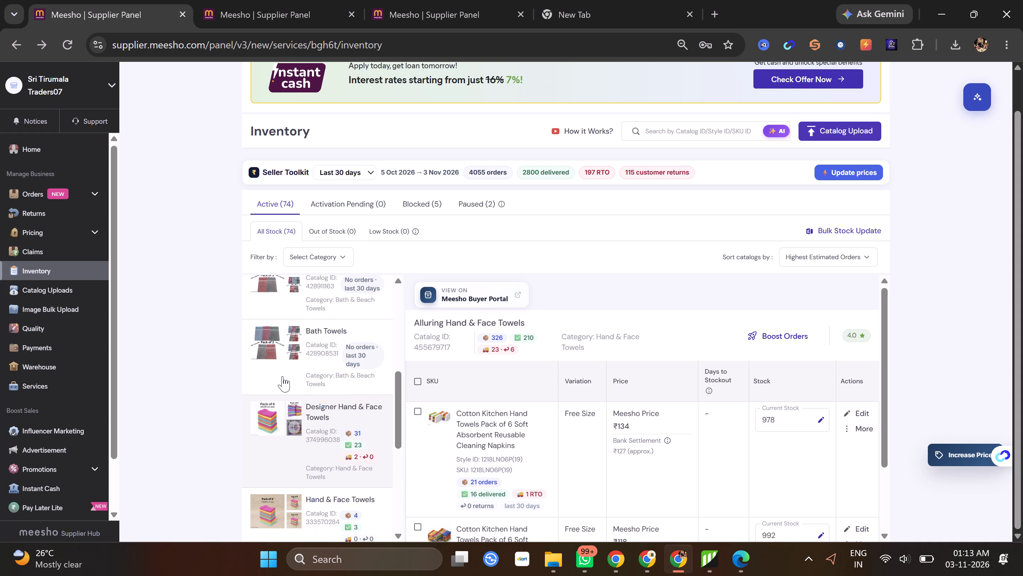
scroll(282, 421, down, 1)
click(282, 421)
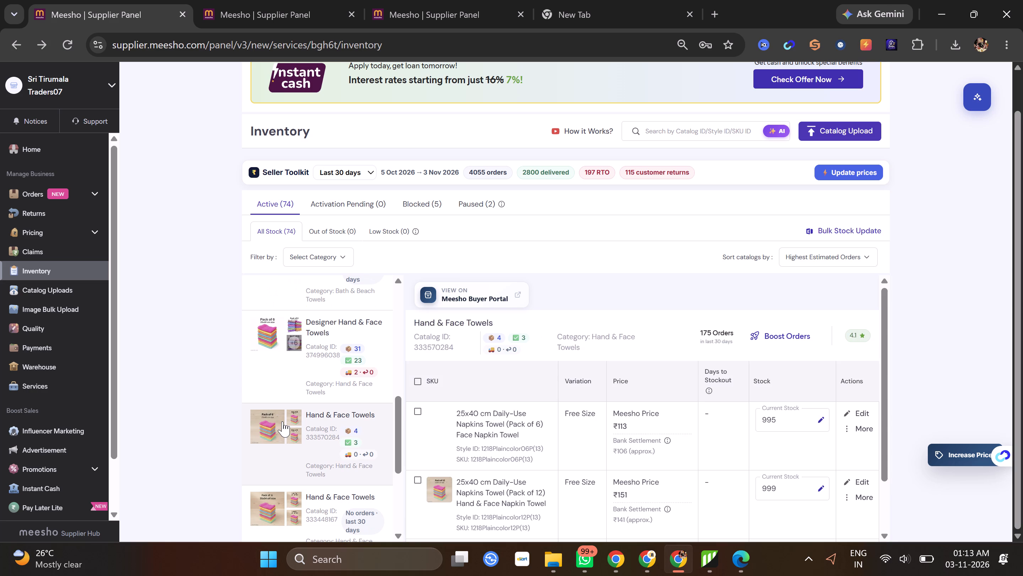
Look through the catalog's SKUs and open the 25x40 cm Daily-Use Napkins Towel (Pack of 6), style 1218Plaincolor06P(13), for editing.
scroll(487, 418, down, 2)
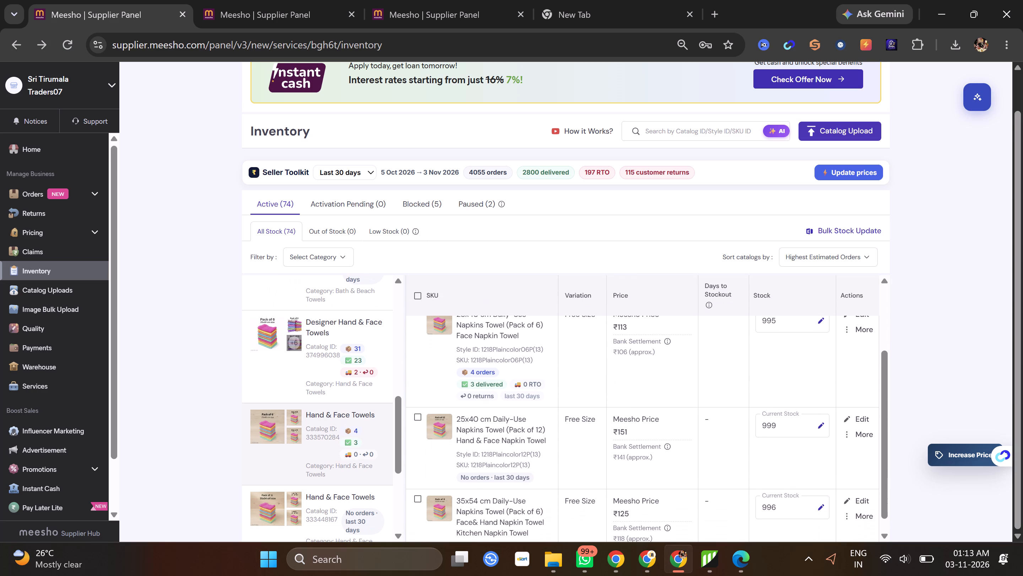
scroll(487, 418, down, 1)
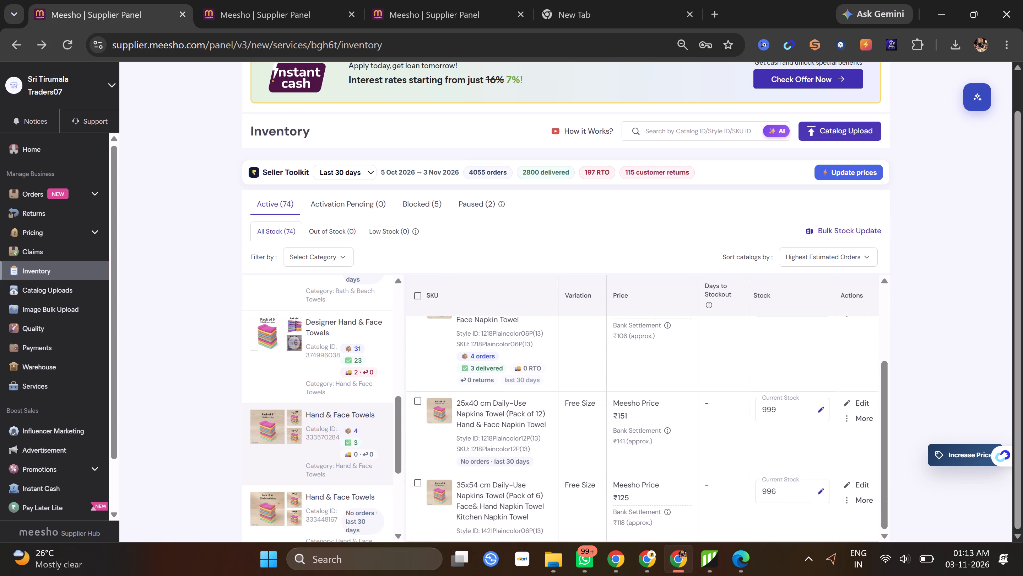
scroll(487, 418, down, 2)
scroll(669, 480, up, 1)
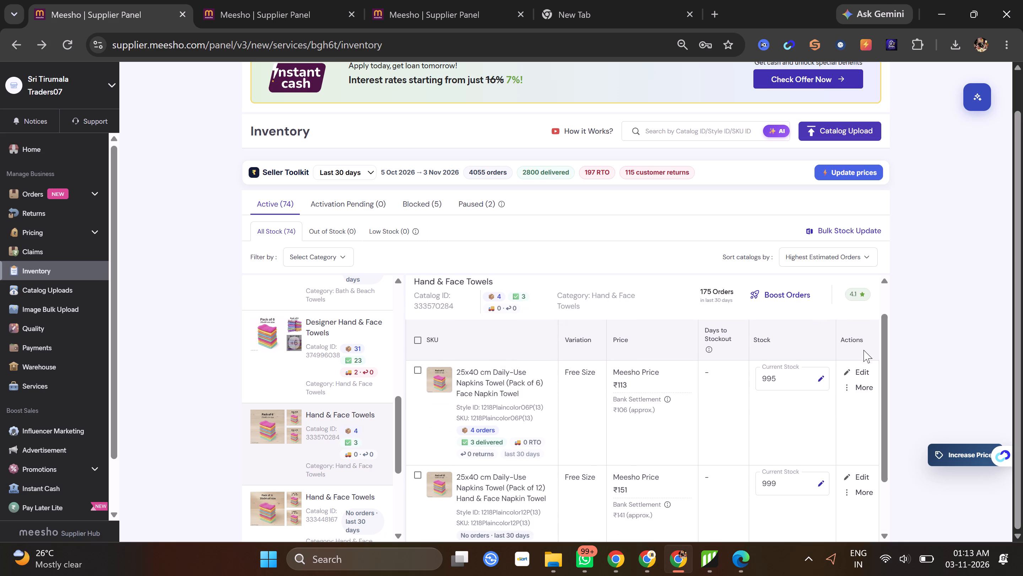
click(858, 373)
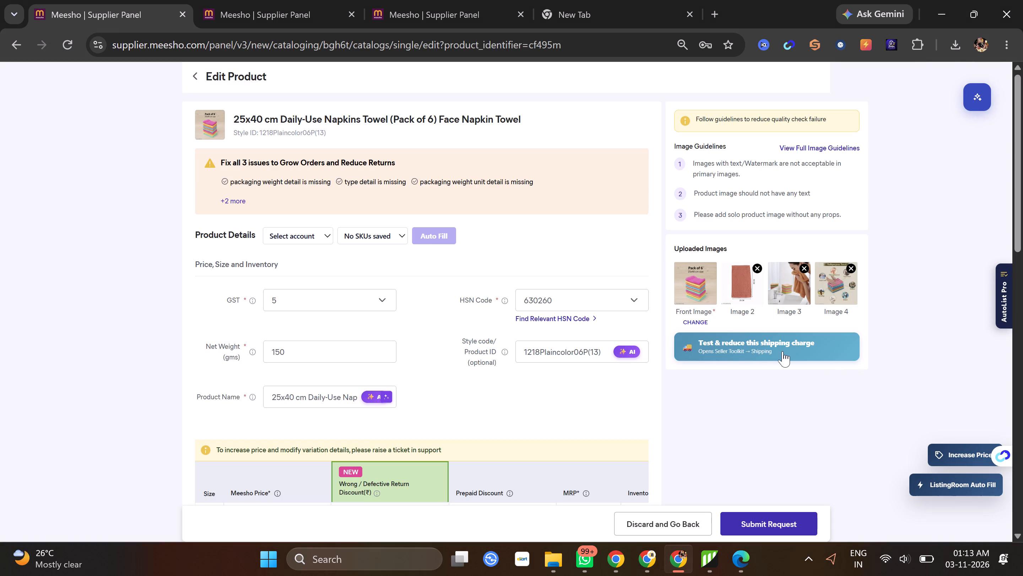
Raise a price-increase ticket for the 25x40 cm Daily-Use Napkins Towel (Pack of 6) with MSP 135, WDRP 1 and MRP 699.
click(942, 452)
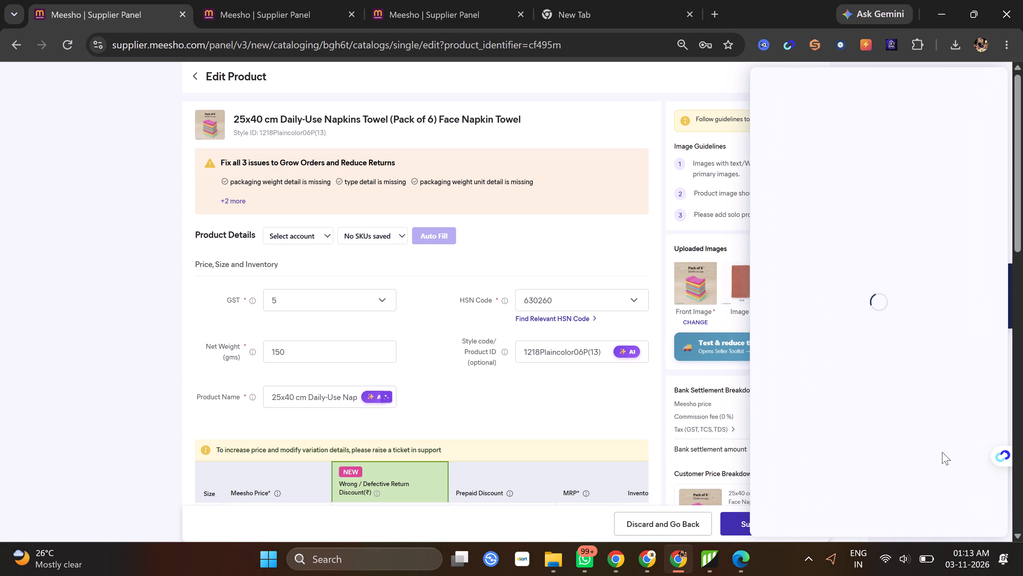
click(797, 281)
text(135)
click(862, 280)
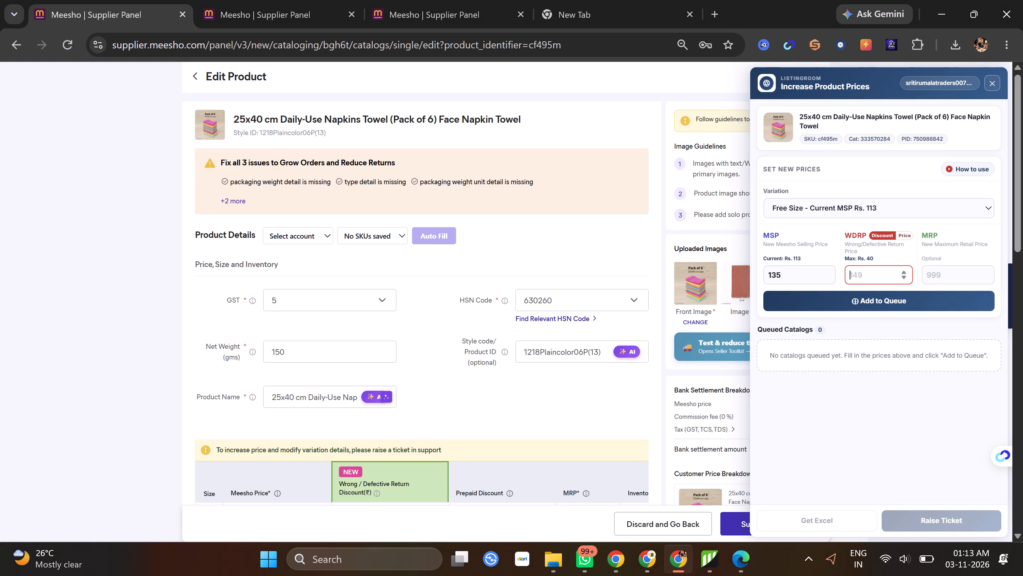
key(1)
key(Tab)
text(699)
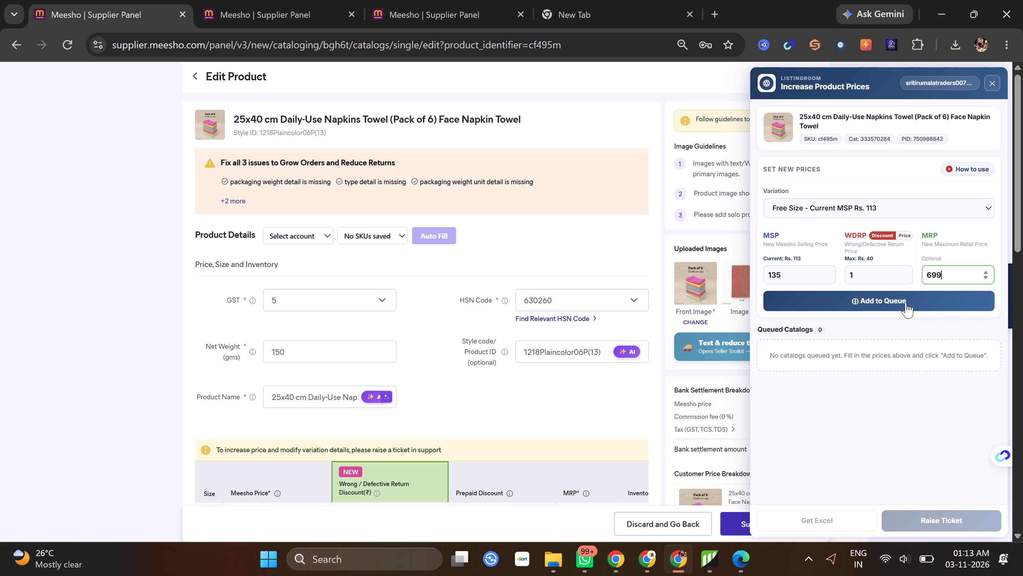
click(906, 303)
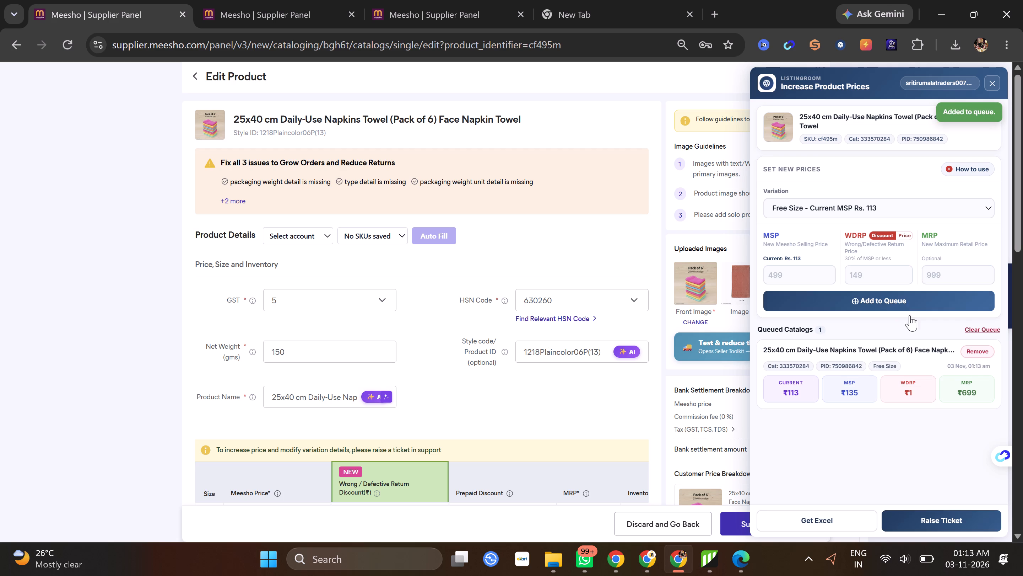
click(945, 523)
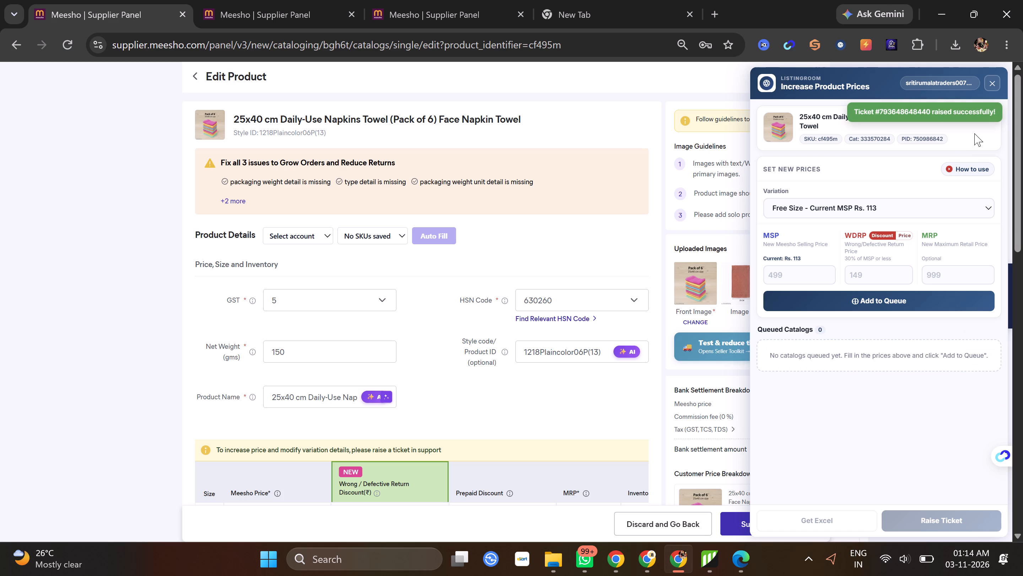
click(990, 76)
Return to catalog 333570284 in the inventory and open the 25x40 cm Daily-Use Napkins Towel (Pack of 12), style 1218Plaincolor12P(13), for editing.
click(17, 44)
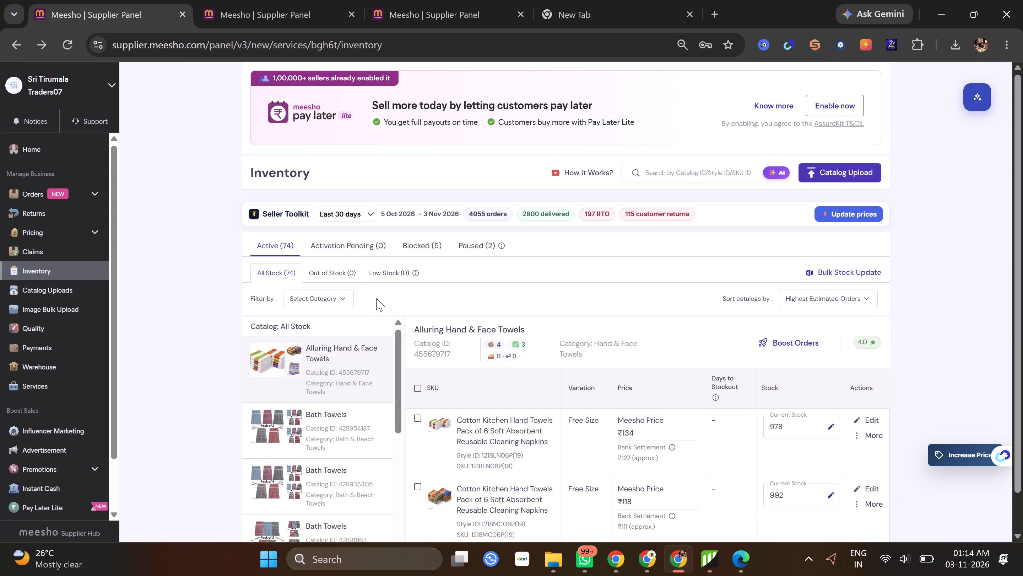
scroll(300, 443, down, 4)
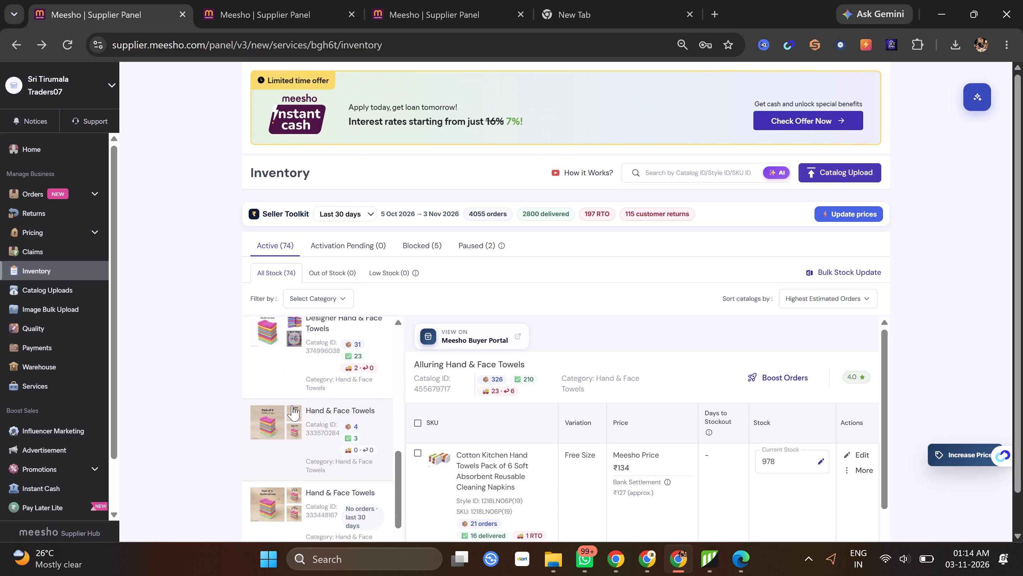
click(292, 405)
scroll(537, 404, down, 2)
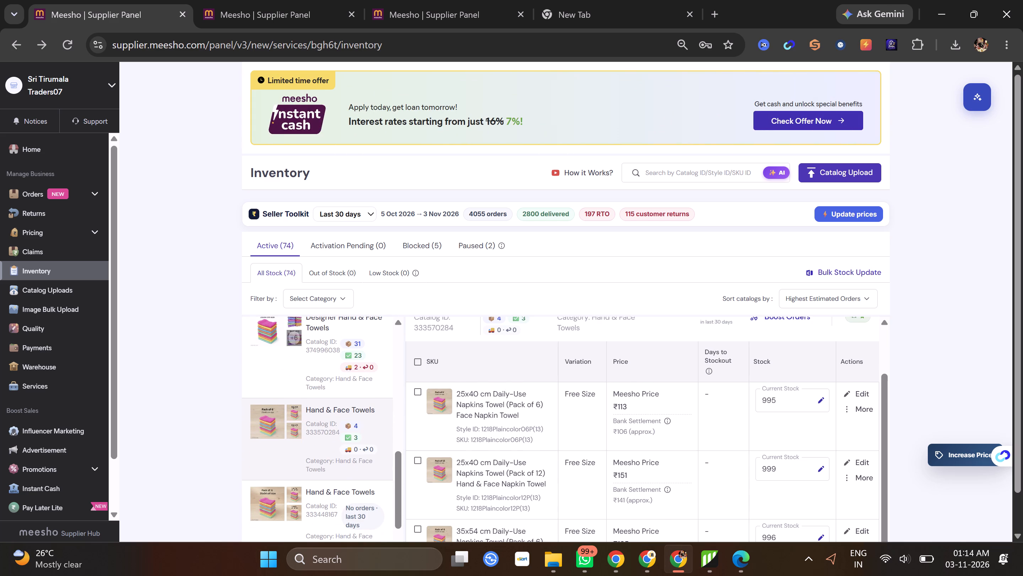
scroll(662, 471, down, 2)
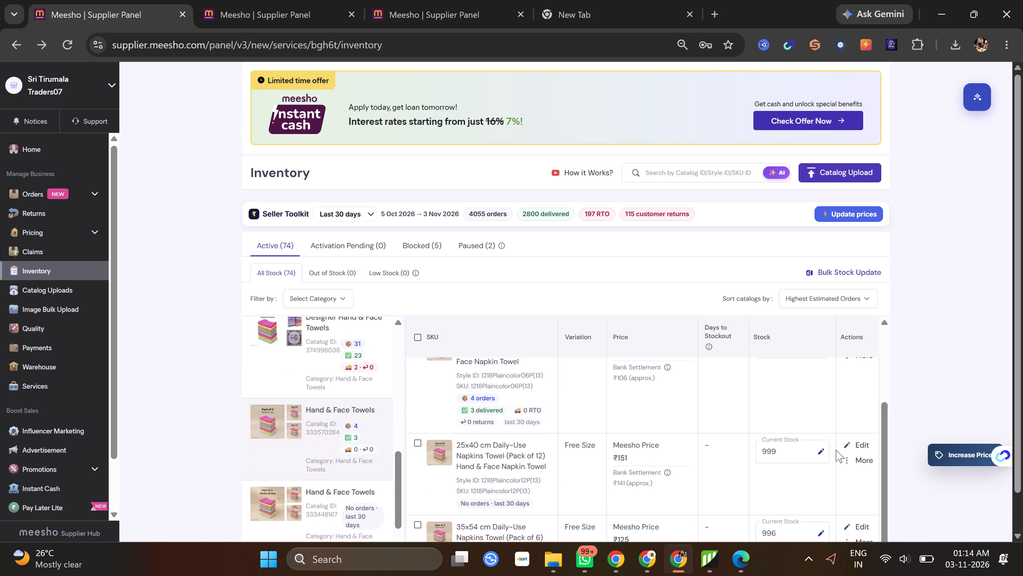
click(865, 448)
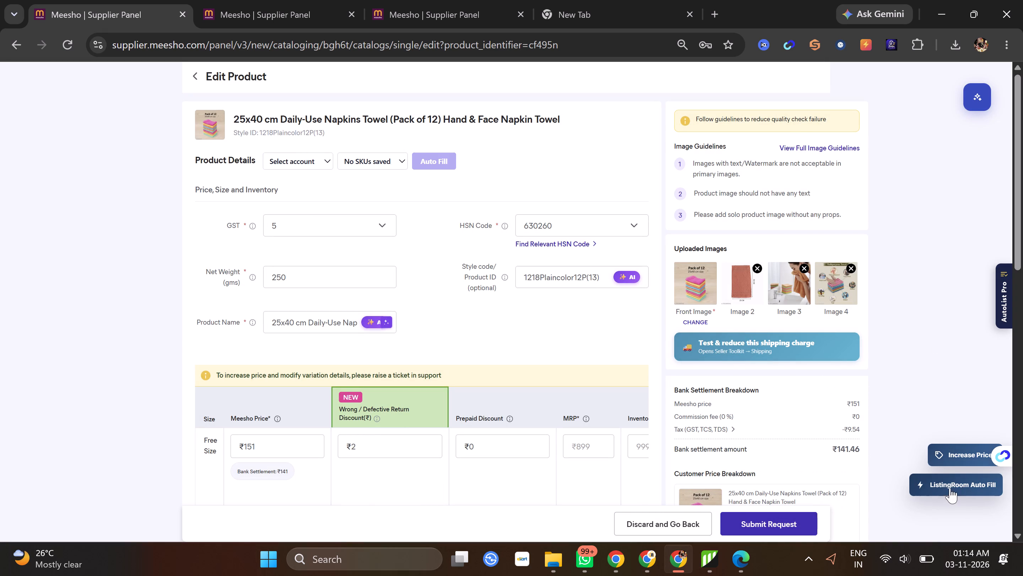
Raise a price-increase ticket for the 25x40 cm Daily-Use Napkins Towel (Pack of 12) with MSP 171, WDRP 1 and MRP 750.
click(959, 455)
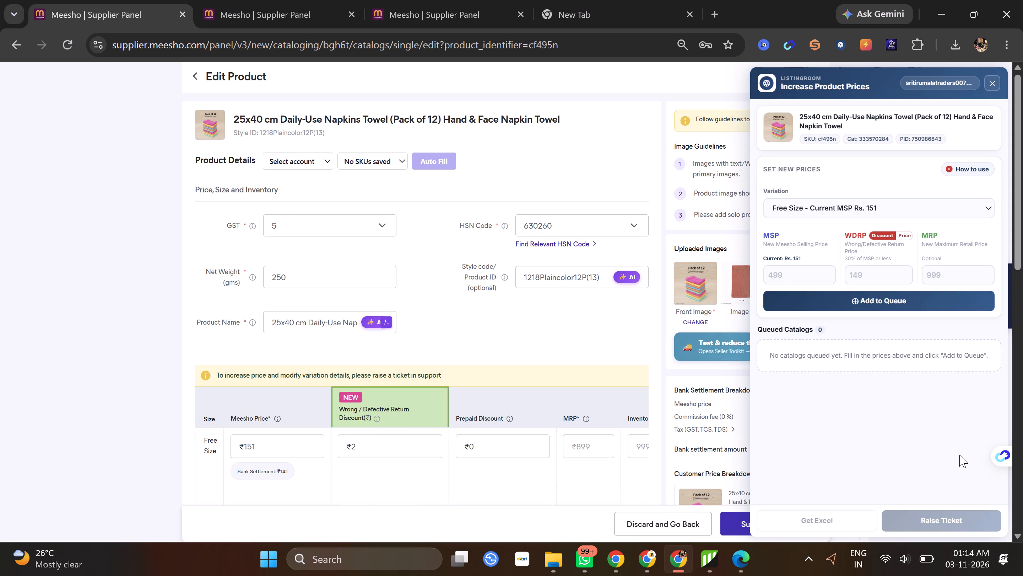
click(795, 277)
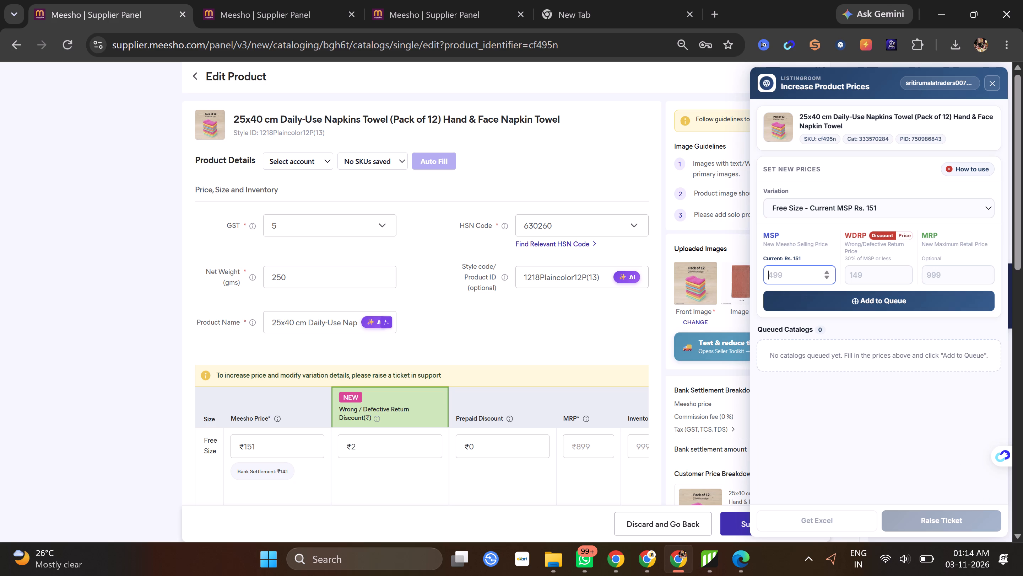
key(1)
text(61)
click(861, 277)
key(1)
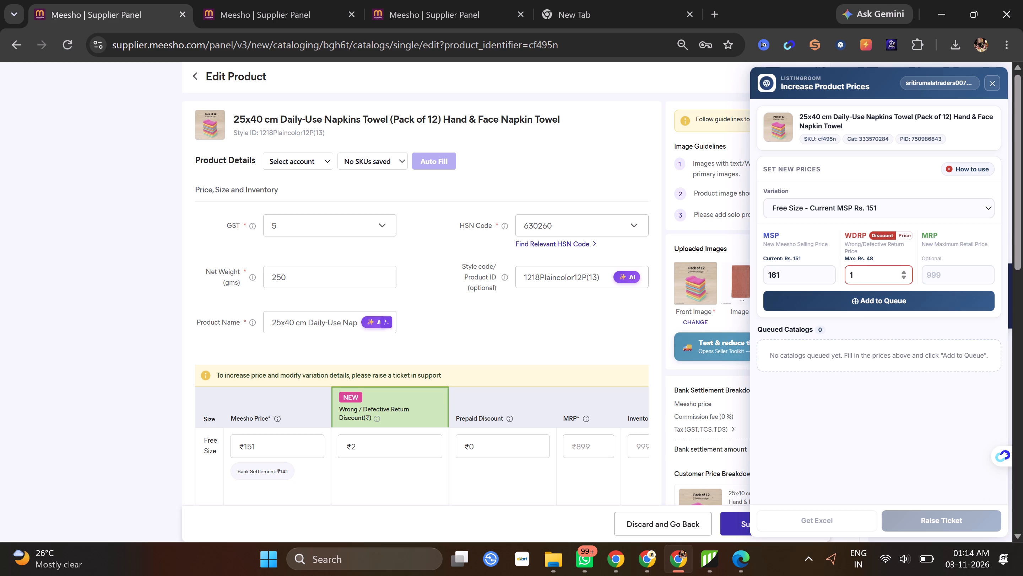
click(776, 274)
key(BackSpace)
key(7)
click(956, 264)
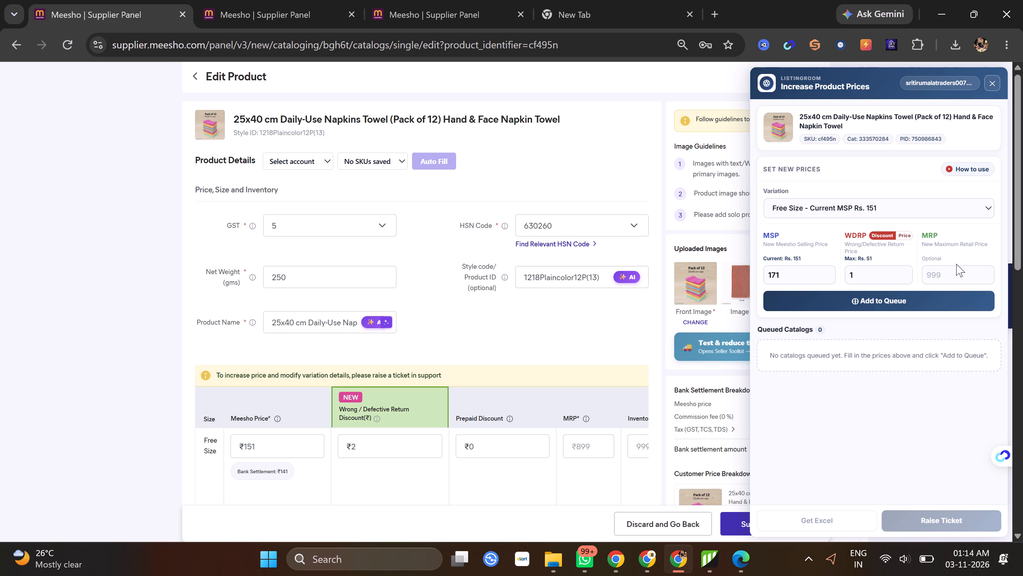
click(952, 270)
key(6)
key(BackSpace)
text(750)
click(977, 303)
click(941, 524)
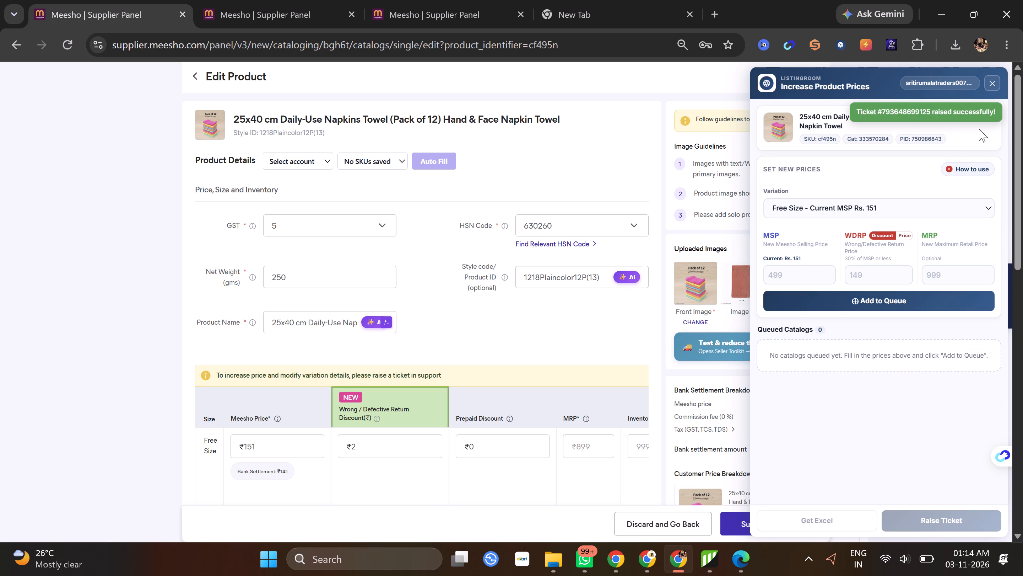
click(990, 76)
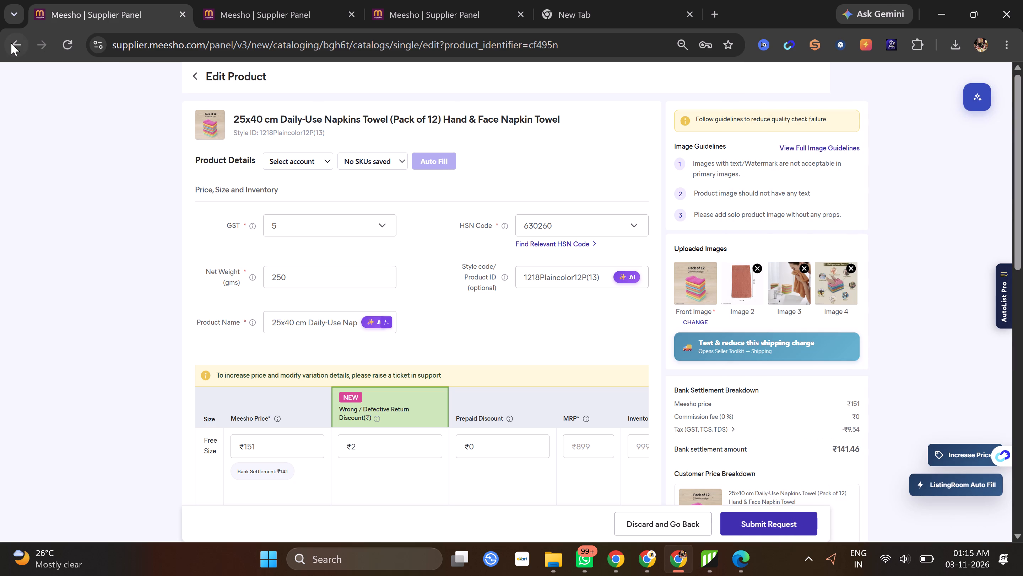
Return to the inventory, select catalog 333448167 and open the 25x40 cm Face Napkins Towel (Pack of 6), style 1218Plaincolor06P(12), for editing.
click(11, 43)
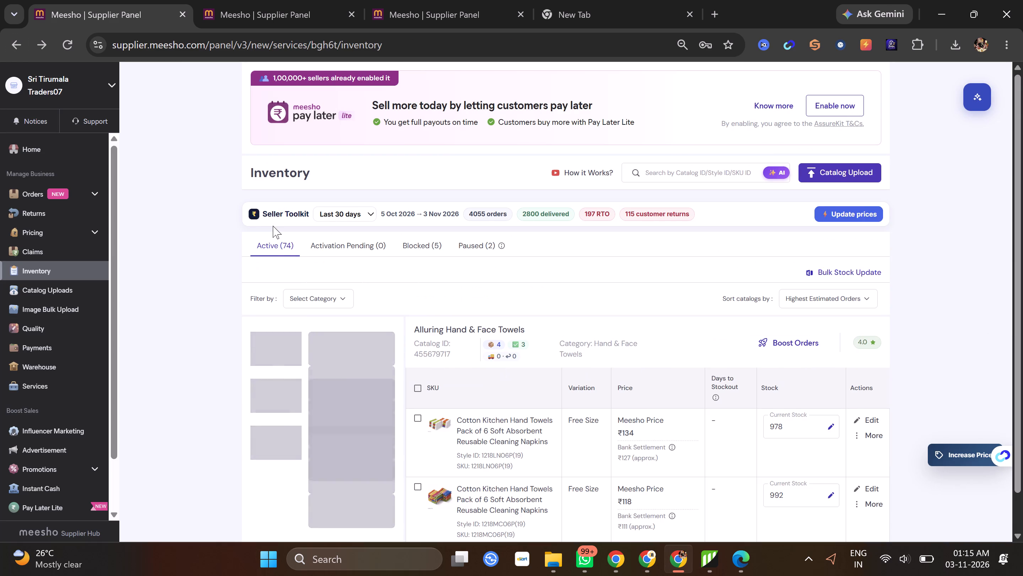
scroll(273, 226, down, 2)
scroll(304, 442, down, 4)
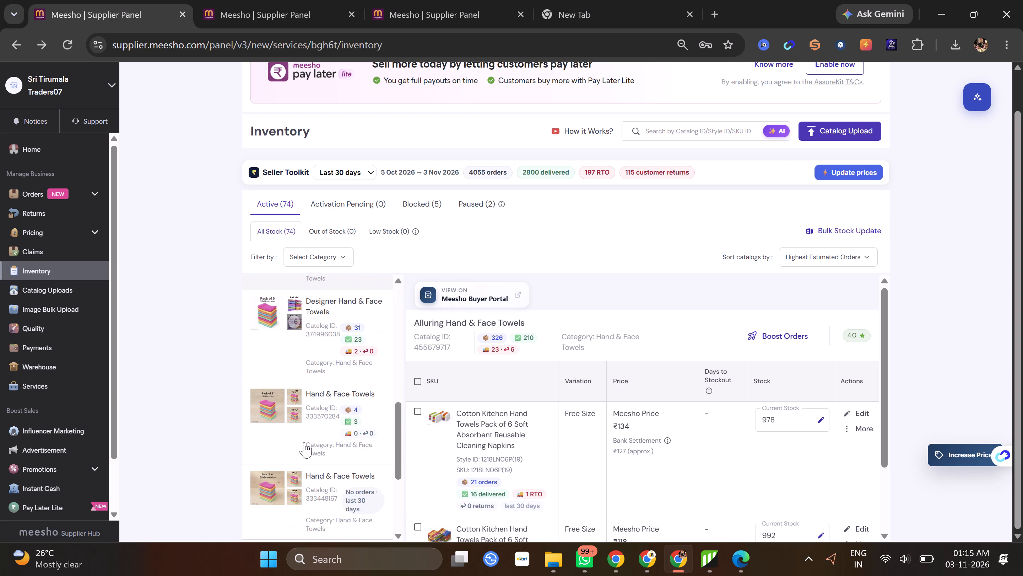
click(272, 503)
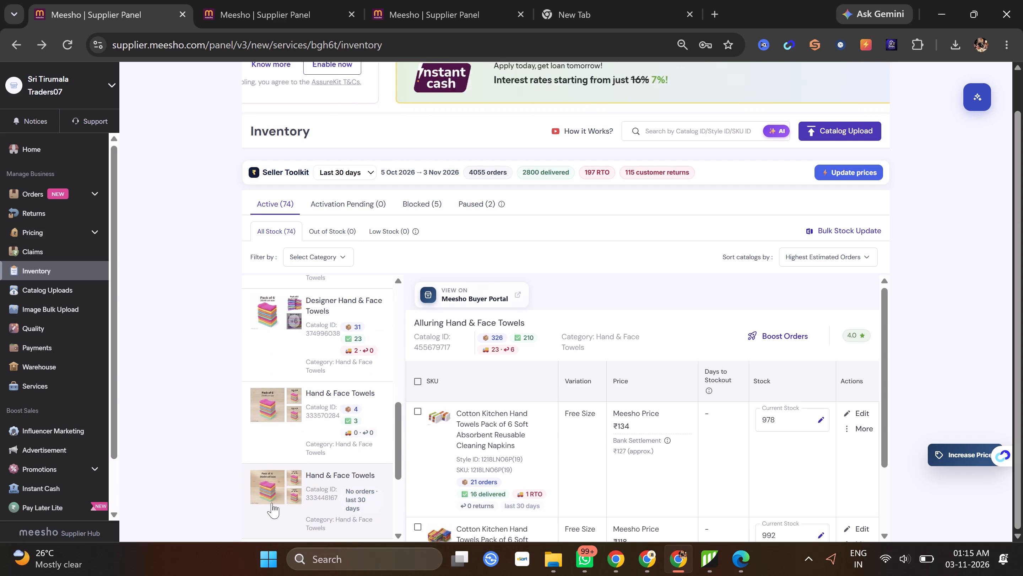
scroll(519, 454, down, 2)
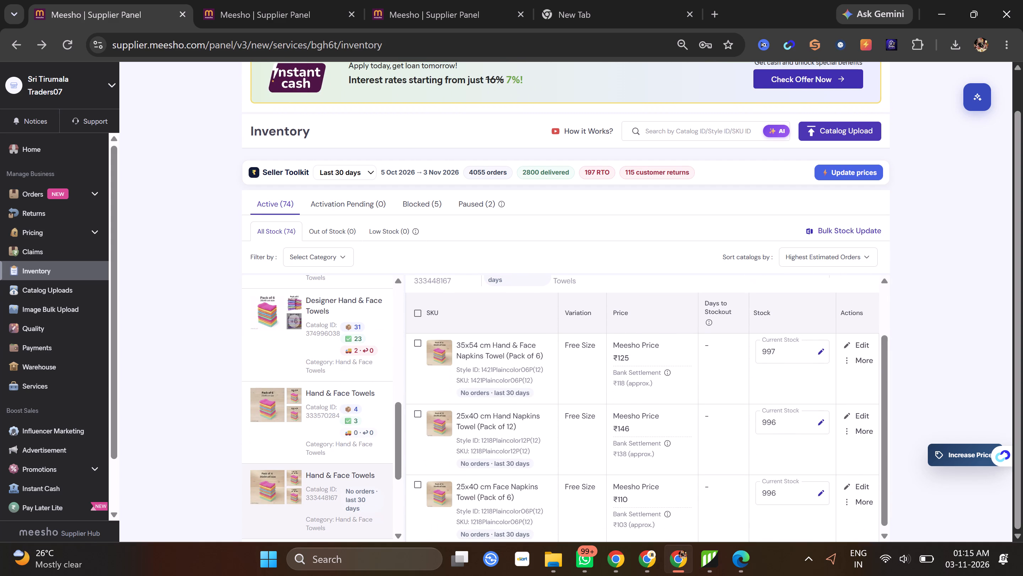
scroll(519, 454, down, 1)
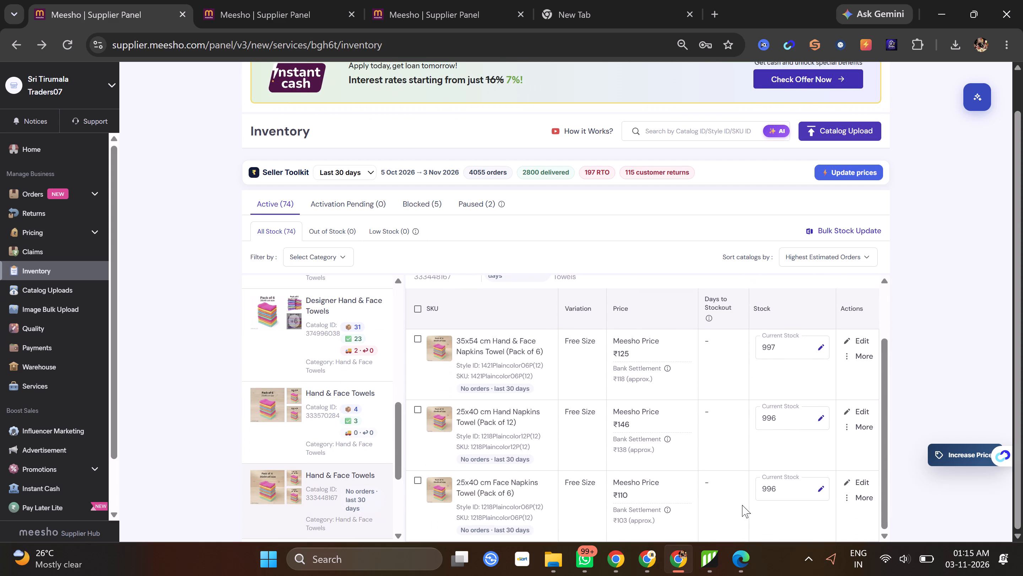
click(858, 479)
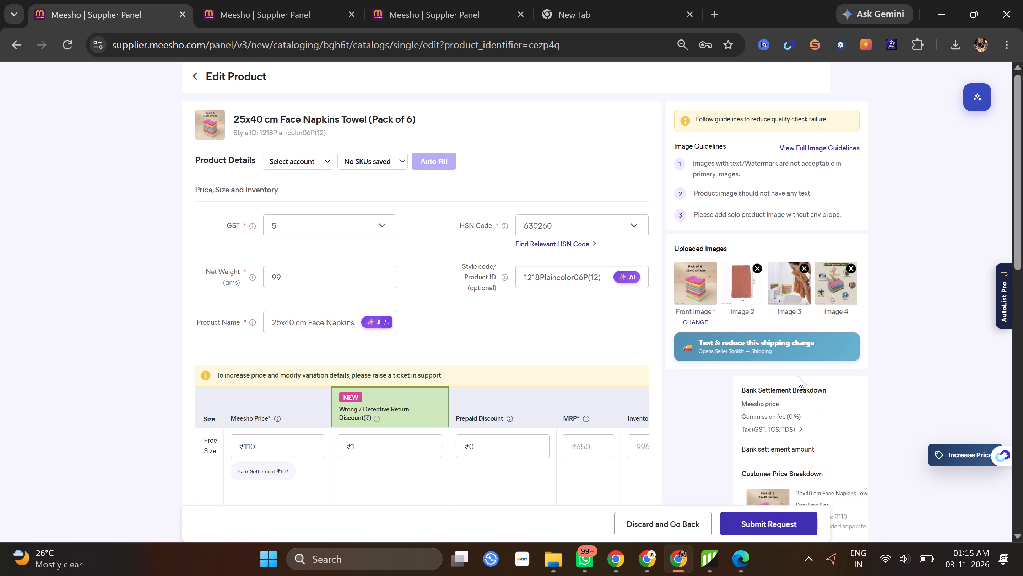
Raise a price-increase ticket for the 25x40 cm Face Napkins Towel (Pack of 6) with MSP 135, WDRP 1 and MRP 760.
click(943, 454)
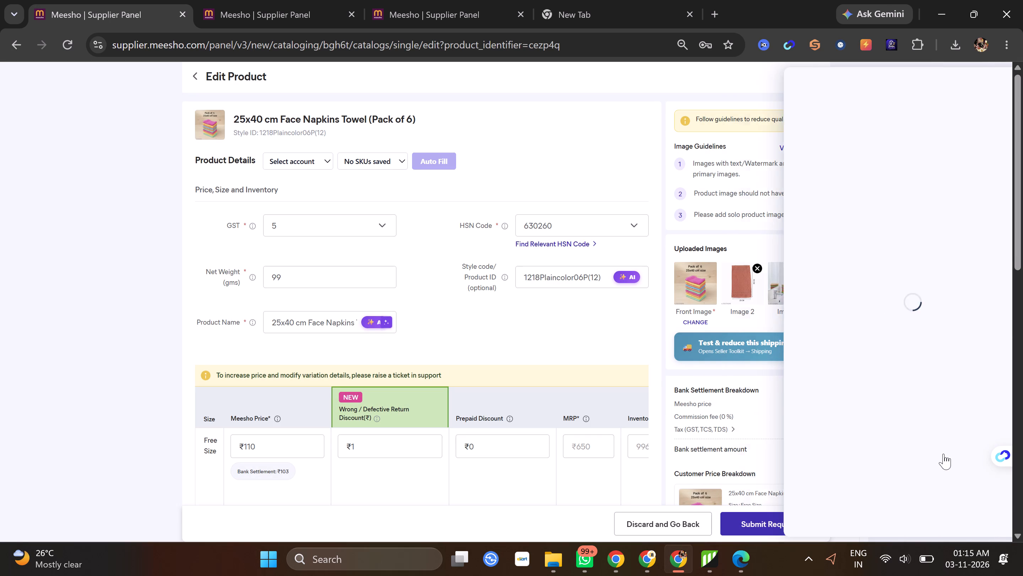
click(812, 271)
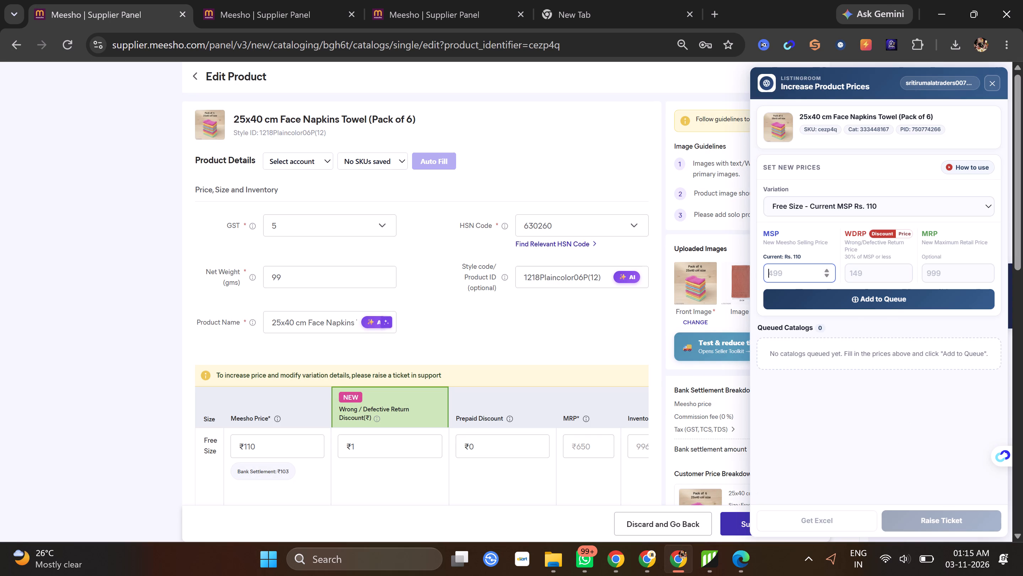
text(135)
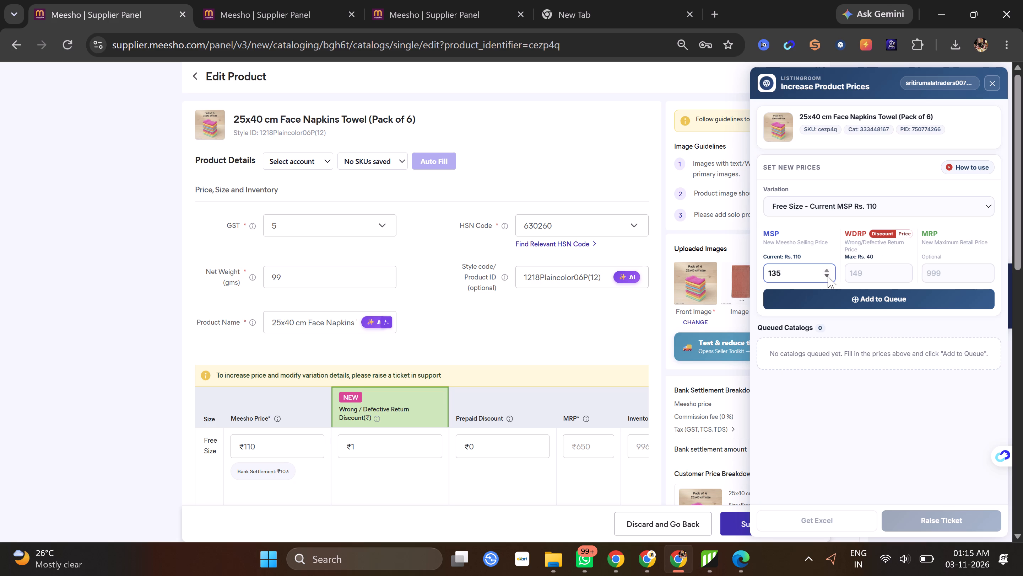
click(859, 268)
key(1)
click(931, 269)
key(9)
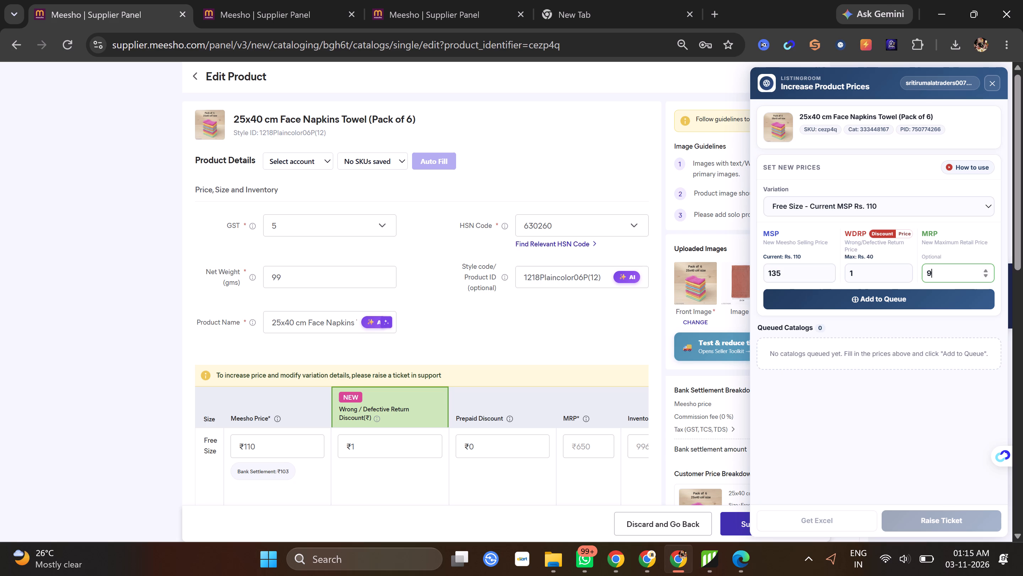
key(BackSpace)
text(760)
click(949, 299)
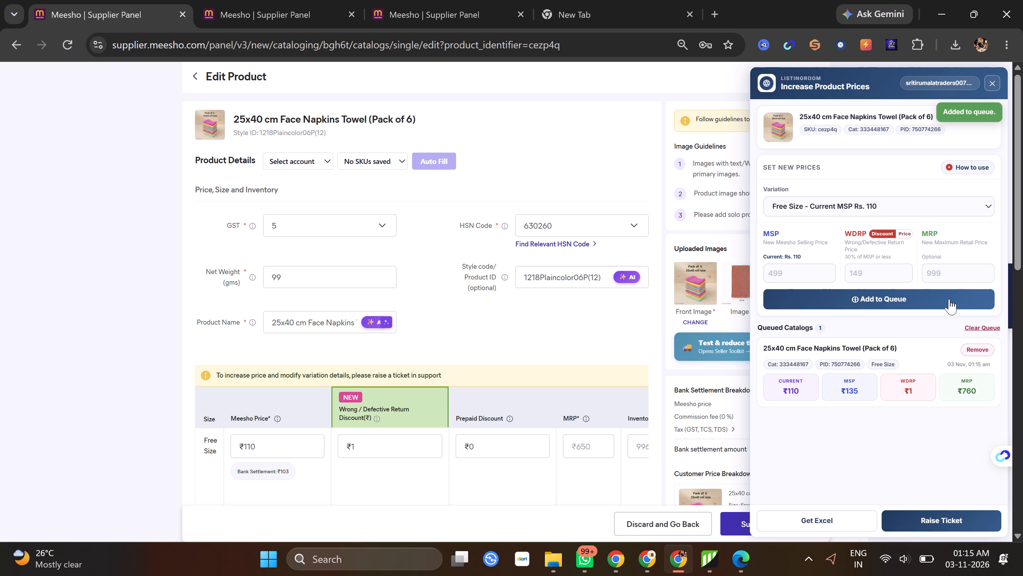
click(928, 523)
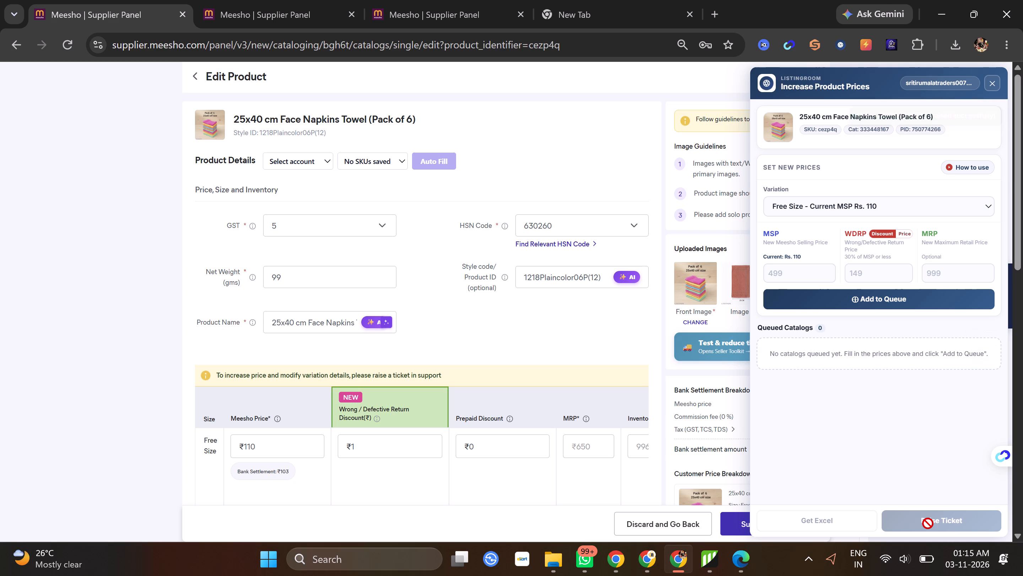
click(985, 90)
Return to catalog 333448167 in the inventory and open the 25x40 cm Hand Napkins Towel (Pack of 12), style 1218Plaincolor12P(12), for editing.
scroll(650, 220, down, 1)
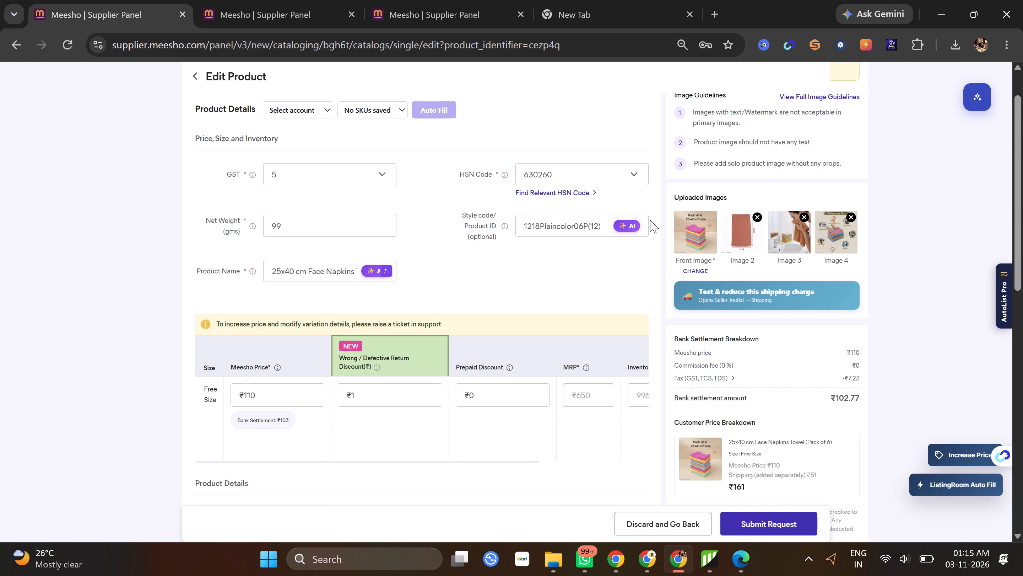
scroll(650, 220, down, 1)
click(13, 44)
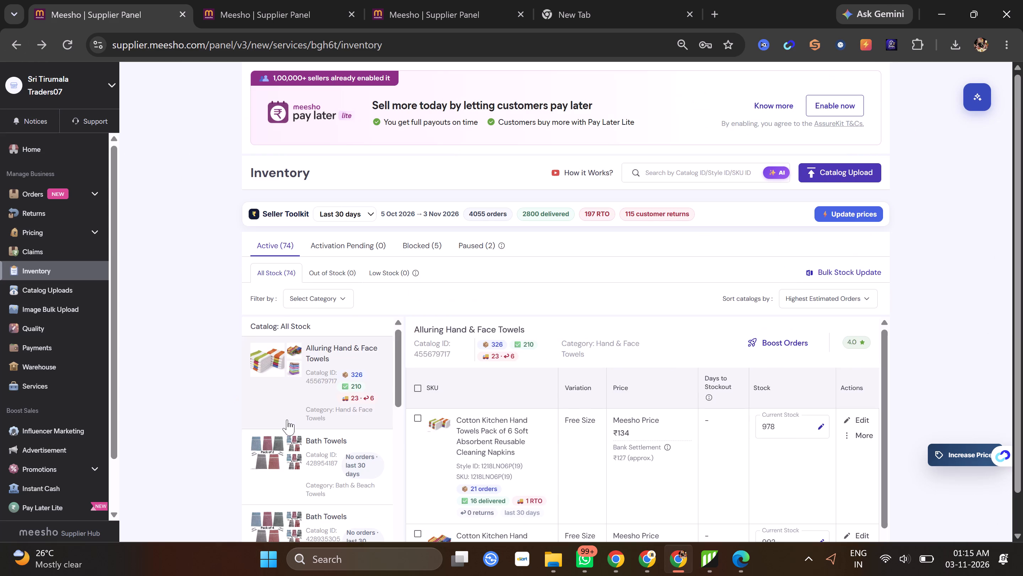
scroll(287, 420, down, 4)
click(280, 404)
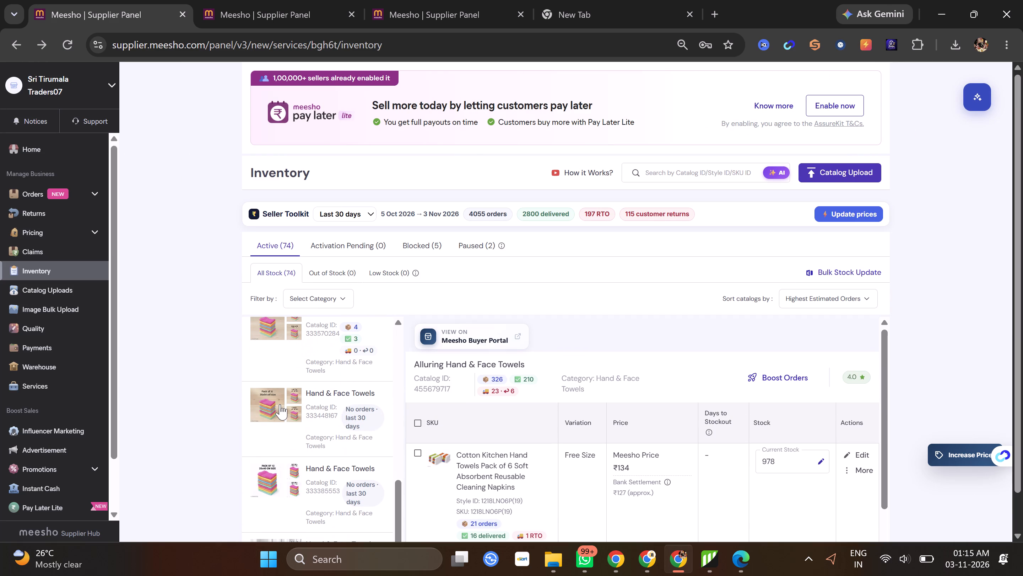
scroll(582, 453, down, 3)
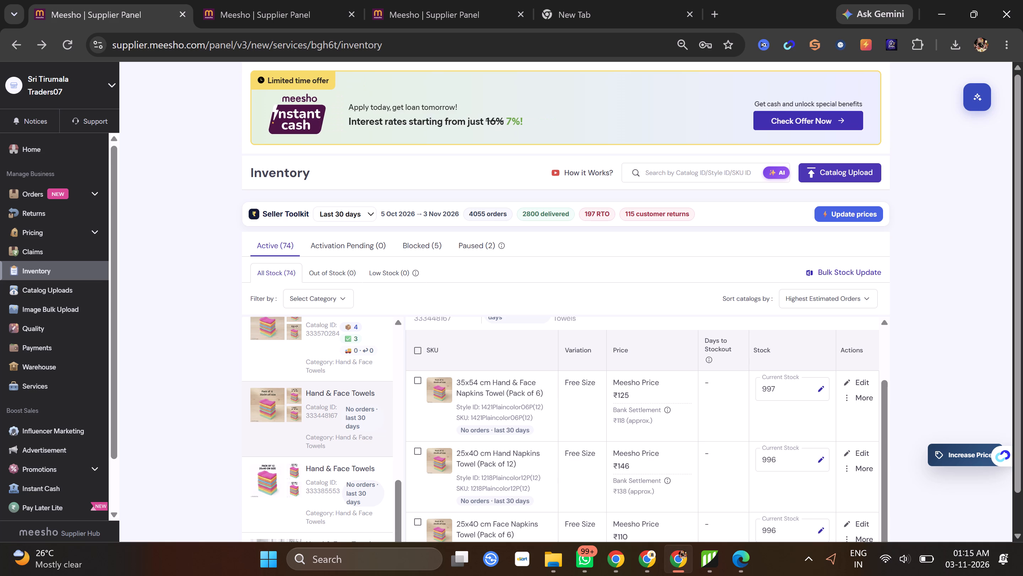
scroll(582, 453, down, 2)
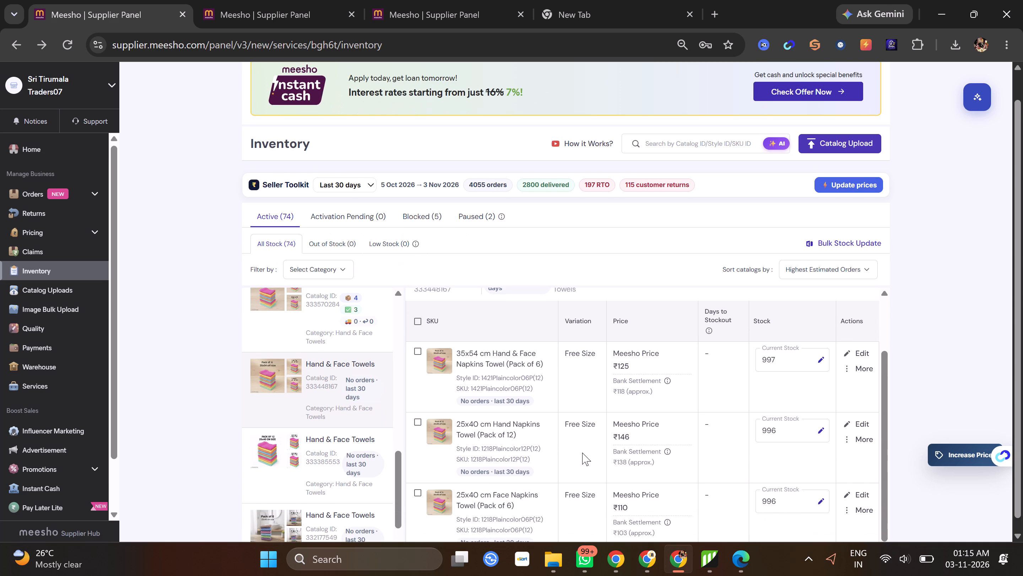
click(862, 413)
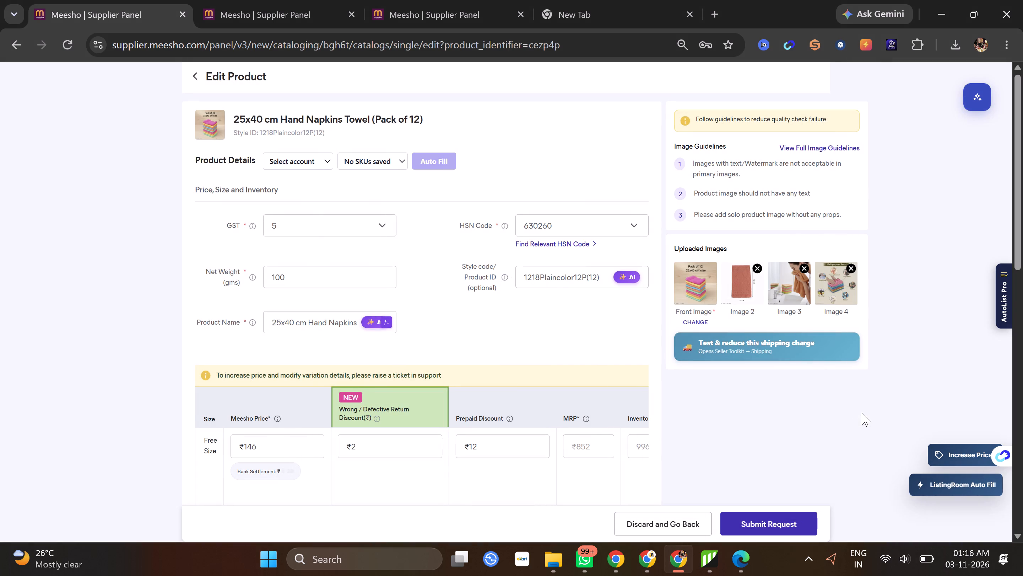
Raise a price-increase ticket for the 25x40 cm Hand Napkins Towel (Pack of 12) with MSP 159, WDRP 1 and MRP 699.
click(946, 457)
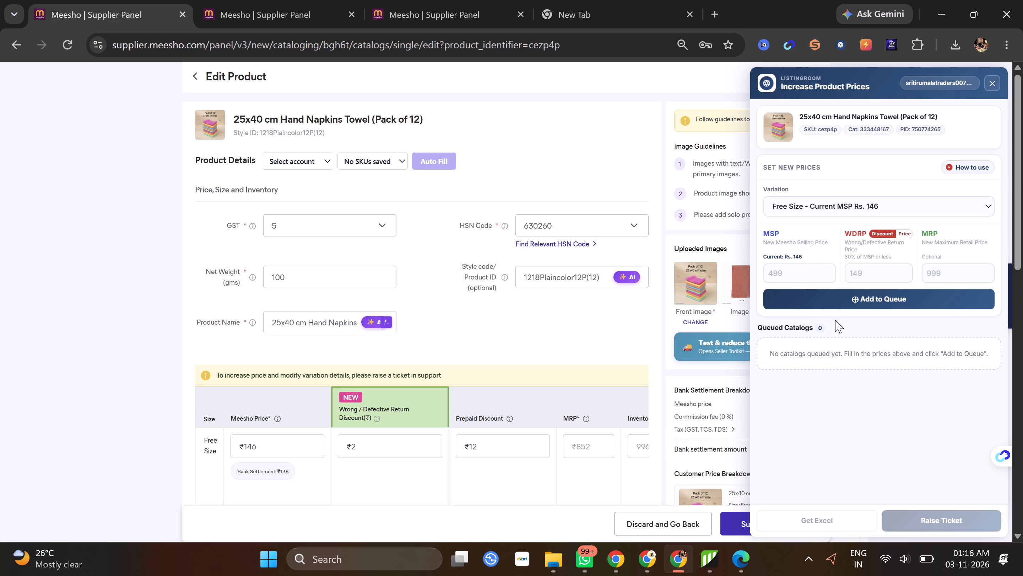
click(792, 270)
text(15)
key(9)
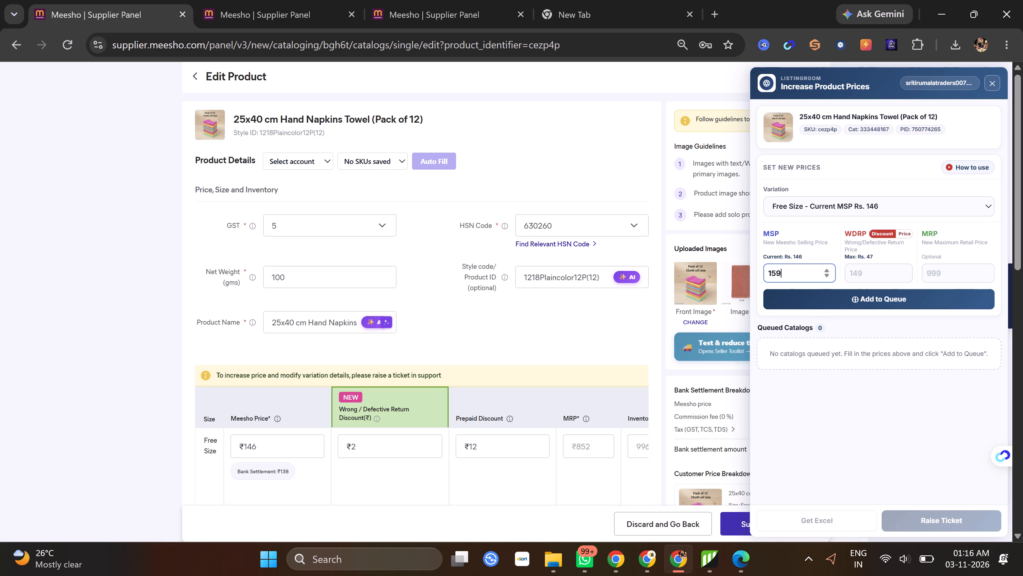
click(853, 280)
key(1)
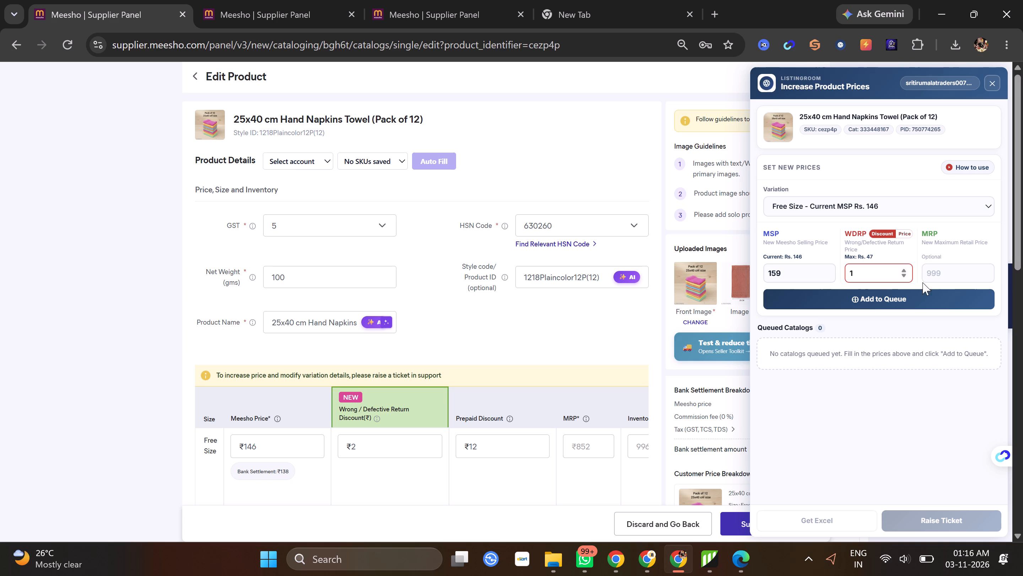
click(937, 279)
text(699)
click(948, 299)
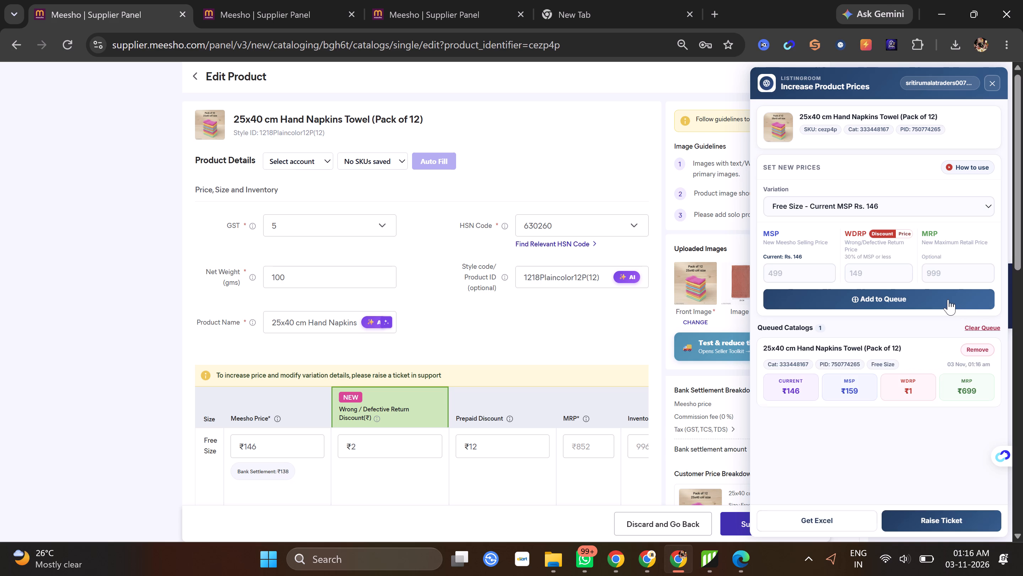
click(930, 521)
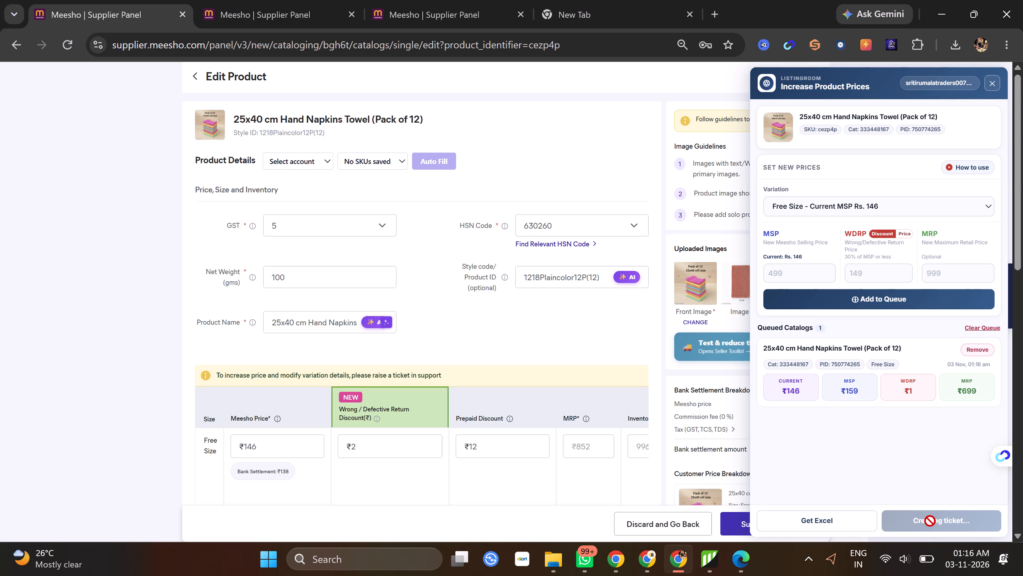
click(992, 85)
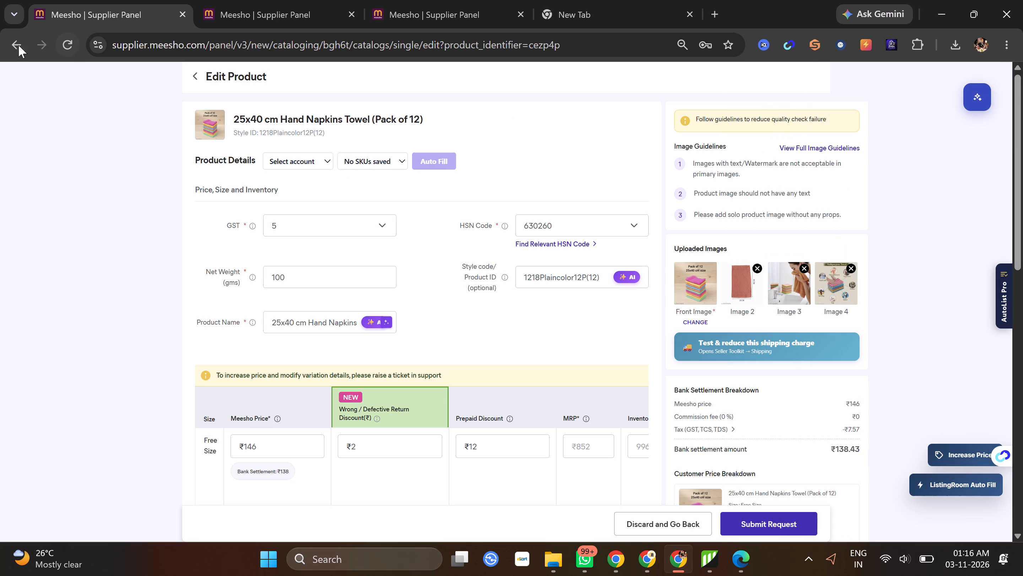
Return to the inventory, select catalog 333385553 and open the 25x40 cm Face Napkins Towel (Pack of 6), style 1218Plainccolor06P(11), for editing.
click(13, 47)
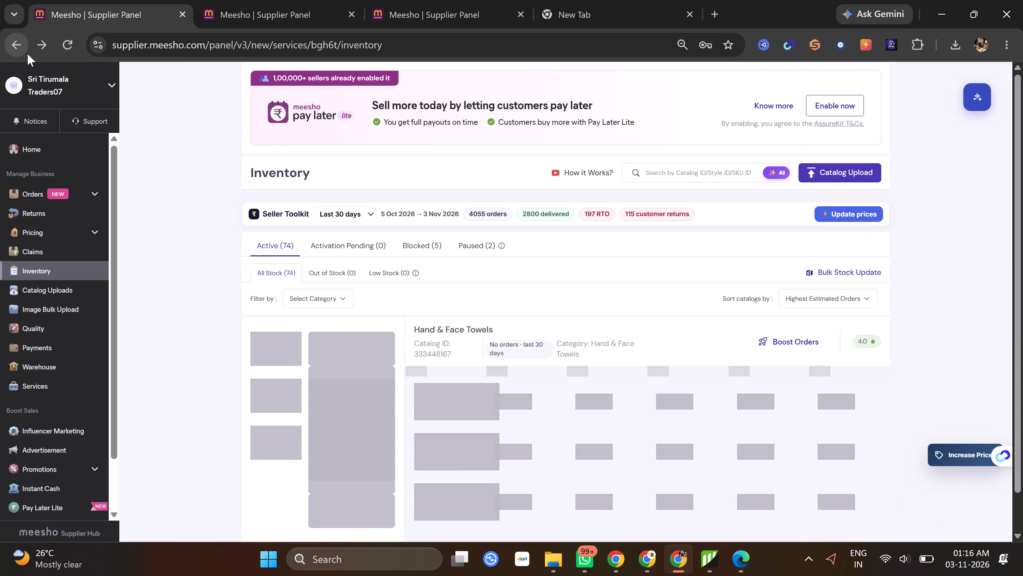
scroll(260, 337, down, 3)
scroll(153, 268, down, 3)
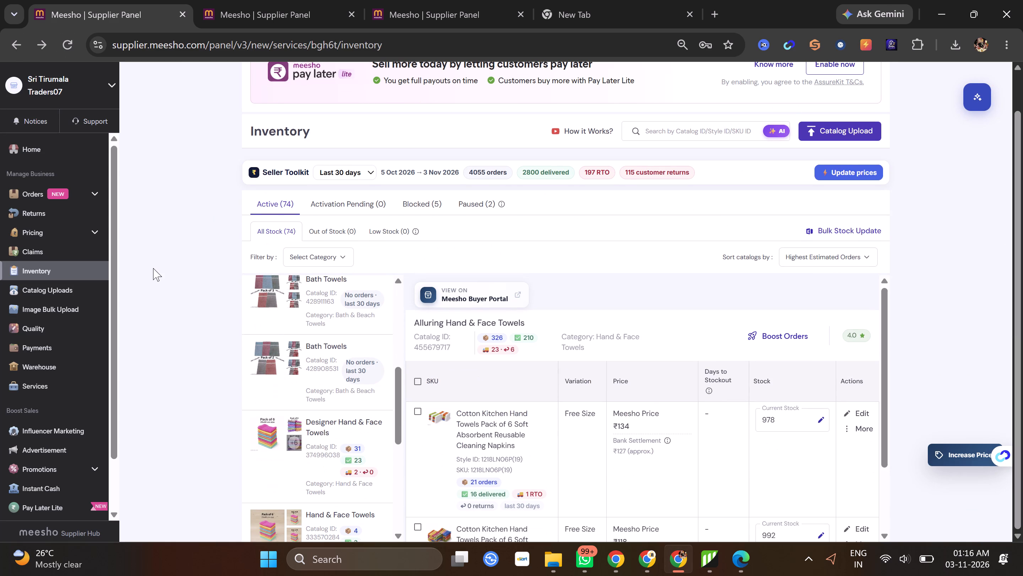
scroll(255, 372, down, 4)
scroll(255, 372, right, 1)
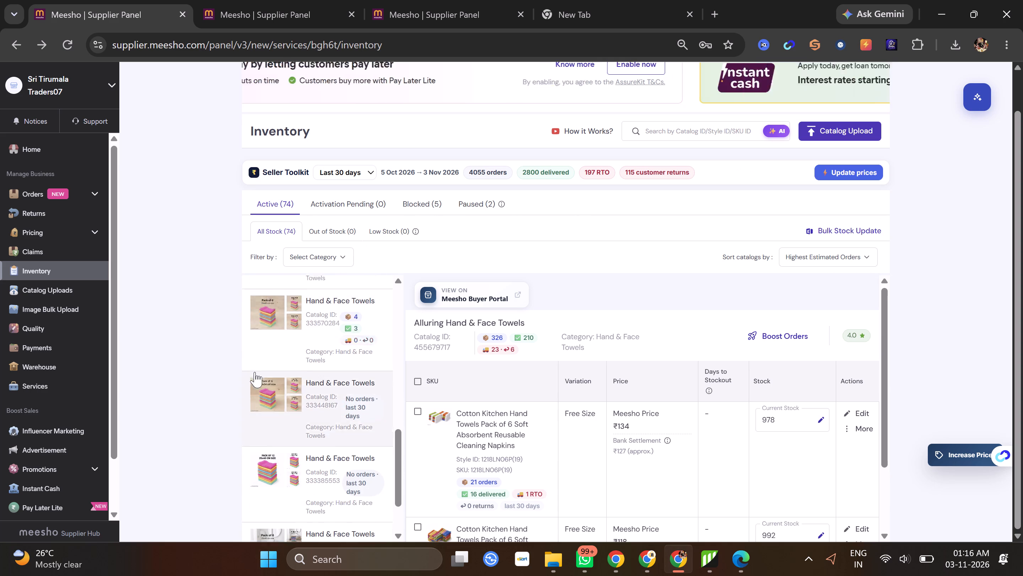
scroll(255, 372, right, 1)
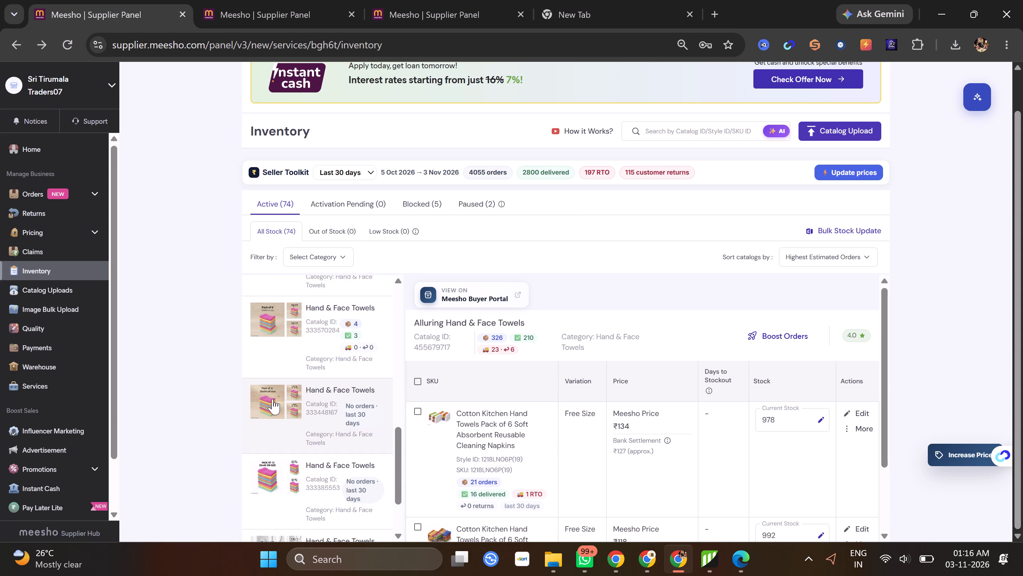
scroll(272, 399, down, 2)
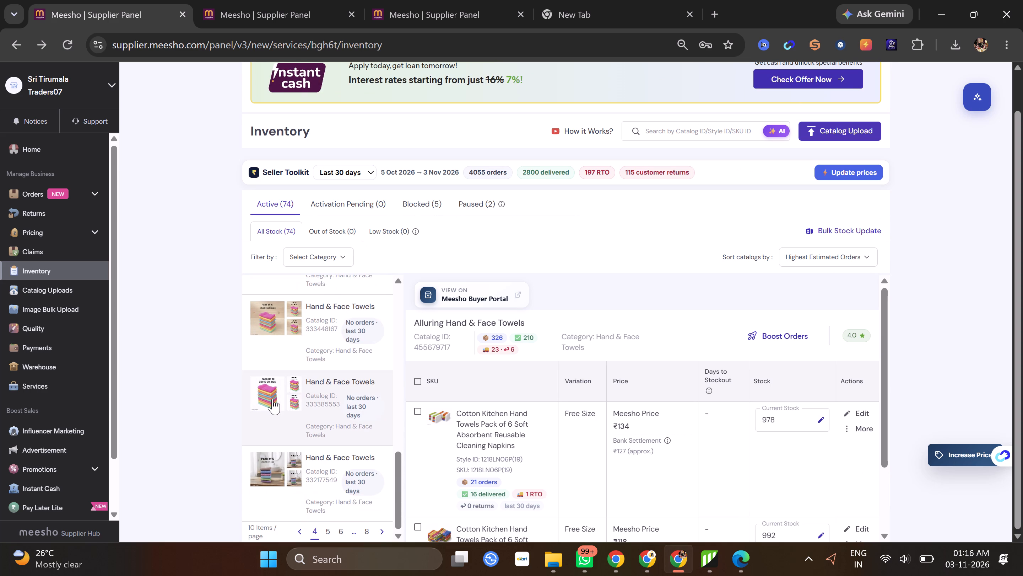
click(272, 399)
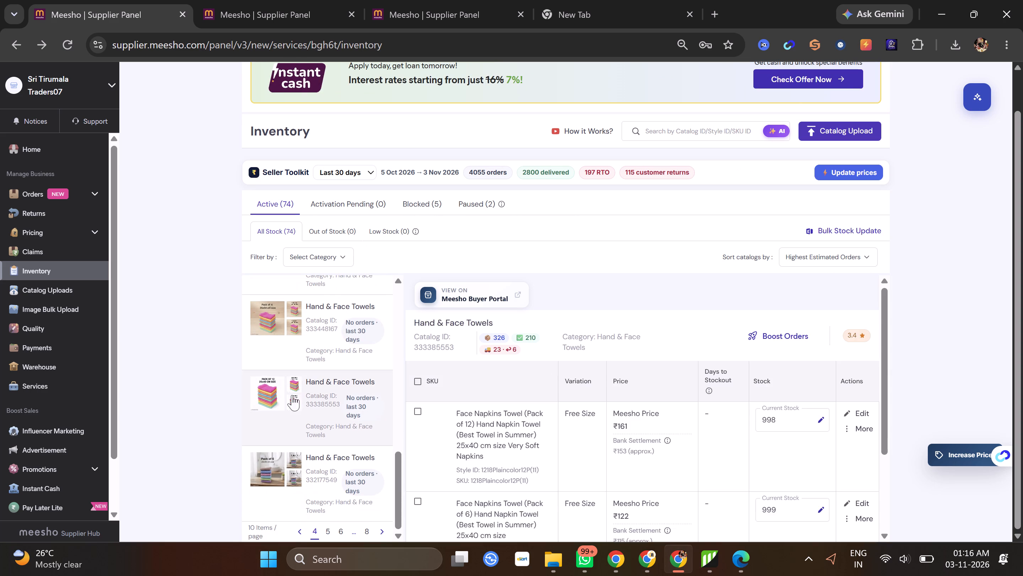
scroll(559, 367, down, 3)
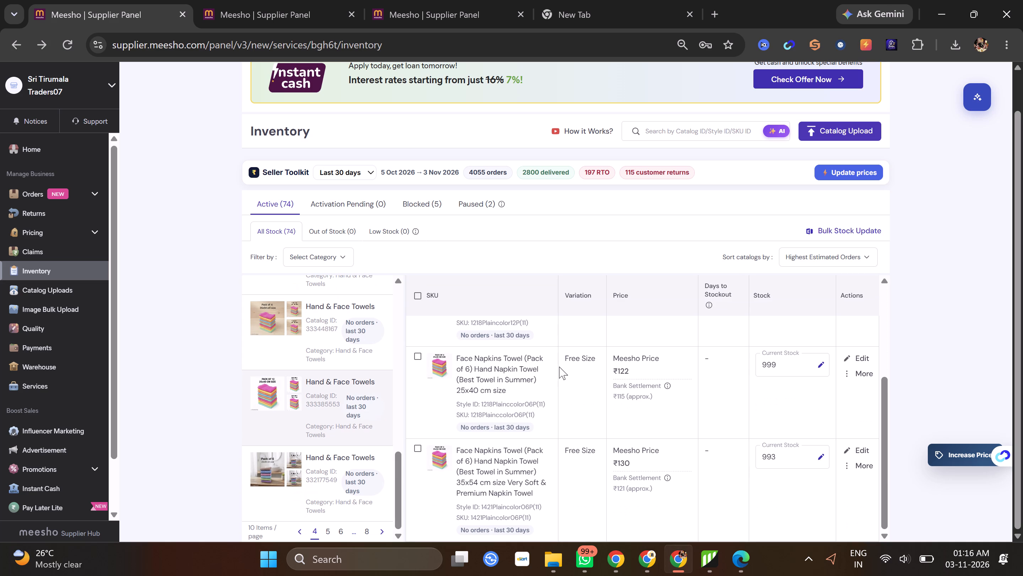
scroll(559, 367, up, 2)
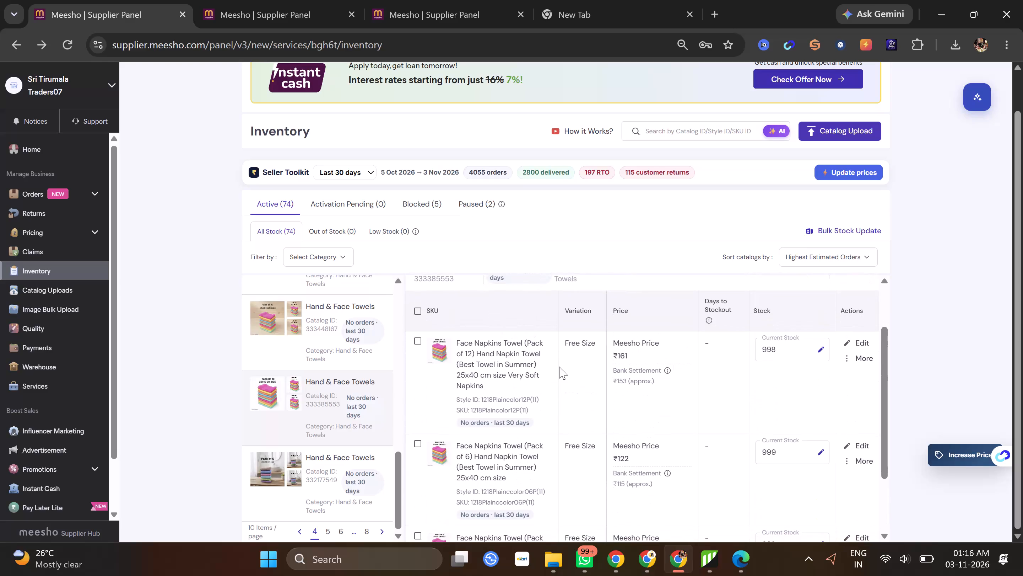
scroll(559, 367, up, 2)
scroll(559, 367, down, 2)
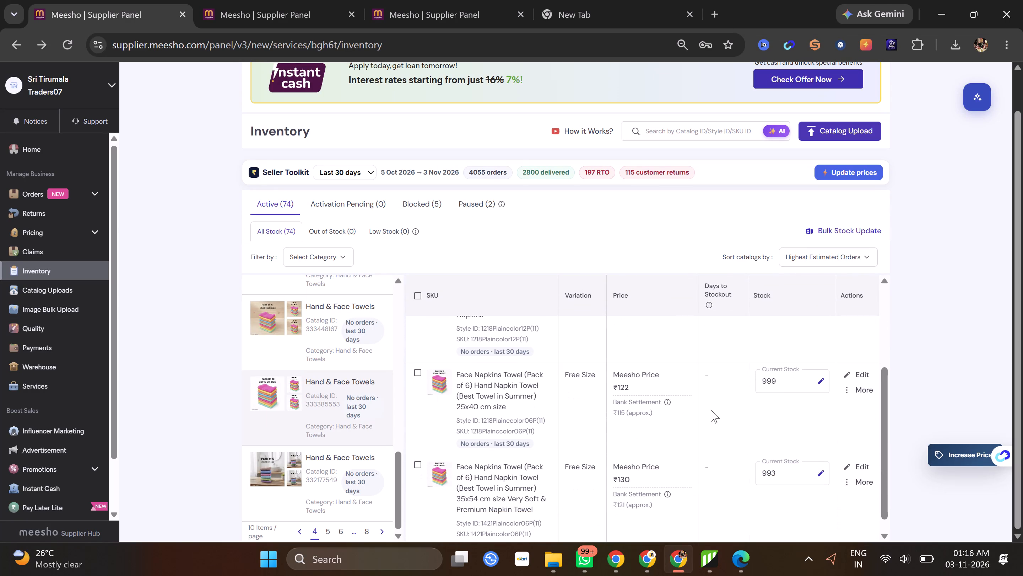
click(856, 371)
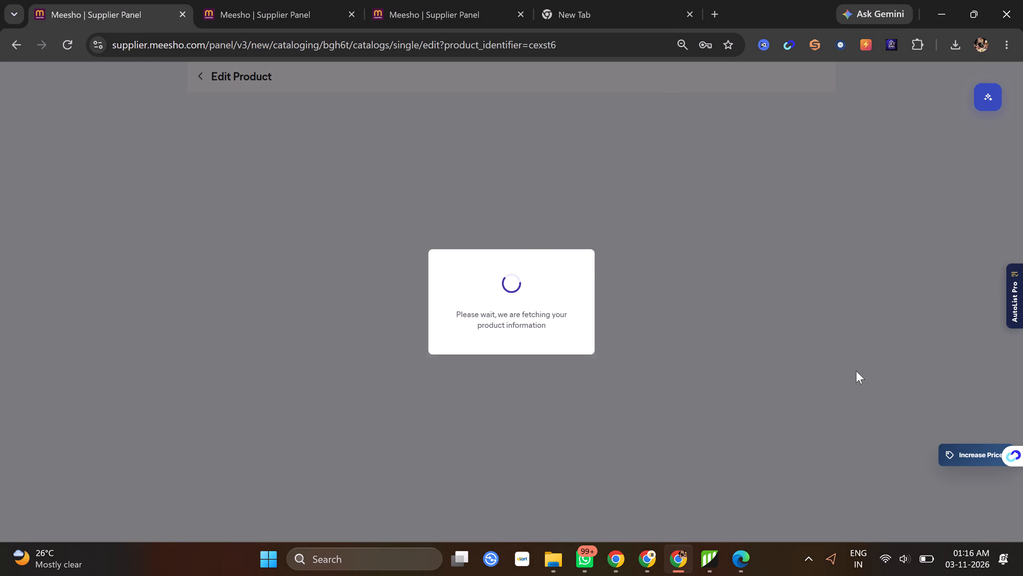
click(947, 450)
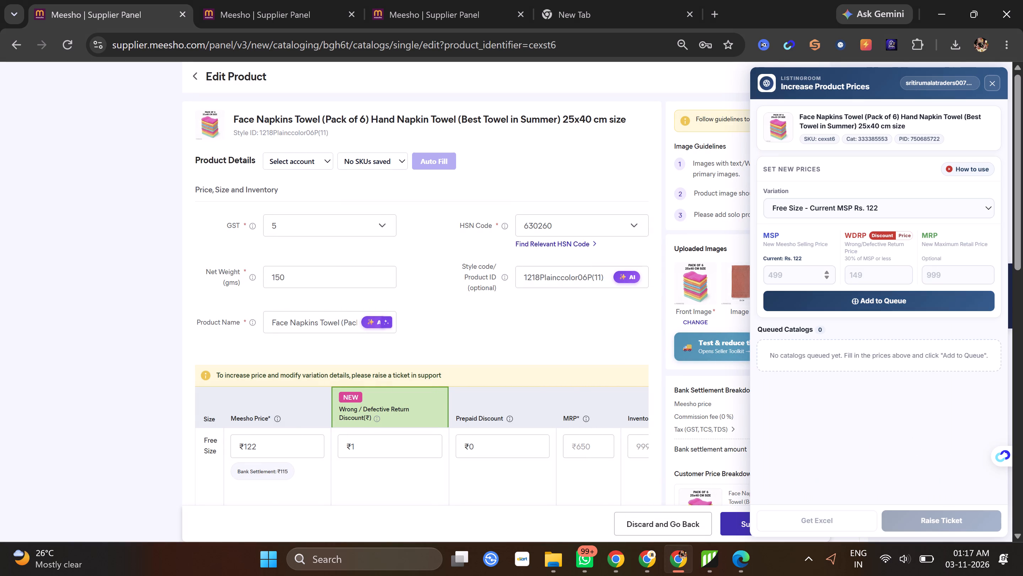
click(788, 274)
text(13)
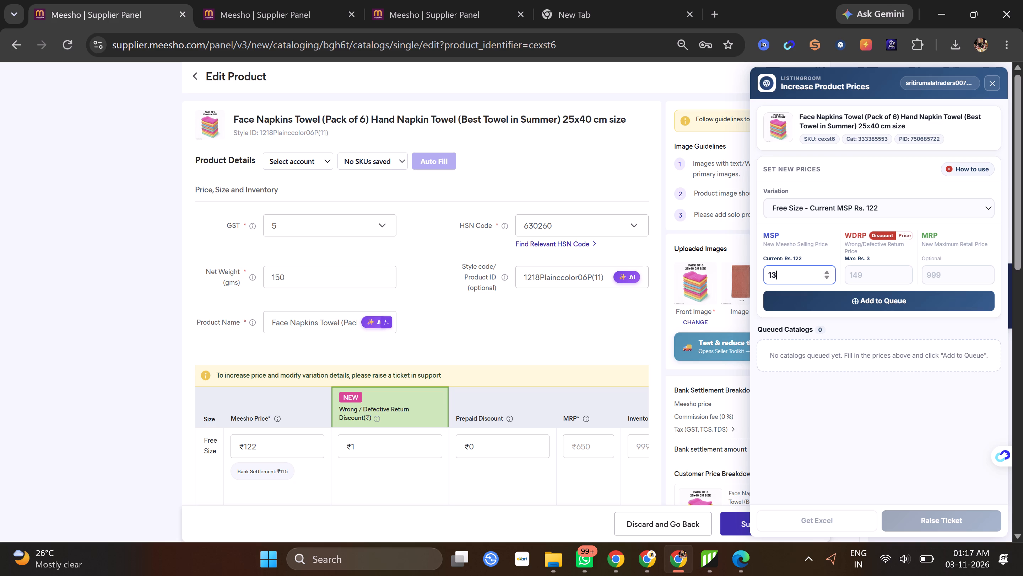
key(5)
key(BackSpace)
key(6)
click(849, 276)
key(1)
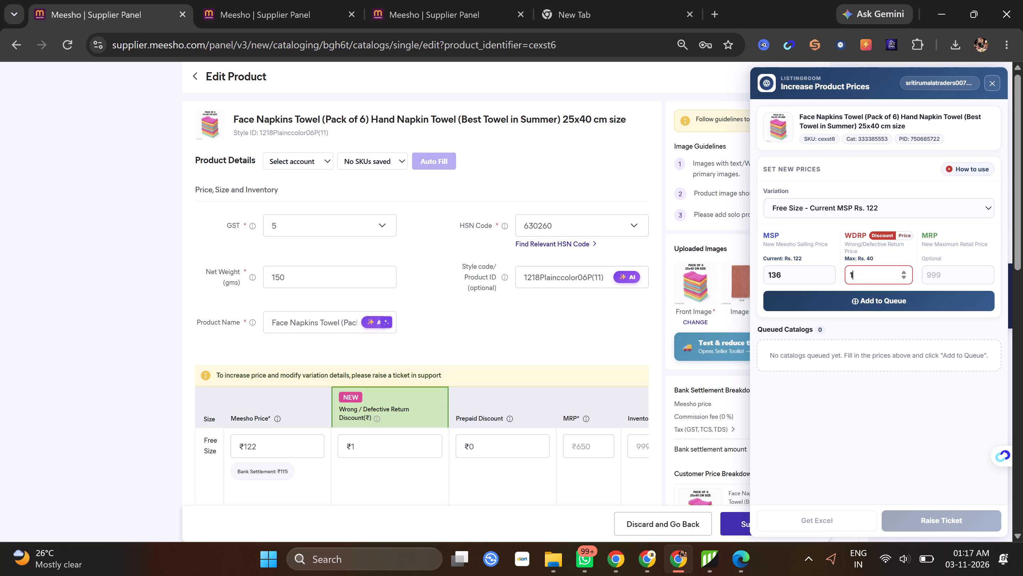
click(950, 274)
text(699)
click(946, 304)
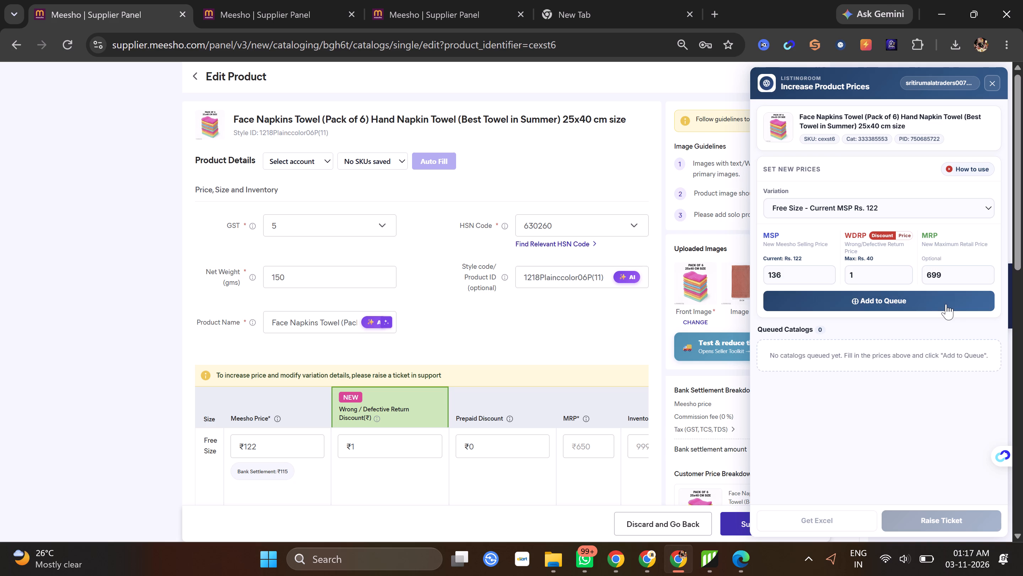
click(930, 515)
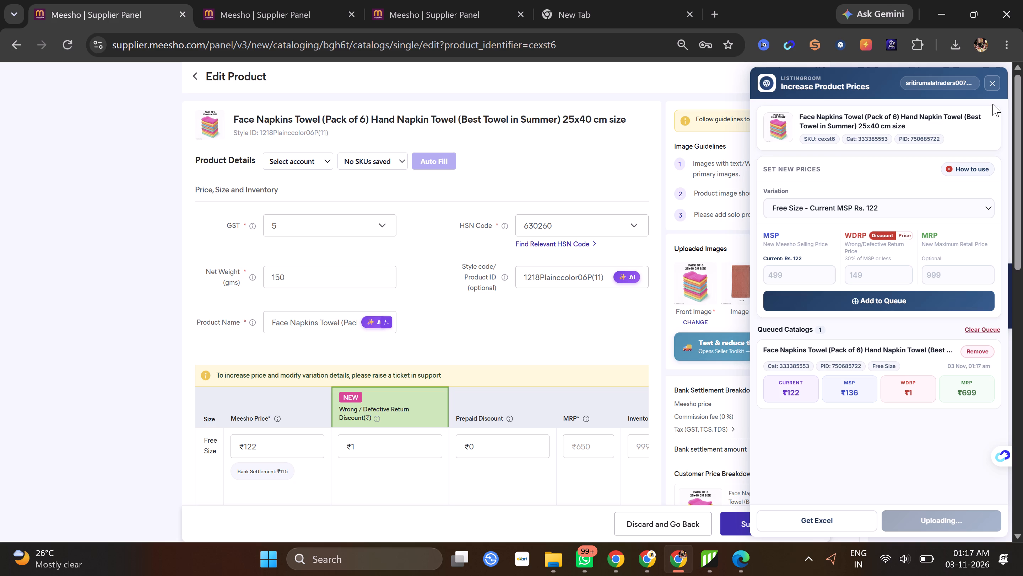
click(992, 82)
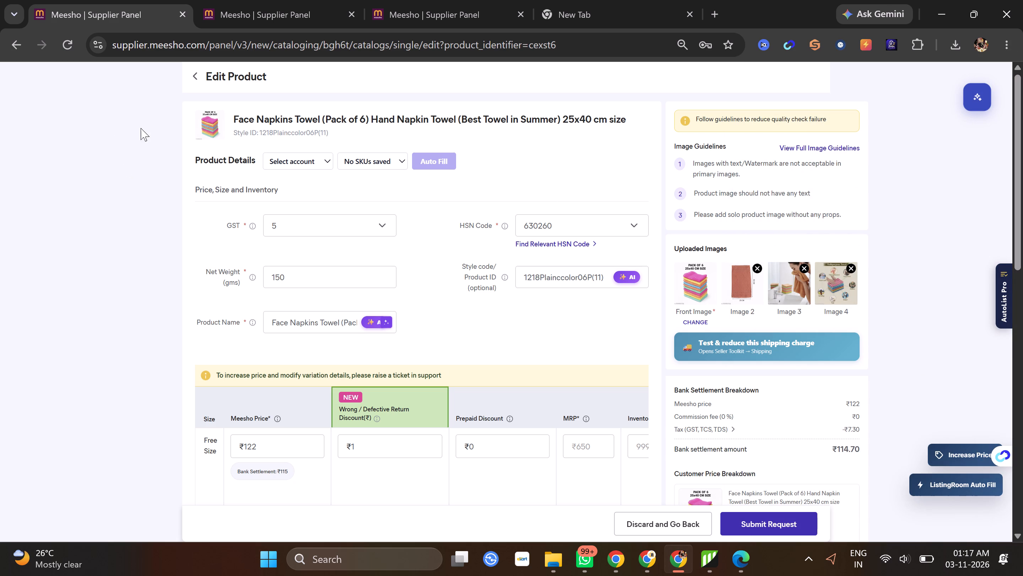
Return to the inventory from the Face Napkins Towel product's edit page.
click(17, 42)
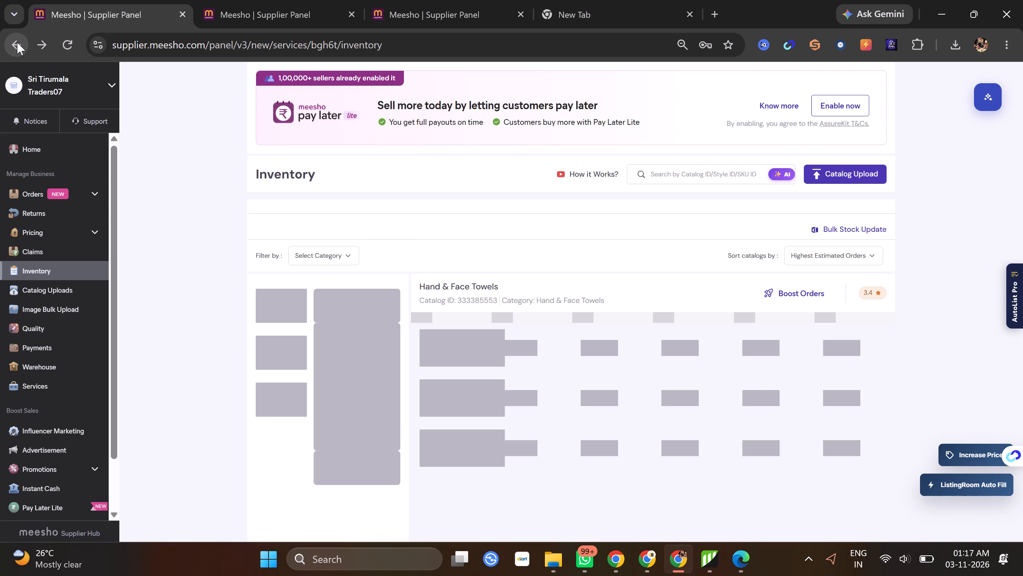
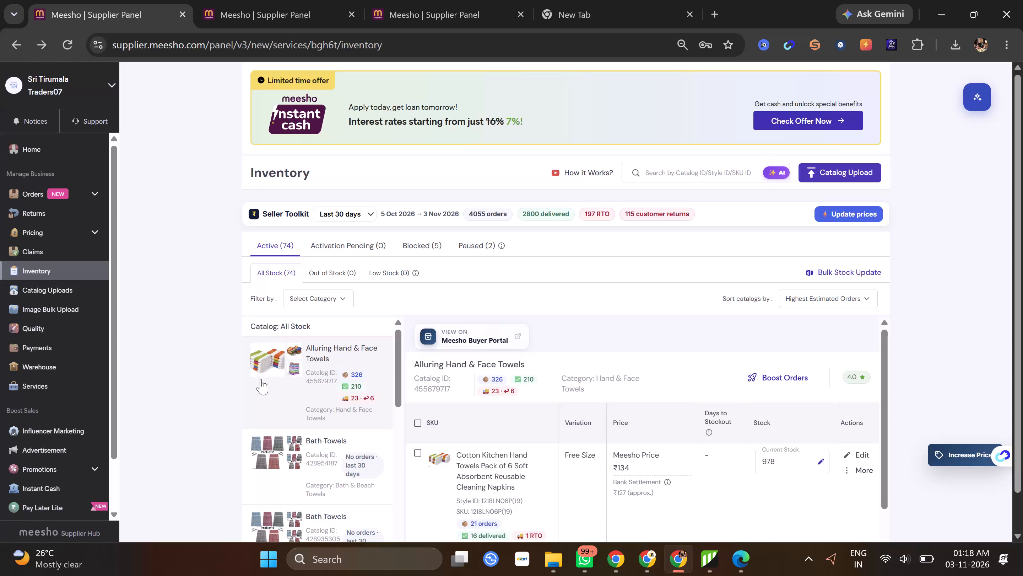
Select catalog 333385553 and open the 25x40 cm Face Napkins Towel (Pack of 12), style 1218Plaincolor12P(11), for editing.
scroll(261, 379, down, 5)
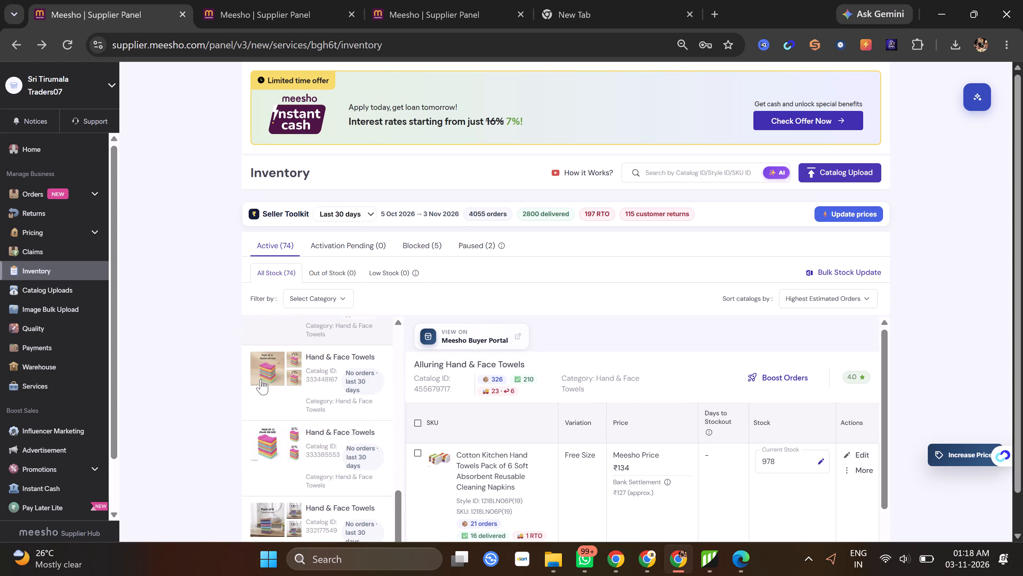
click(271, 450)
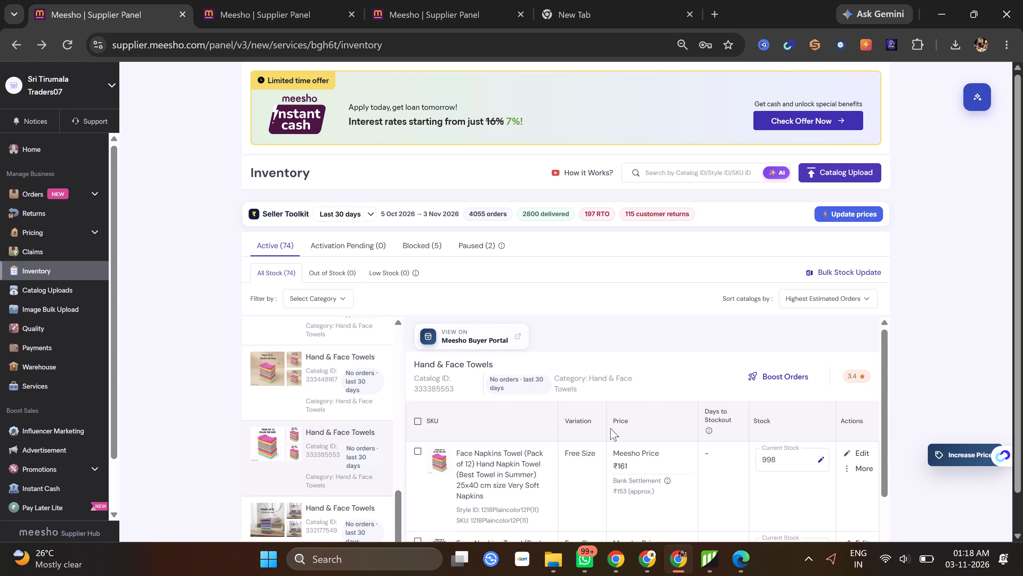
scroll(614, 426, down, 2)
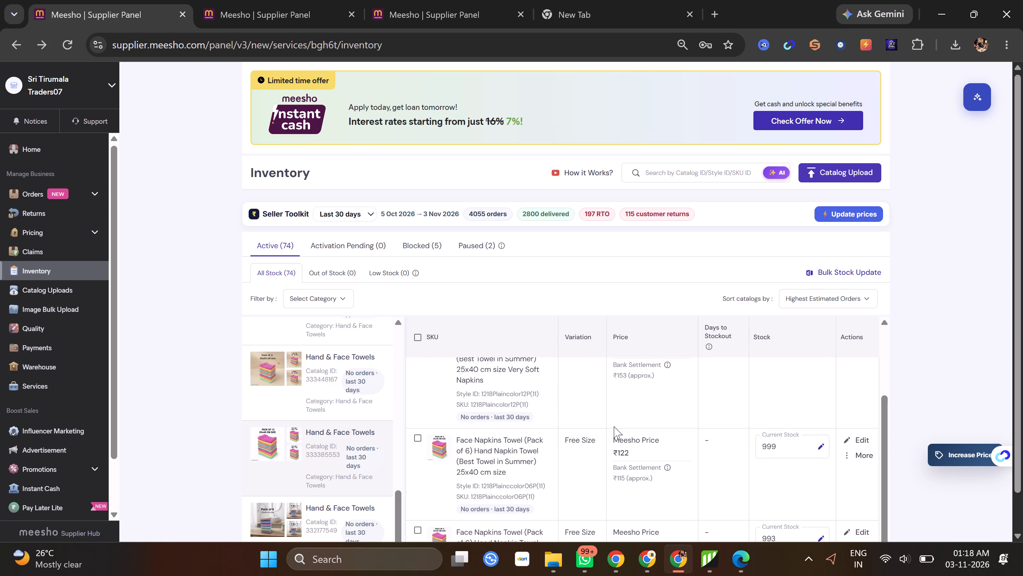
scroll(614, 426, down, 1)
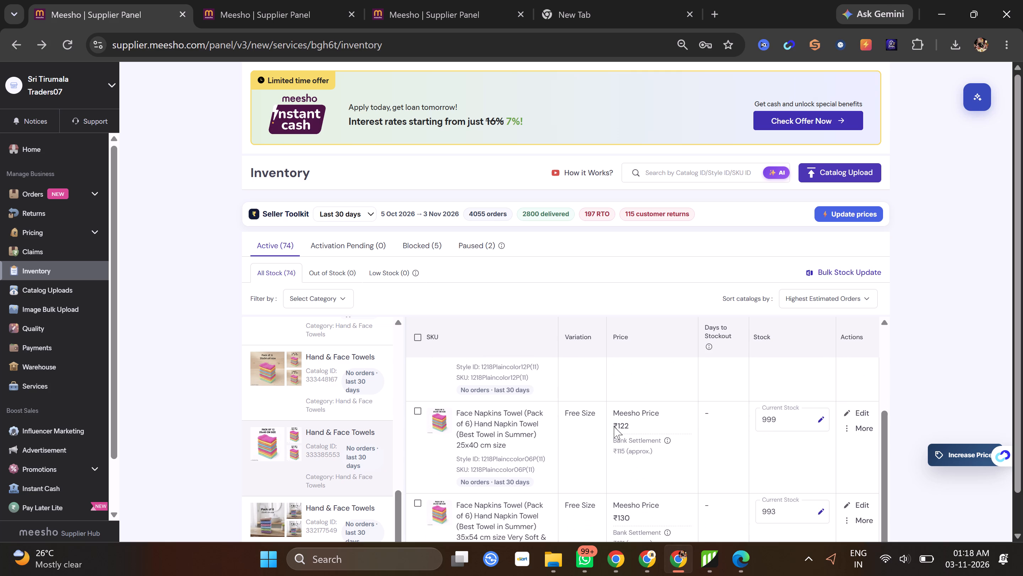
scroll(614, 426, down, 3)
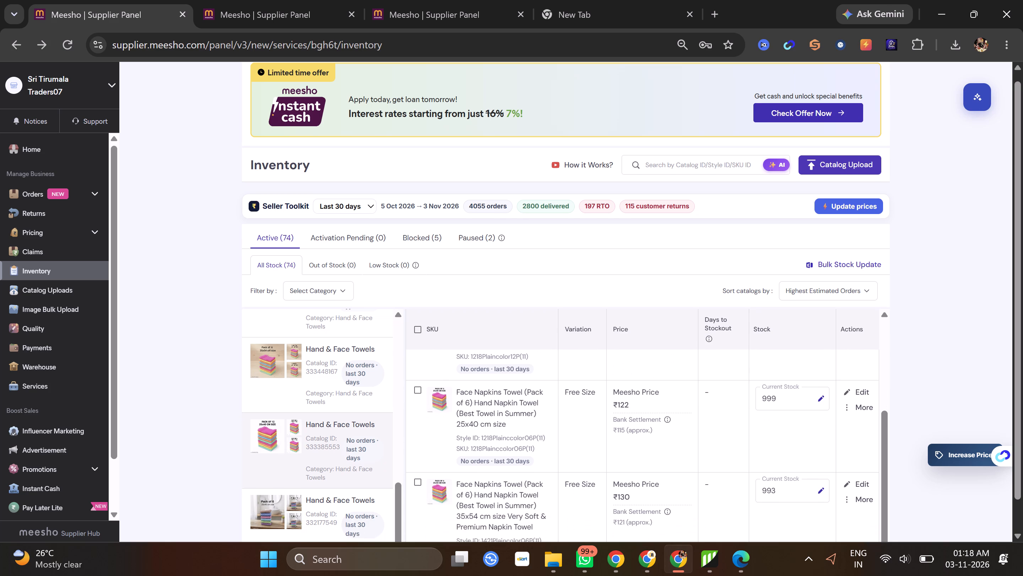
scroll(614, 426, down, 1)
scroll(614, 426, up, 1)
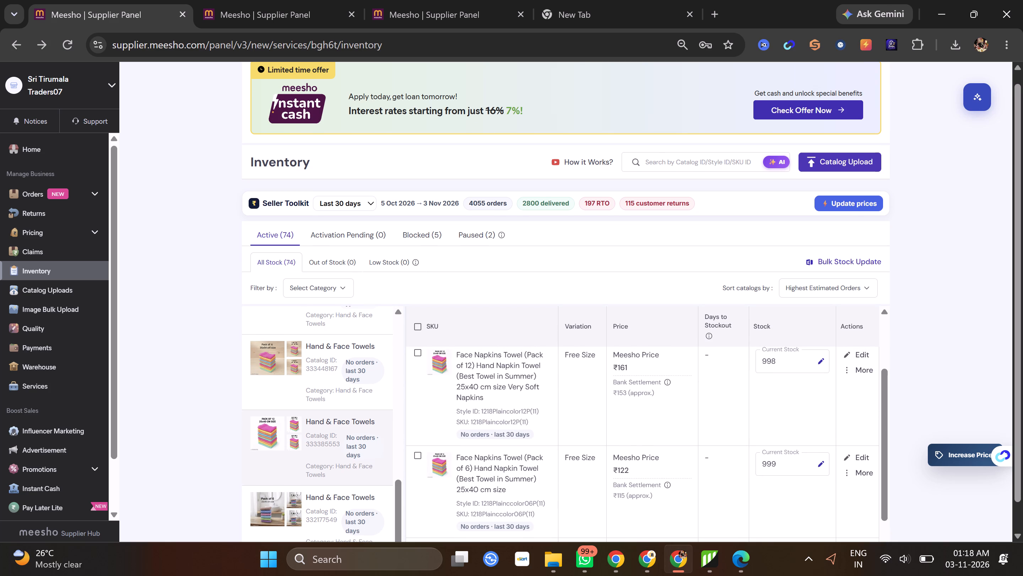
scroll(614, 426, up, 2)
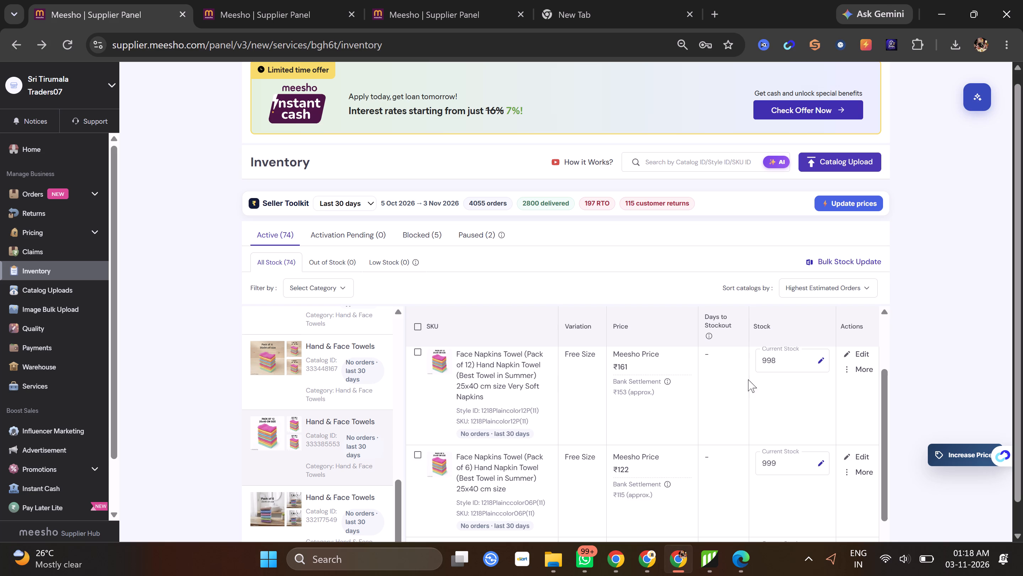
click(851, 353)
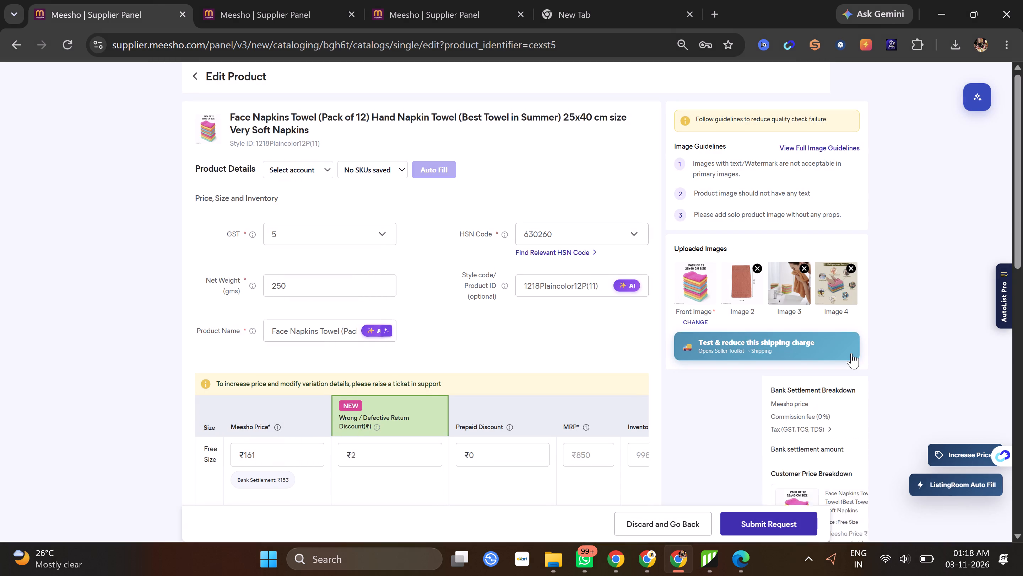
Raise a price-increase ticket for the 25x40 cm Face Napkins Towel (Pack of 12) with MSP 171, WDRP 1 and MRP 750.
click(956, 449)
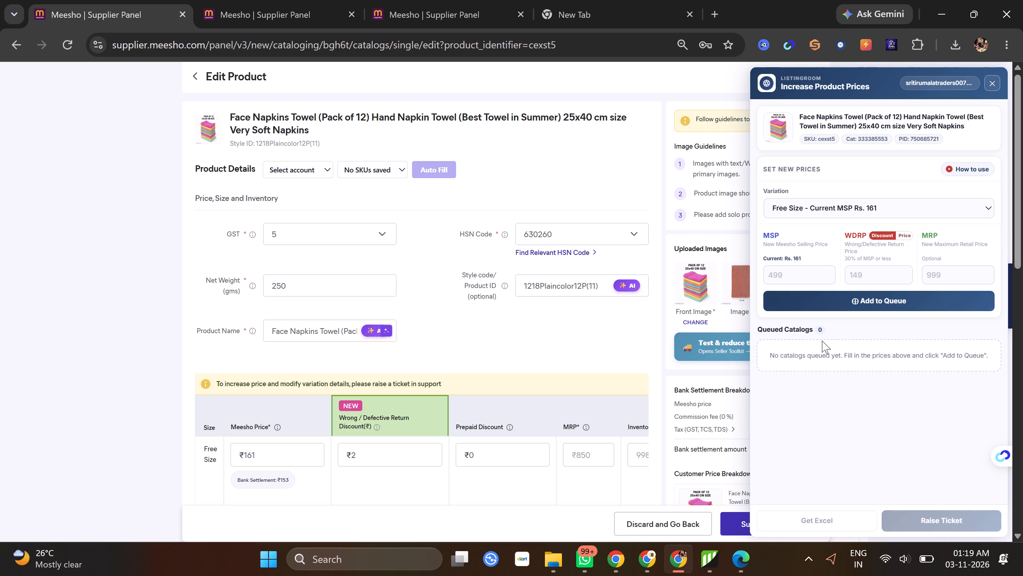
click(791, 279)
text(171)
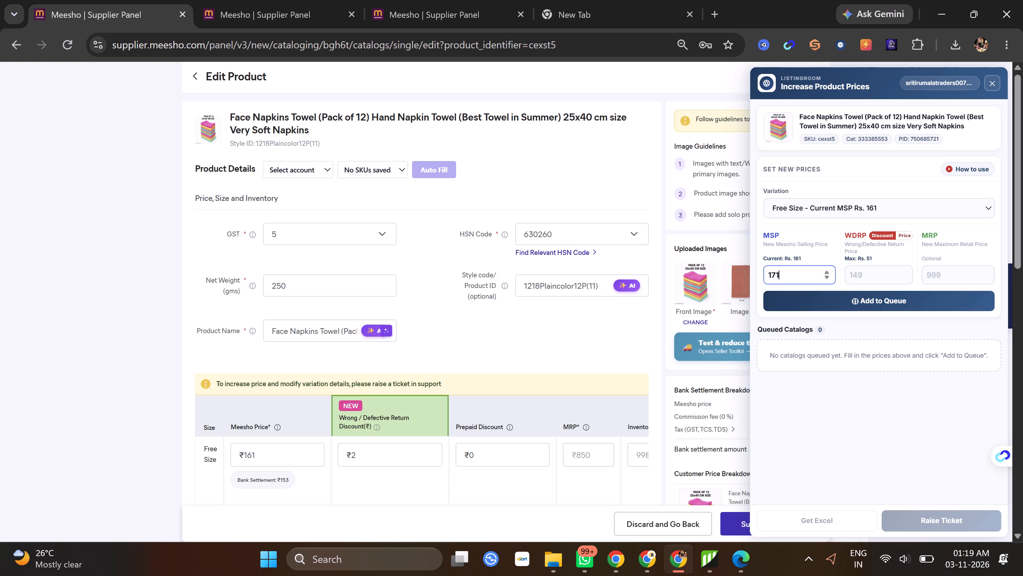
click(871, 279)
key(1)
click(950, 269)
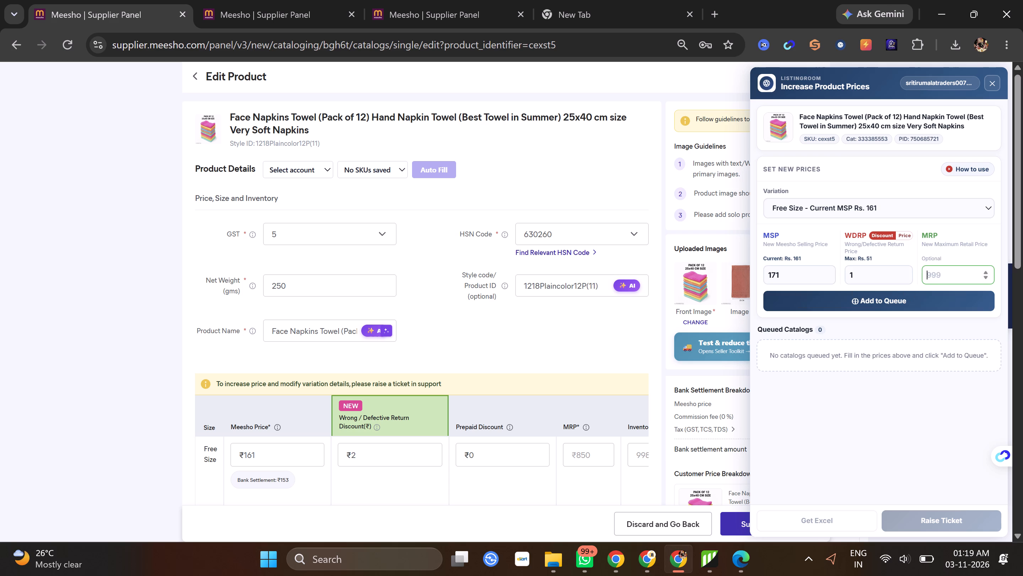
text(750)
click(967, 299)
click(930, 528)
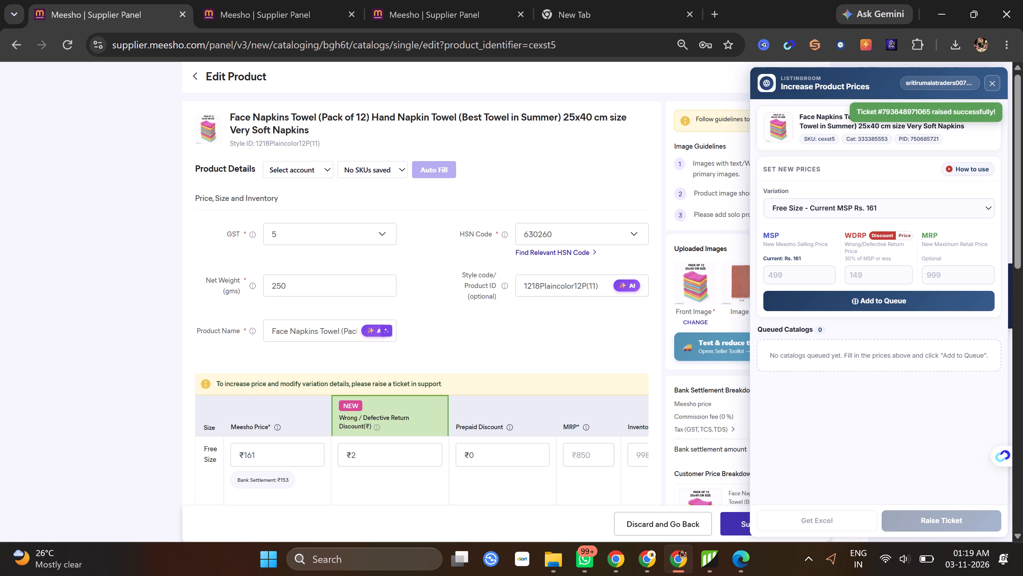
click(998, 85)
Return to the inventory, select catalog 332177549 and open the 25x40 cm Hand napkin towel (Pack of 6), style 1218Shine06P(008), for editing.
click(13, 39)
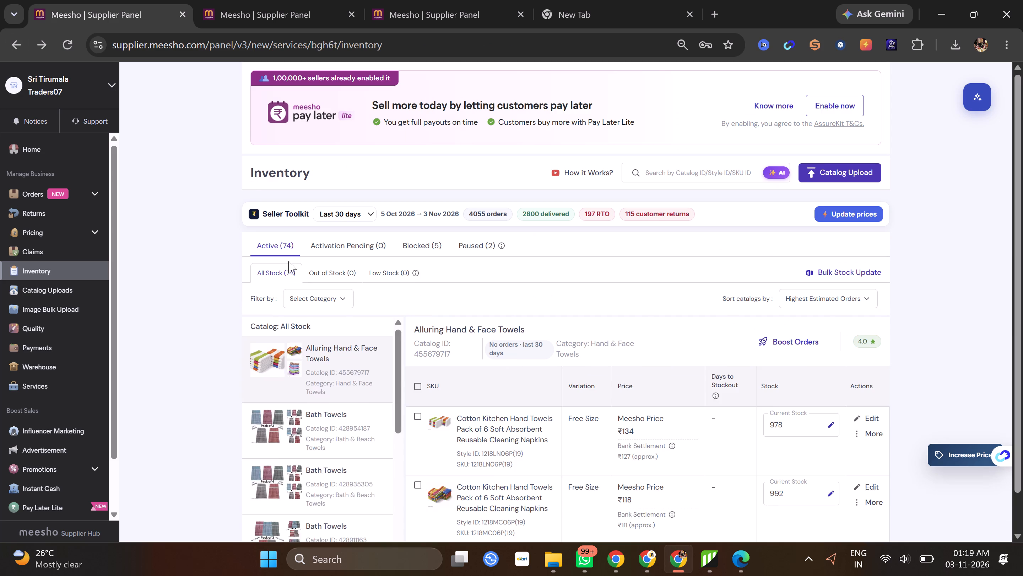
scroll(293, 489, down, 7)
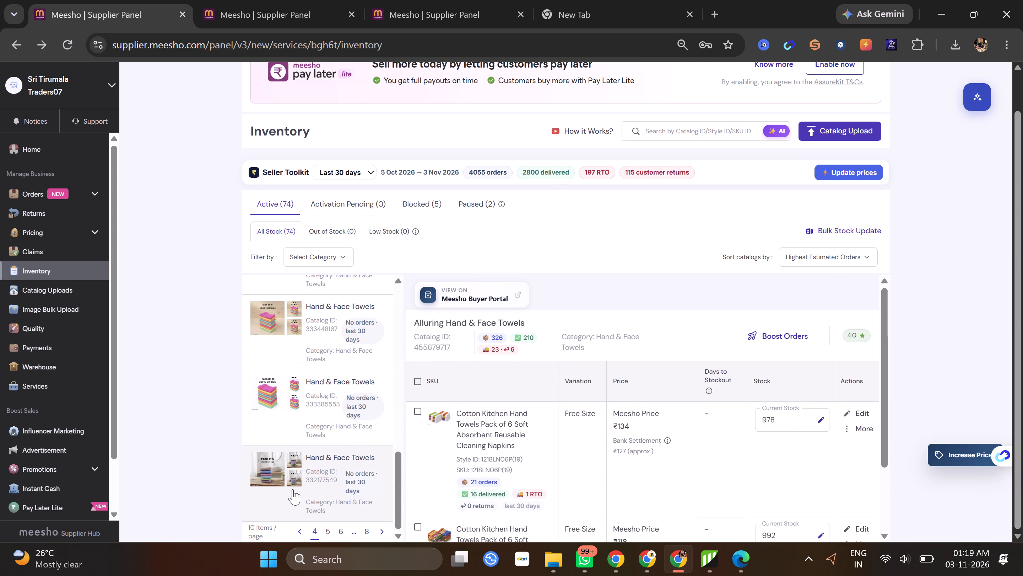
scroll(293, 489, down, 1)
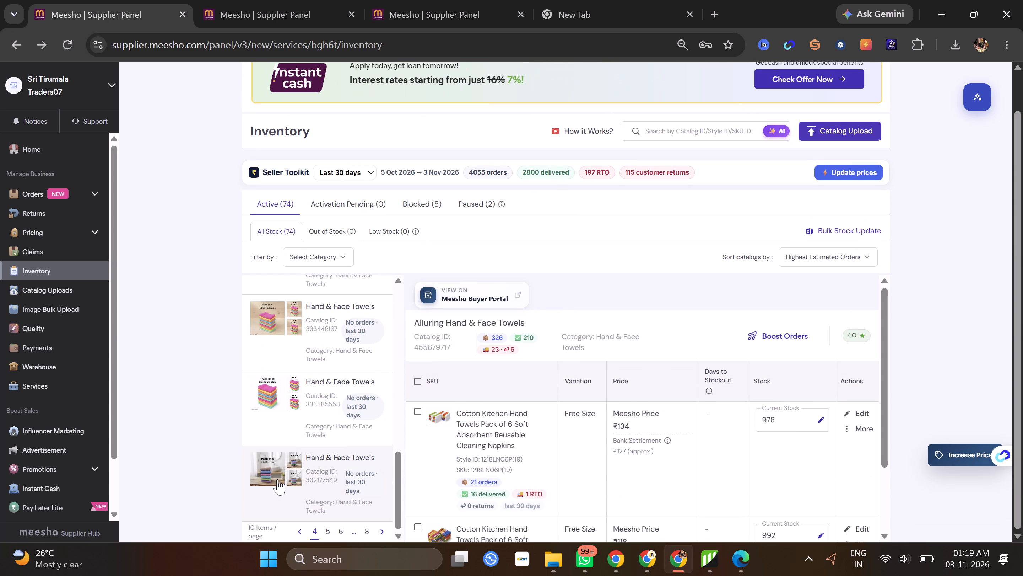
scroll(281, 434, up, 2)
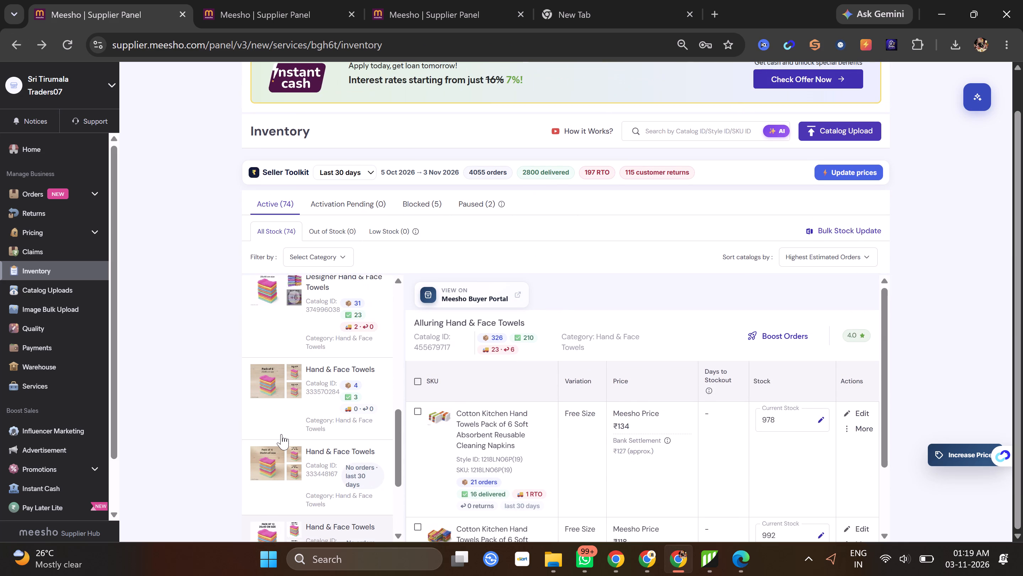
scroll(281, 434, up, 2)
scroll(281, 434, down, 5)
click(277, 477)
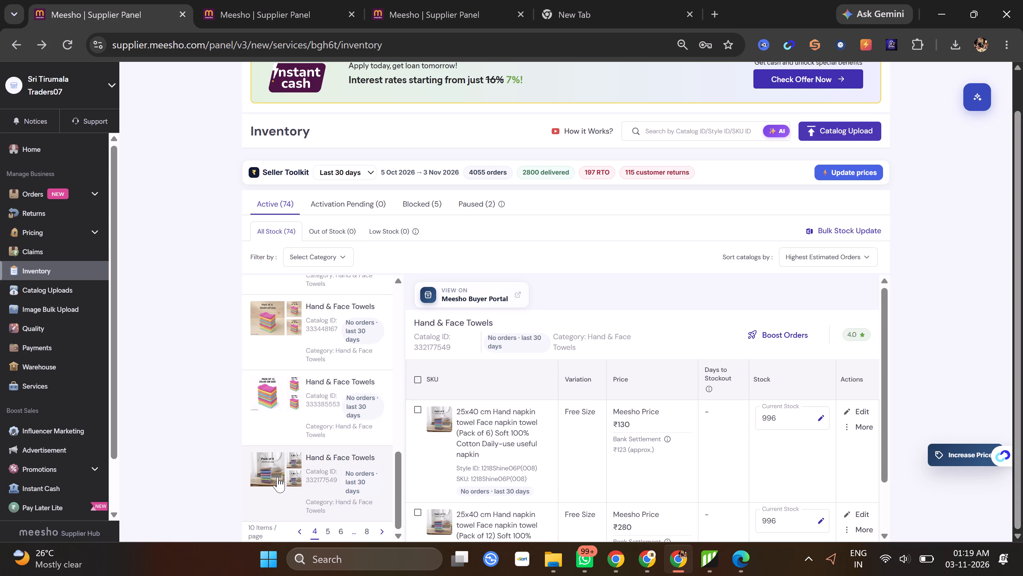
scroll(555, 392, down, 3)
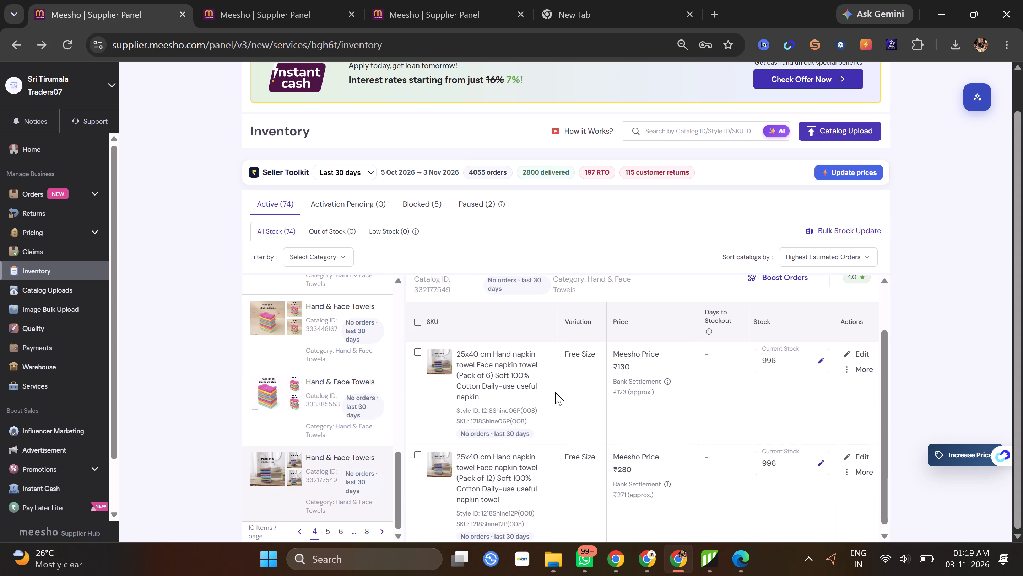
click(853, 348)
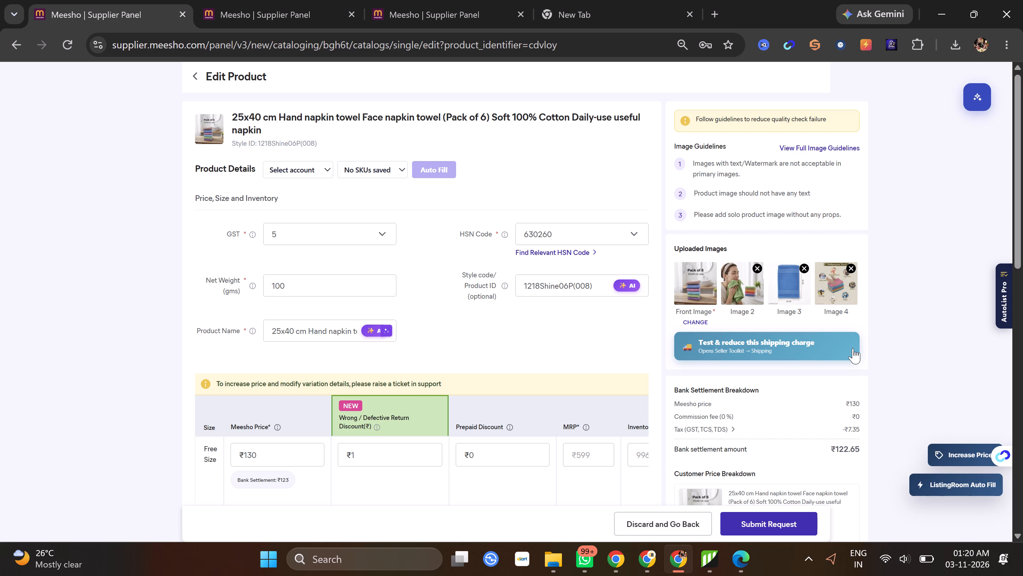
Raise a price-increase ticket for the 25x40 cm Hand napkin towel (Pack of 6), style 1218Shine06P(008), with MSP 145, WDRP 1 and MRP 750.
click(946, 452)
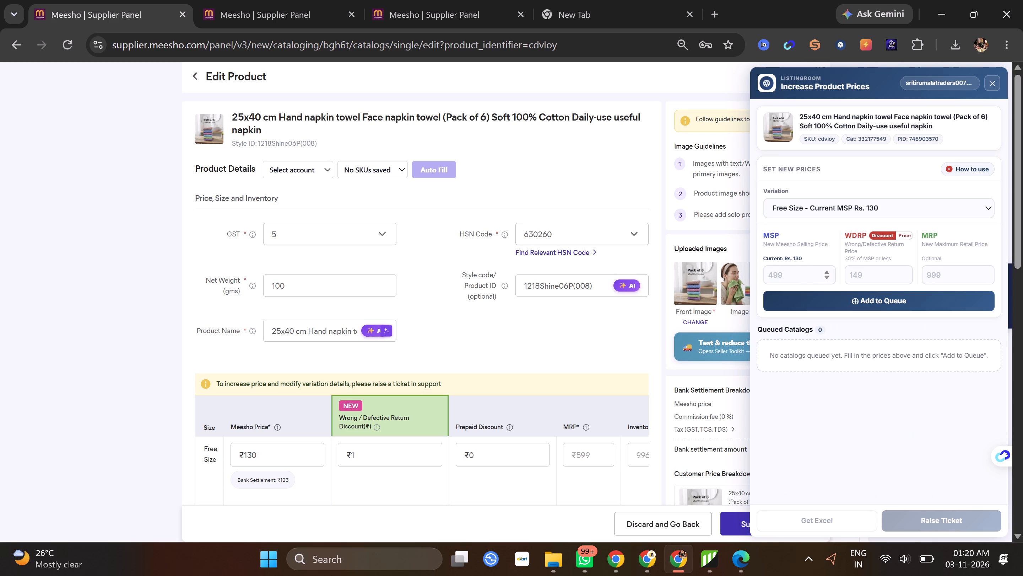
click(791, 268)
text(145)
click(865, 280)
key(1)
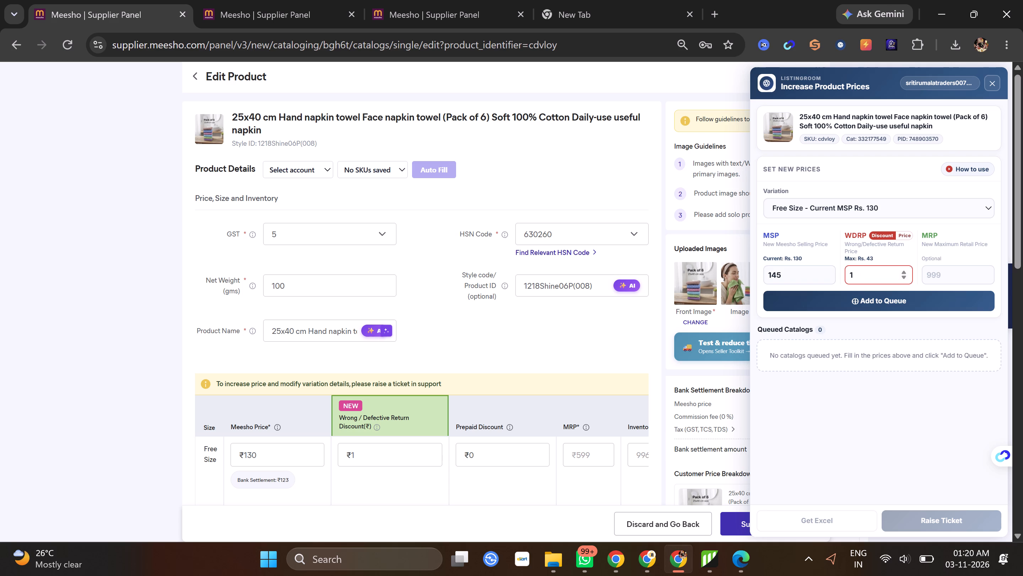
click(937, 276)
text(750)
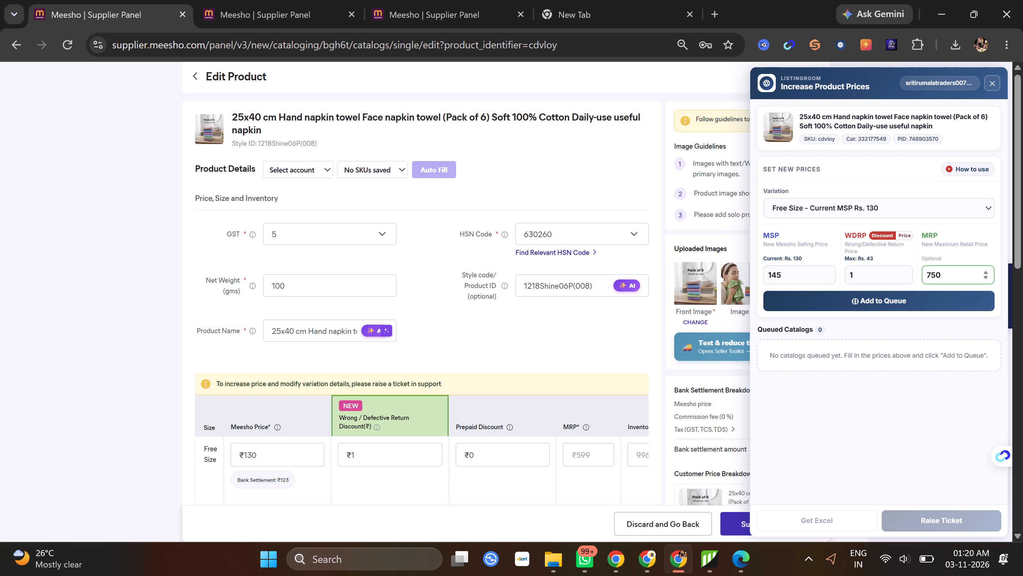
click(946, 296)
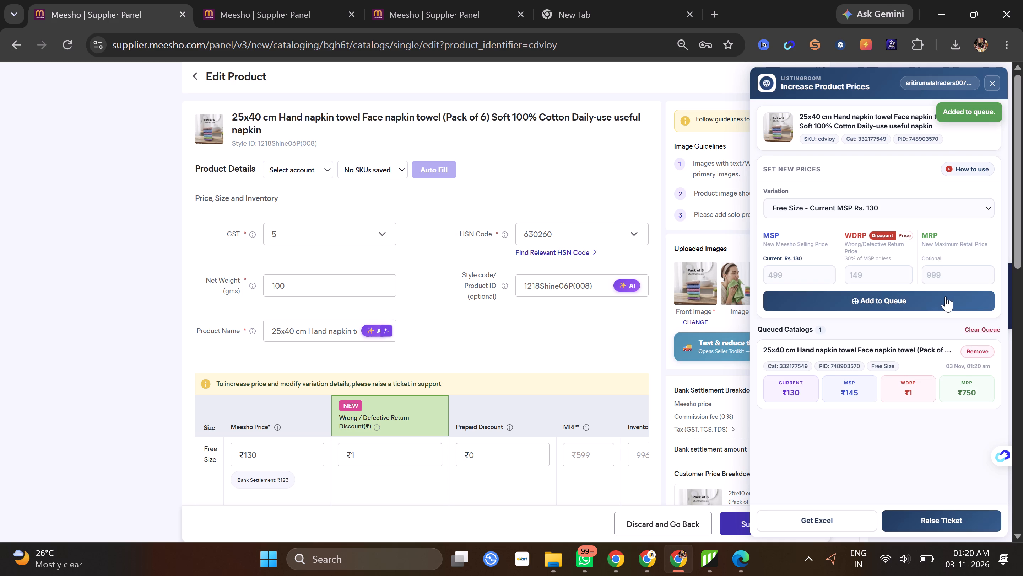
click(944, 523)
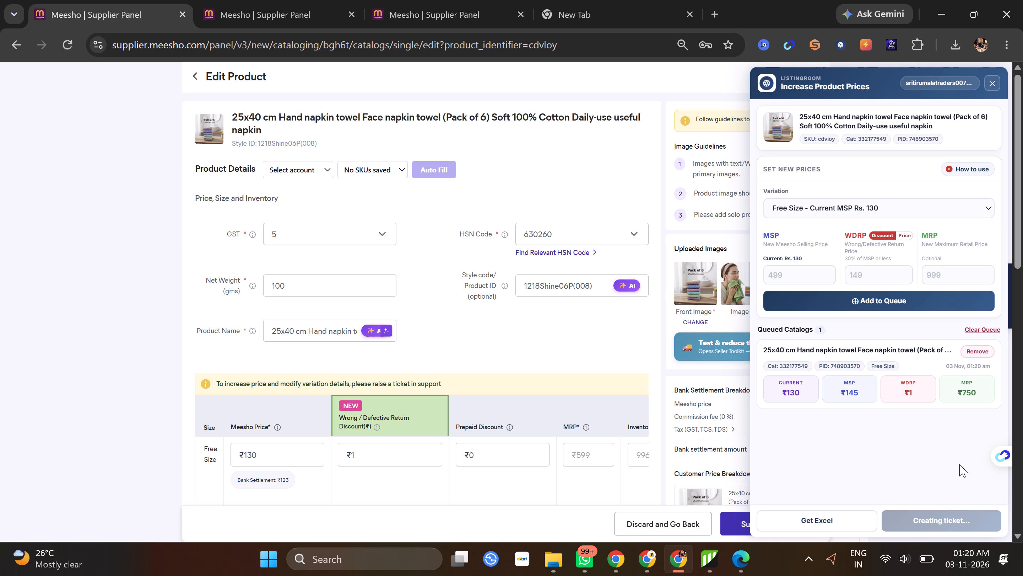
click(988, 86)
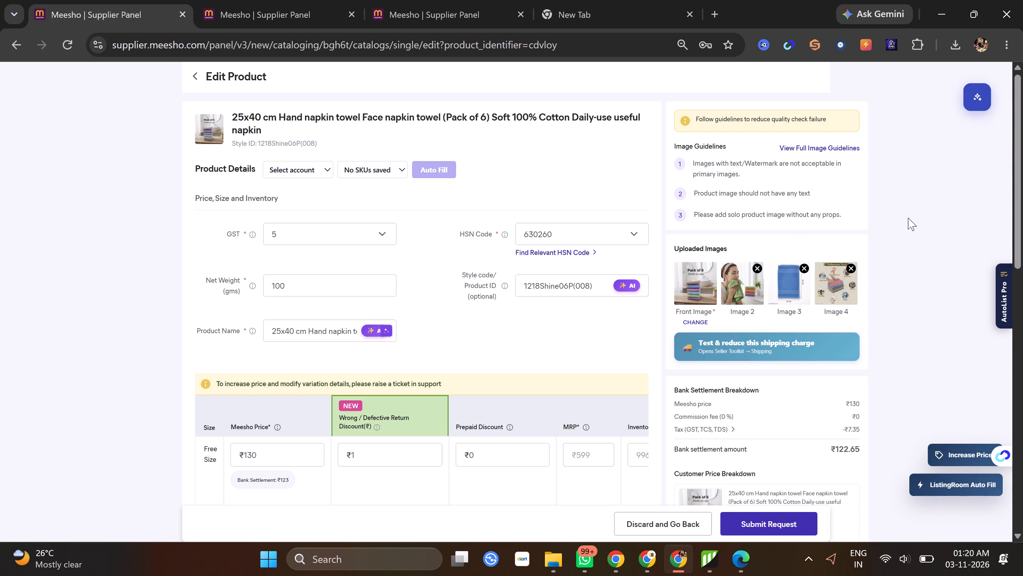
Return to the inventory and go to page 5 of the active catalog list.
scroll(187, 261, right, 7)
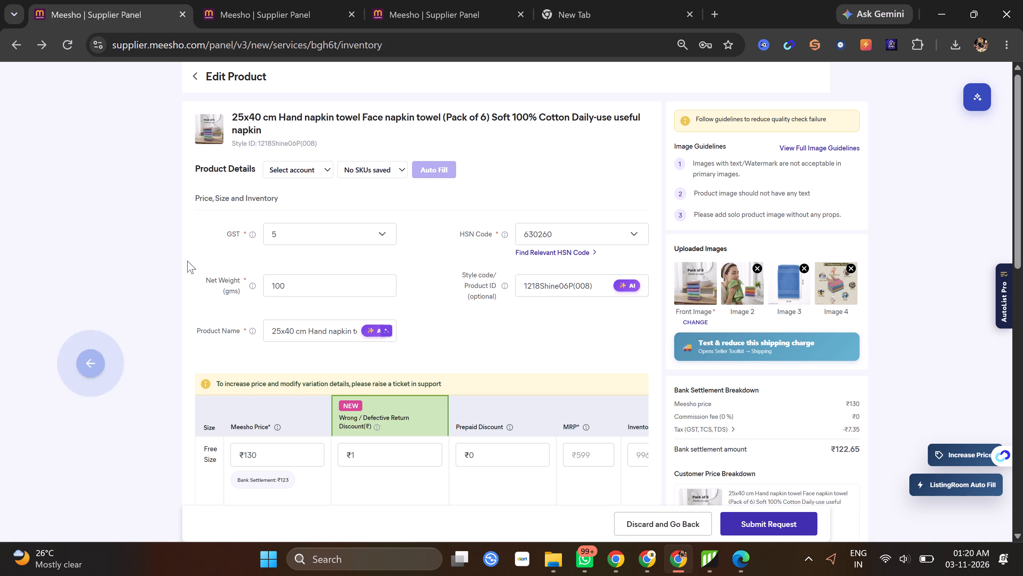
scroll(187, 261, down, 2)
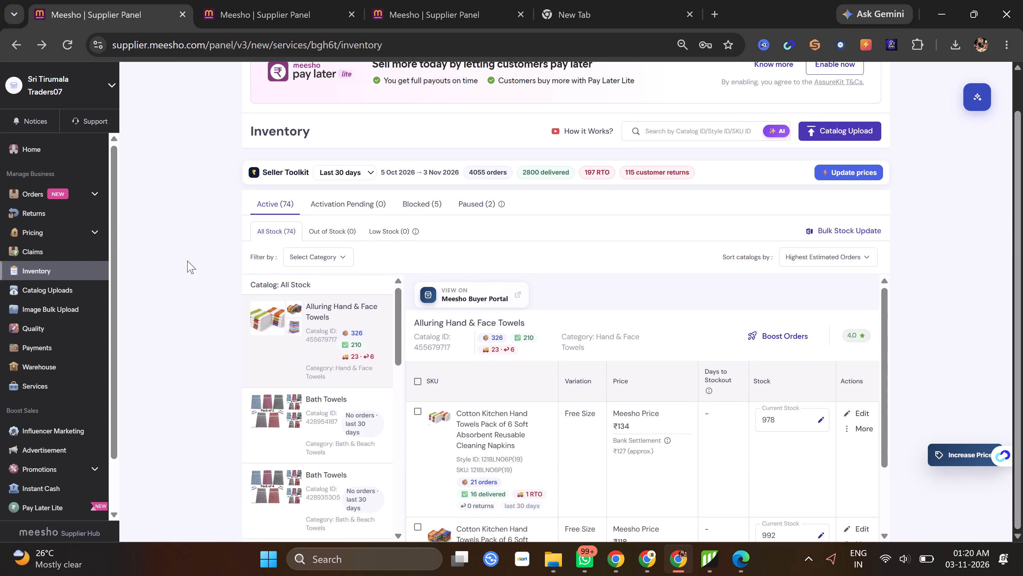
scroll(187, 261, down, 3)
scroll(428, 332, down, 4)
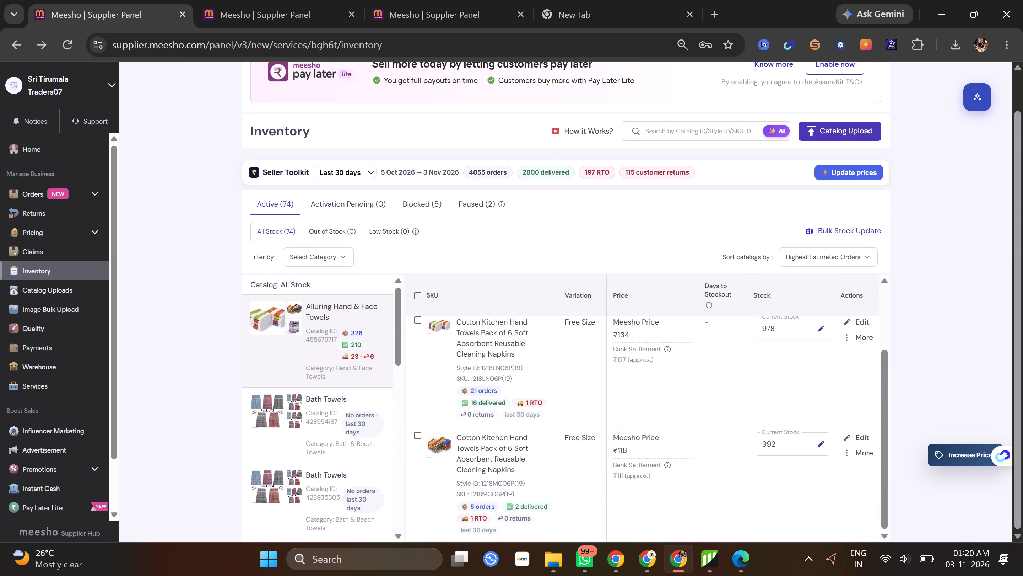
scroll(316, 369, down, 9)
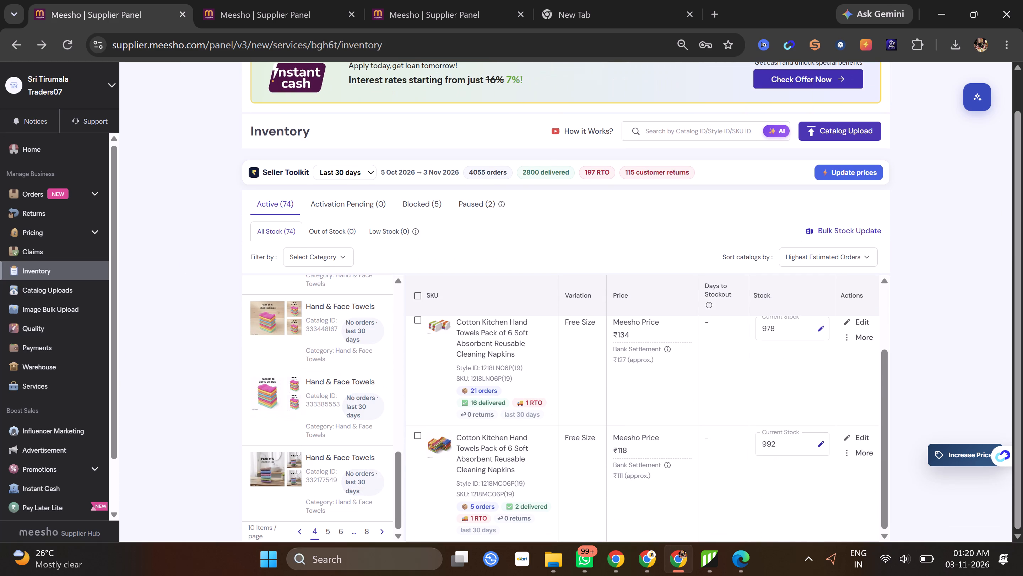
click(331, 534)
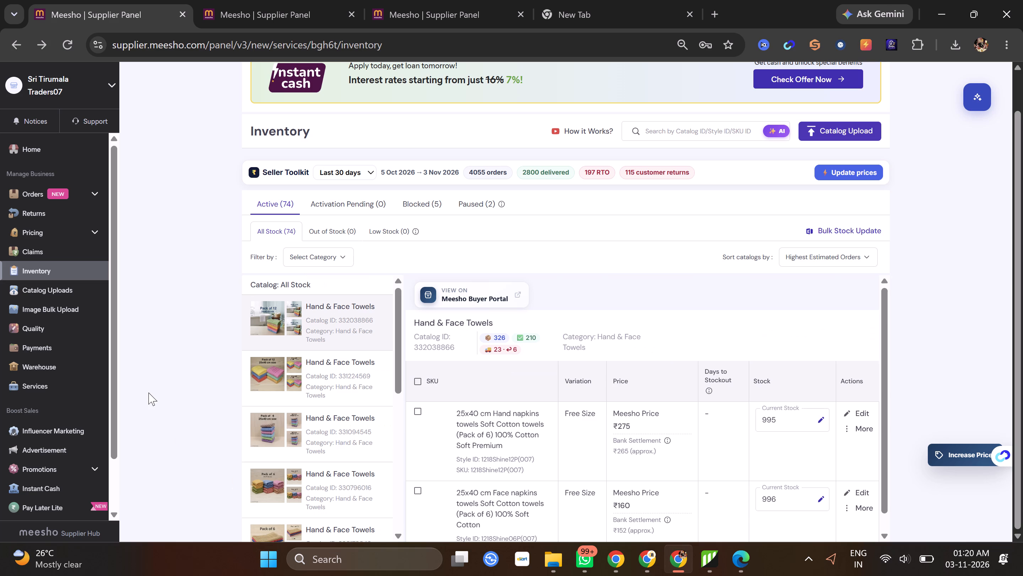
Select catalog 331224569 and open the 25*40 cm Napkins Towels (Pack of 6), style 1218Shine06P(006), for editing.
scroll(148, 393, down, 3)
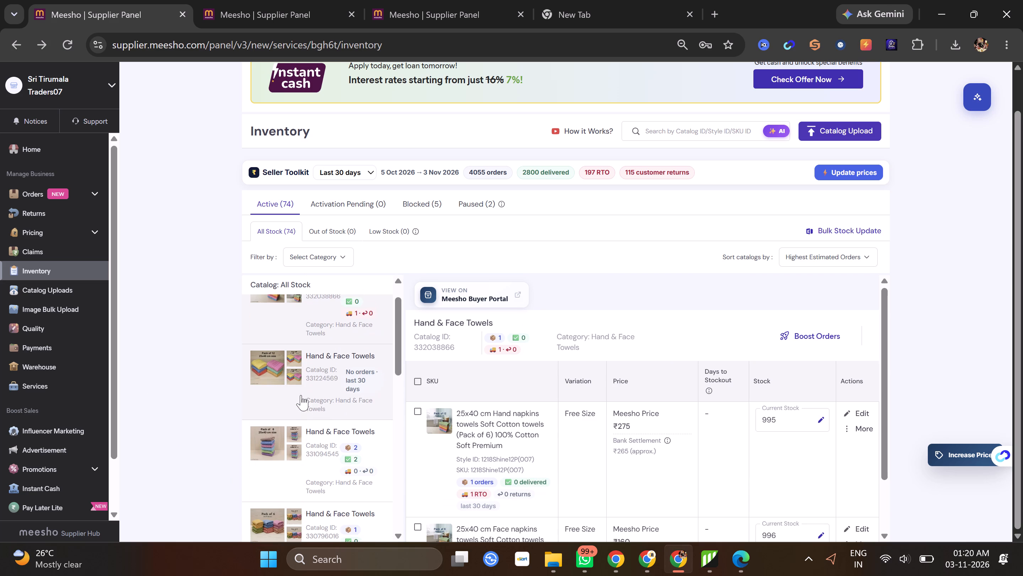
click(294, 322)
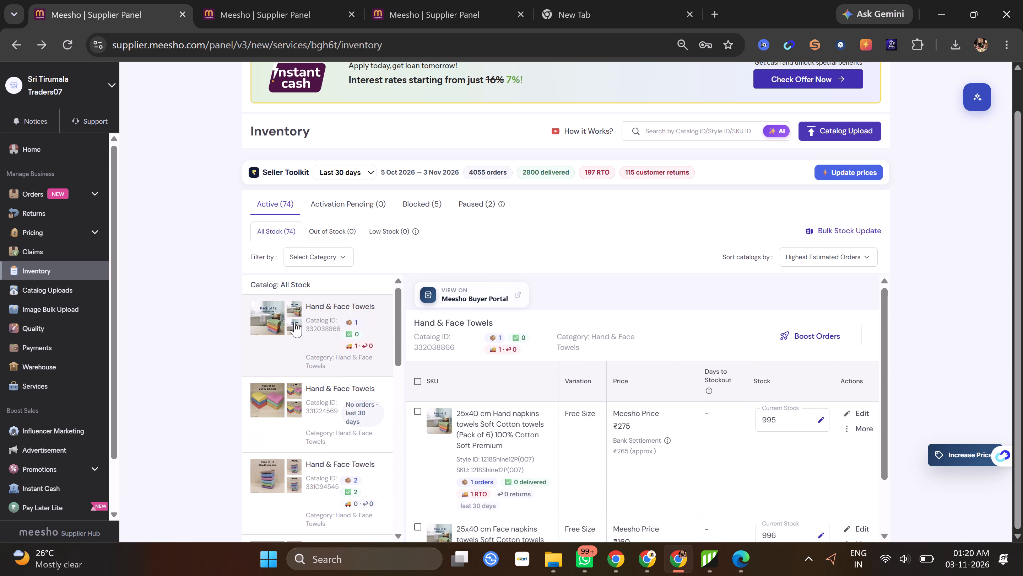
scroll(526, 458, down, 1)
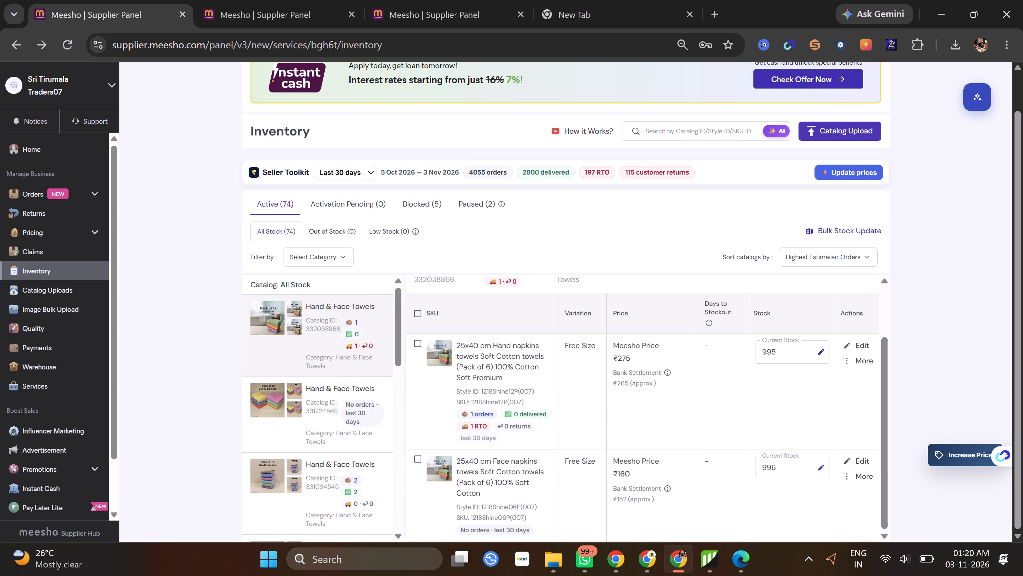
scroll(526, 458, down, 1)
click(307, 405)
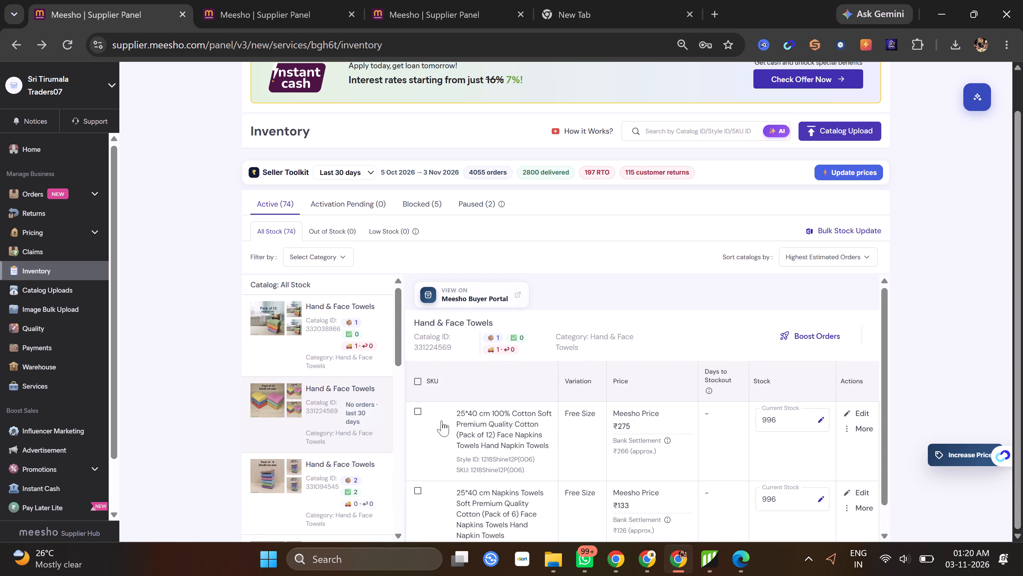
scroll(464, 428, down, 3)
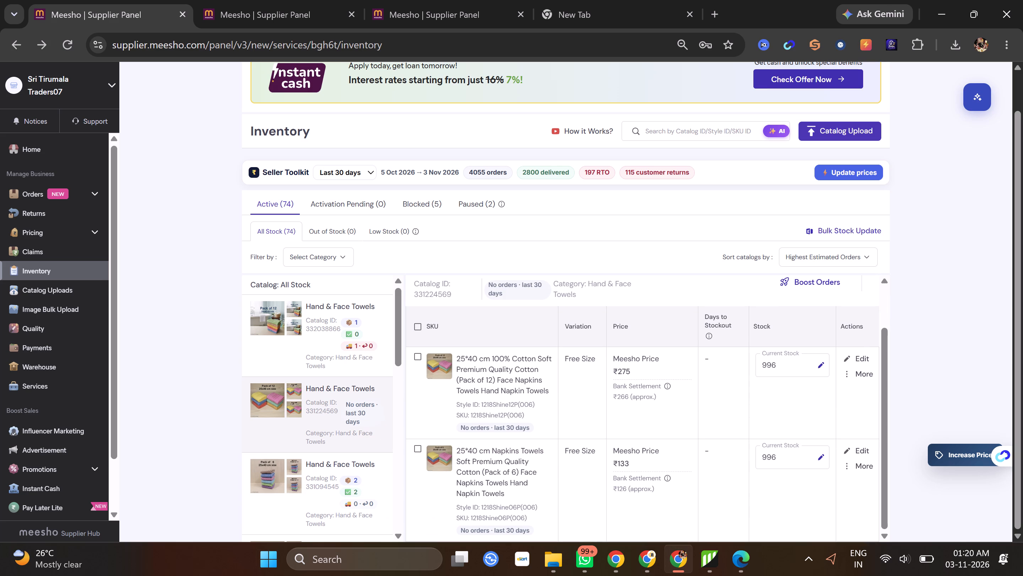
click(852, 447)
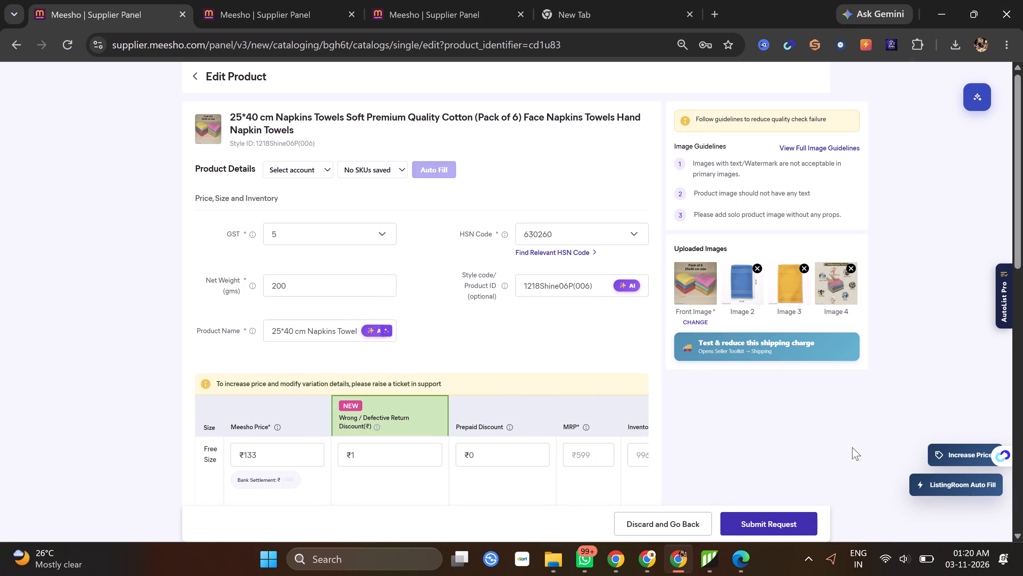
Raise a price-increase ticket for the 25*40 cm Napkins Towels (Pack of 6), style 1218Shine06P(006), with MSP 145, WDRP 1 and MRP 650.
click(969, 457)
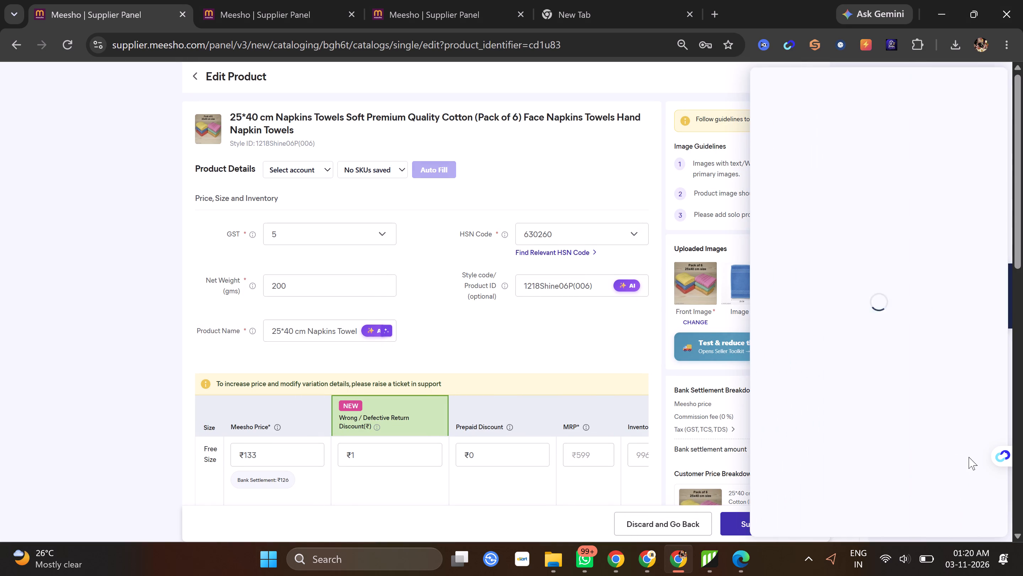
click(800, 284)
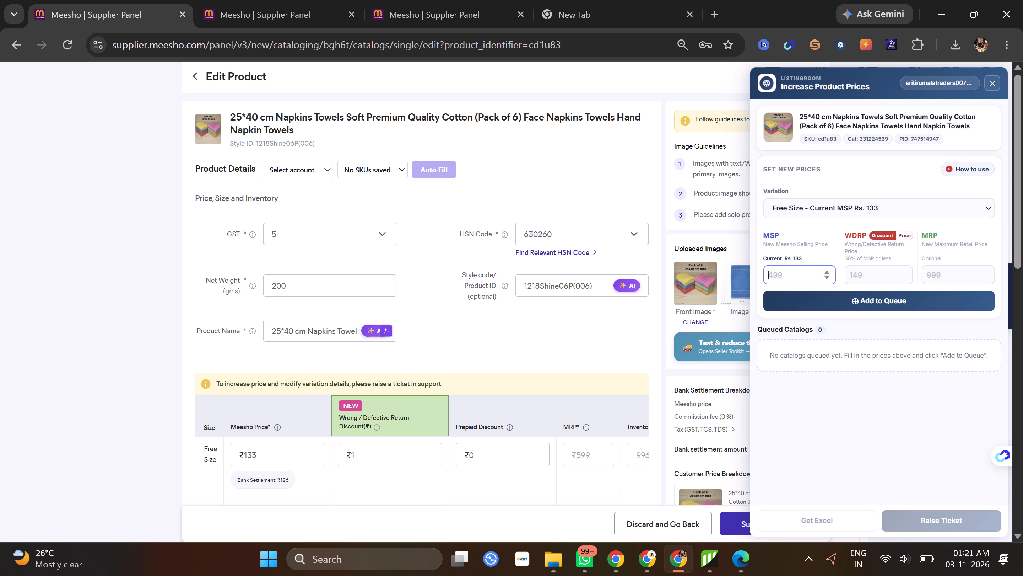
text(145)
click(858, 279)
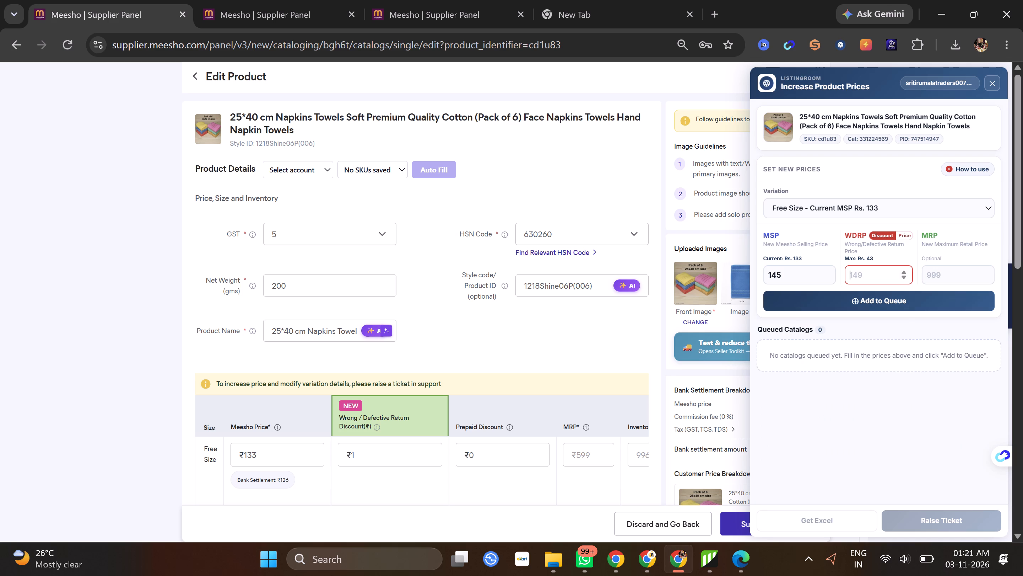
key(1)
click(940, 278)
text(650)
click(965, 305)
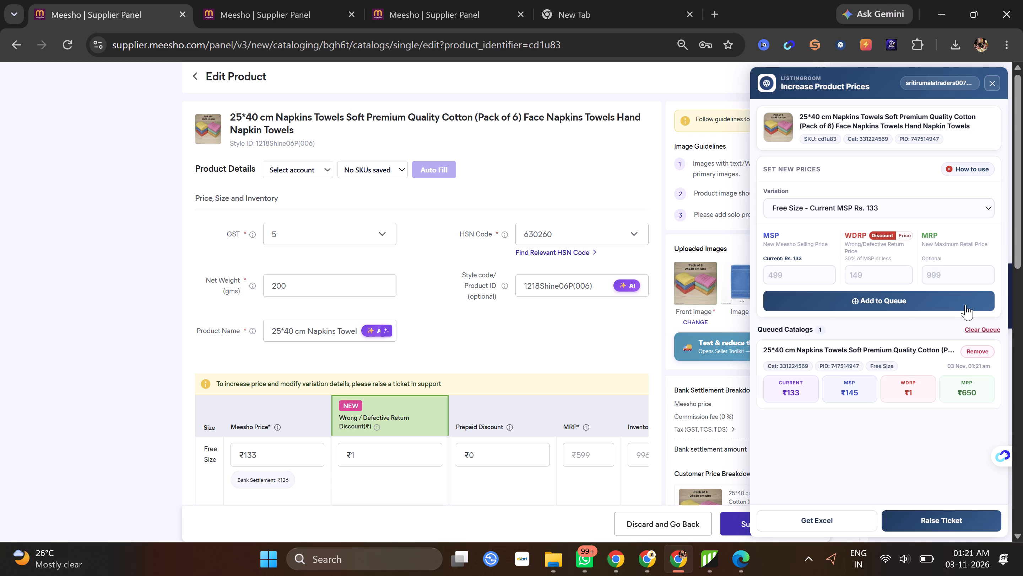
click(947, 522)
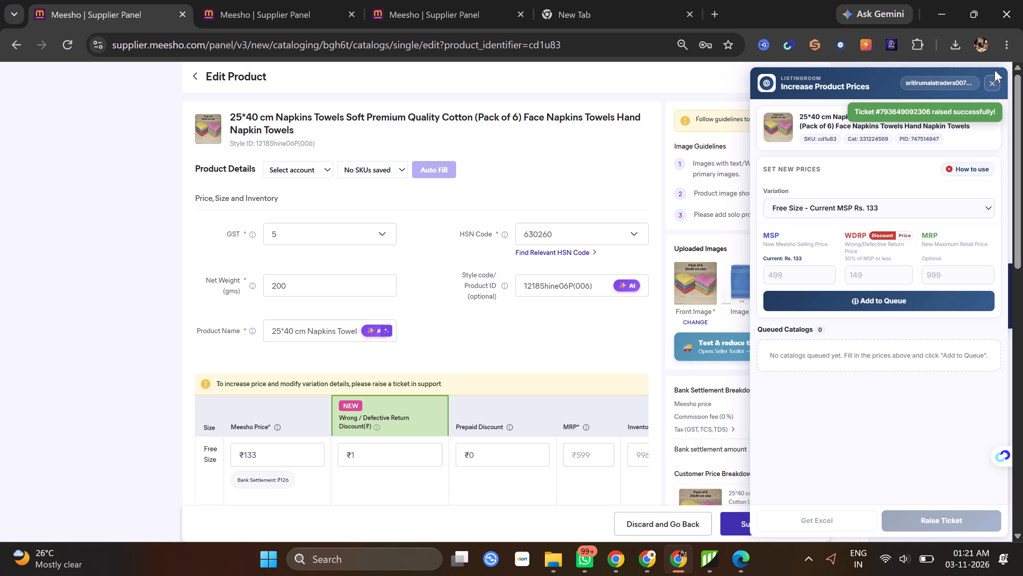
click(994, 80)
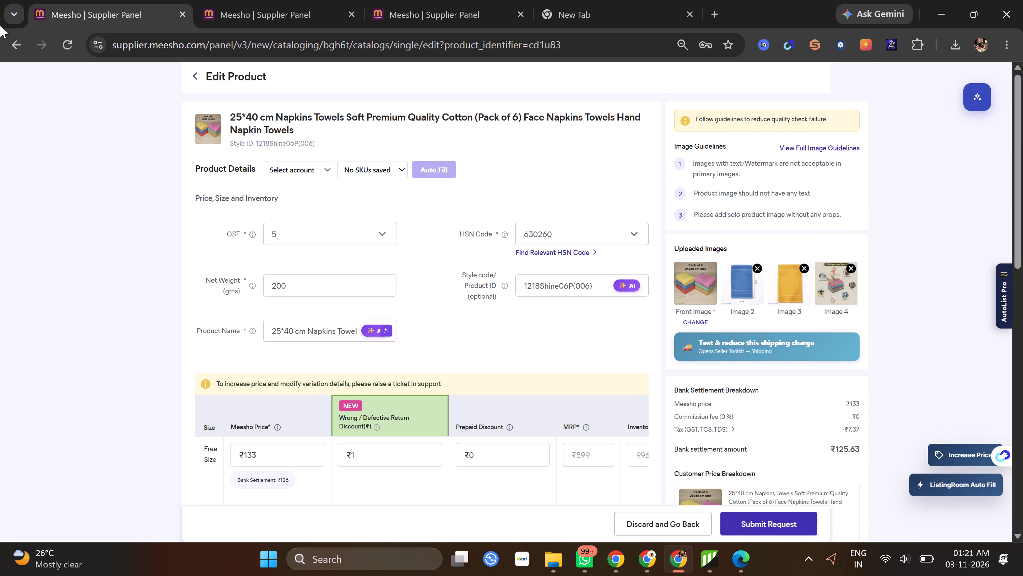
Return to the inventory and check the SKU prices in Hand & Face Towels catalog 331094545.
click(8, 44)
scroll(305, 531, down, 1)
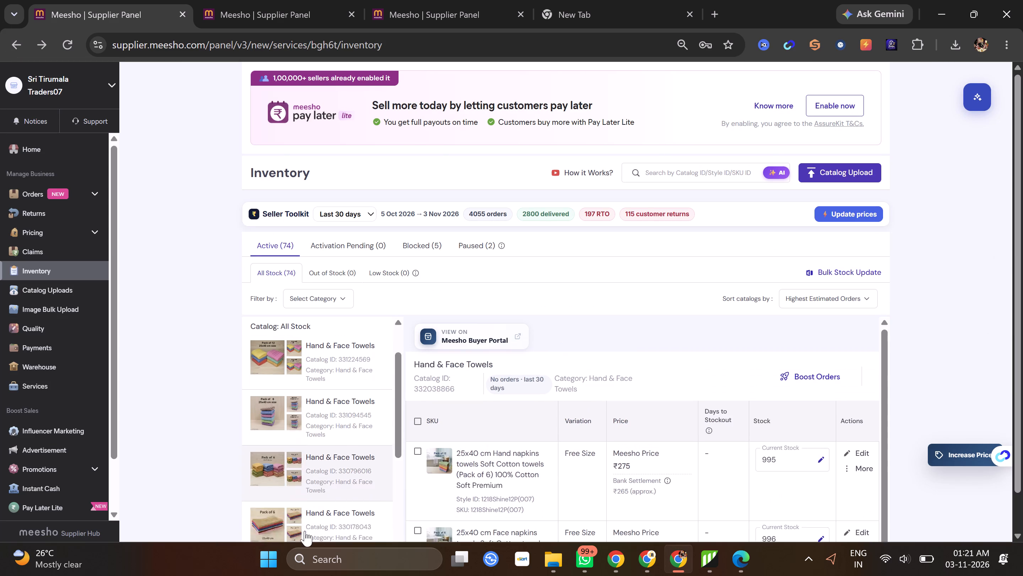
scroll(305, 531, down, 1)
ctrl+scroll(309, 552, down, 1)
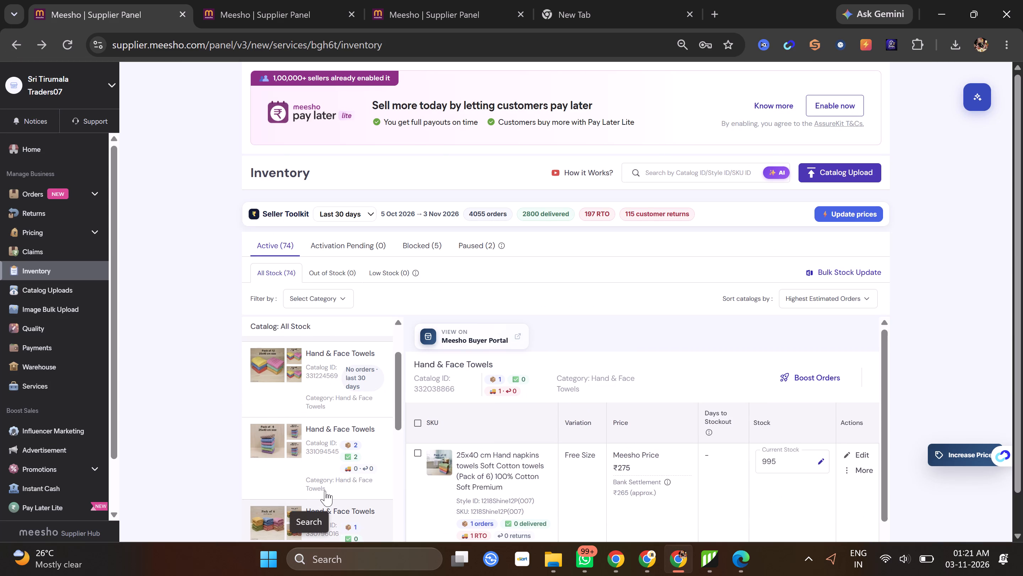
click(285, 446)
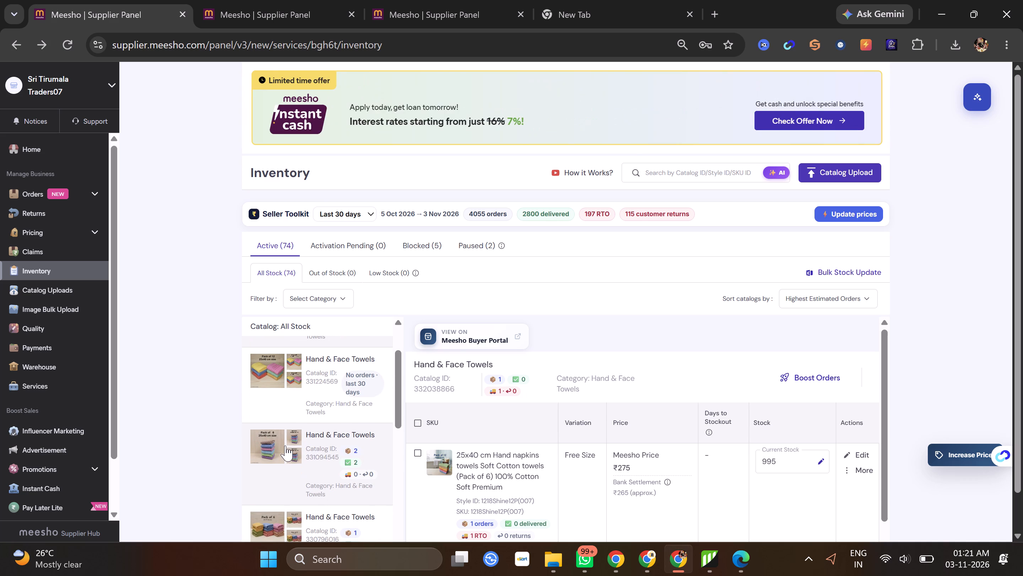
scroll(467, 457, down, 2)
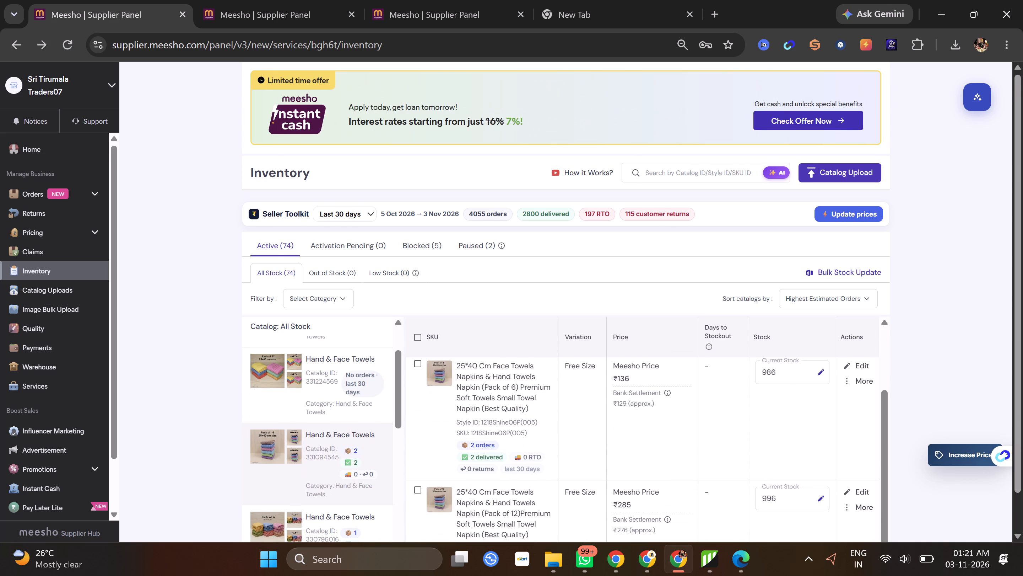
scroll(467, 457, down, 1)
scroll(292, 491, down, 1)
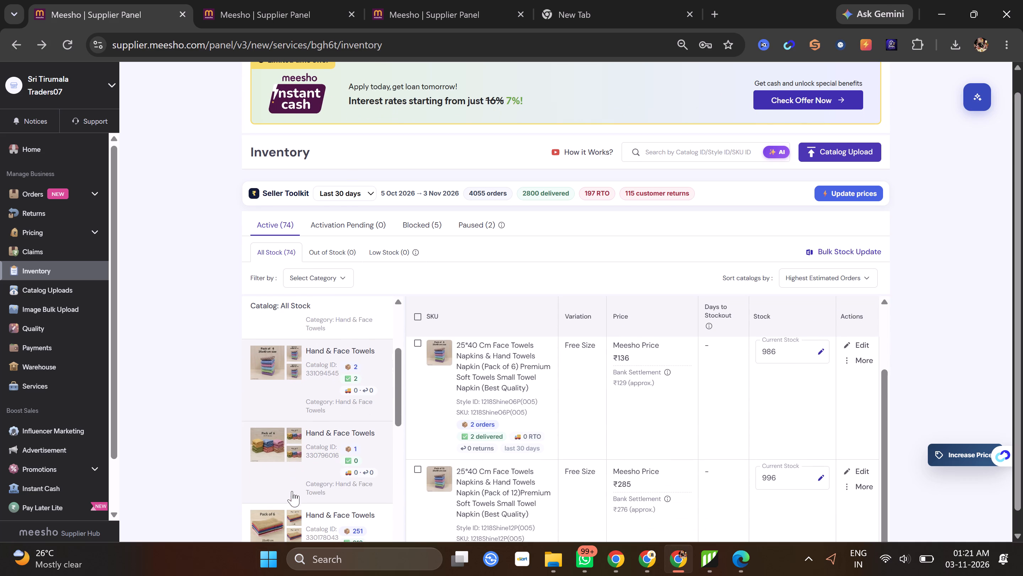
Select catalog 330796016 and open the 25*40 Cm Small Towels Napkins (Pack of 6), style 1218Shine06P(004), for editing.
click(278, 448)
scroll(278, 448, down, 1)
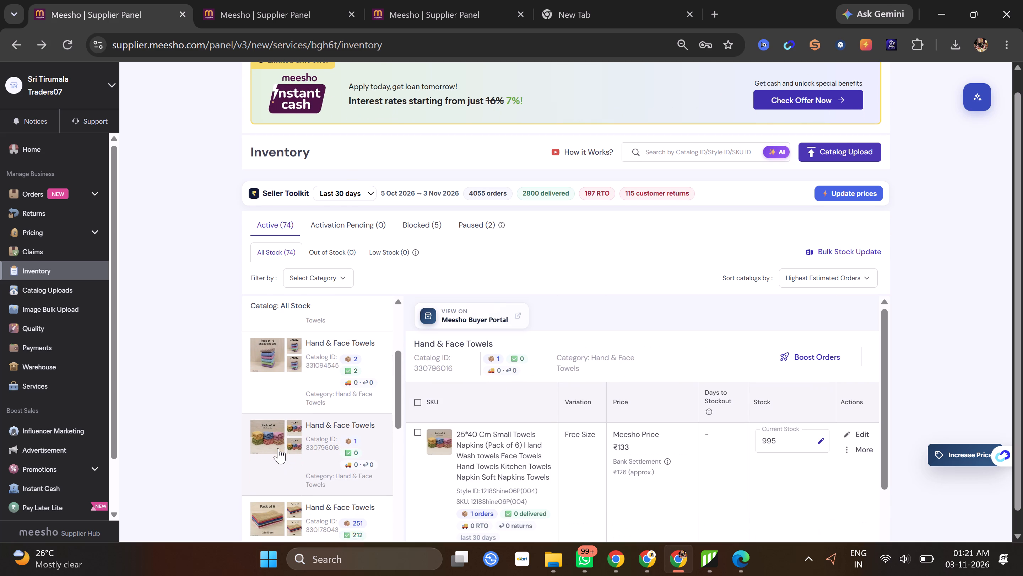
scroll(278, 448, down, 1)
scroll(451, 427, down, 2)
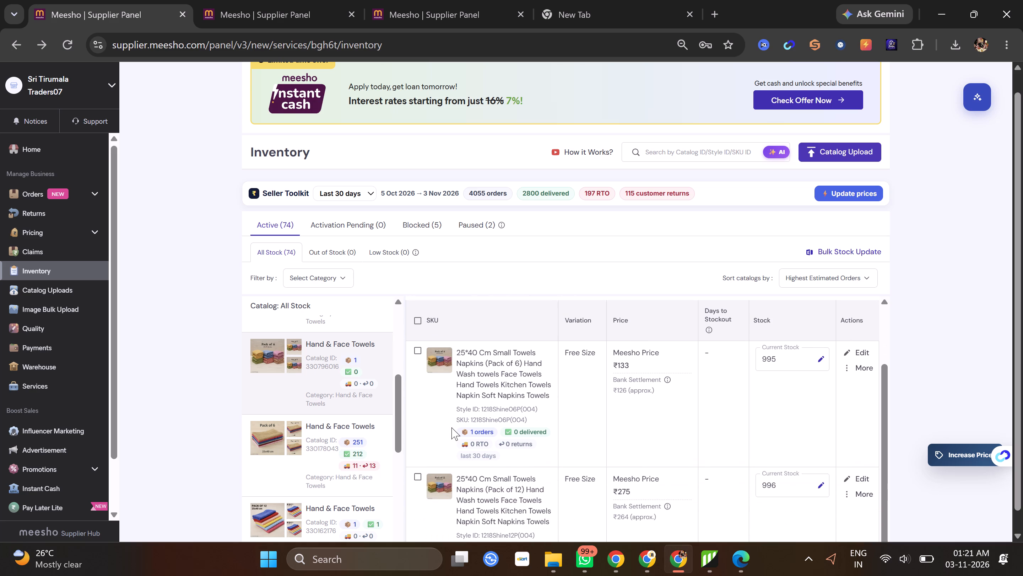
scroll(451, 427, down, 1)
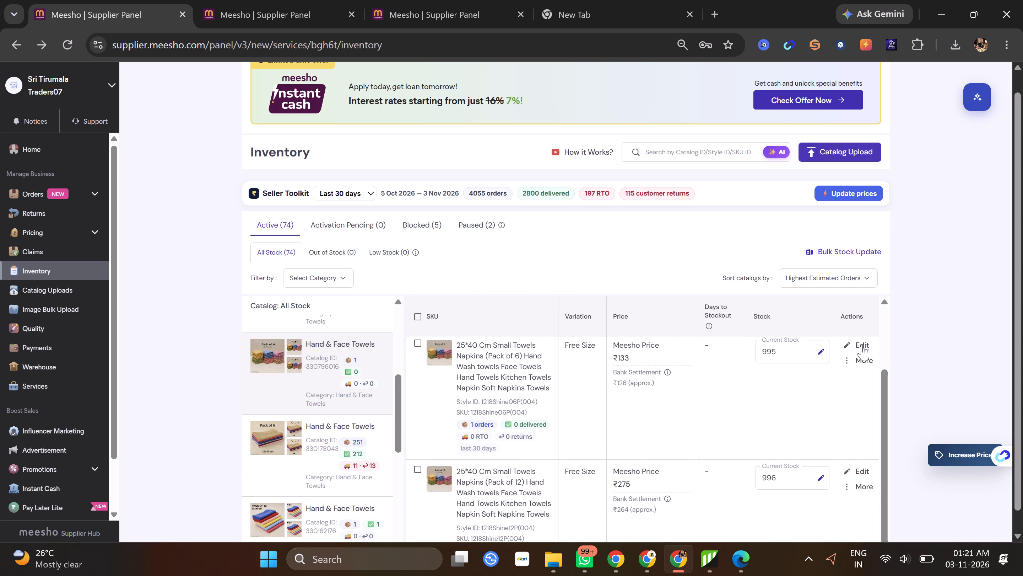
click(862, 345)
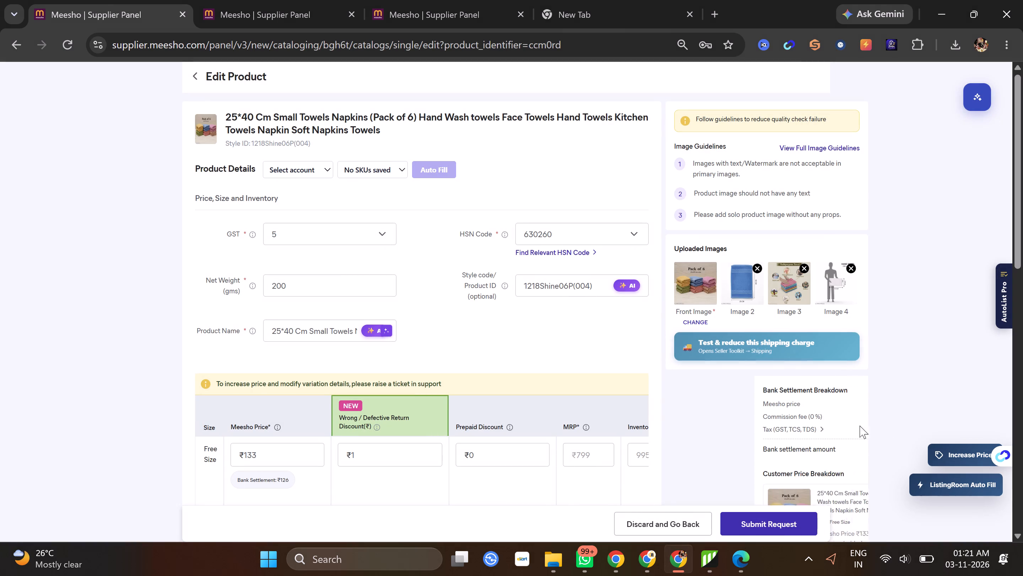
Raise a price-increase ticket for the 25*40 Cm Small Towels Napkins (Pack of 6), style 1218Shine06P(004), with MSP 145, WDRP 1 and MRP 760.
click(953, 449)
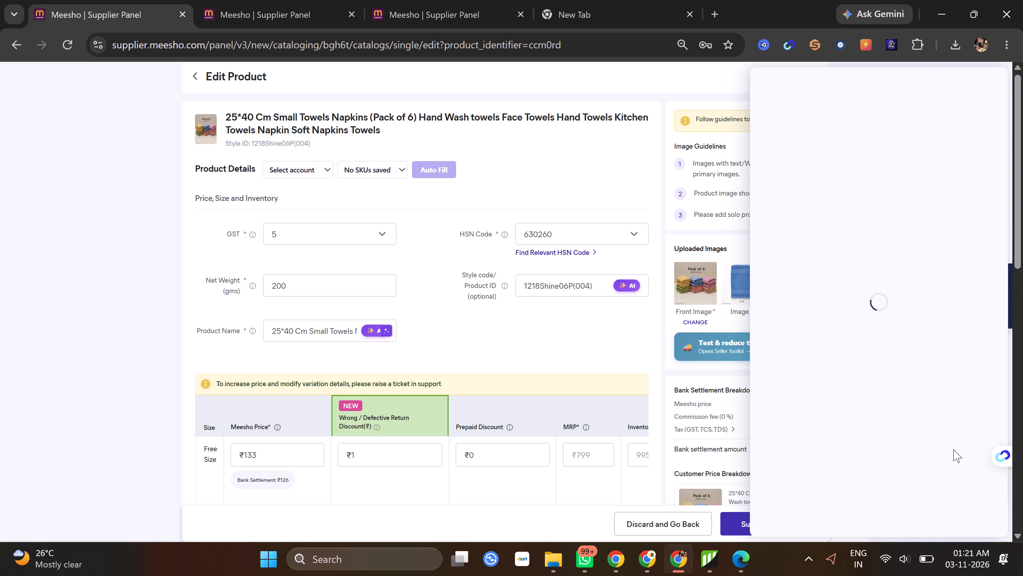
click(797, 279)
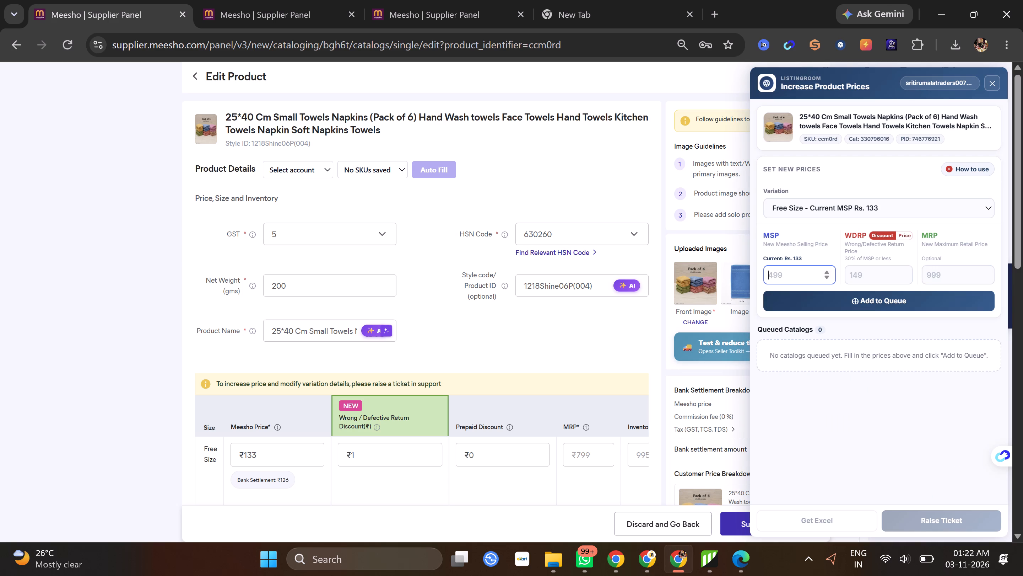
text(145)
click(850, 277)
key(1)
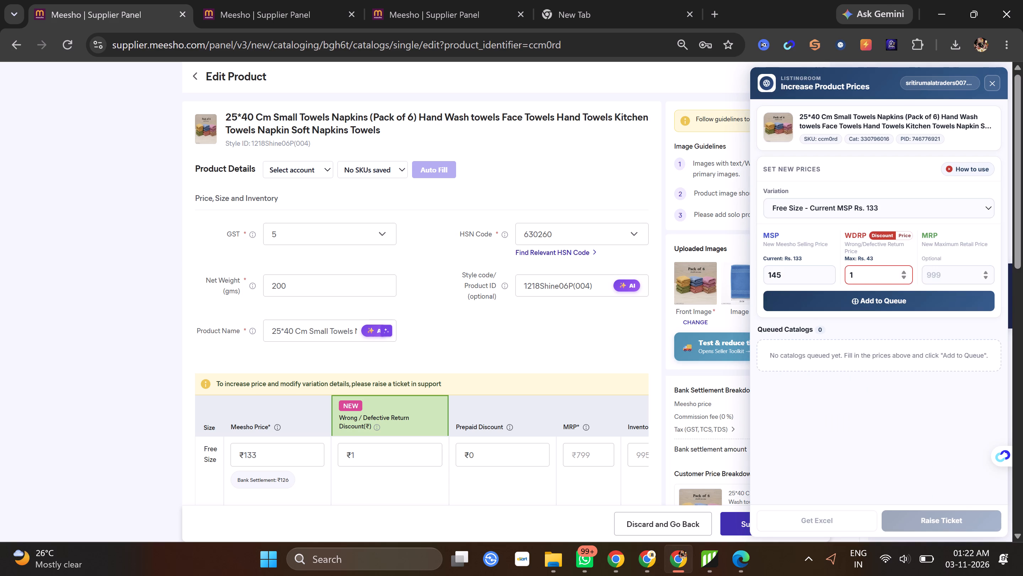
click(935, 280)
text(760)
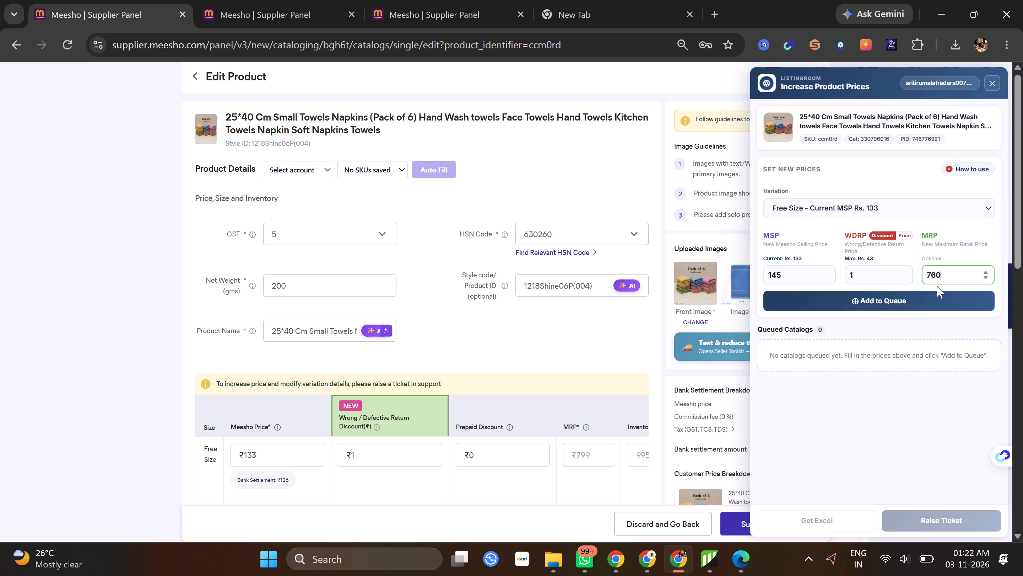
click(935, 300)
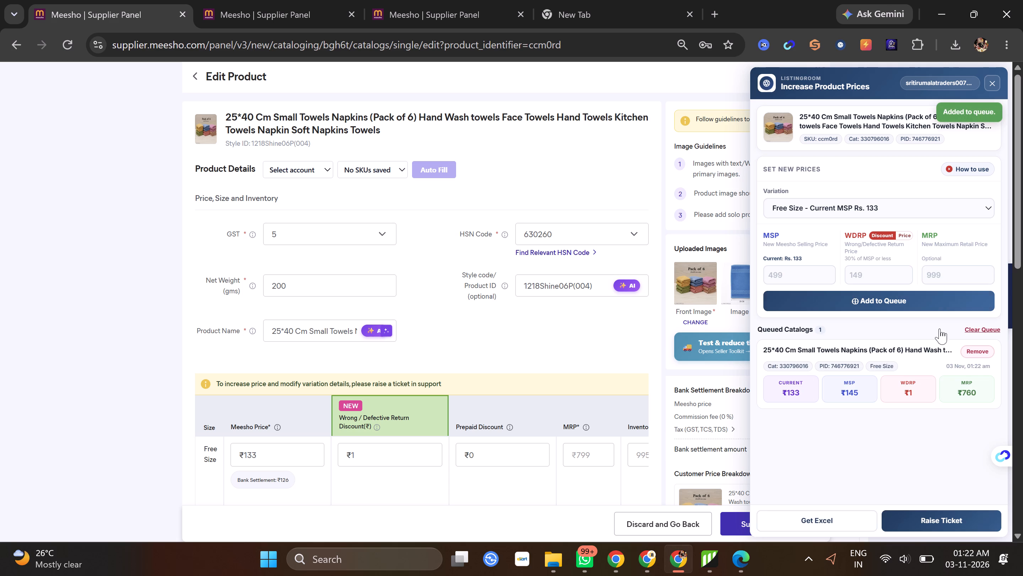
click(940, 515)
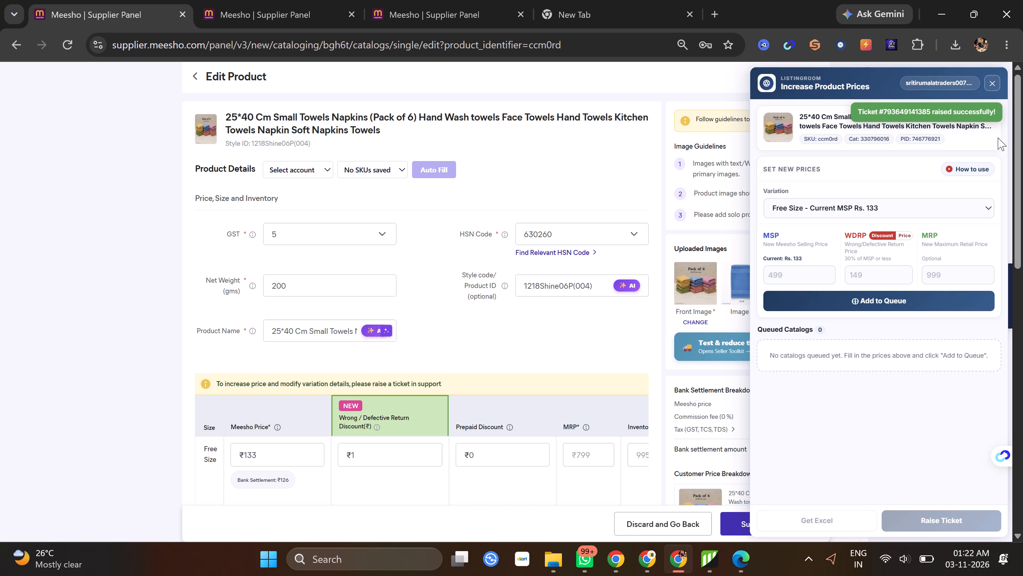
click(994, 84)
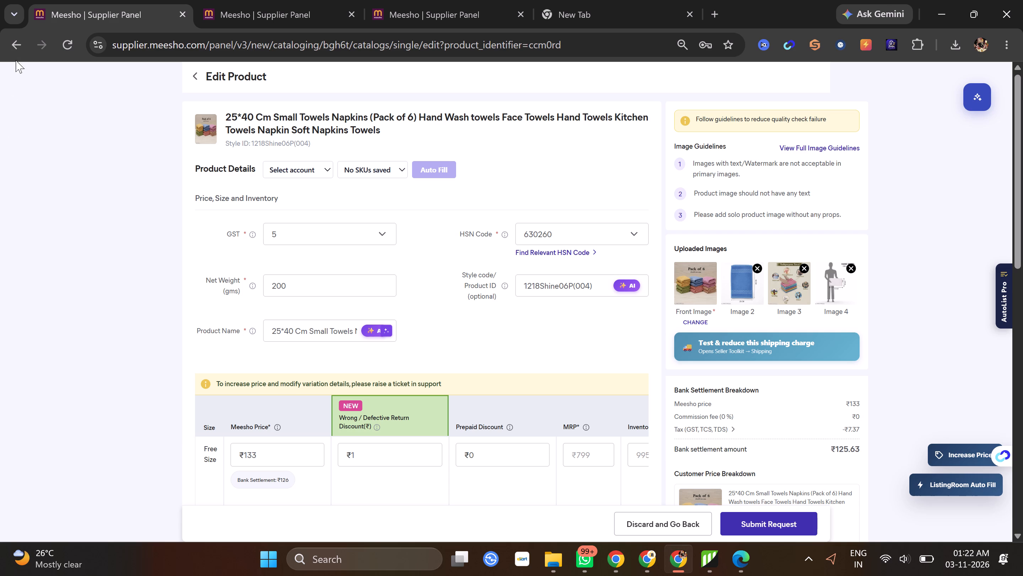
Return to the inventory and try to open Hand & Face Towels catalog 330178043.
click(15, 40)
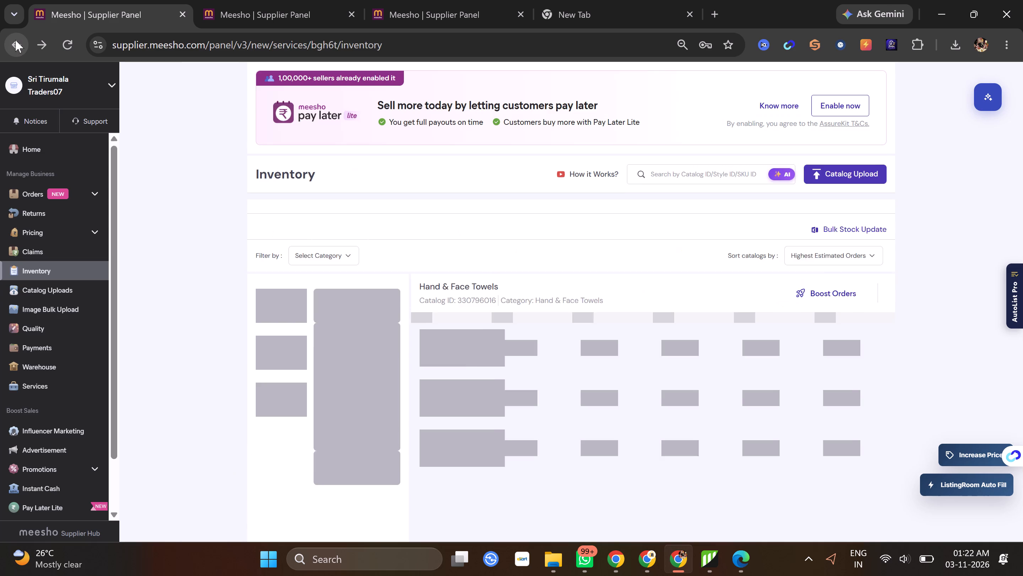
scroll(168, 303, down, 2)
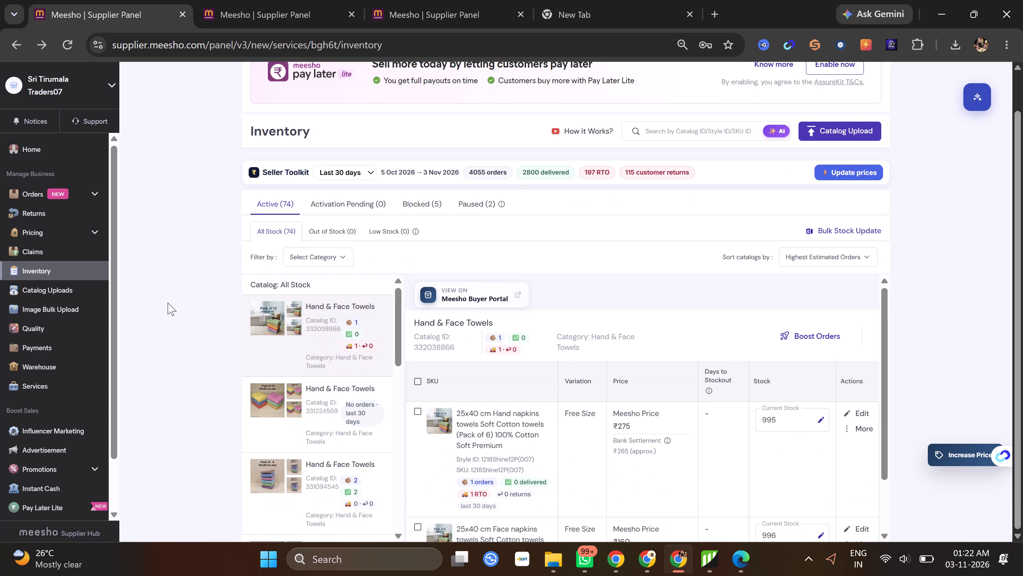
scroll(268, 372, down, 2)
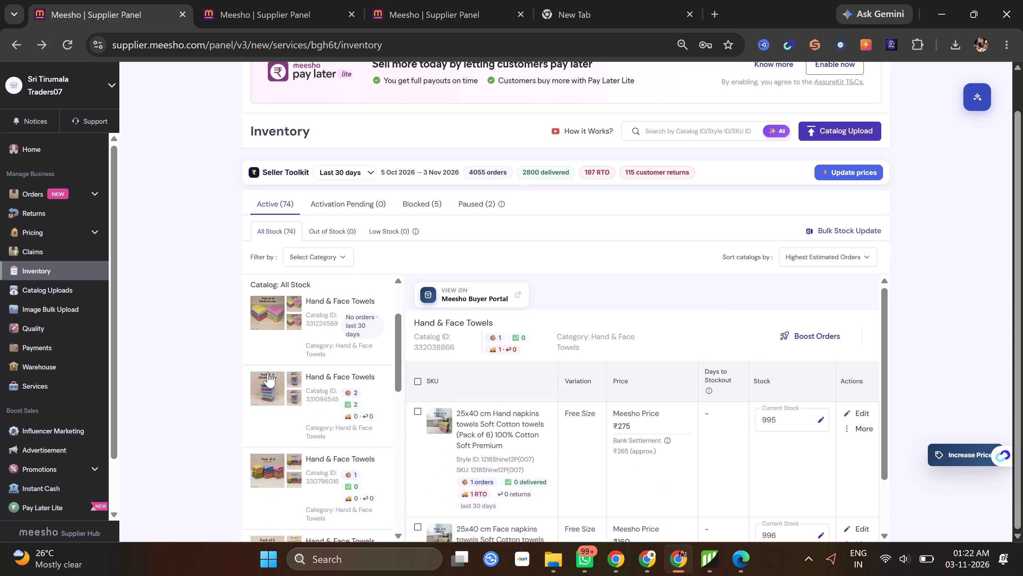
scroll(268, 372, down, 1)
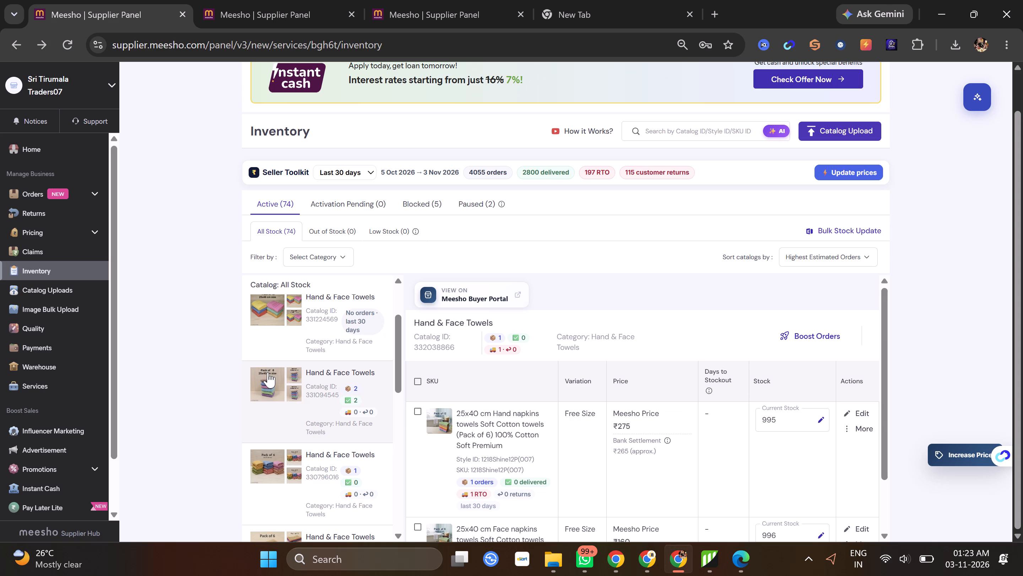
scroll(525, 415, down, 1)
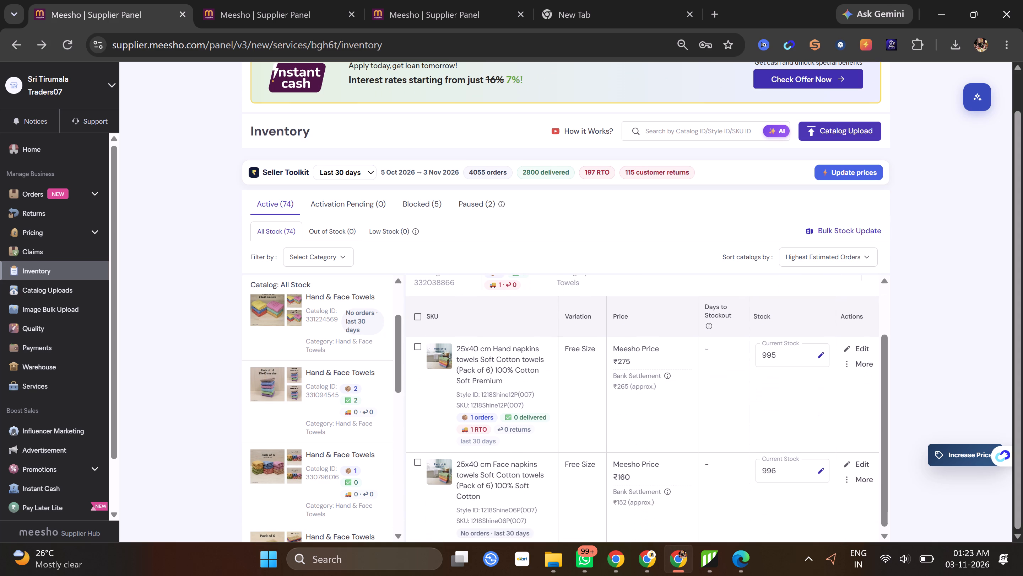
scroll(345, 468, down, 2)
click(274, 413)
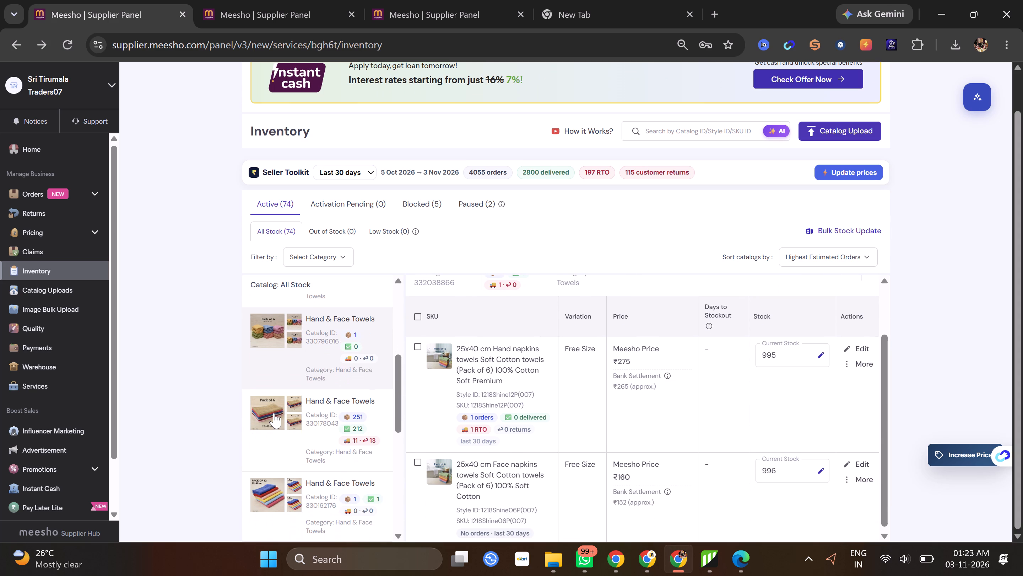
scroll(627, 442, down, 1)
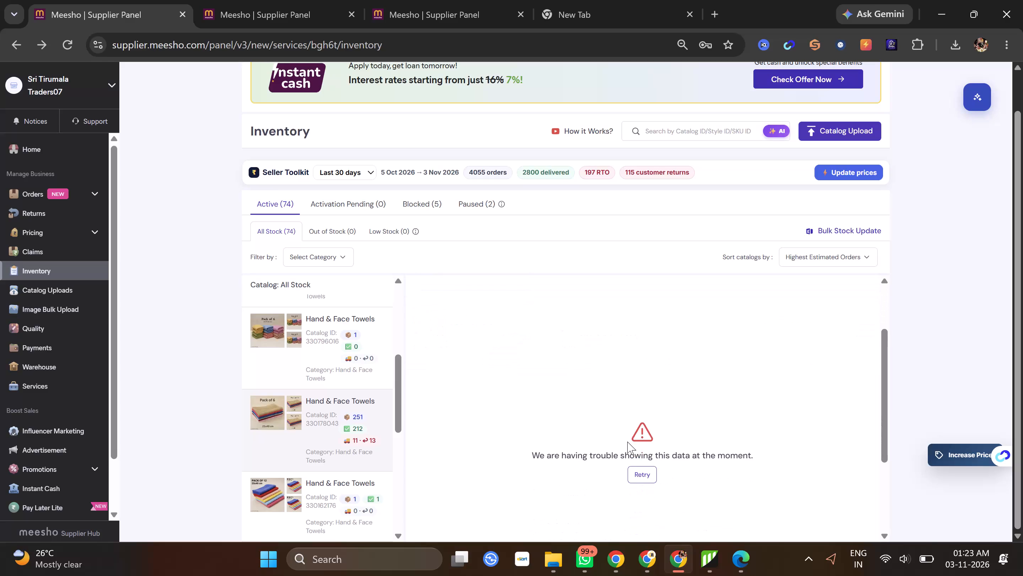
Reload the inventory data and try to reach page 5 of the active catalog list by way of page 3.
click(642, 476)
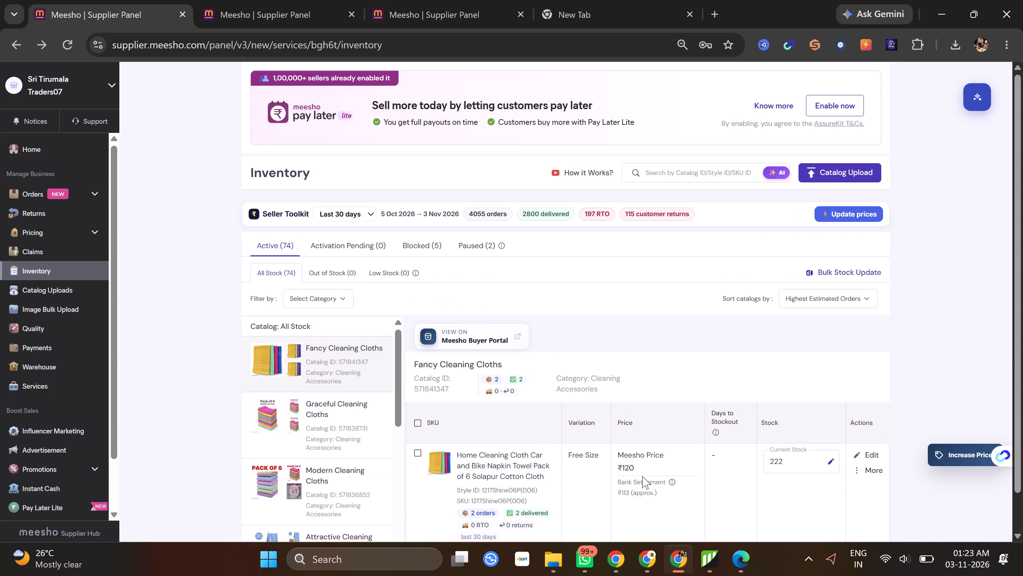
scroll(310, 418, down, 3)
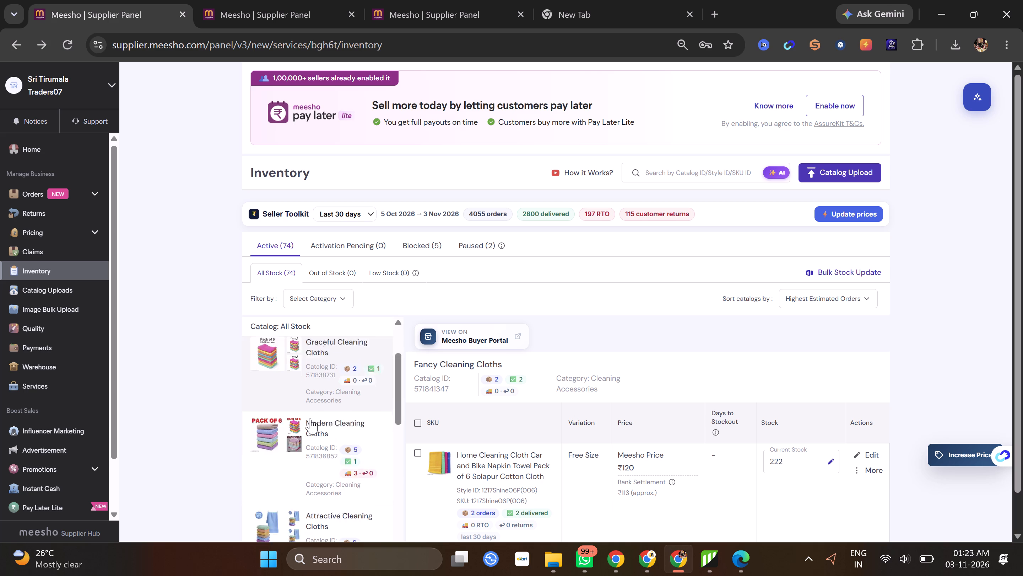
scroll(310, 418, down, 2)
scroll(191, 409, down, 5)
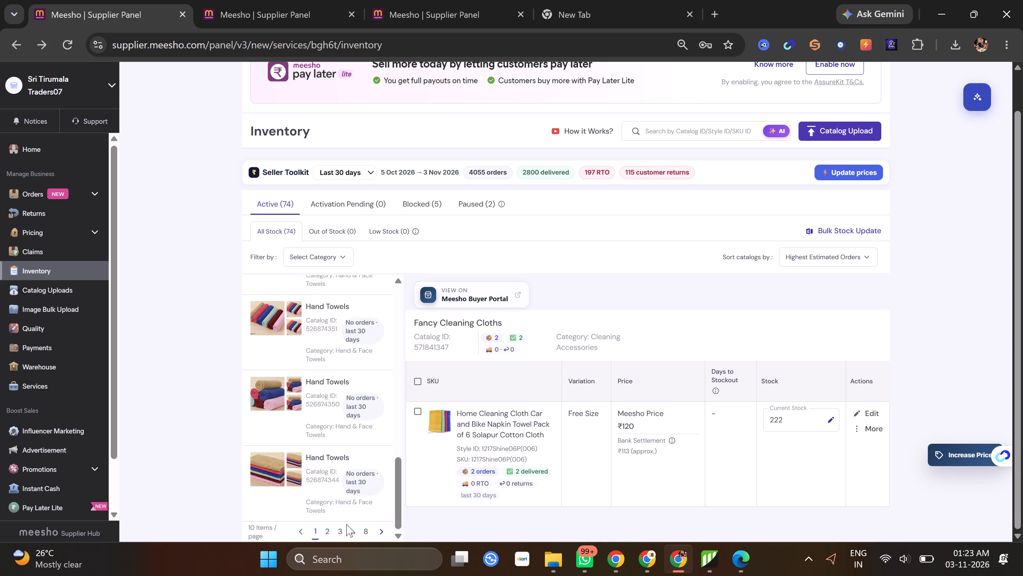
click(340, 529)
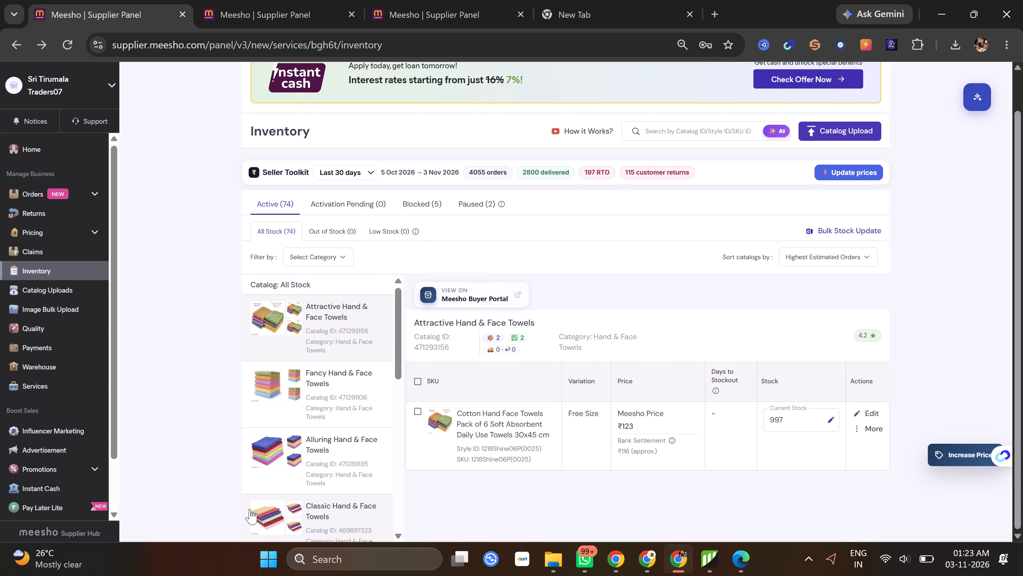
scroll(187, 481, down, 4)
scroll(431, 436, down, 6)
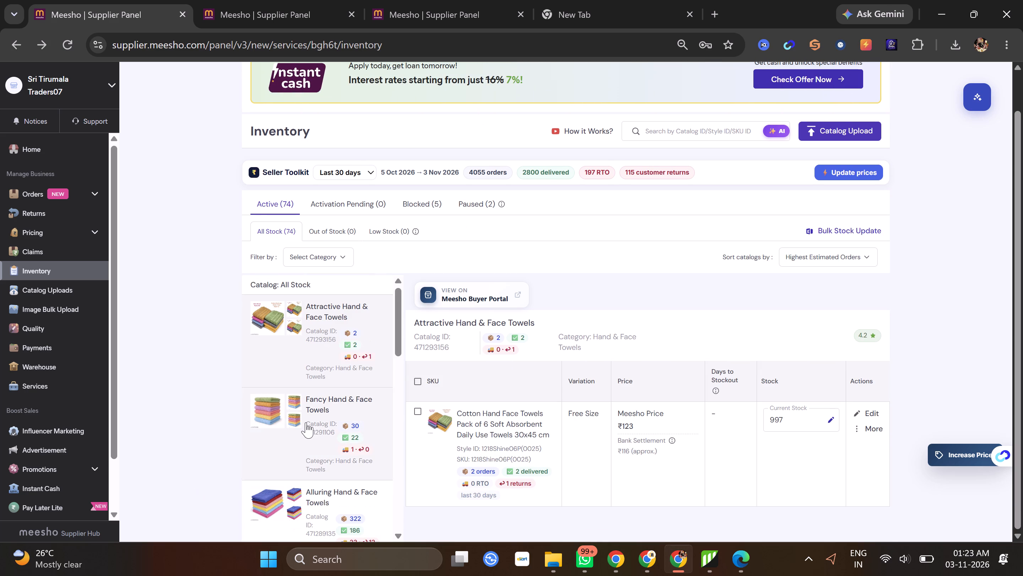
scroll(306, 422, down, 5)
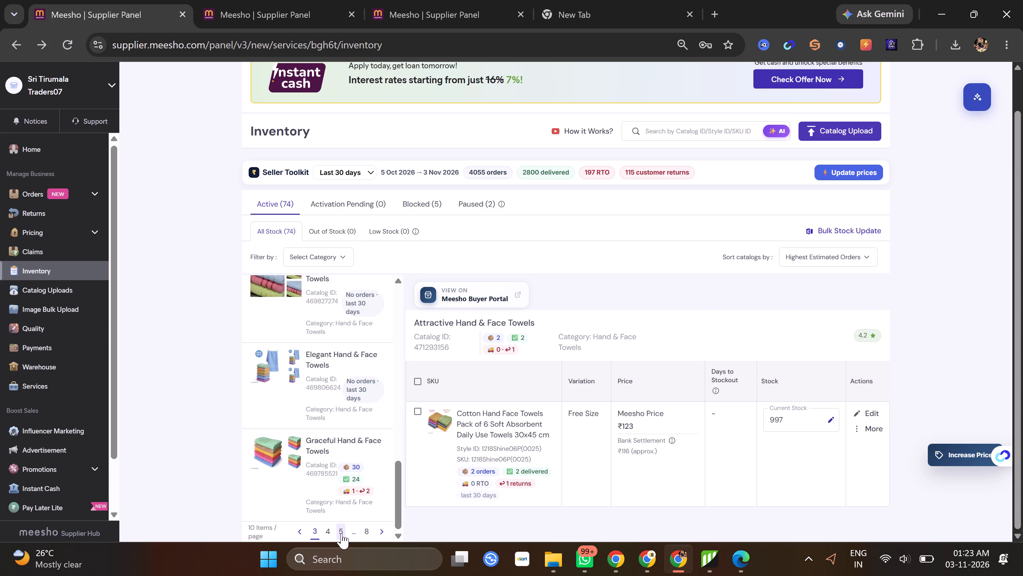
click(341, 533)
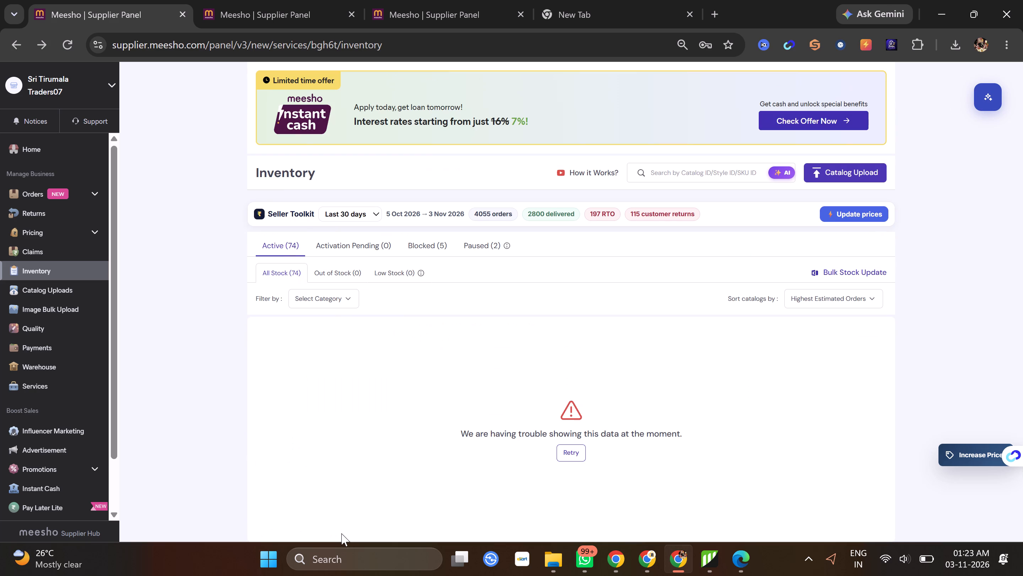
Retry loading the inventory and go to page 5 of the active catalog list by way of page 3.
click(572, 452)
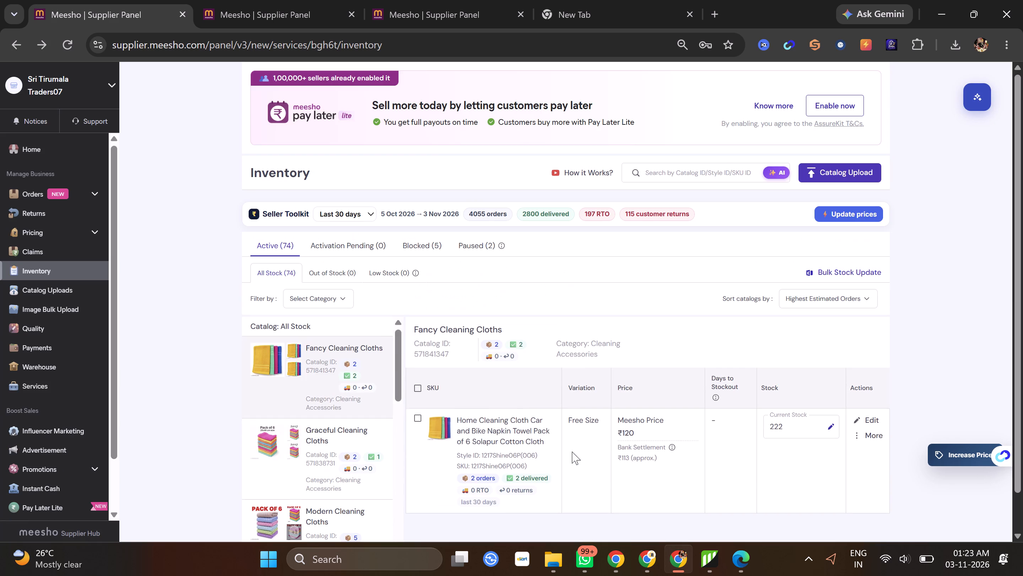
scroll(373, 425, down, 7)
scroll(163, 416, down, 3)
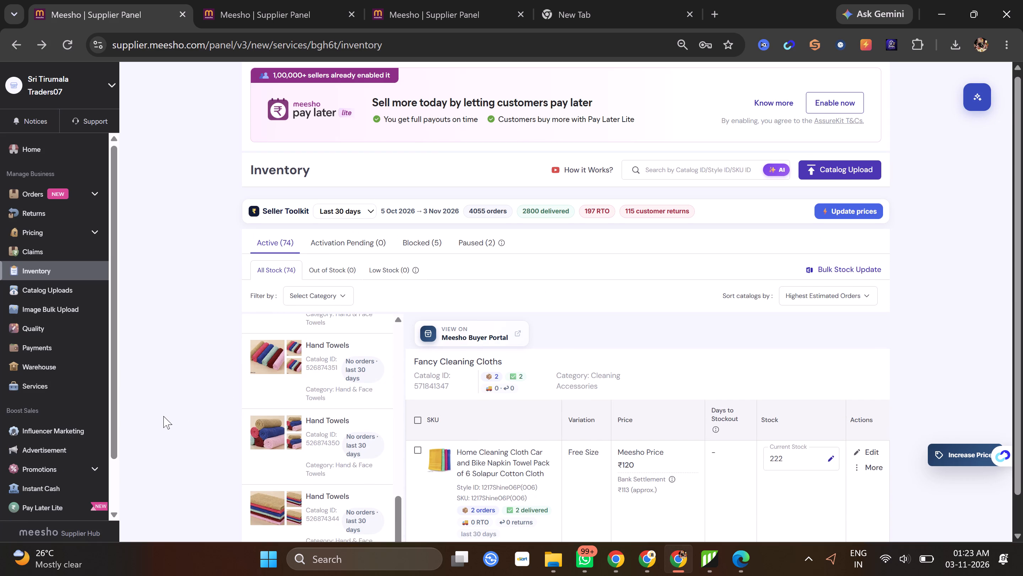
scroll(163, 416, down, 3)
click(342, 528)
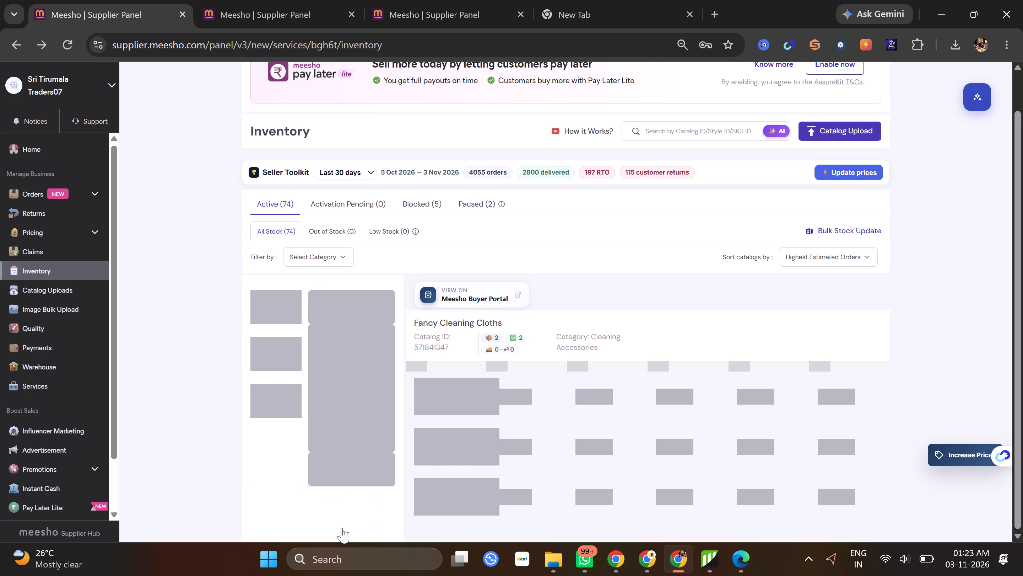
scroll(322, 449, down, 3)
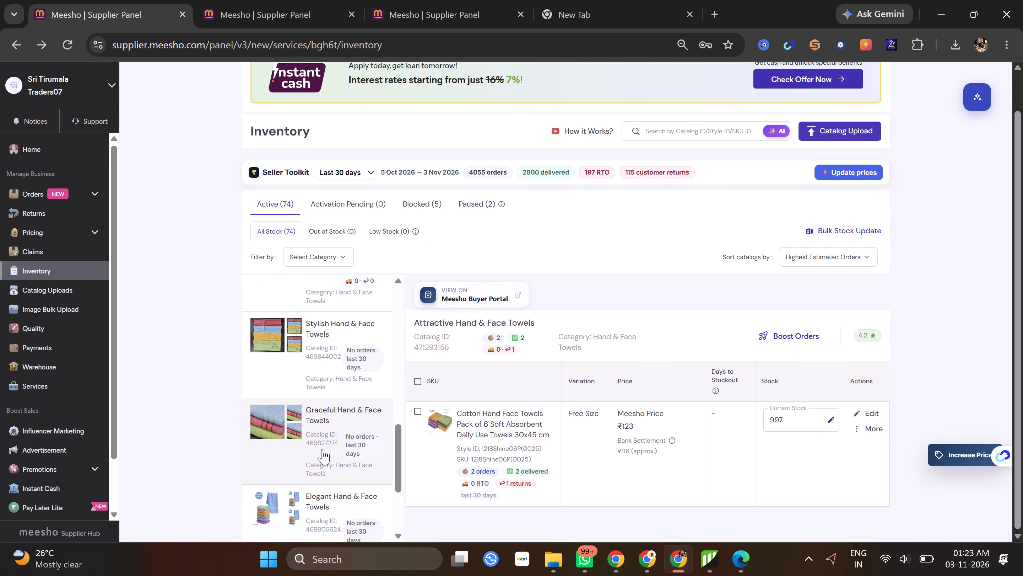
scroll(322, 449, down, 3)
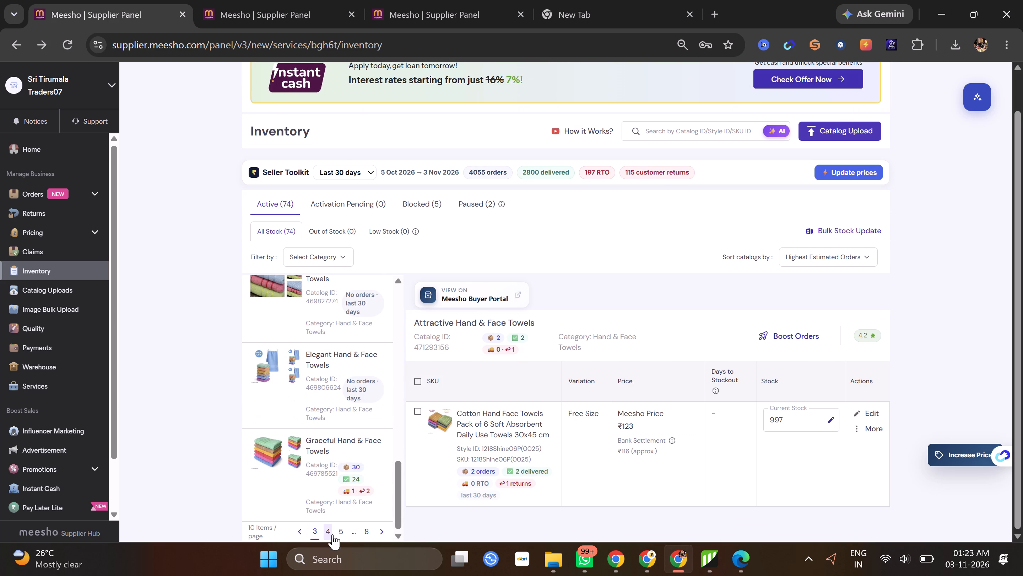
click(335, 533)
click(343, 532)
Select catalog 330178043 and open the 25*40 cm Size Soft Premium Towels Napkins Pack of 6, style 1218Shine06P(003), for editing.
scroll(316, 444, down, 1)
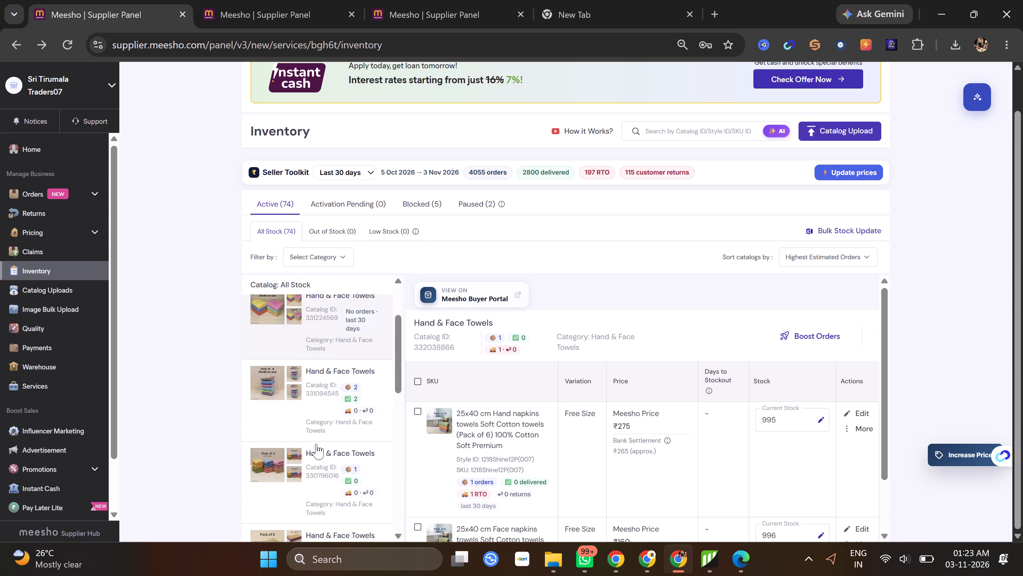
scroll(316, 444, down, 3)
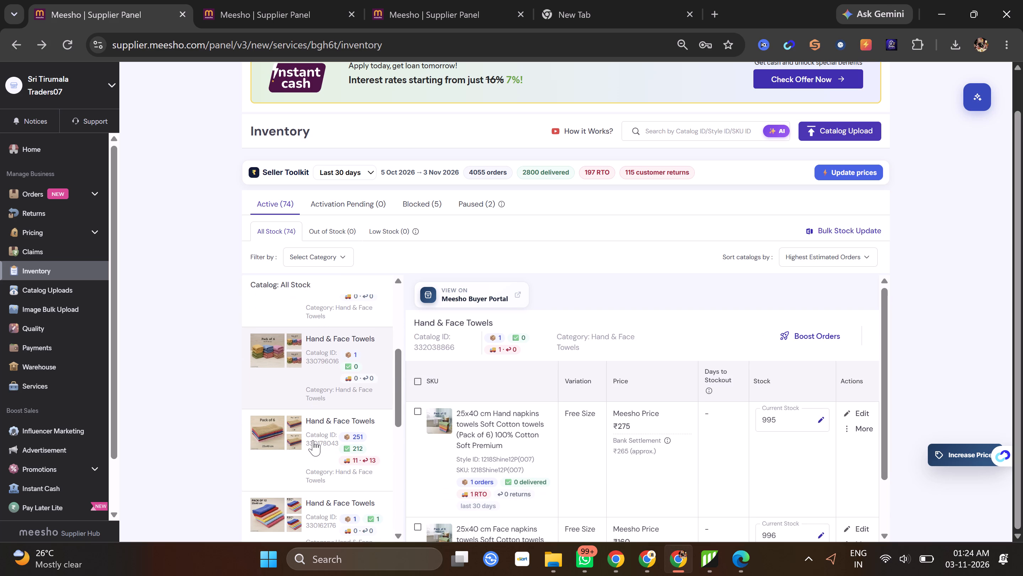
click(273, 436)
scroll(477, 446, down, 2)
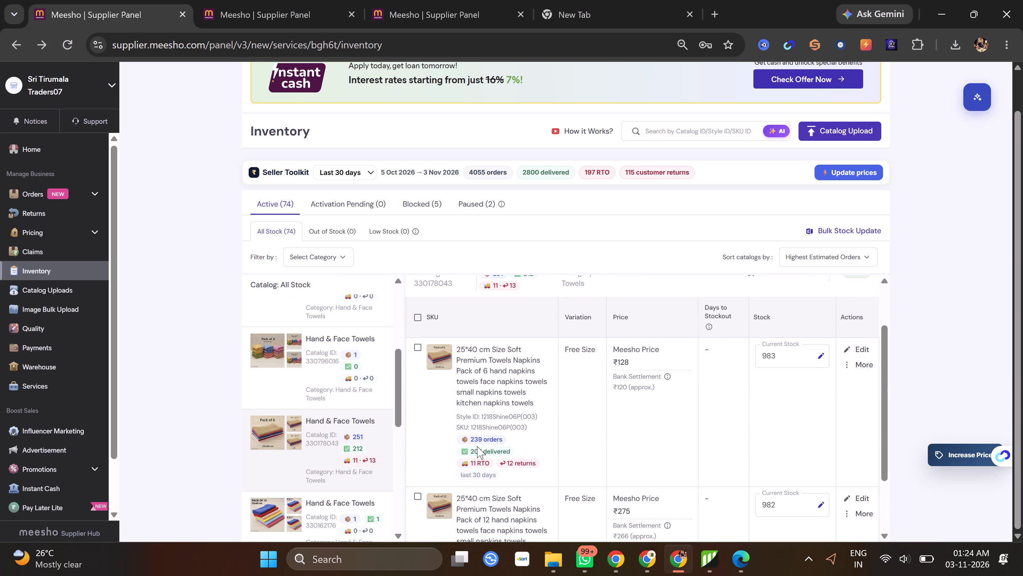
scroll(477, 446, down, 2)
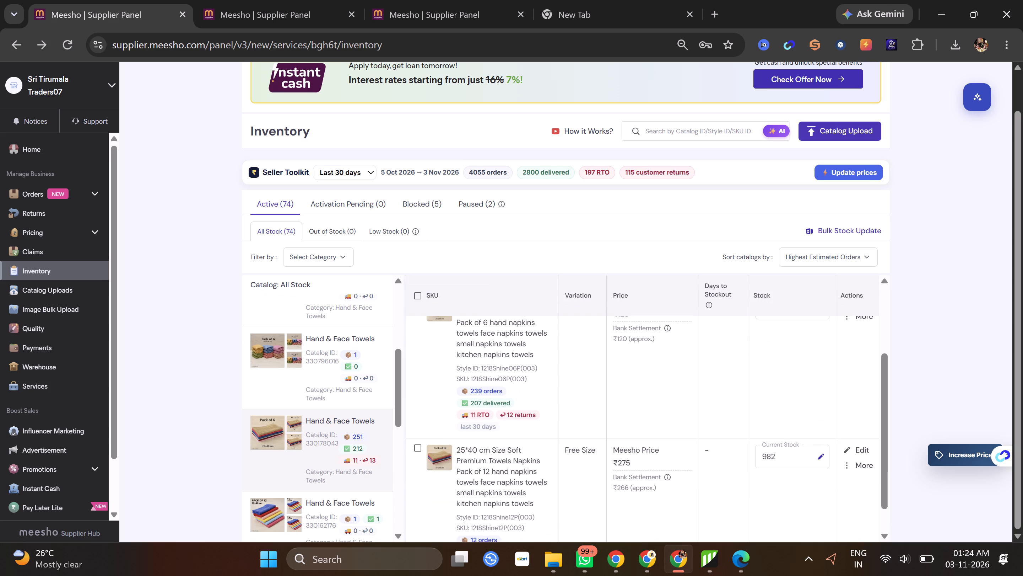
scroll(477, 446, up, 2)
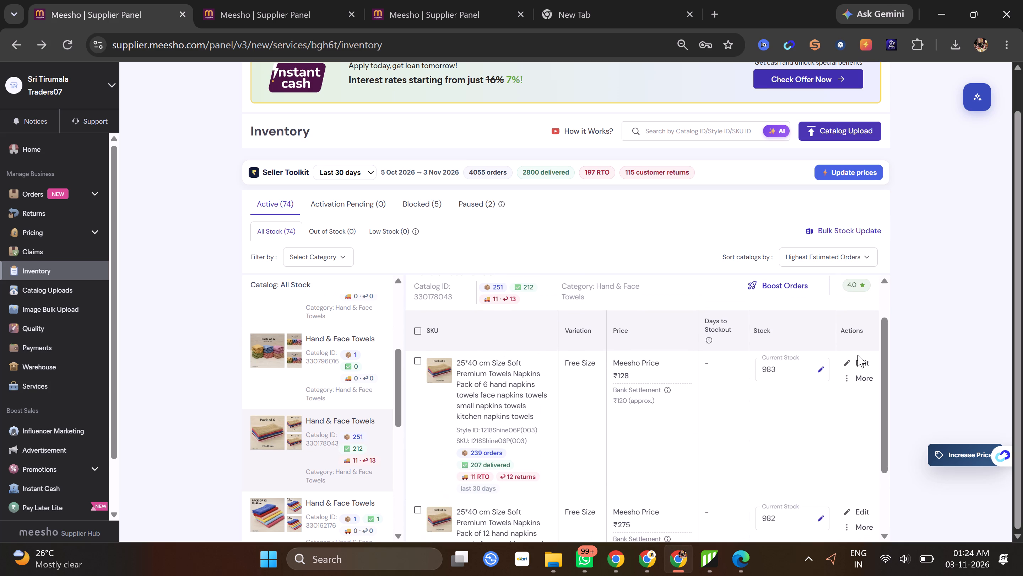
click(856, 364)
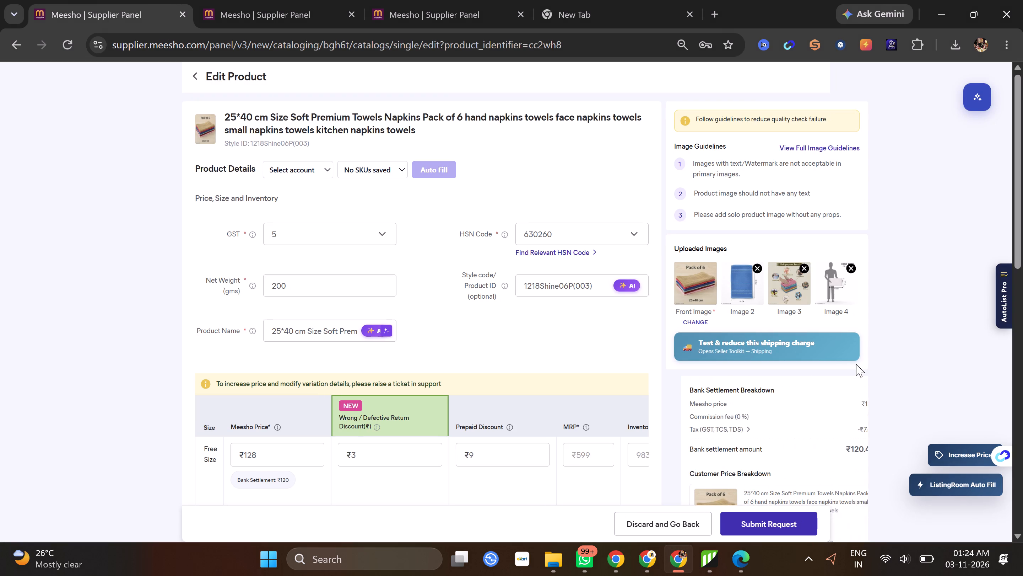
Raise a price-increase ticket for the Soft Premium Towels Napkins Pack of 6, style 1218Shine06P(003), with MSP 145, WDRP 1 and MRP 699.
click(942, 455)
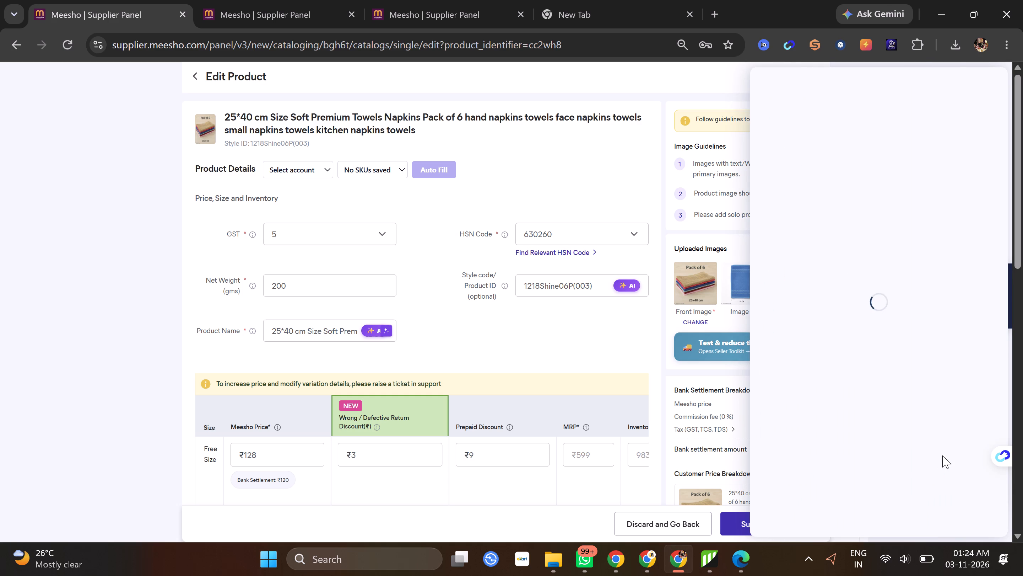
click(807, 278)
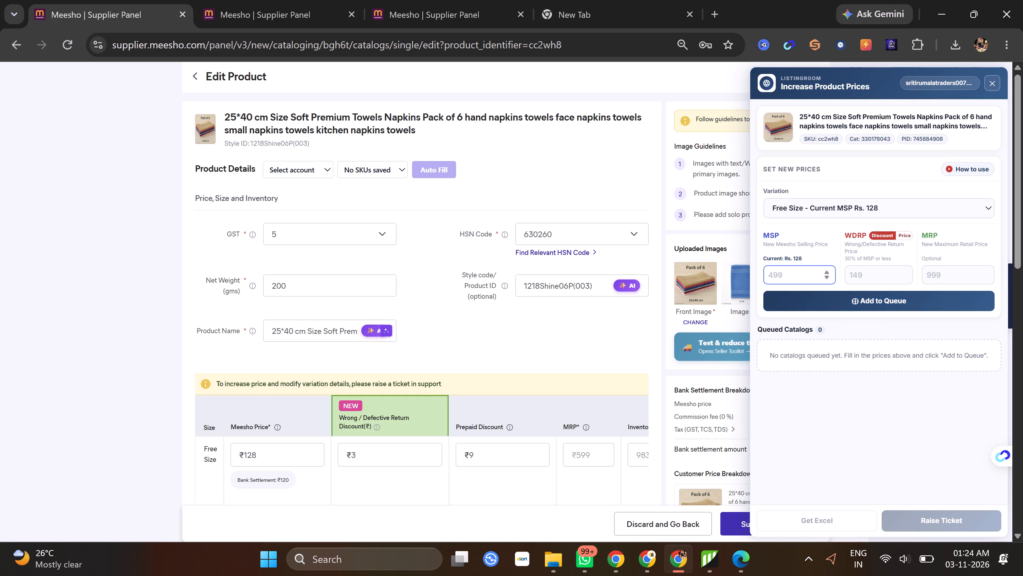
text(145)
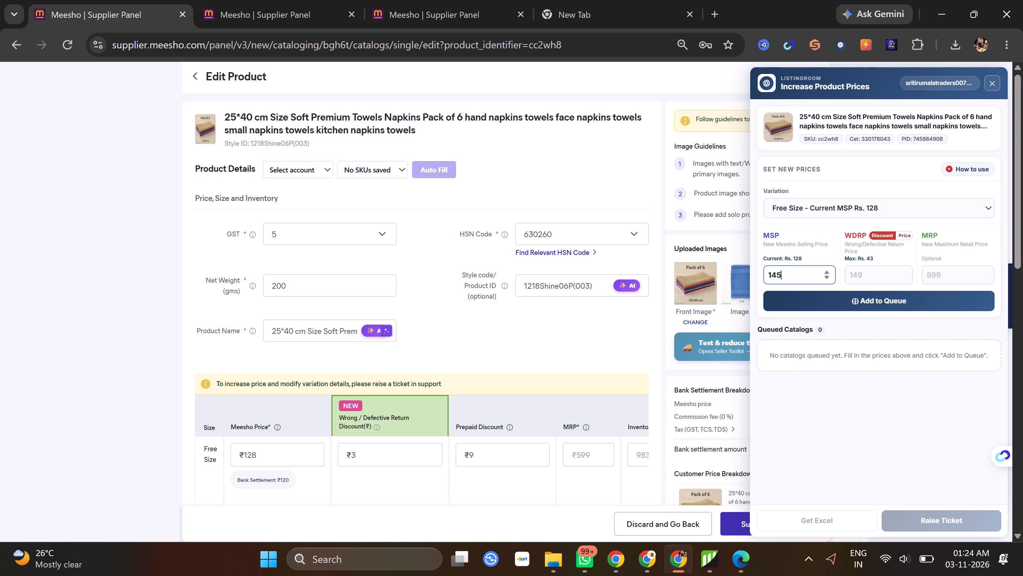
click(875, 282)
key(1)
click(942, 275)
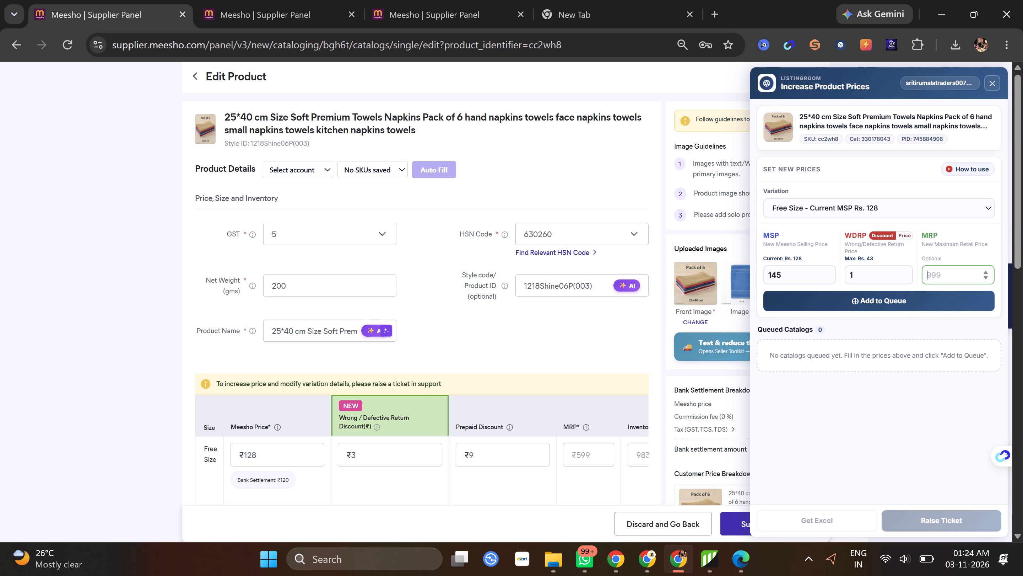
text(699)
click(920, 297)
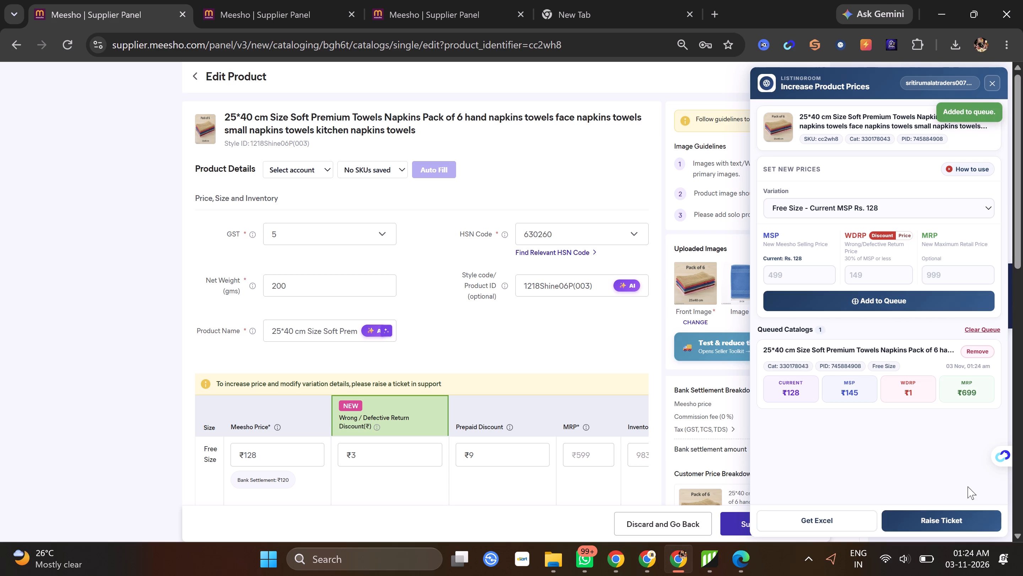
click(960, 529)
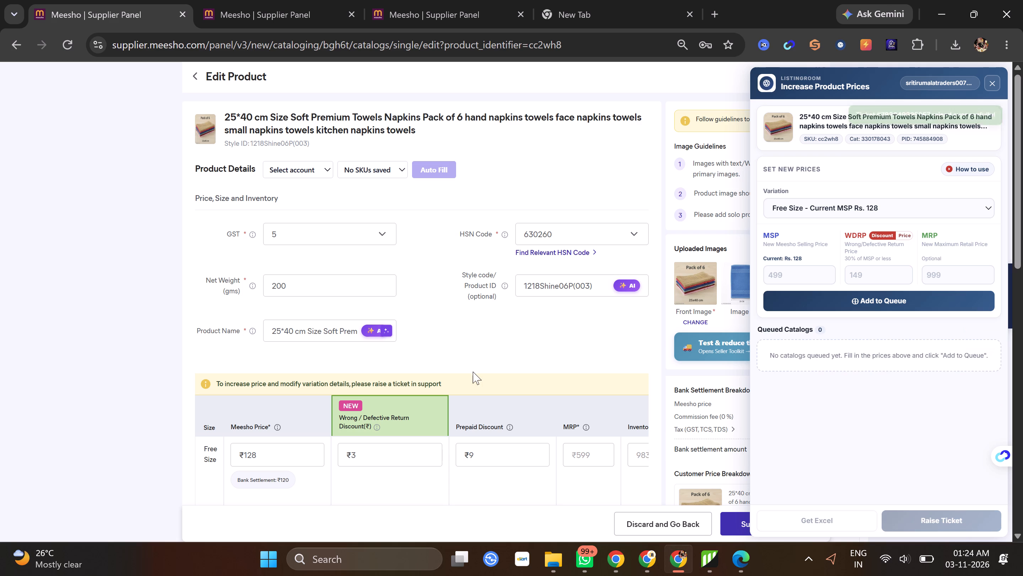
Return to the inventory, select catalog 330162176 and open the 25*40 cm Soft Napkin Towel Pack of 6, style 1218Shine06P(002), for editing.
click(18, 48)
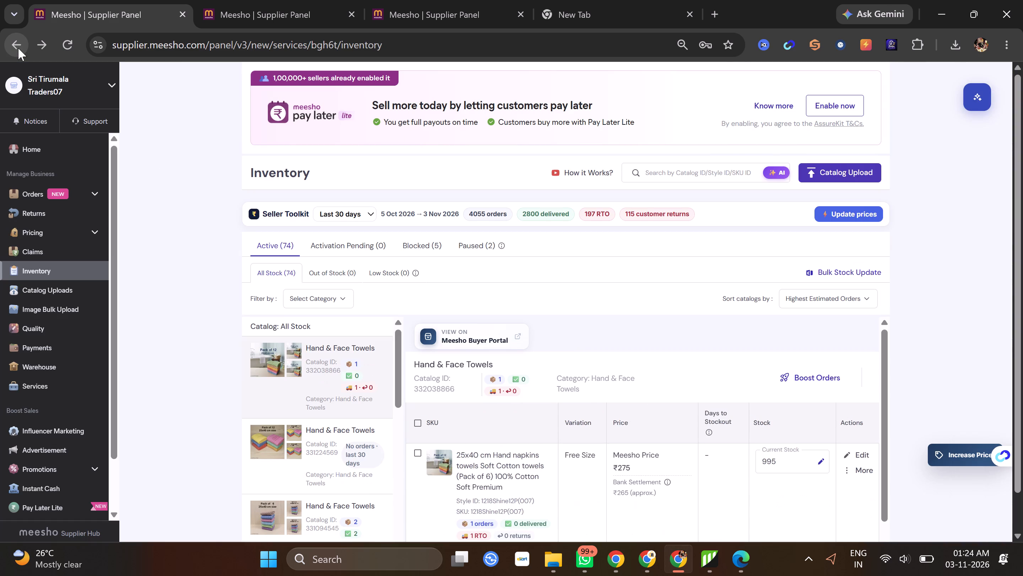
scroll(206, 188, down, 2)
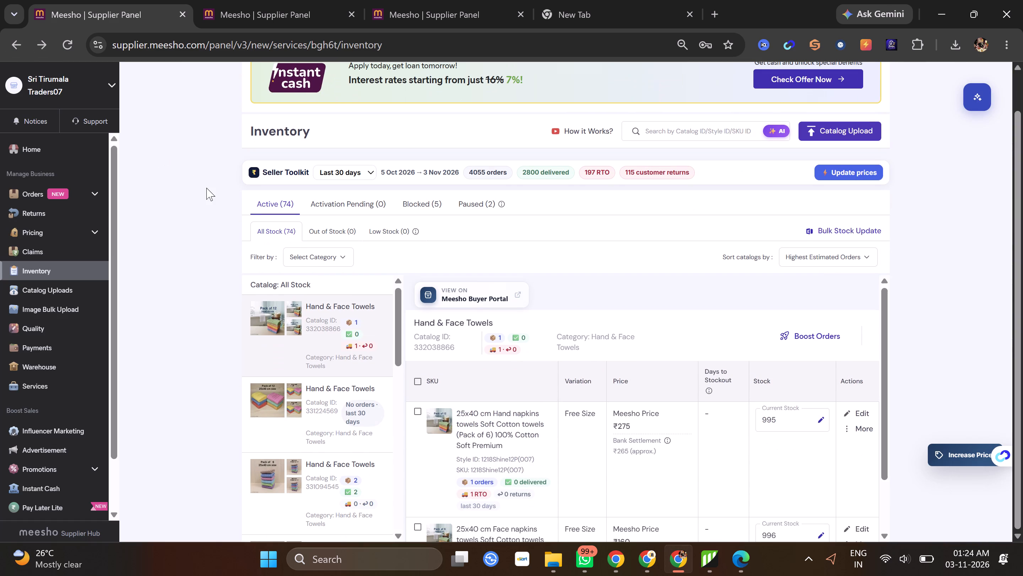
scroll(206, 188, down, 1)
scroll(301, 409, down, 5)
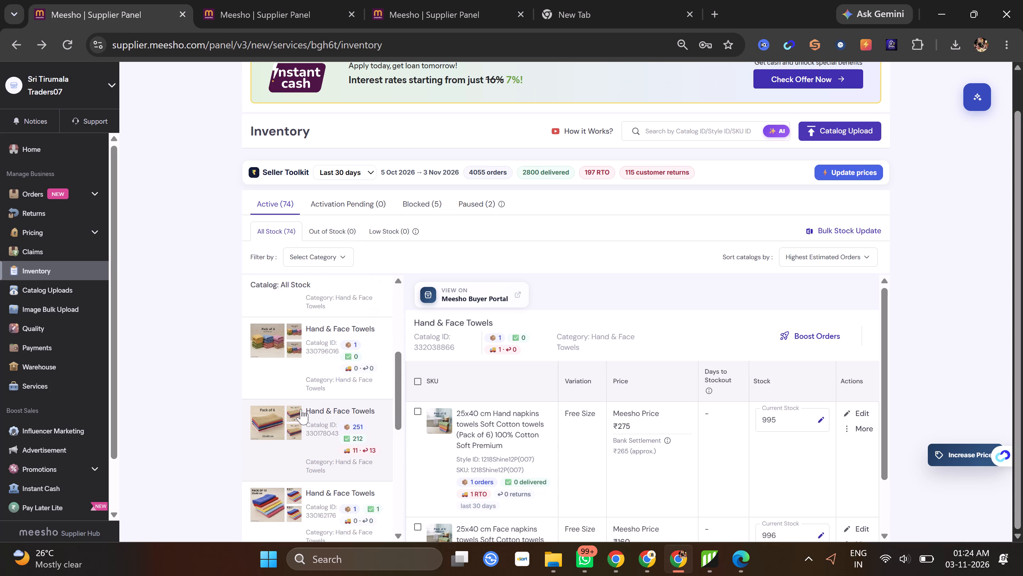
scroll(301, 409, down, 1)
click(278, 410)
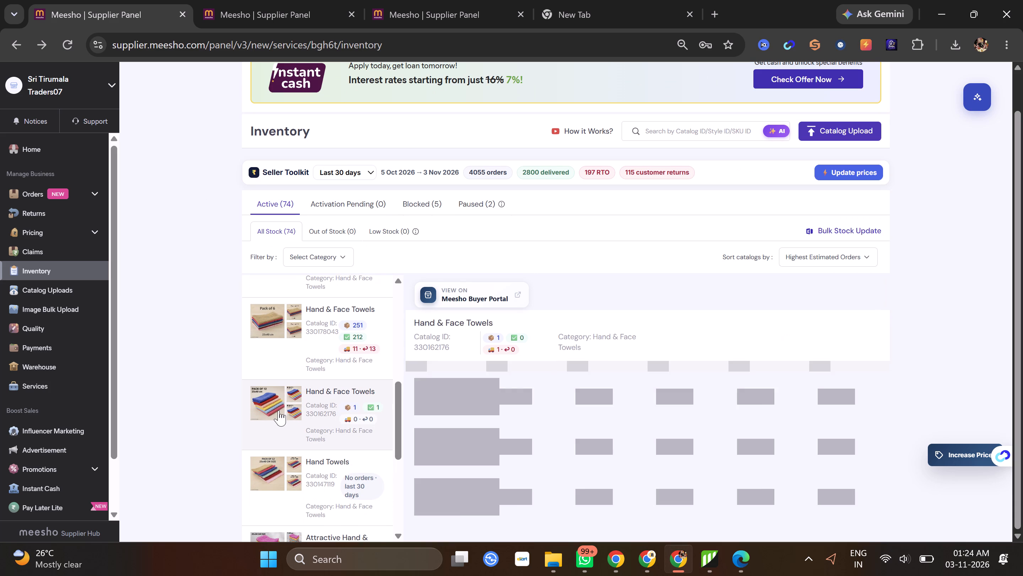
scroll(481, 434, down, 1)
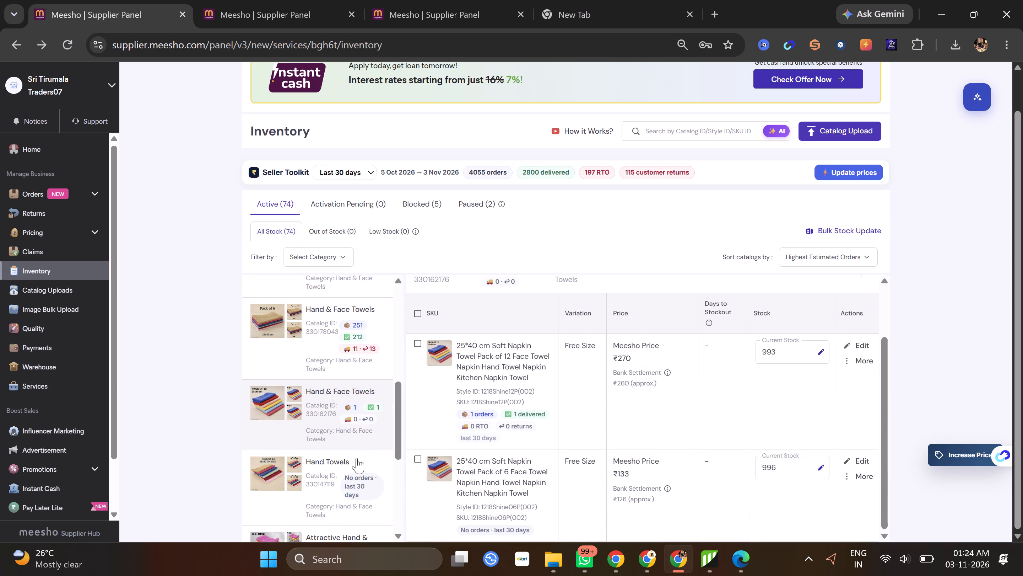
click(280, 479)
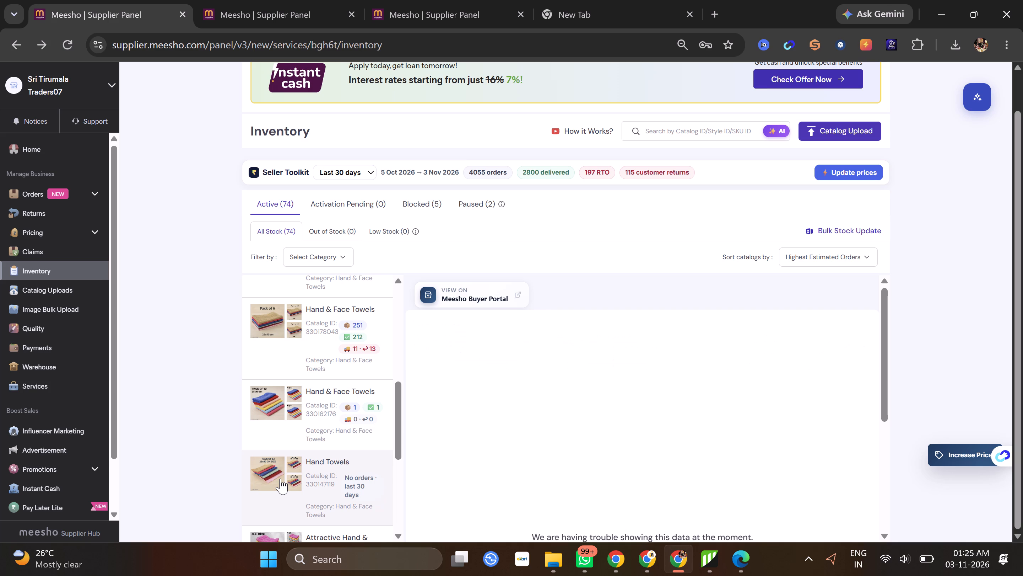
click(283, 412)
scroll(548, 464, down, 2)
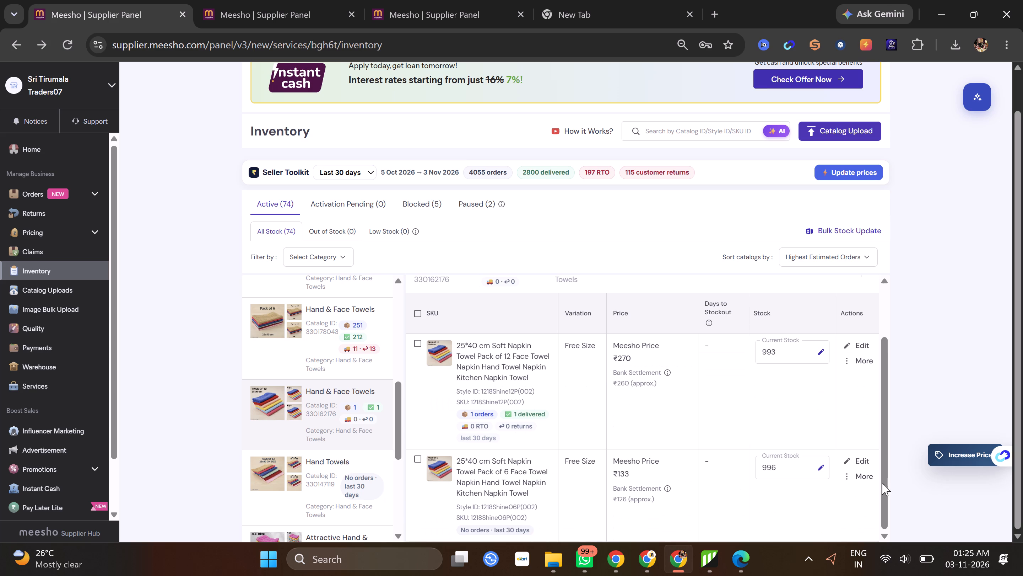
click(862, 459)
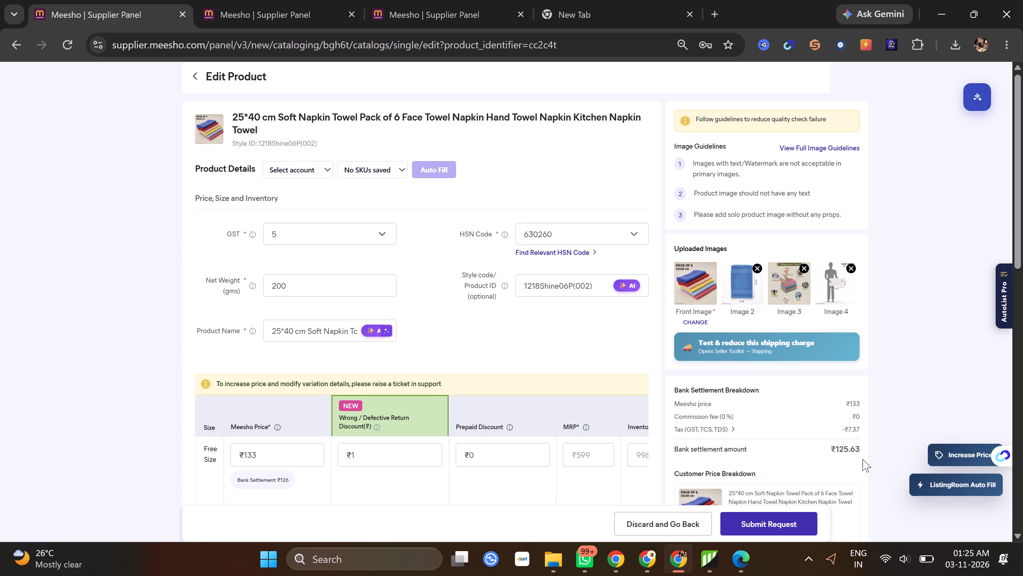
Raise a price-increase ticket for the Soft Napkin Towel Pack of 6, style 1218Shine06P(002), with MSP 145, WDRP 1 and MRP 699.
click(960, 455)
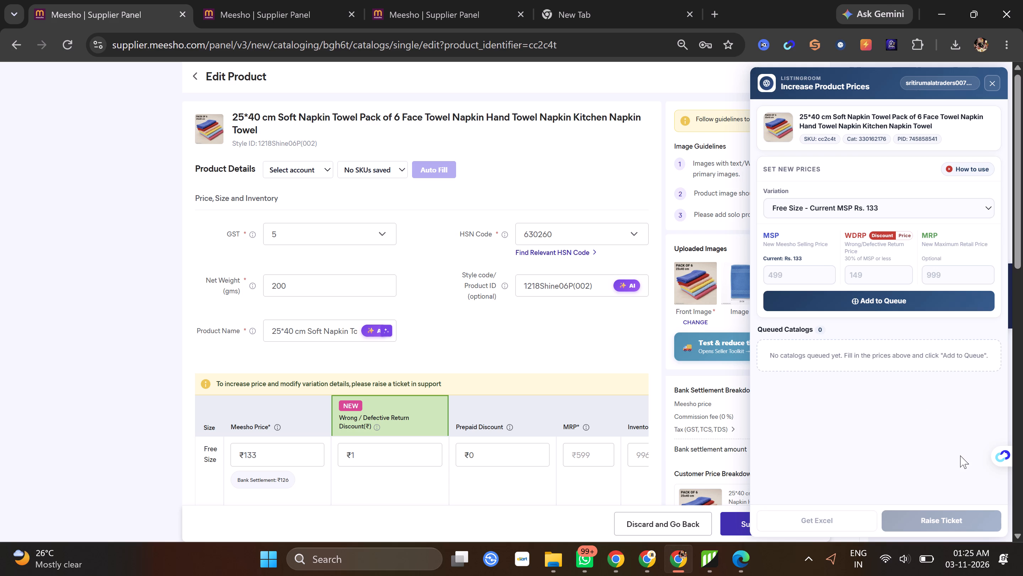
click(792, 273)
text(145)
click(860, 281)
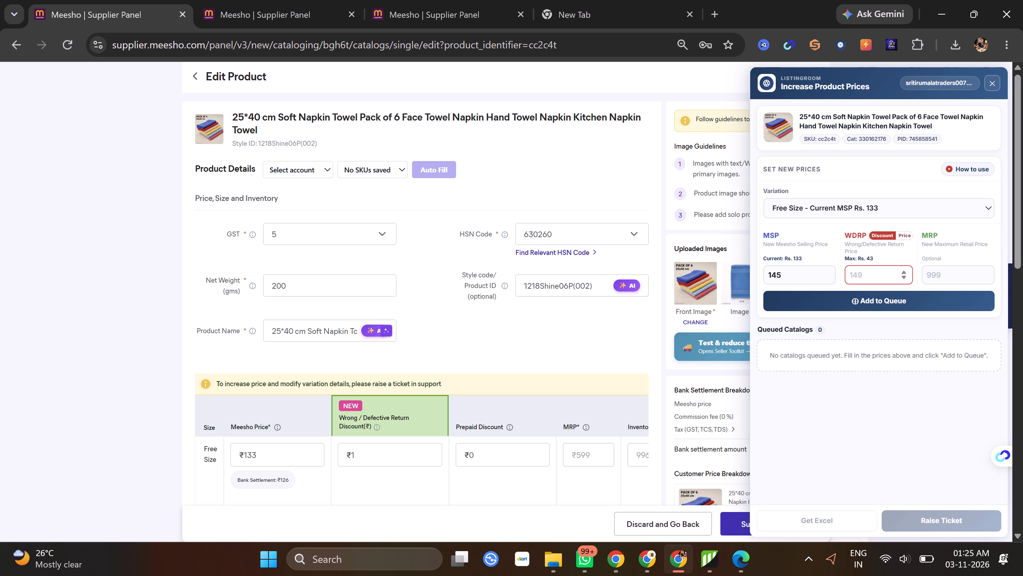
key(1)
click(943, 279)
text(699)
click(944, 303)
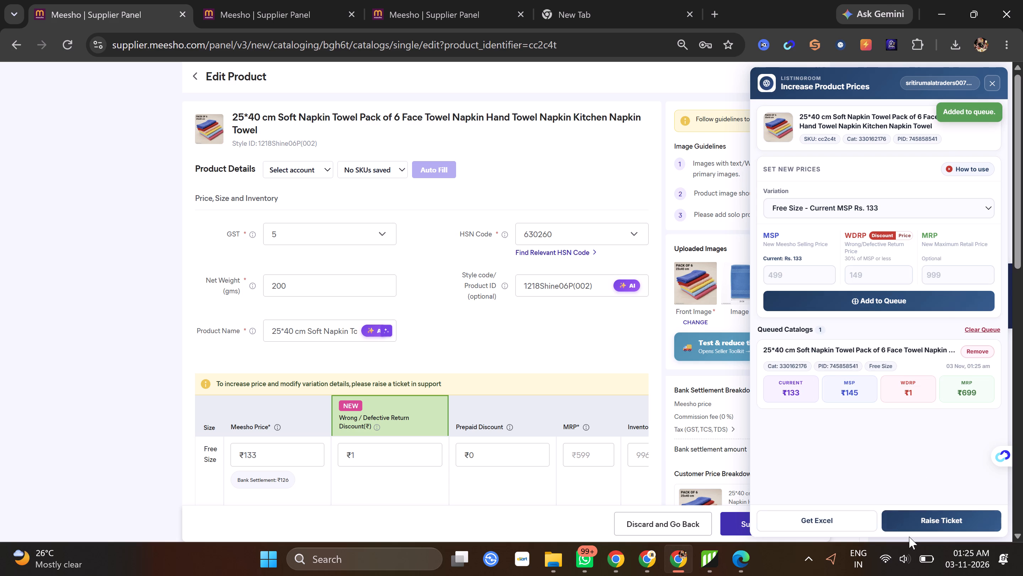
click(926, 522)
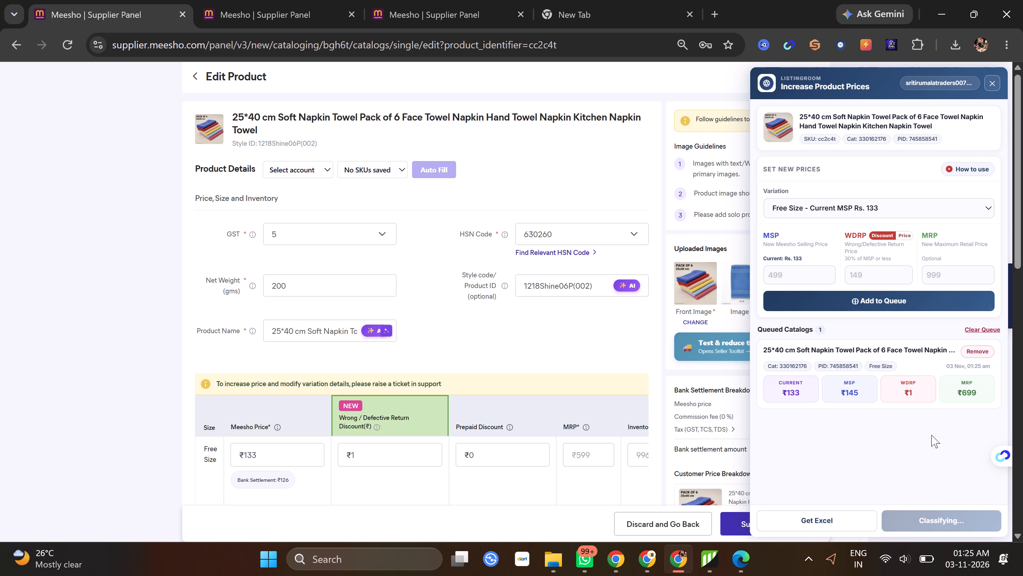
click(992, 83)
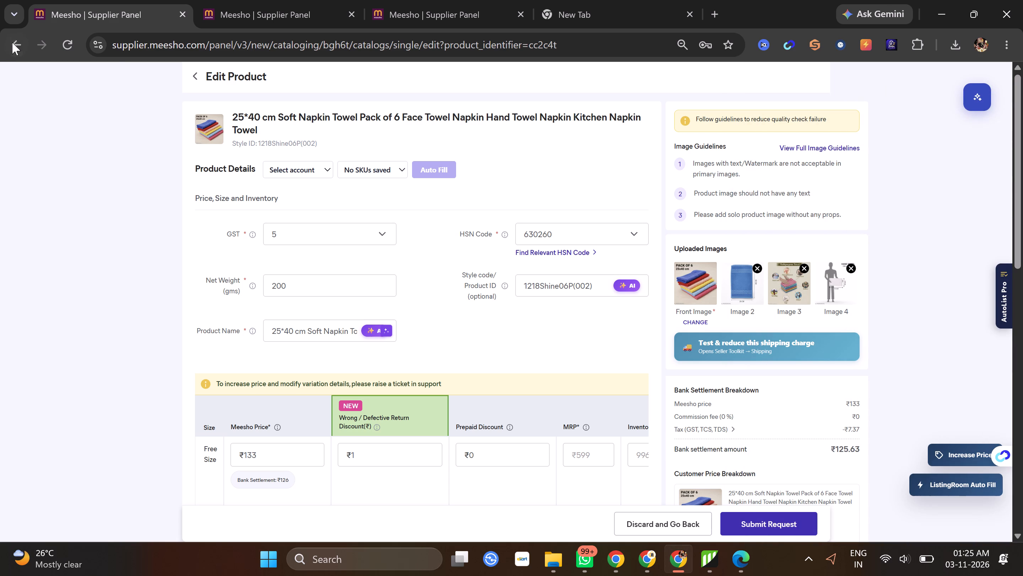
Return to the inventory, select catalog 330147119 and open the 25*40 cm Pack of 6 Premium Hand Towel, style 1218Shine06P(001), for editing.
click(12, 43)
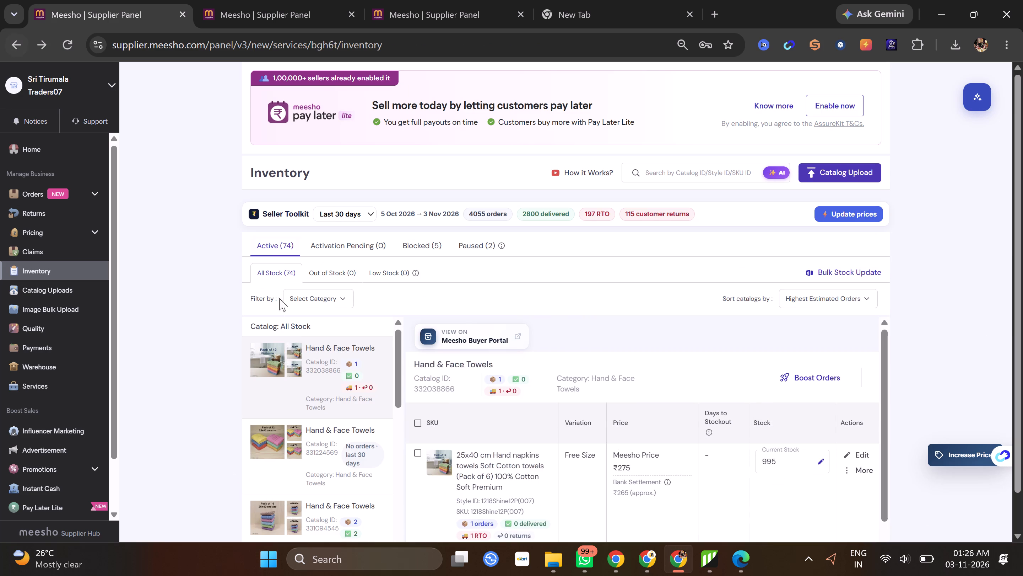
scroll(288, 380, down, 4)
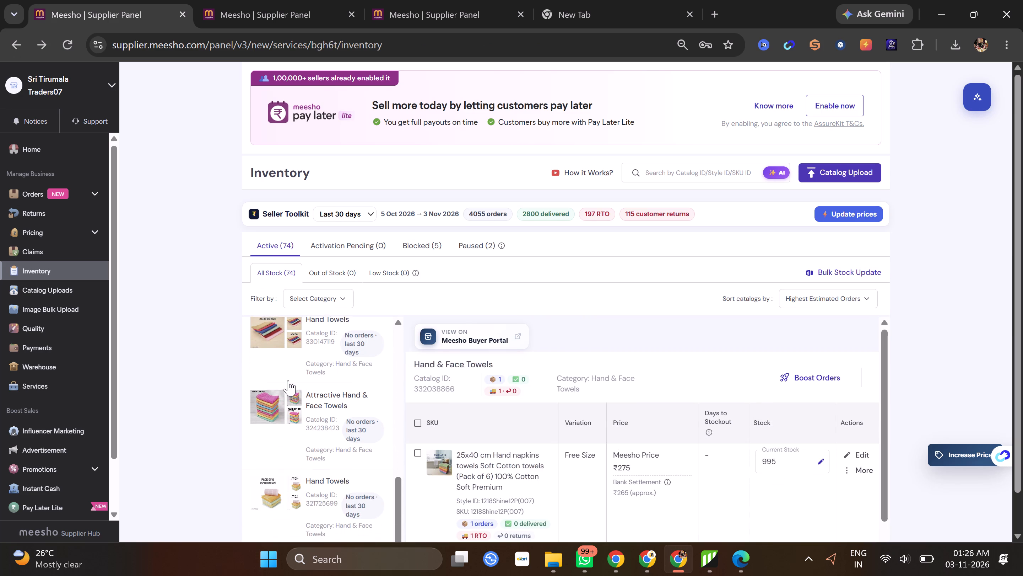
scroll(288, 380, up, 2)
click(275, 464)
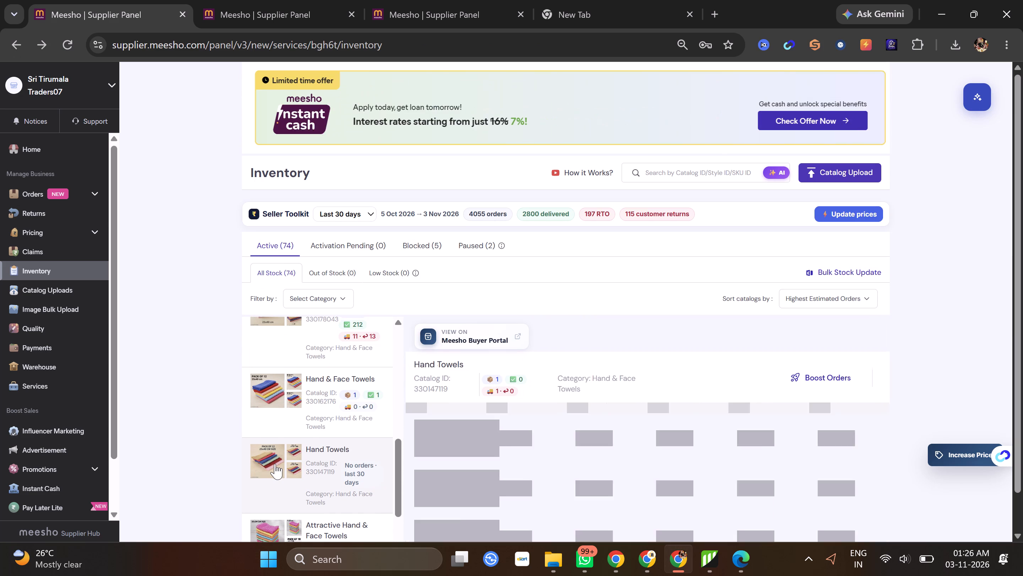
scroll(433, 408, down, 2)
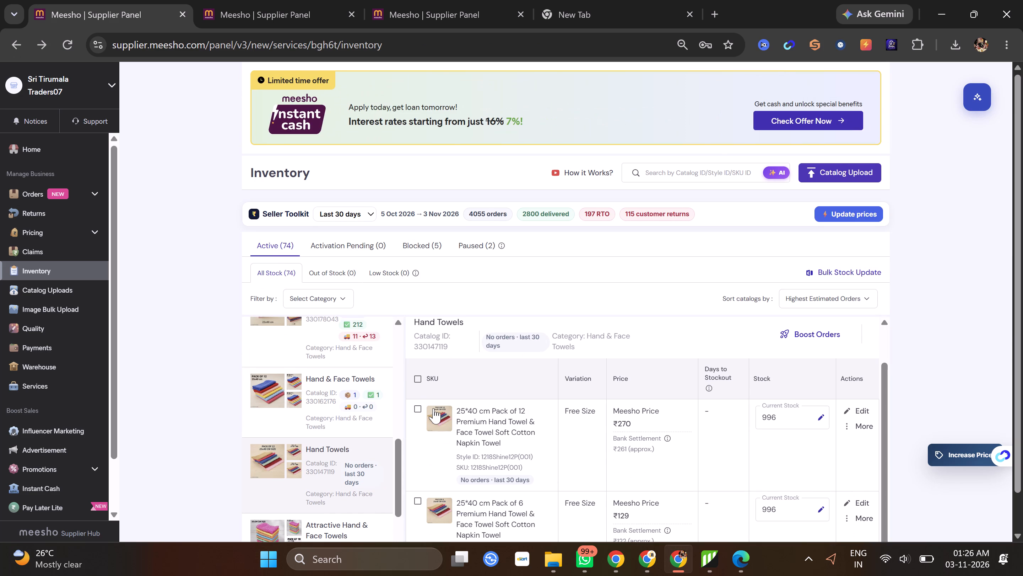
scroll(643, 442, down, 2)
click(854, 461)
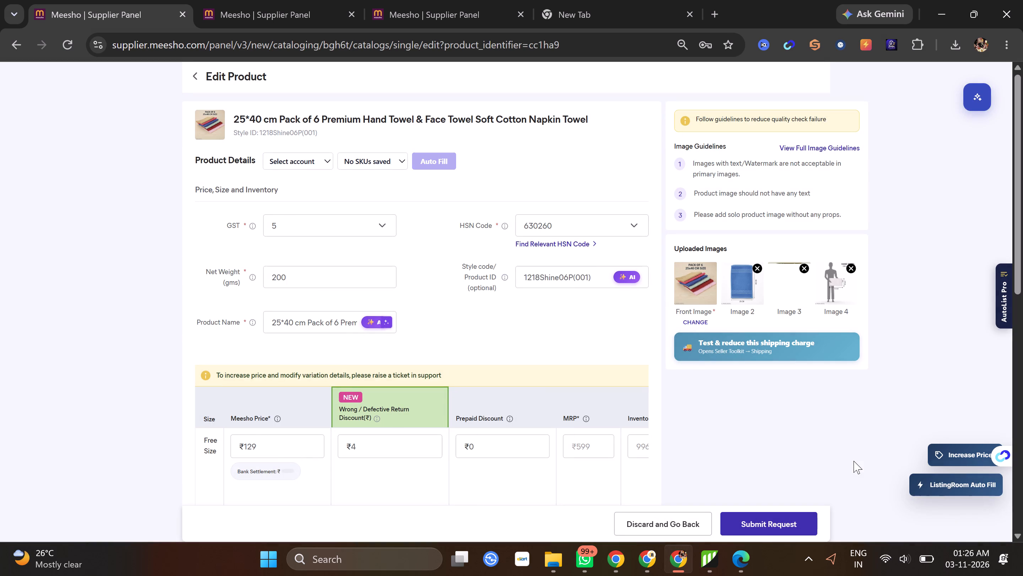
Raise a price-increase ticket for the Pack of 6 Premium Hand Towel, style 1218Shine06P(001), with MSP 145, WDRP 1 and MRP 699.
click(946, 451)
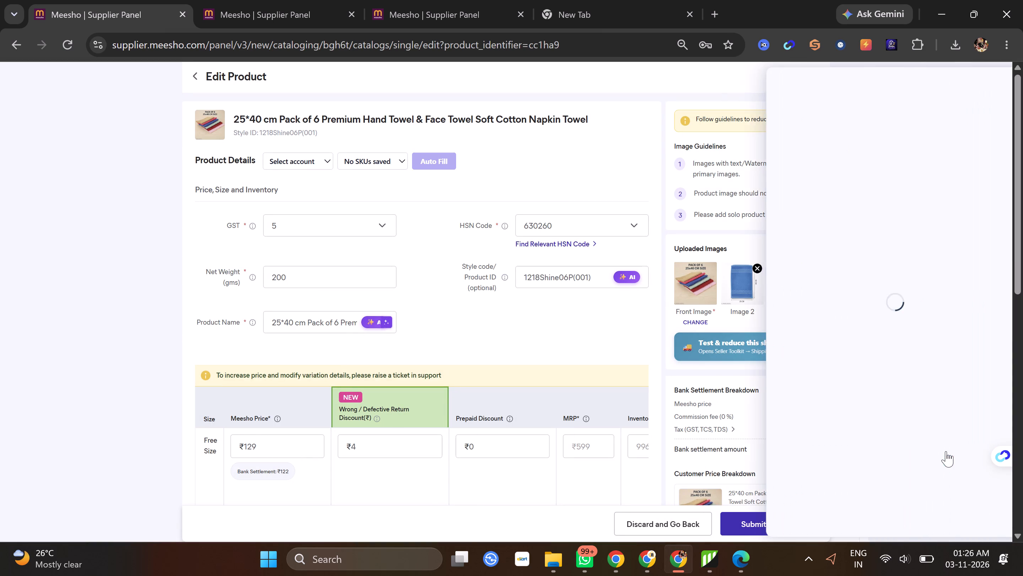
click(799, 269)
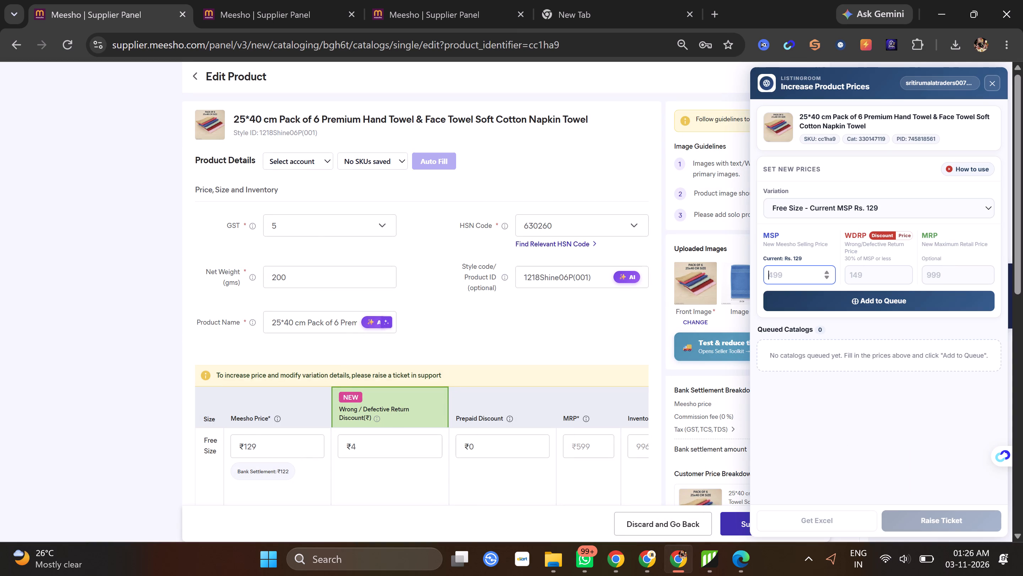
text(145)
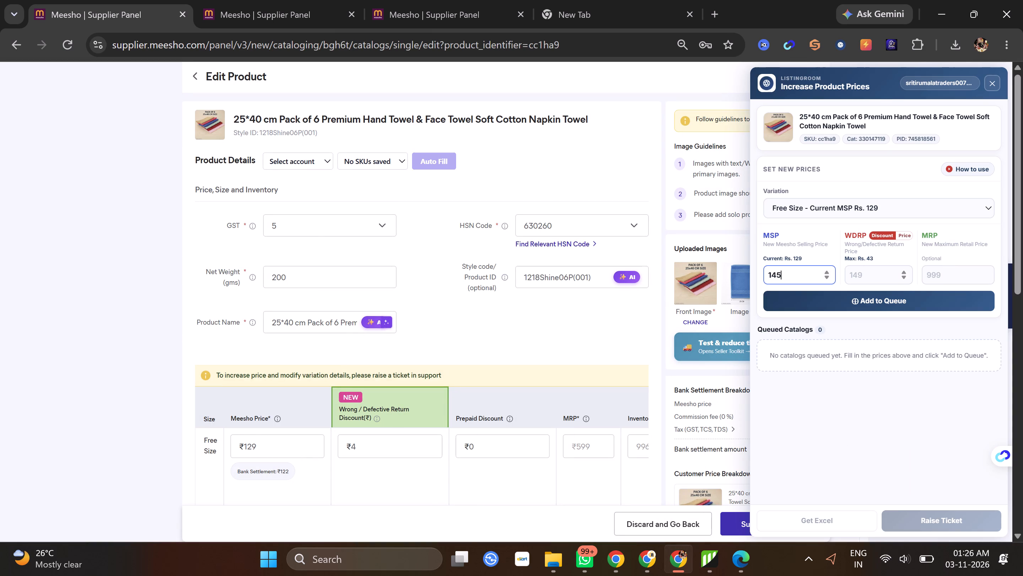
click(859, 269)
key(1)
click(943, 279)
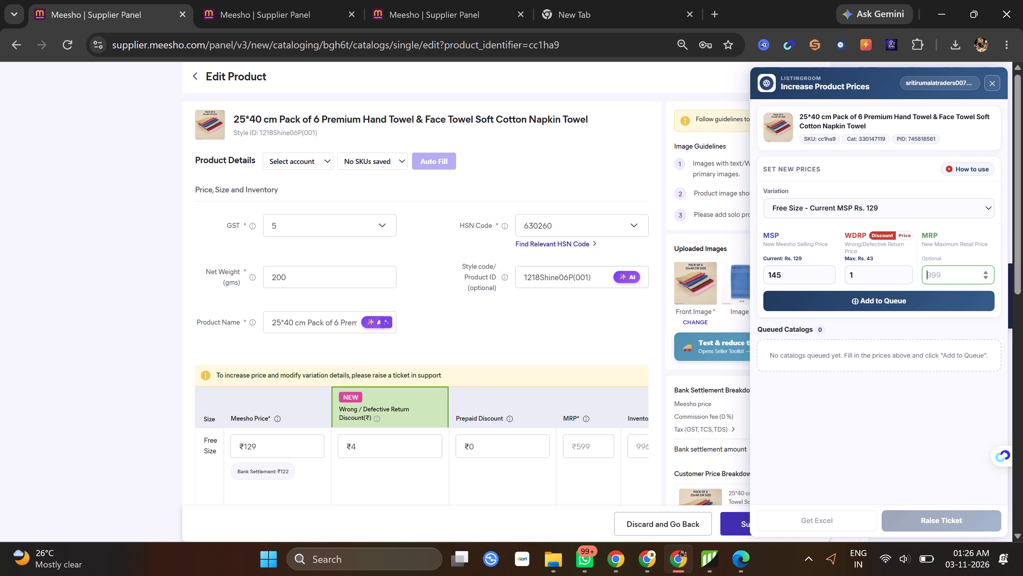
key(4)
key(BackSpace)
text(699)
click(950, 297)
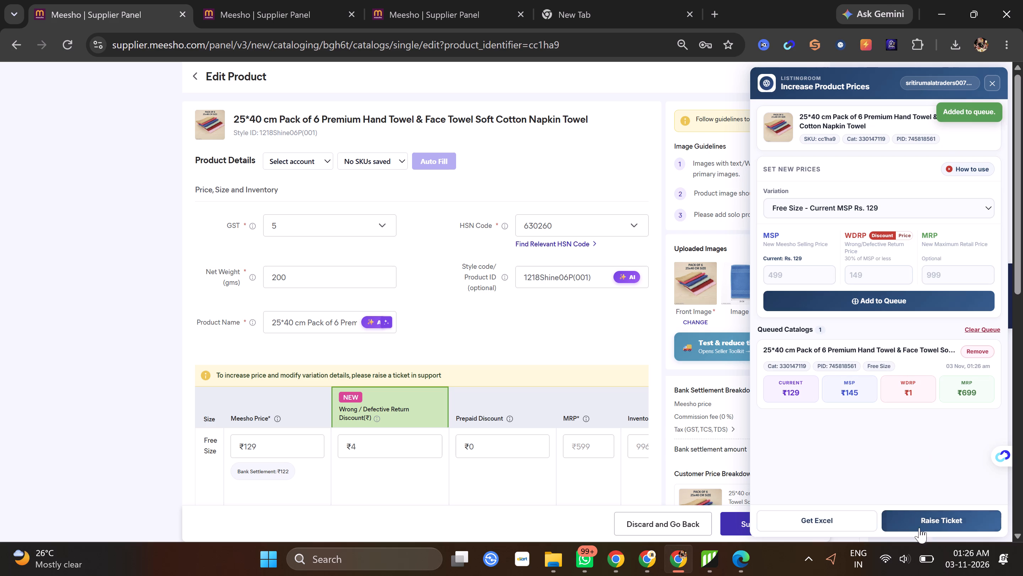
click(929, 529)
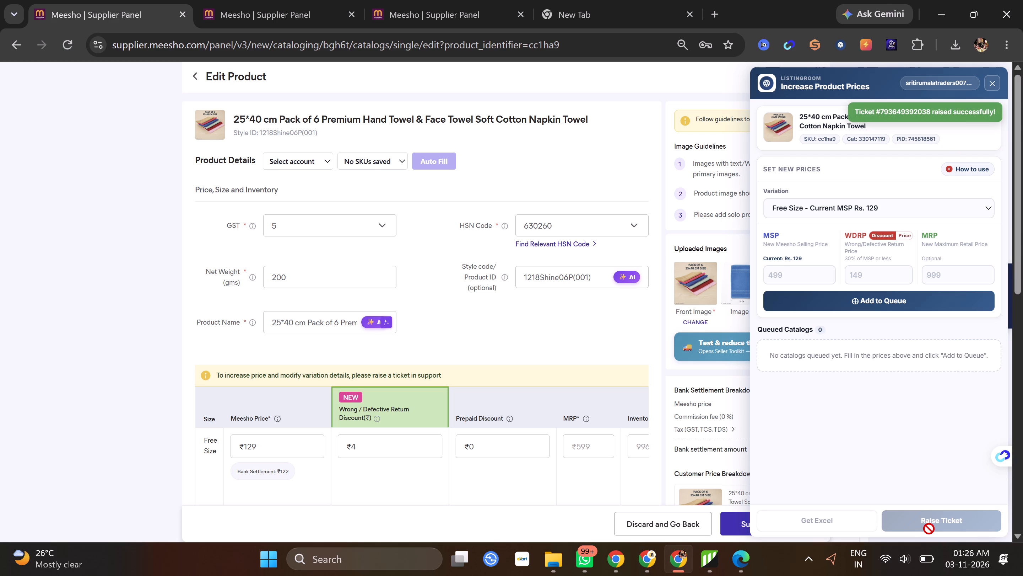
click(990, 83)
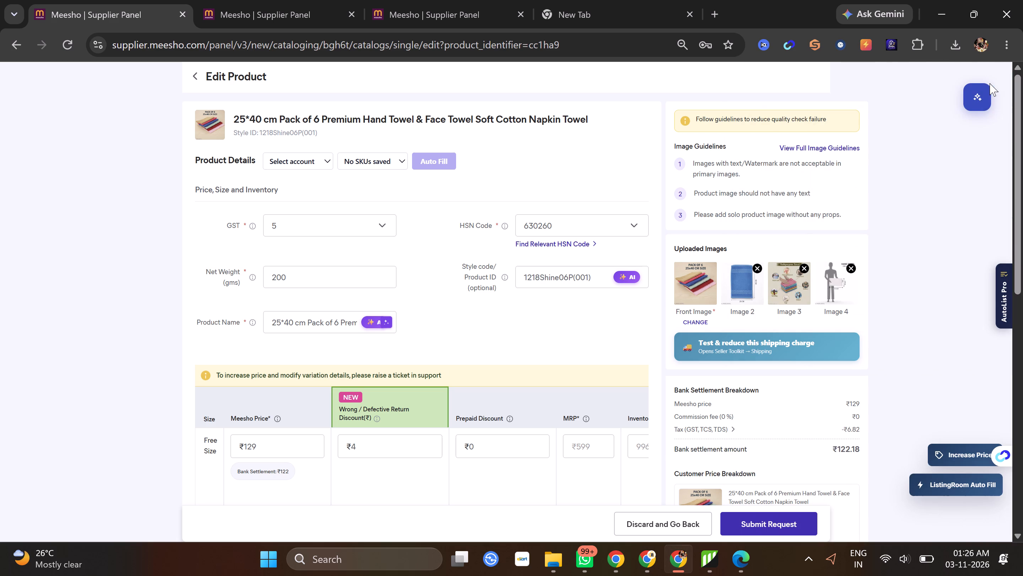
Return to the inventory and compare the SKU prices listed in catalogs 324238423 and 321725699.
click(15, 46)
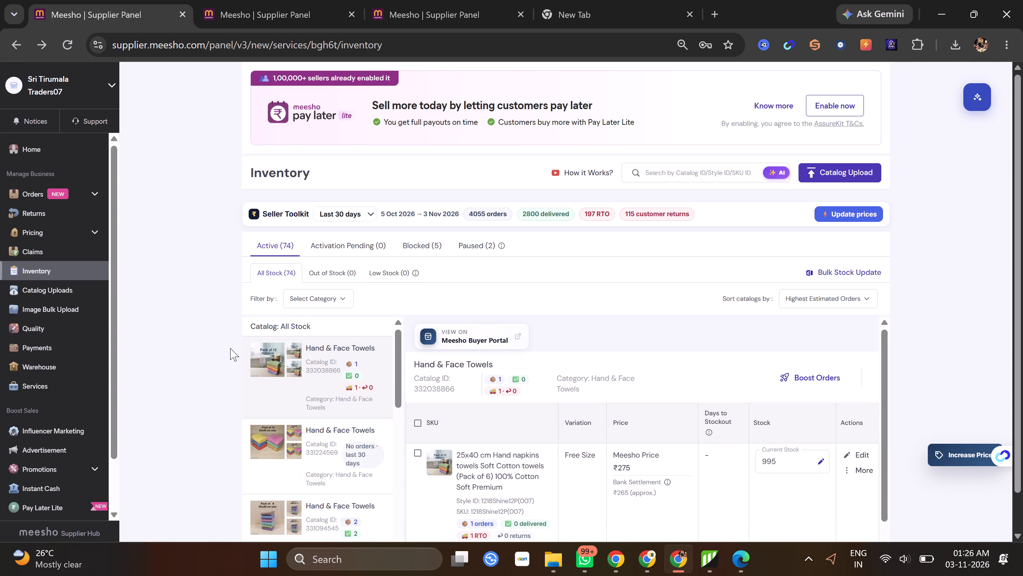
scroll(287, 414, down, 6)
scroll(287, 414, right, 1)
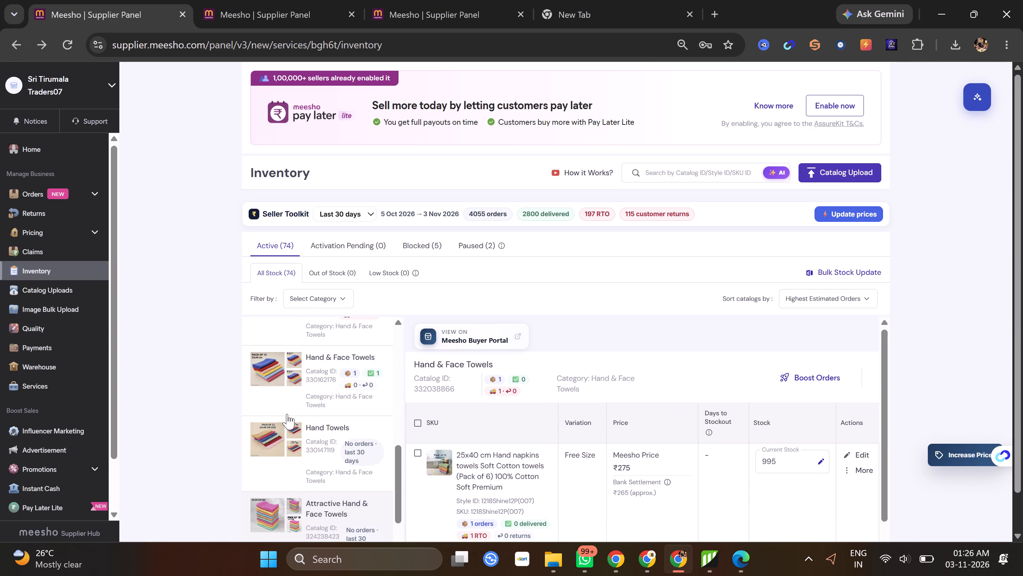
scroll(287, 414, right, 1)
click(287, 414)
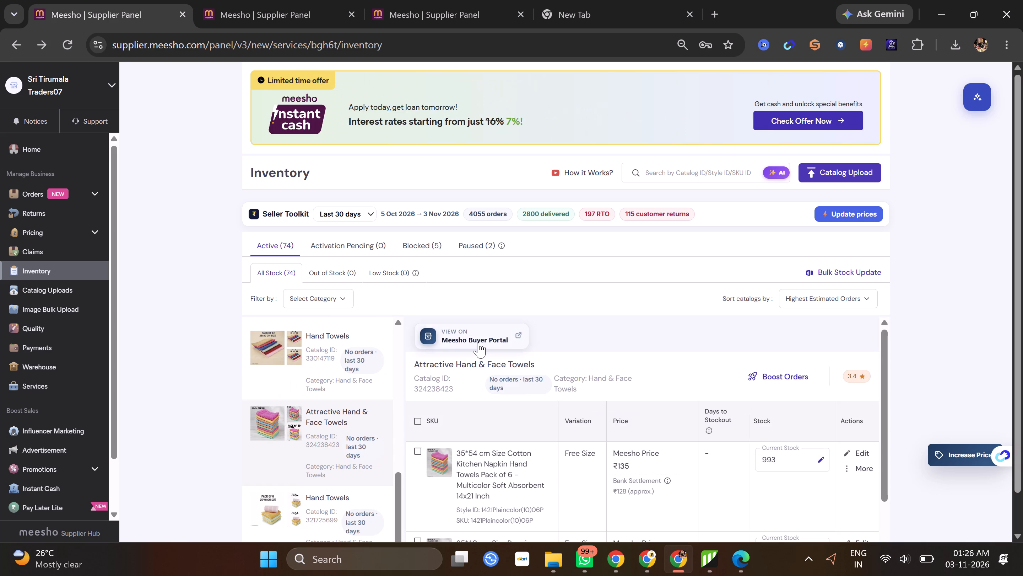
scroll(478, 342, down, 3)
scroll(519, 433, right, 1)
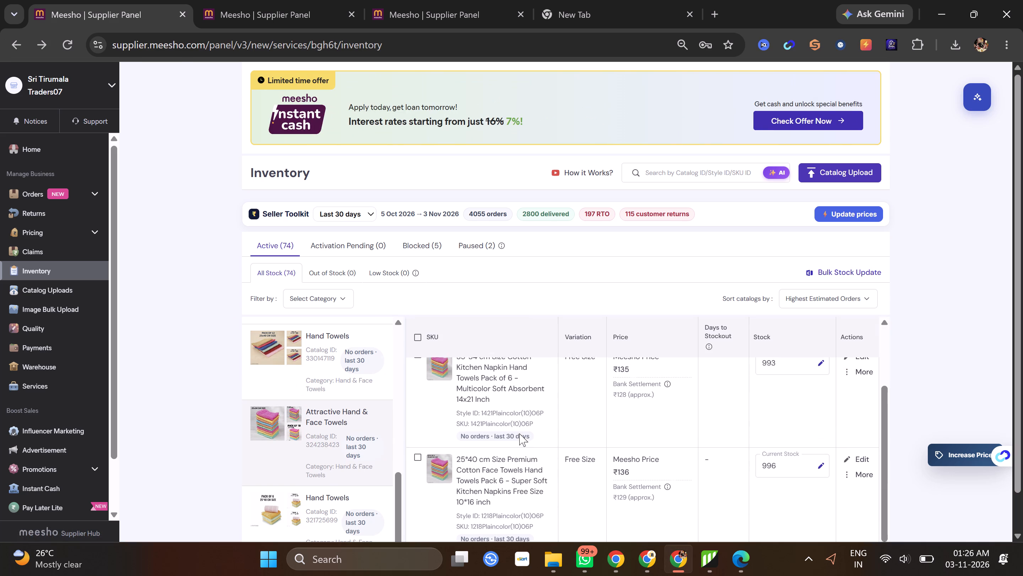
scroll(519, 433, right, 2)
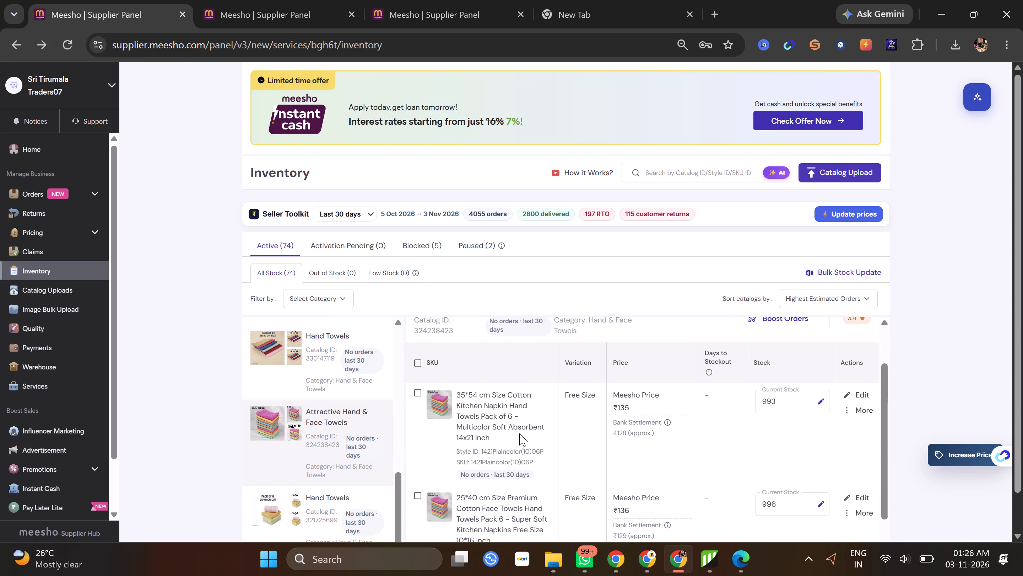
scroll(519, 433, right, 1)
scroll(519, 433, down, 2)
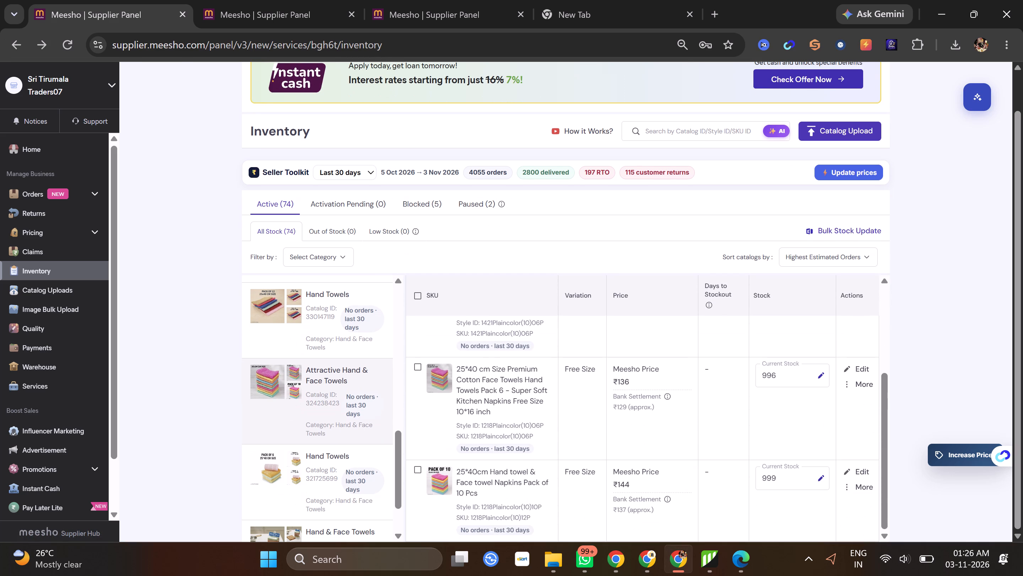
click(263, 473)
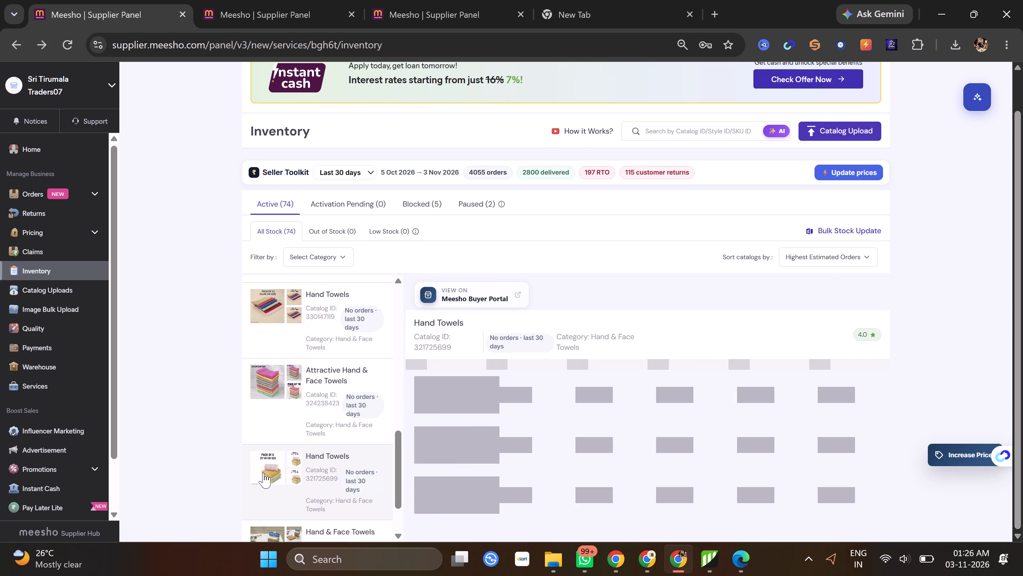
click(282, 391)
scroll(499, 480, down, 5)
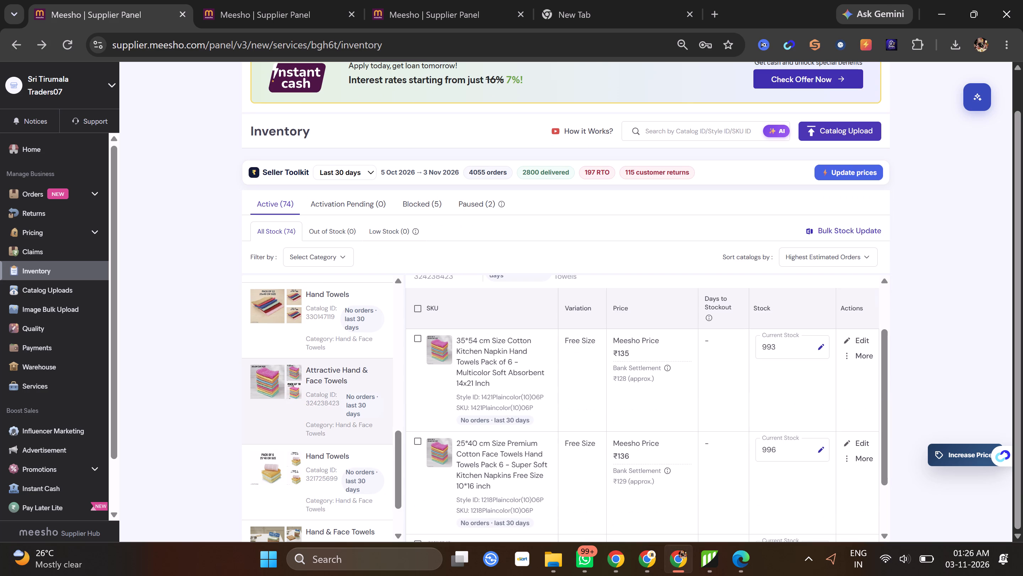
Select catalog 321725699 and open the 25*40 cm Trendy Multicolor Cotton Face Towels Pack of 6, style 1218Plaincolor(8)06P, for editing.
click(286, 484)
scroll(560, 426, down, 2)
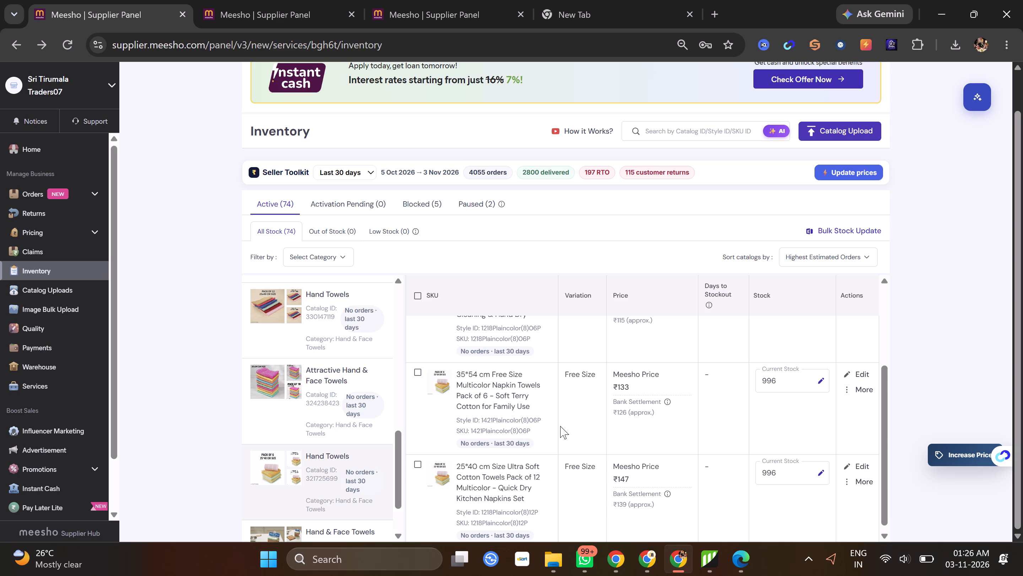
scroll(560, 426, up, 1)
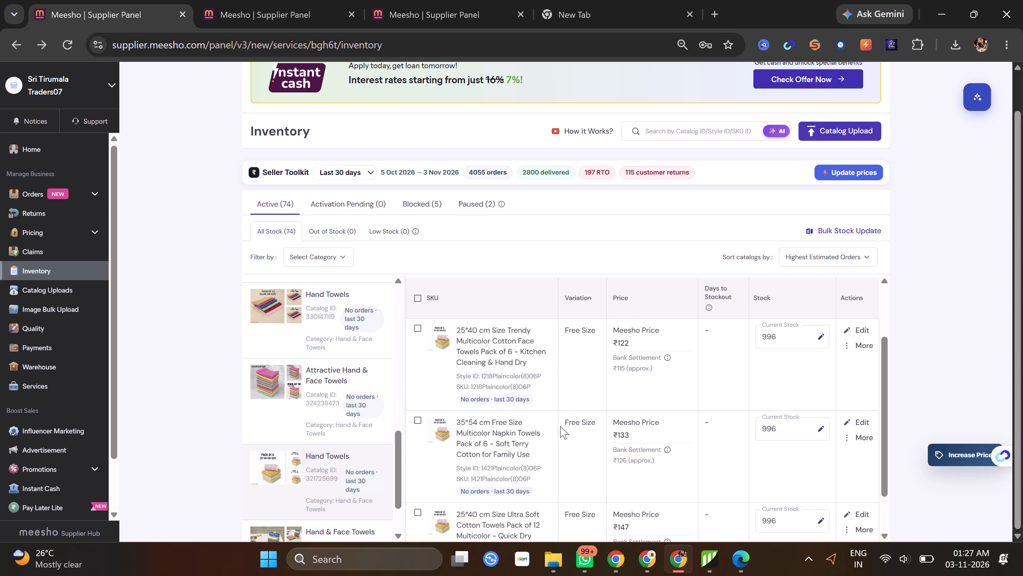
scroll(560, 426, up, 1)
scroll(560, 426, down, 2)
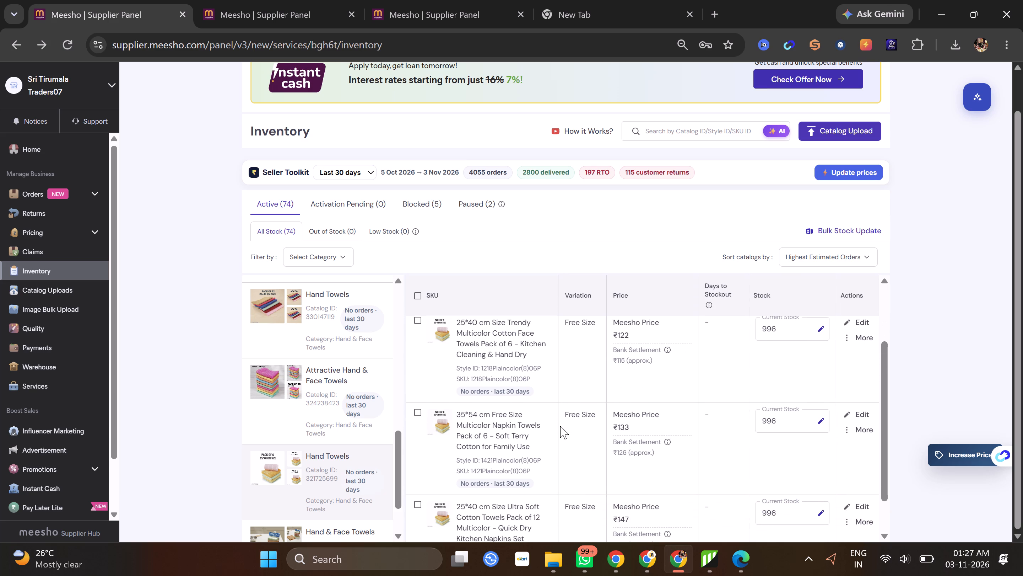
scroll(560, 426, down, 2)
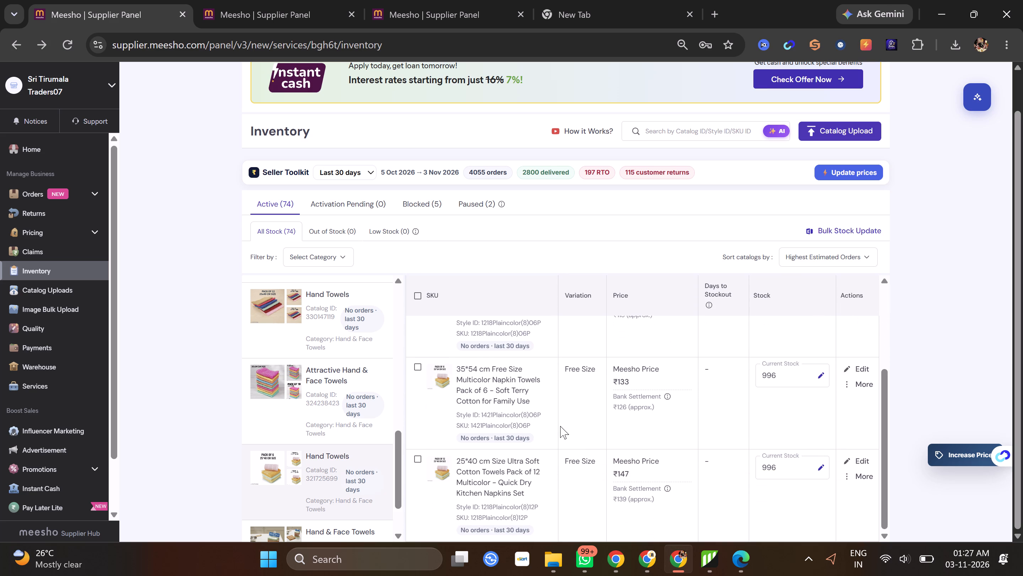
scroll(560, 426, up, 1)
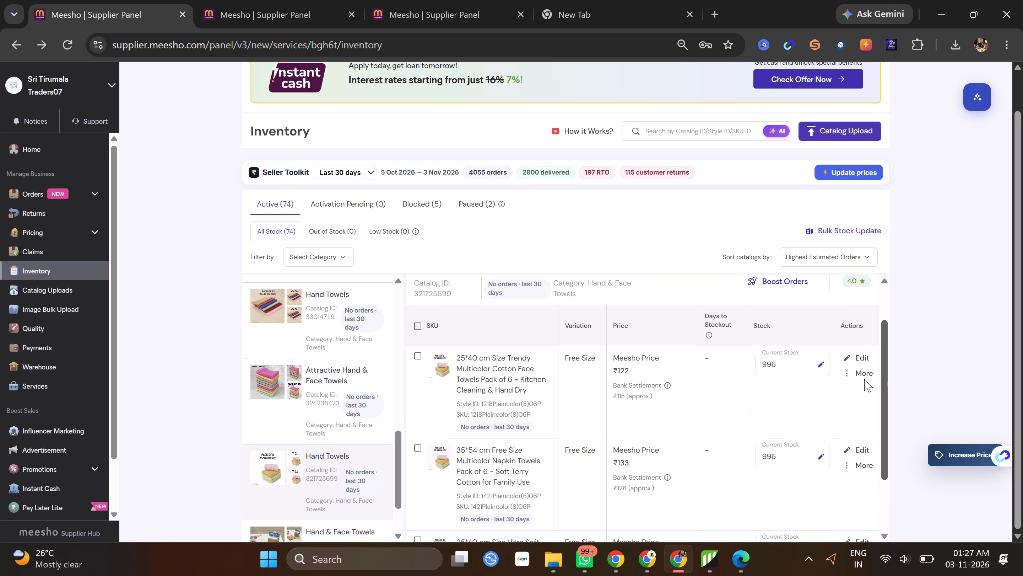
click(853, 359)
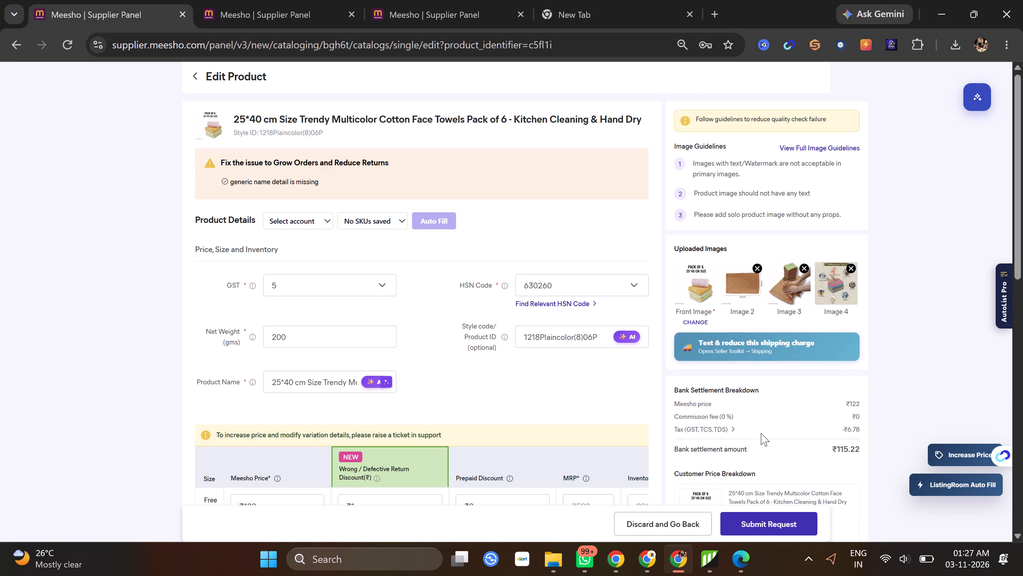
Raise a price-increase ticket for the Trendy Multicolor Cotton Face Towels Pack of 6, style 1218Plaincolor(8)06P, with MSP 135, WDRP 1 and MRP 699.
scroll(761, 433, down, 3)
scroll(761, 433, up, 1)
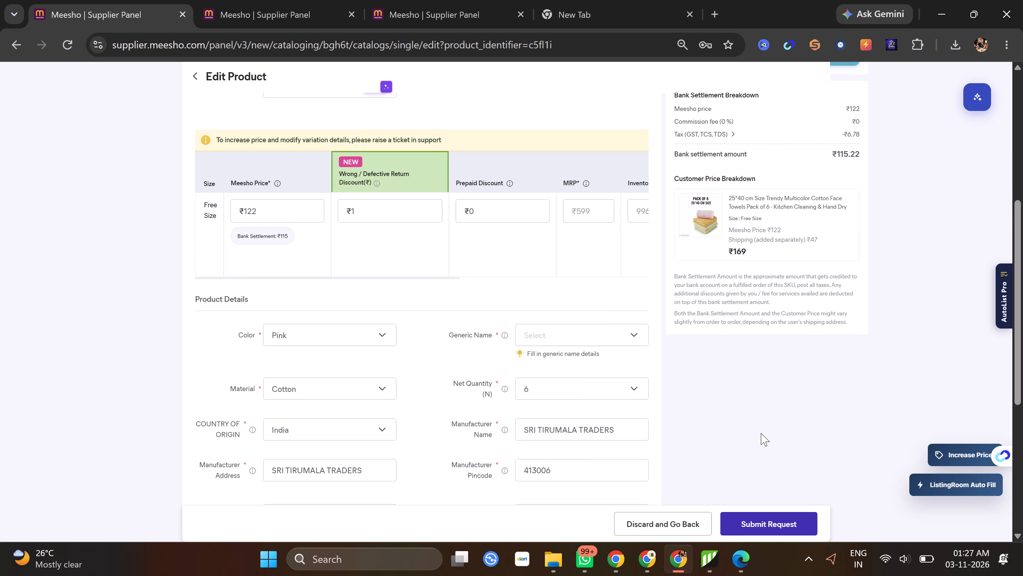
scroll(761, 433, up, 1)
click(946, 450)
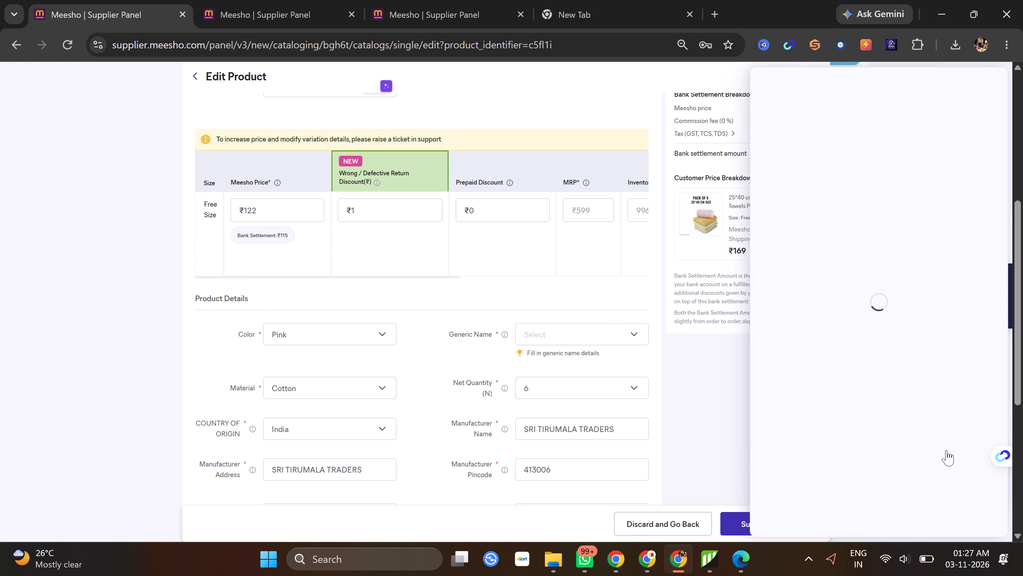
click(800, 273)
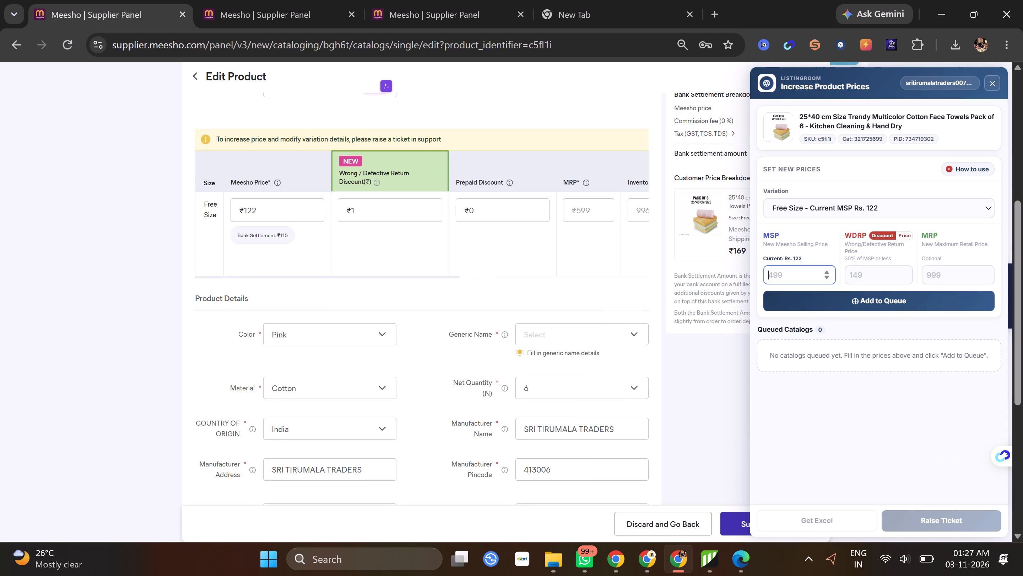
text(135)
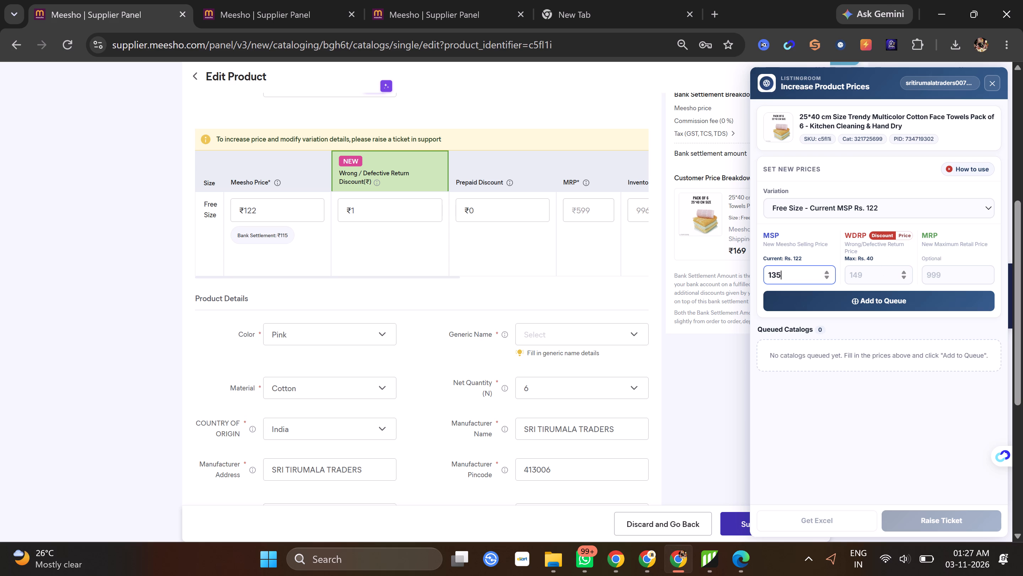
click(872, 271)
key(1)
click(943, 277)
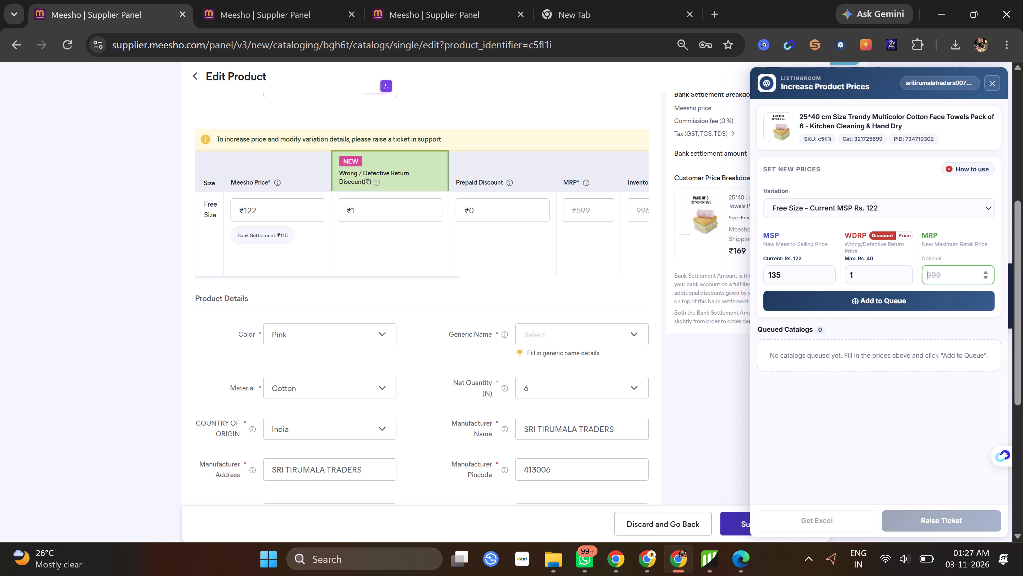
text(699)
click(954, 305)
click(946, 522)
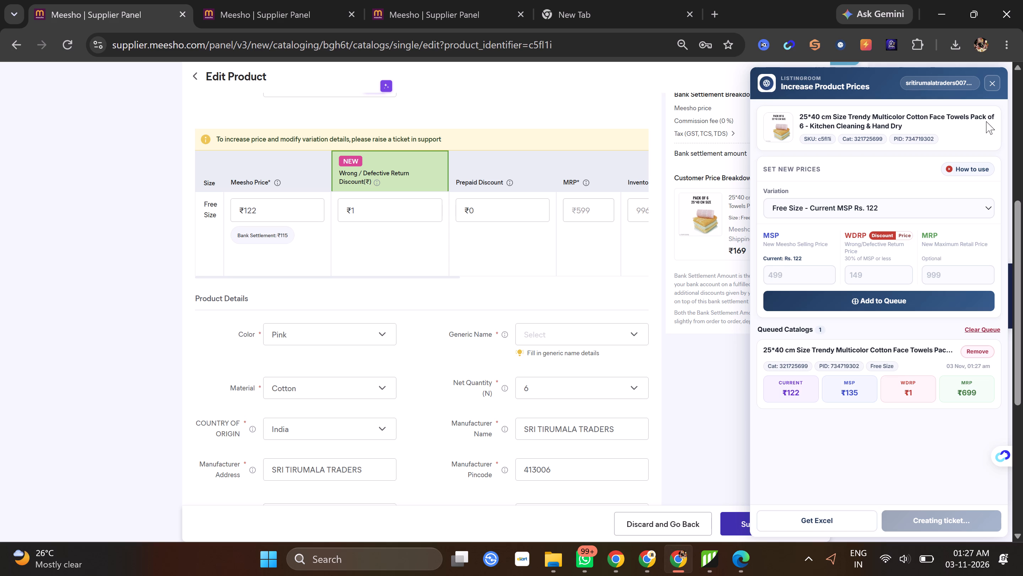
click(992, 84)
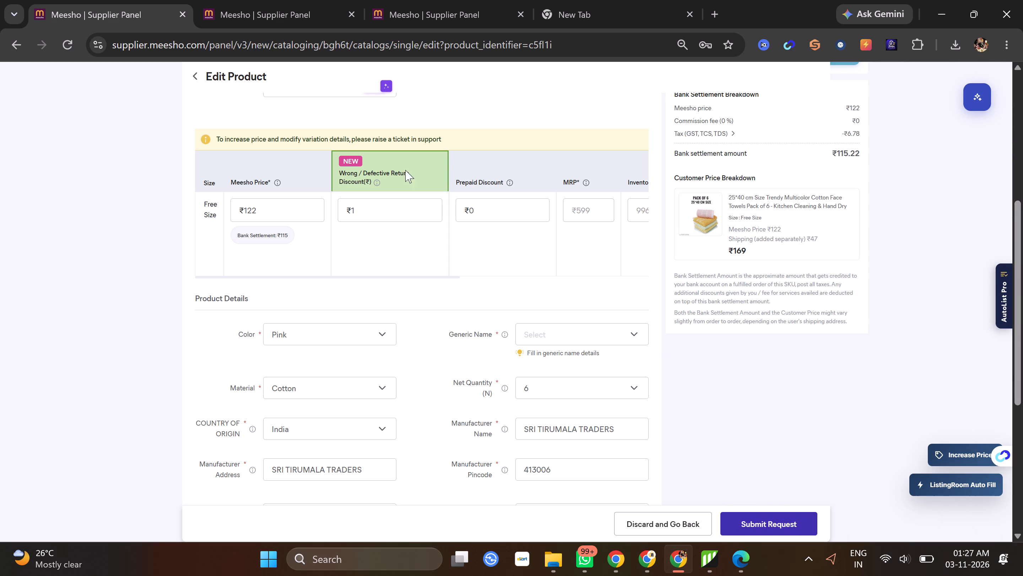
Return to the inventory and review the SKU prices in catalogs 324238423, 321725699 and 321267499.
click(16, 43)
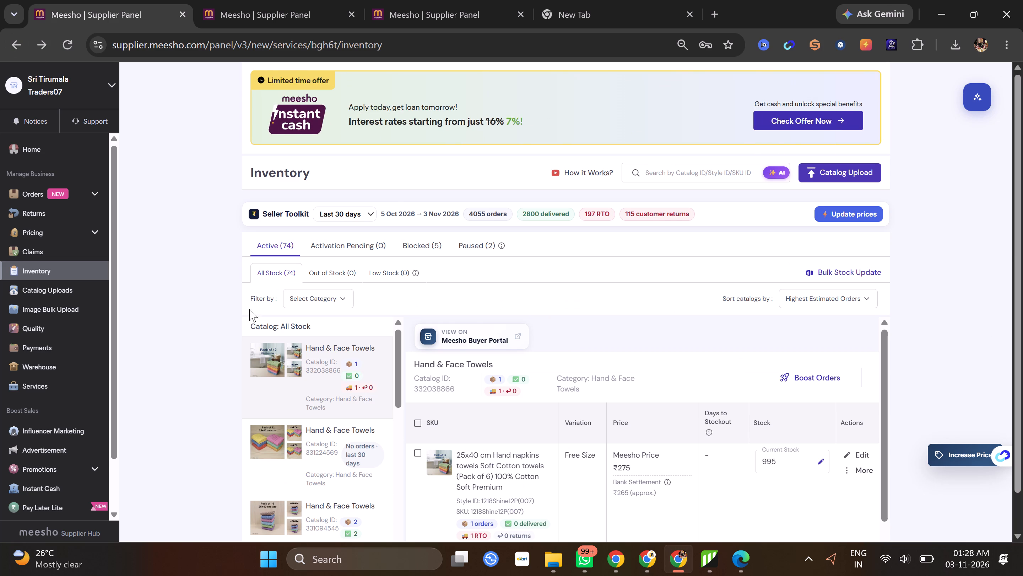
scroll(327, 443, down, 6)
scroll(327, 443, up, 1)
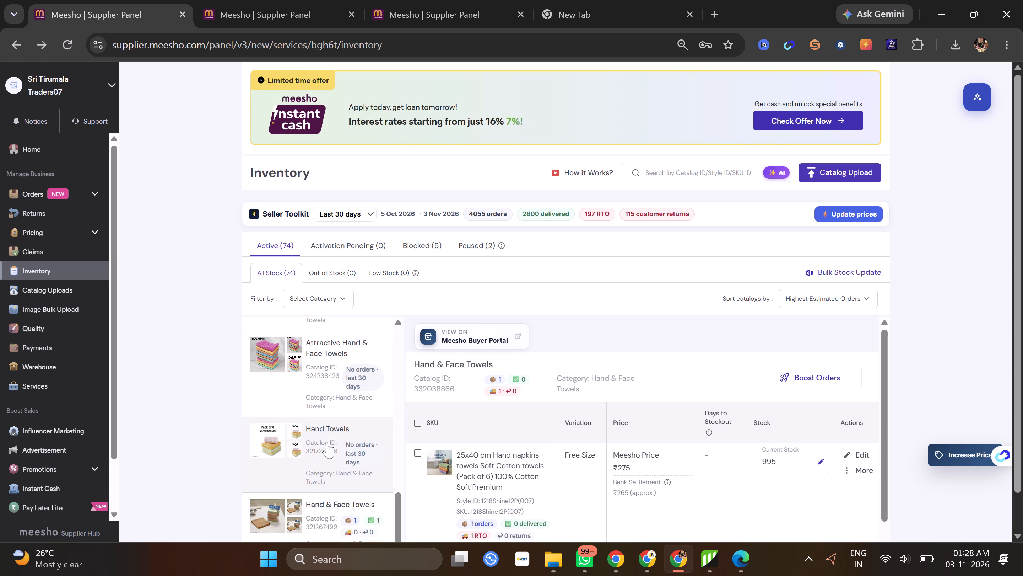
scroll(327, 443, up, 1)
click(265, 394)
scroll(558, 407, down, 4)
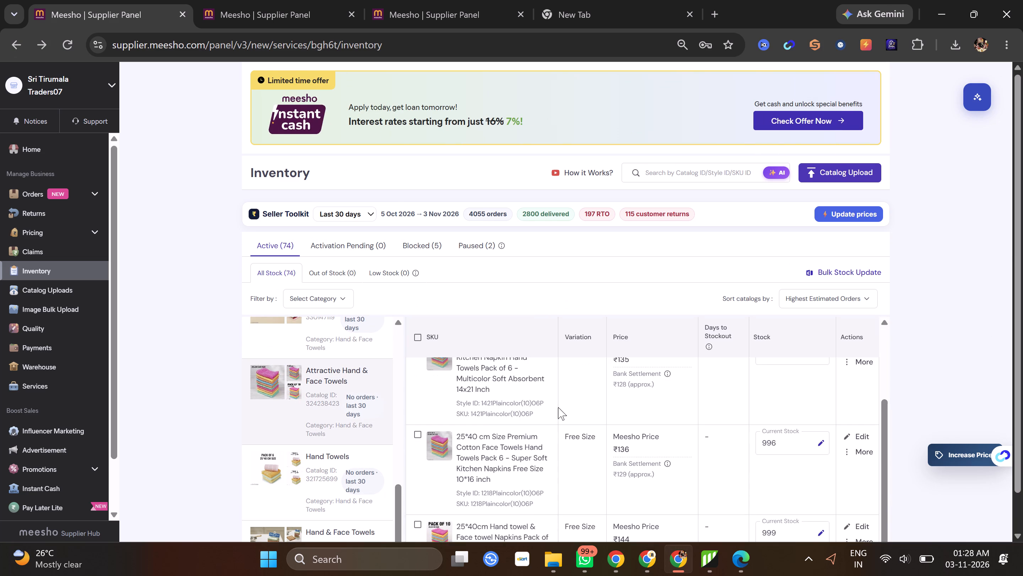
scroll(558, 407, down, 4)
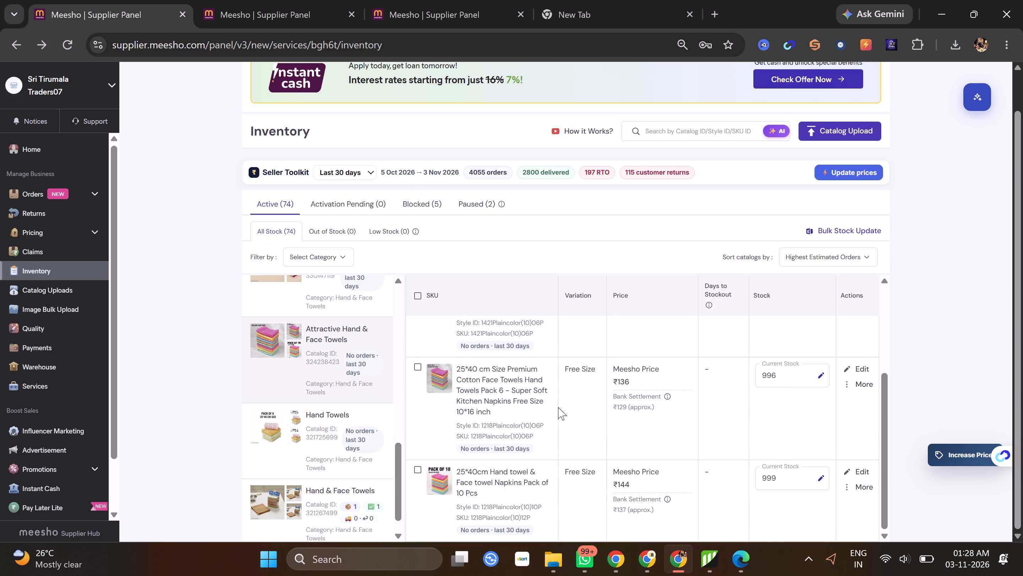
click(304, 463)
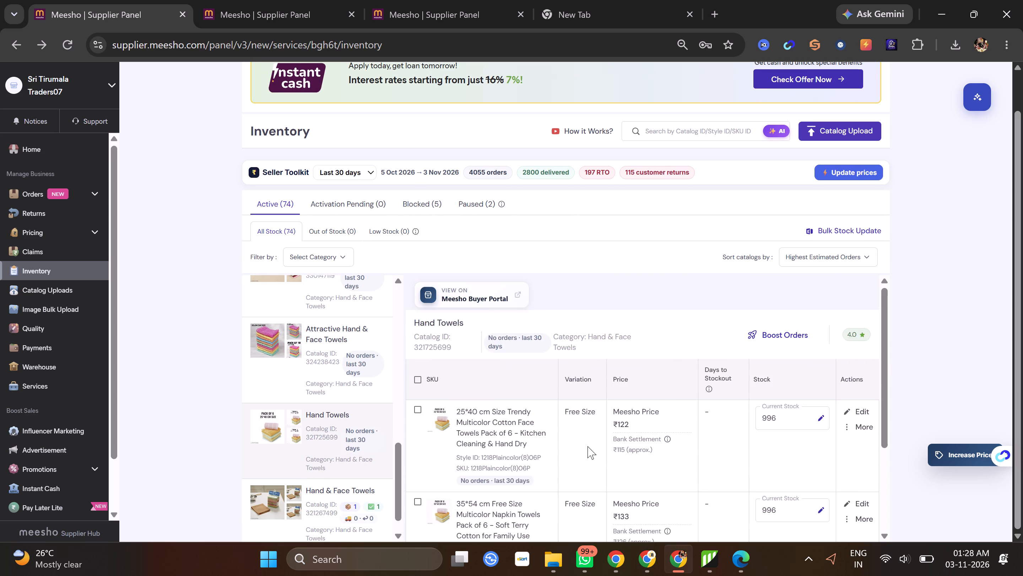
scroll(588, 446, down, 2)
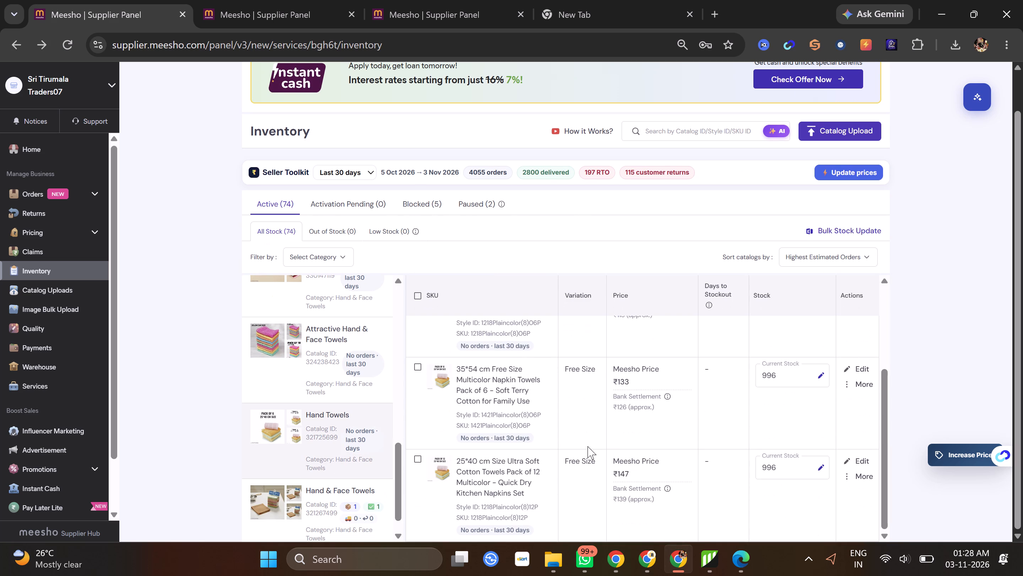
scroll(588, 446, up, 2)
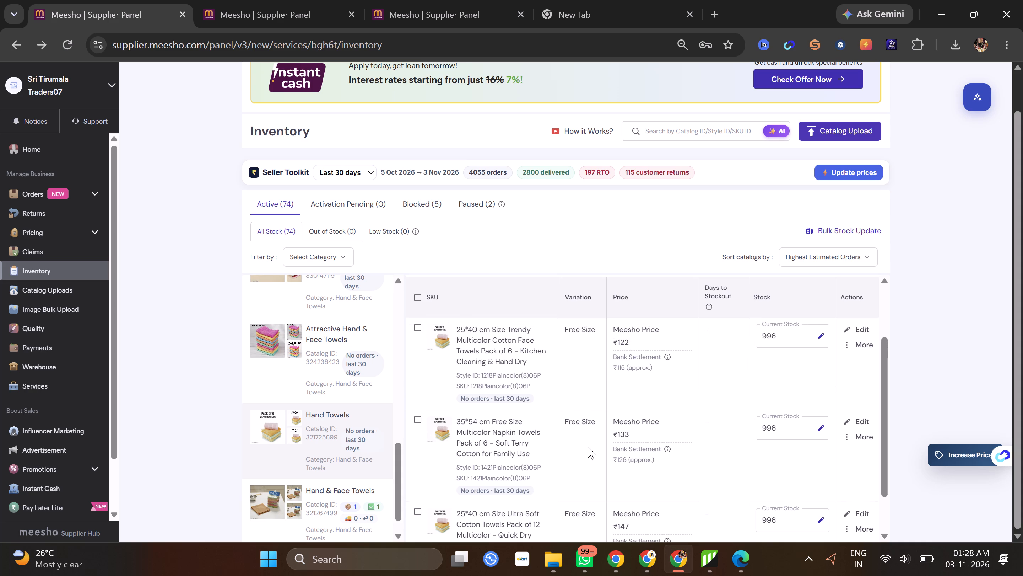
scroll(588, 446, up, 1)
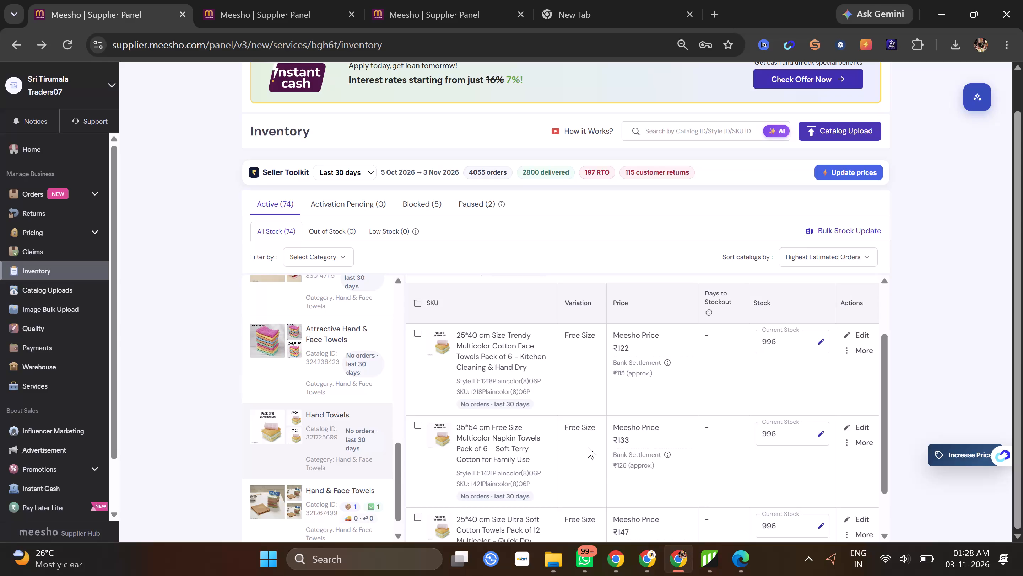
scroll(315, 461, down, 1)
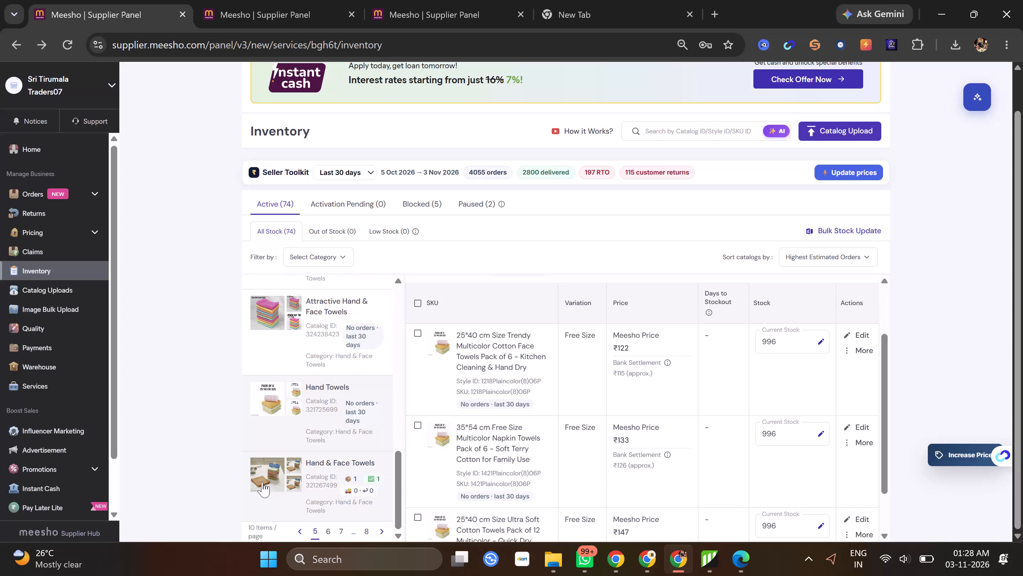
click(262, 482)
scroll(528, 465, down, 2)
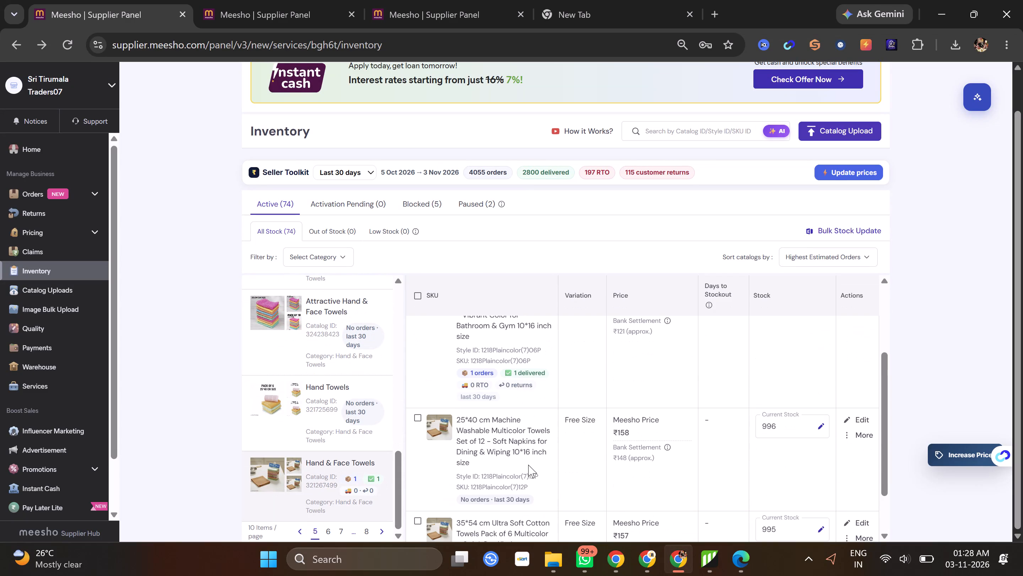
scroll(528, 465, down, 1)
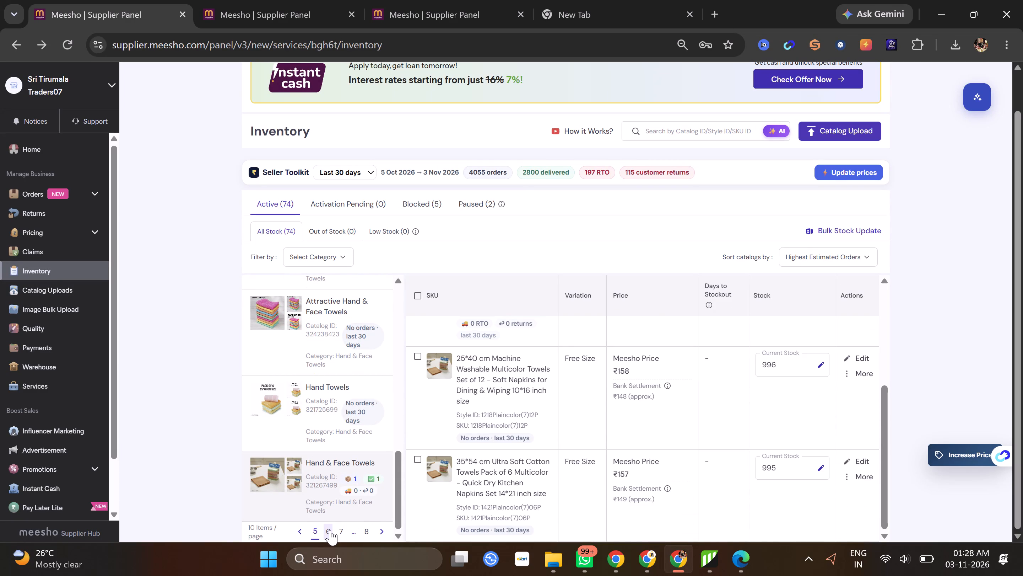
Go to page 6 of the inventory's catalog list.
click(330, 530)
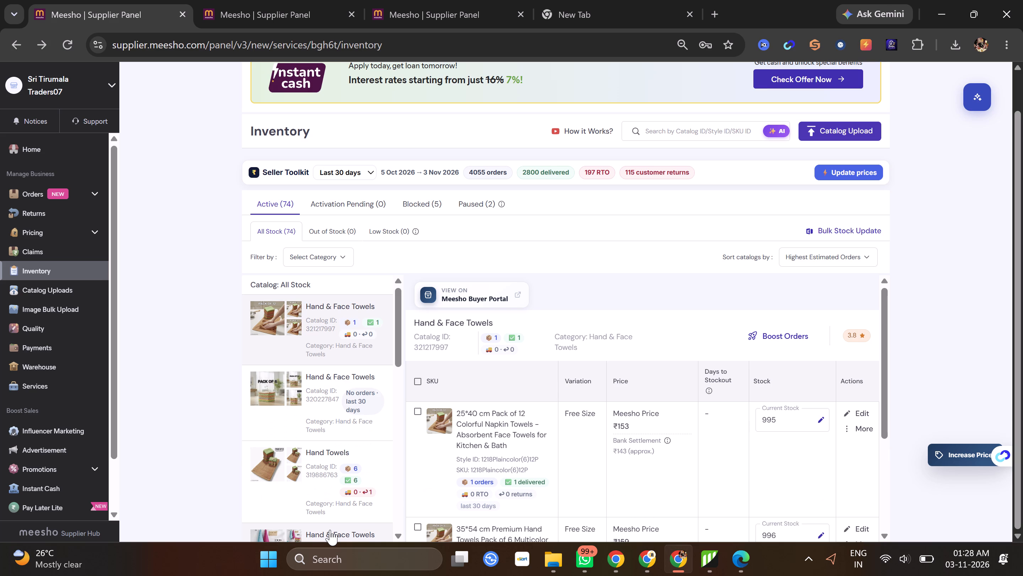
Raise a price-increase ticket for the 25*40 cm Multicolor Cotton Hand Towels Pack of 6, style 1218Plaincolor(6)06P, with MSP 135, WDRP 1 and MRP 699.
scroll(468, 458, down, 2)
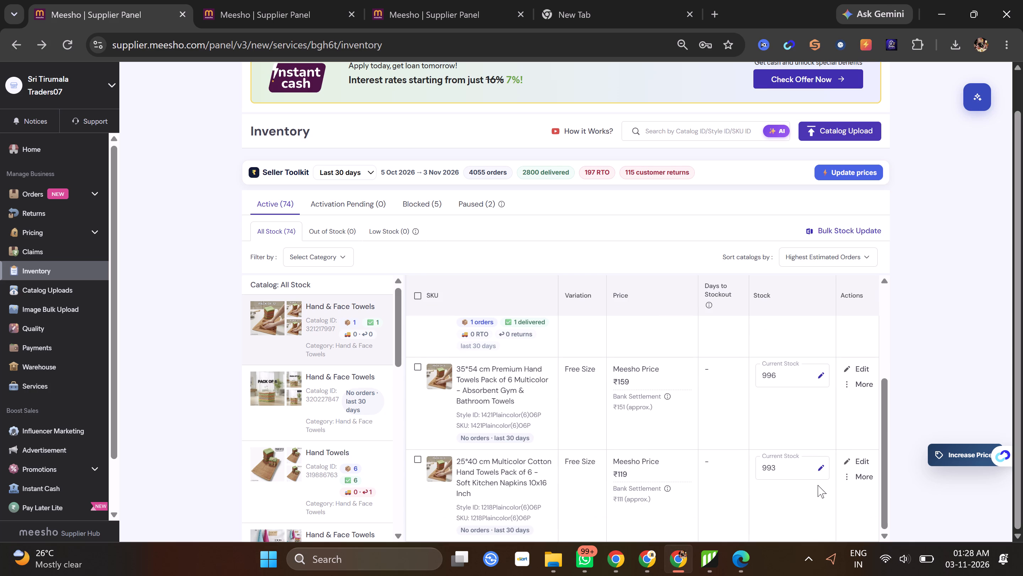
click(845, 462)
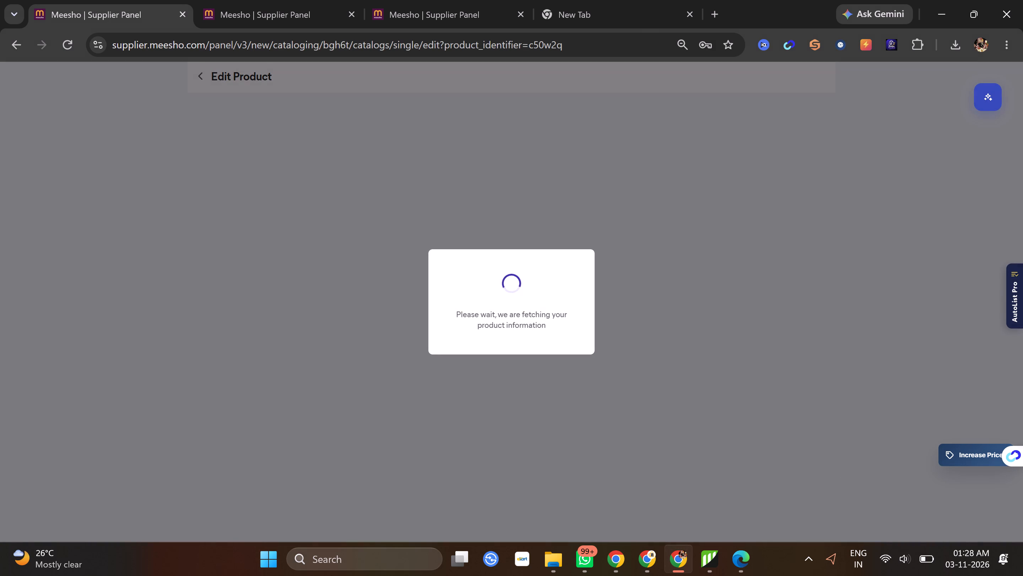
click(963, 454)
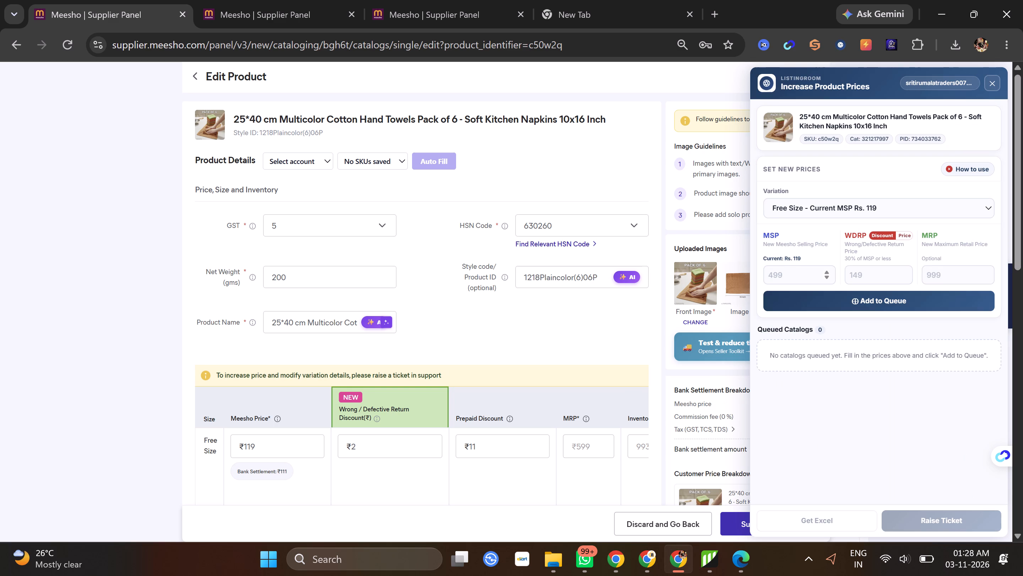
click(792, 278)
text(135)
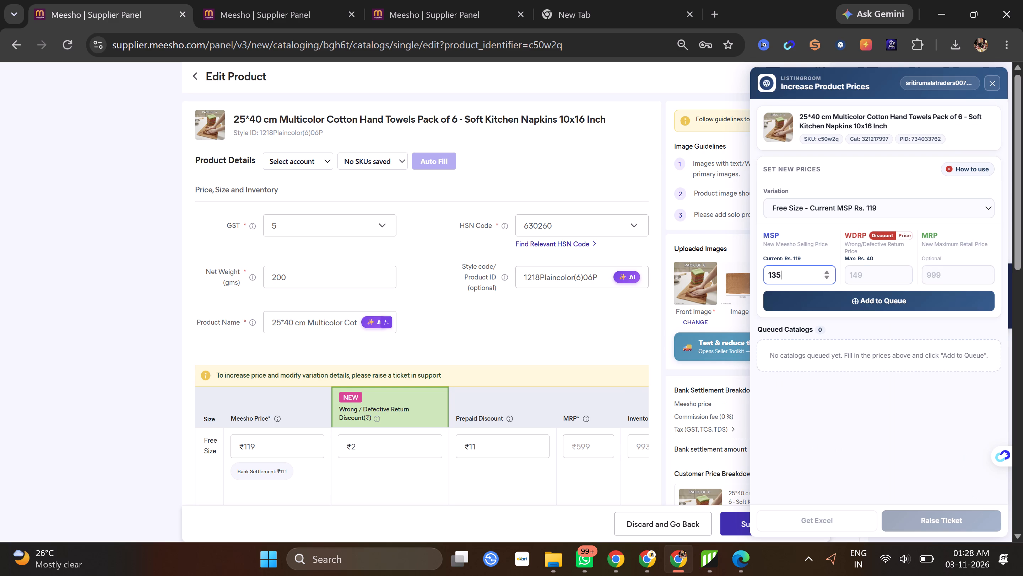
click(874, 275)
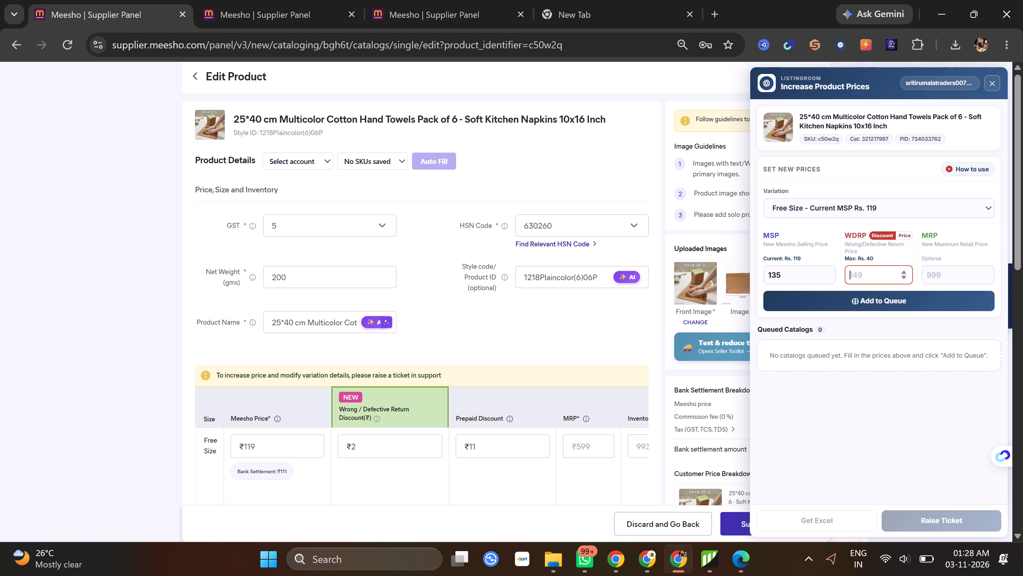
key(1)
click(958, 275)
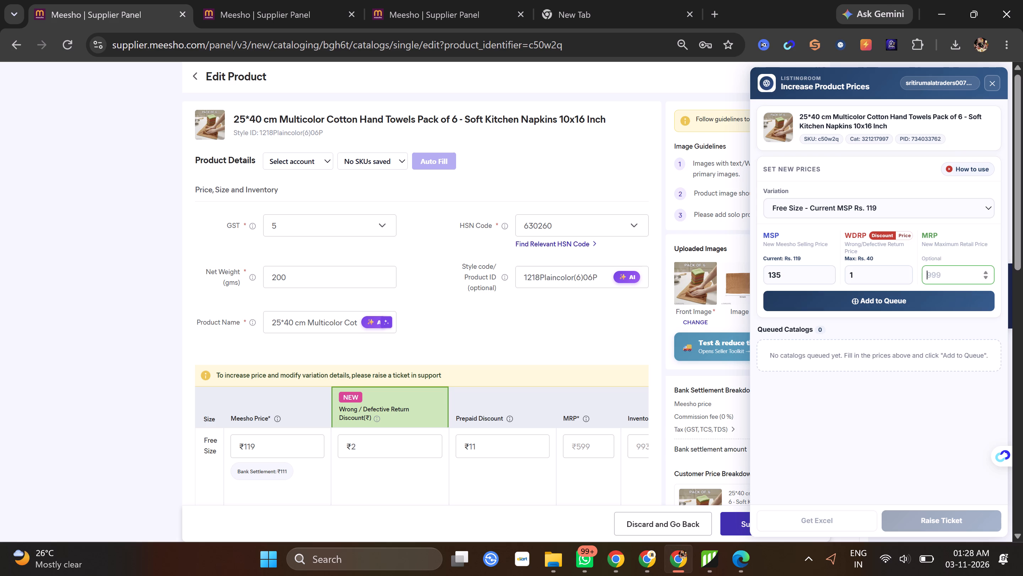
text(699)
click(918, 297)
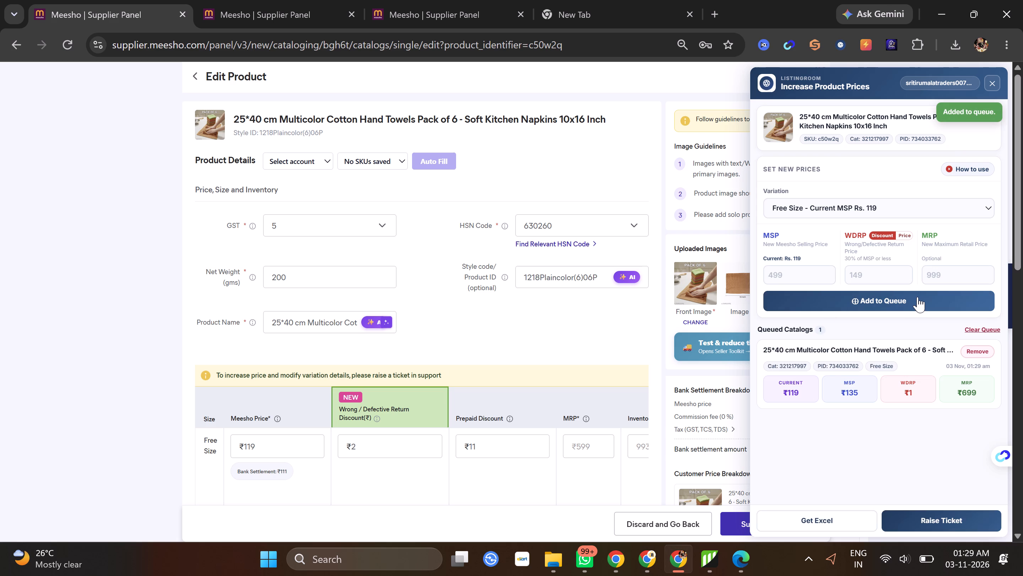
click(944, 518)
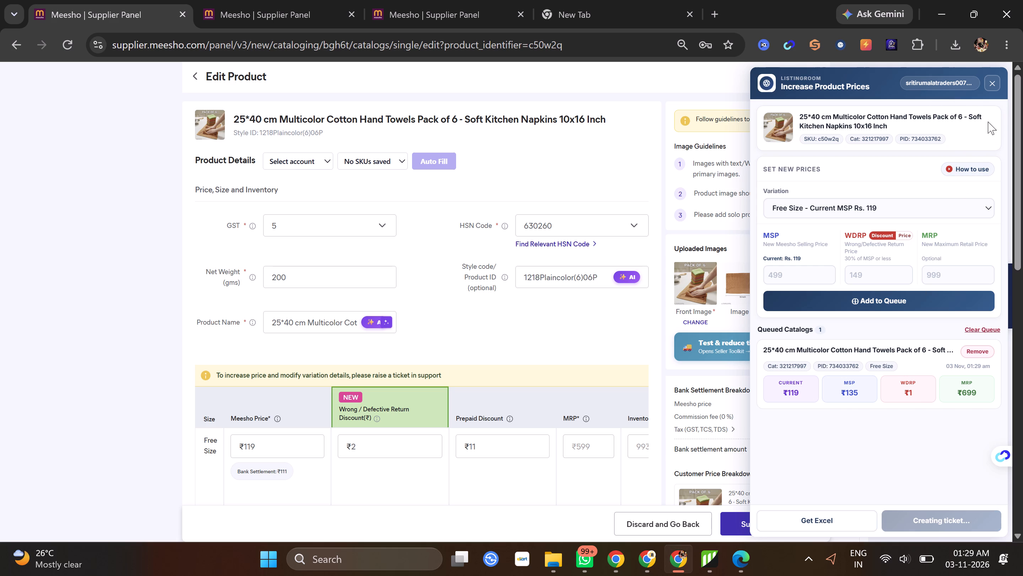
click(996, 83)
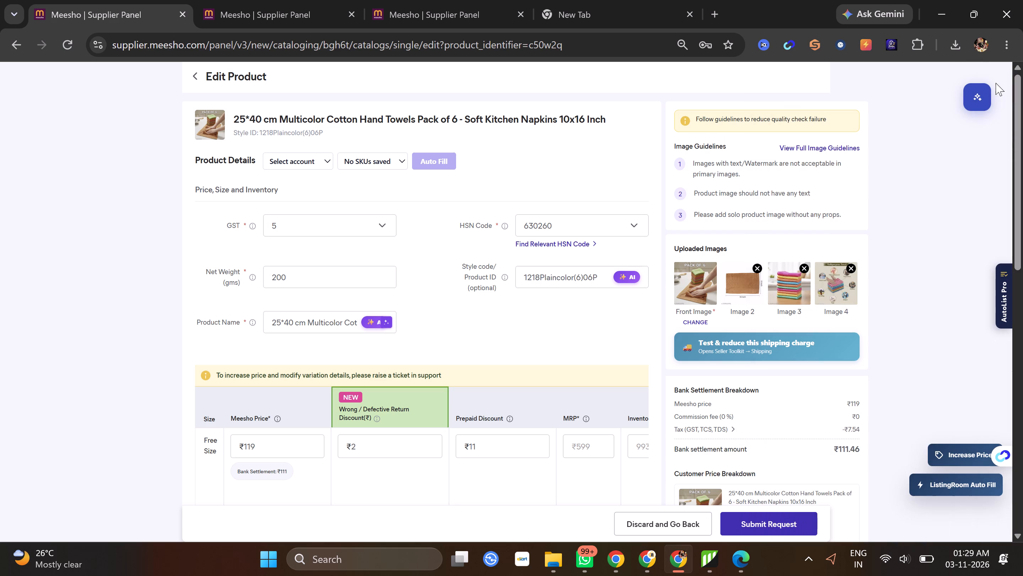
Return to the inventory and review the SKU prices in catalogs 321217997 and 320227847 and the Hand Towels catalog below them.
click(18, 44)
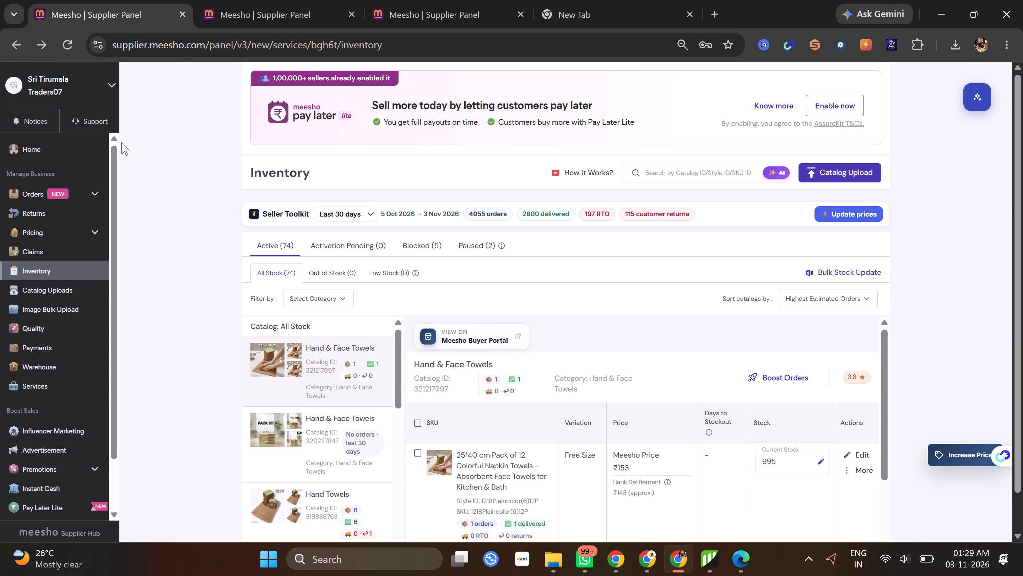
scroll(576, 244, down, 3)
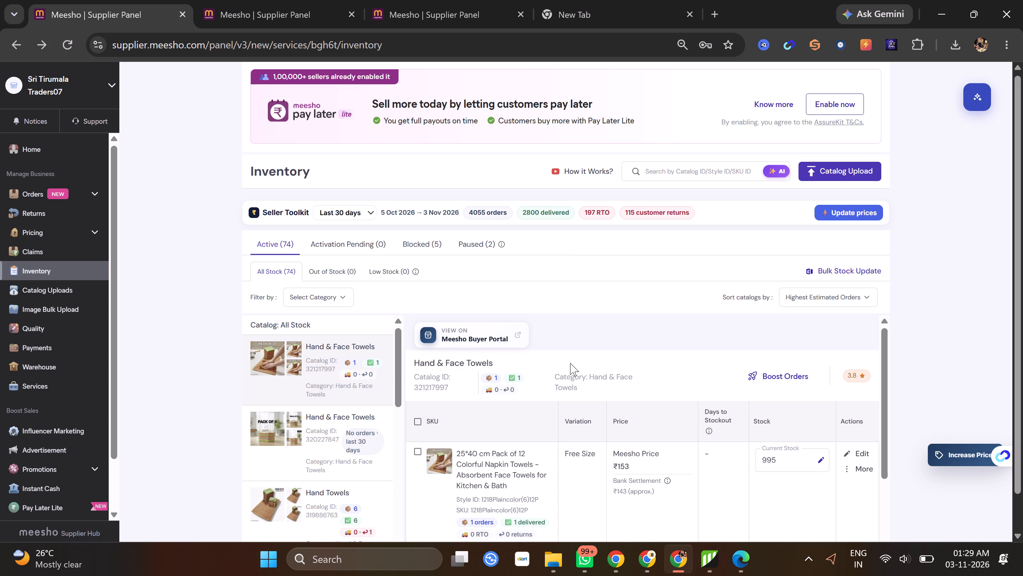
scroll(222, 435, down, 6)
scroll(319, 440, down, 5)
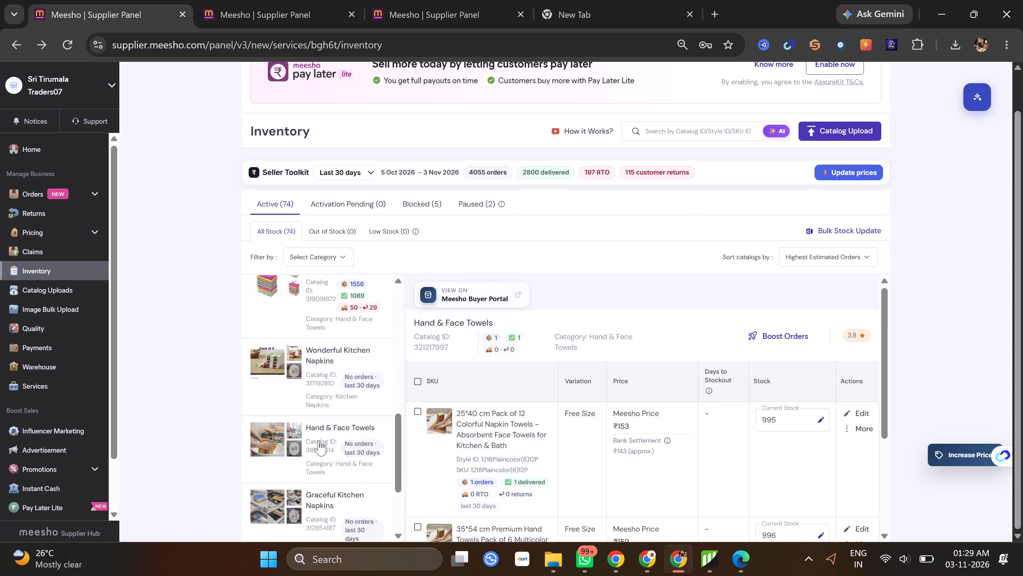
scroll(319, 440, up, 6)
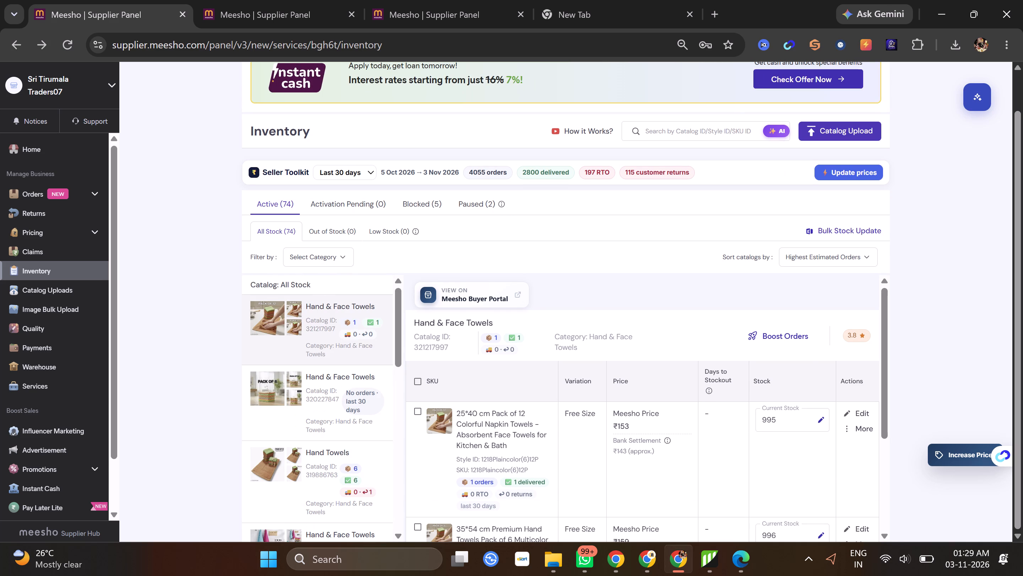
scroll(498, 417, down, 2)
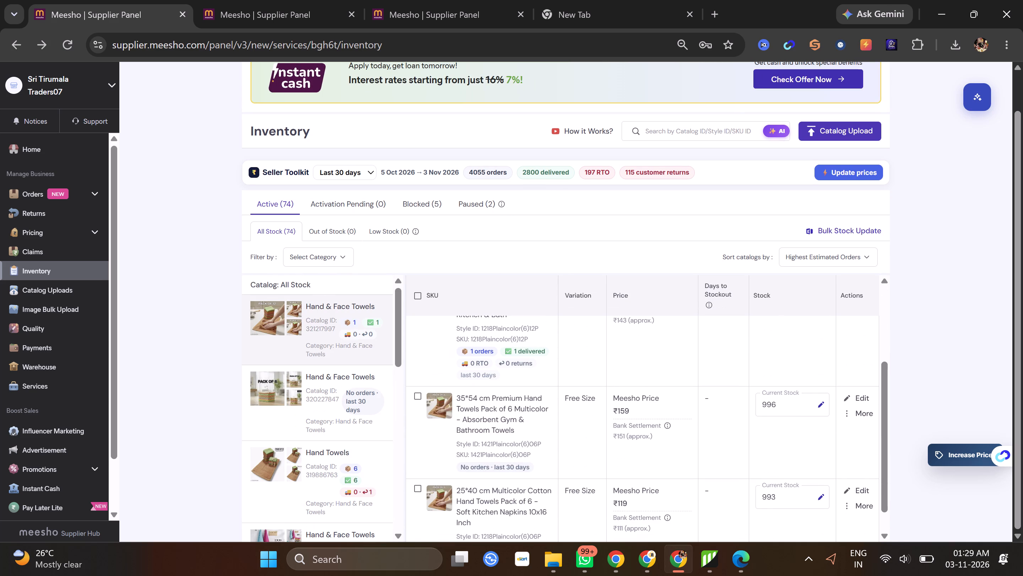
scroll(498, 417, down, 1)
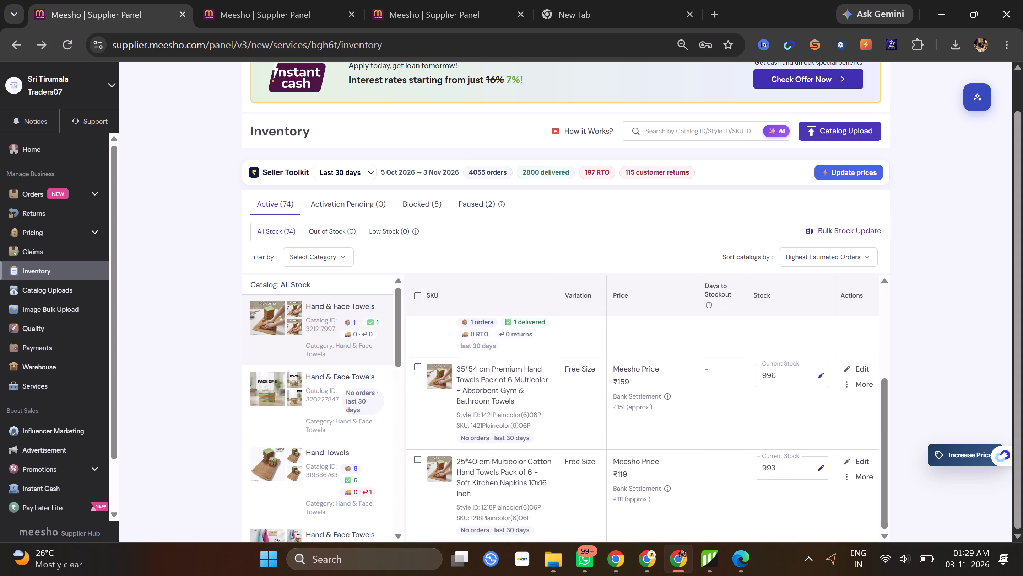
scroll(498, 417, up, 1)
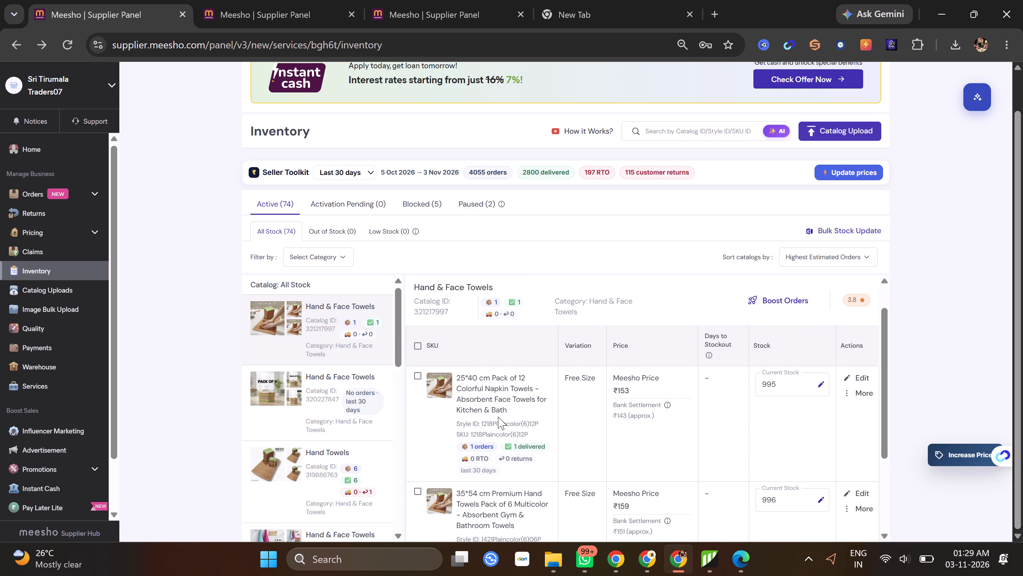
click(284, 389)
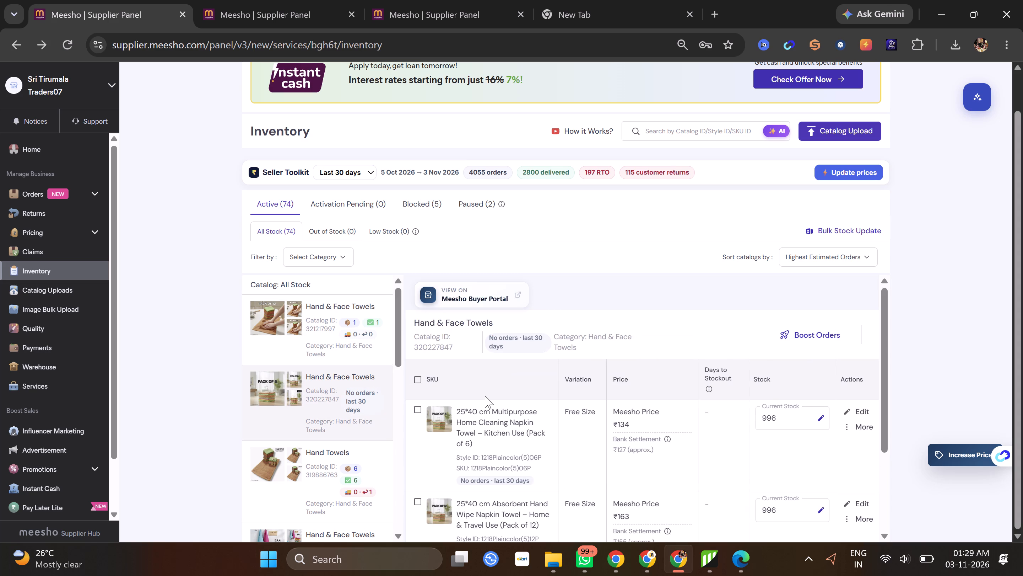
scroll(485, 396, down, 2)
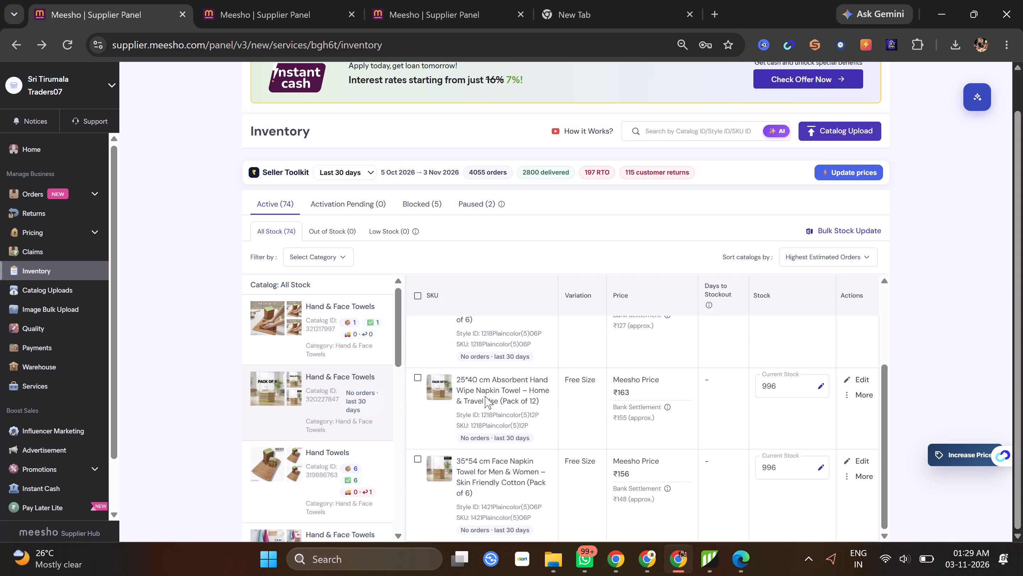
scroll(485, 396, down, 2)
scroll(377, 433, down, 1)
click(253, 425)
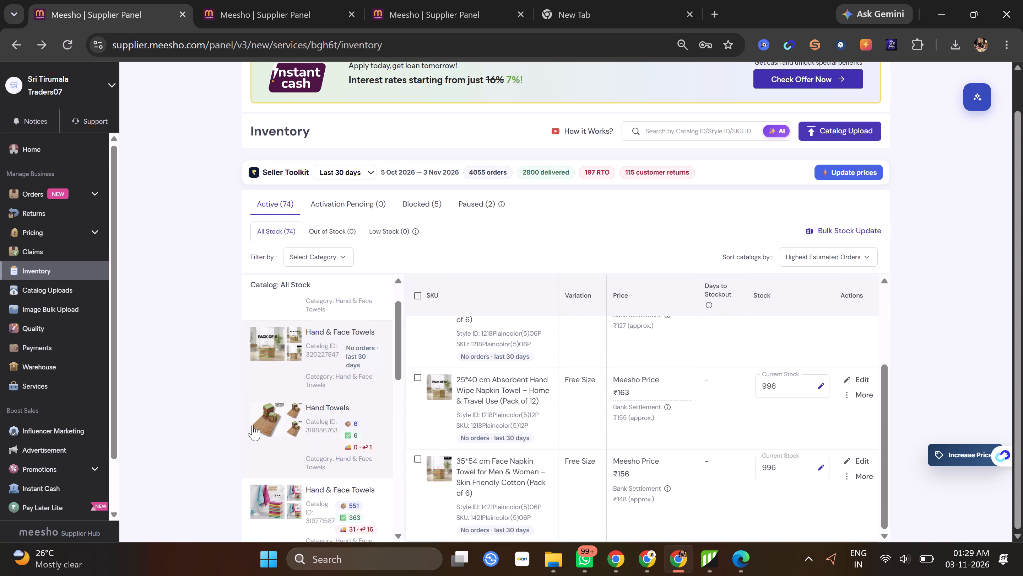
scroll(518, 416, down, 2)
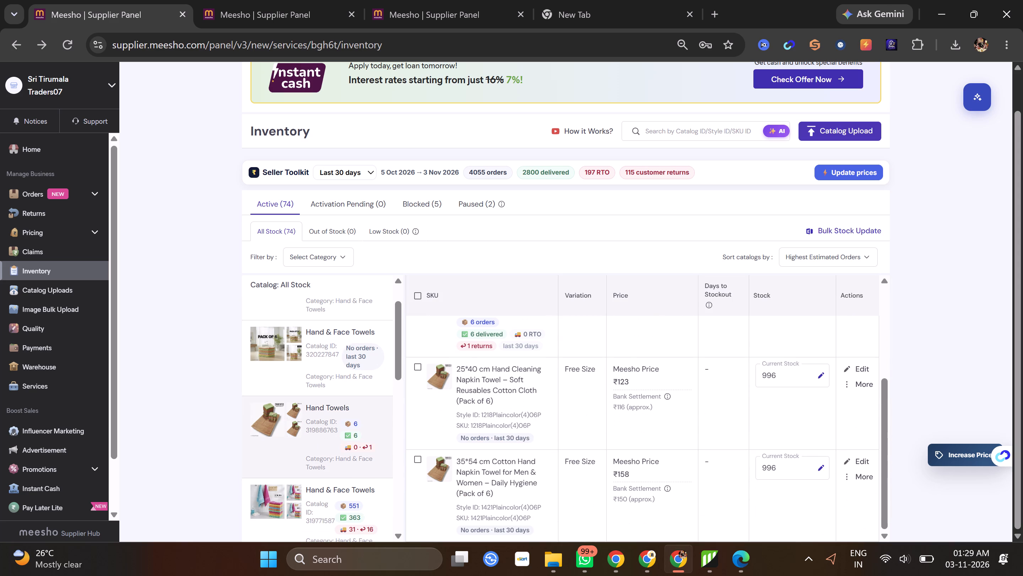
scroll(518, 416, right, 2)
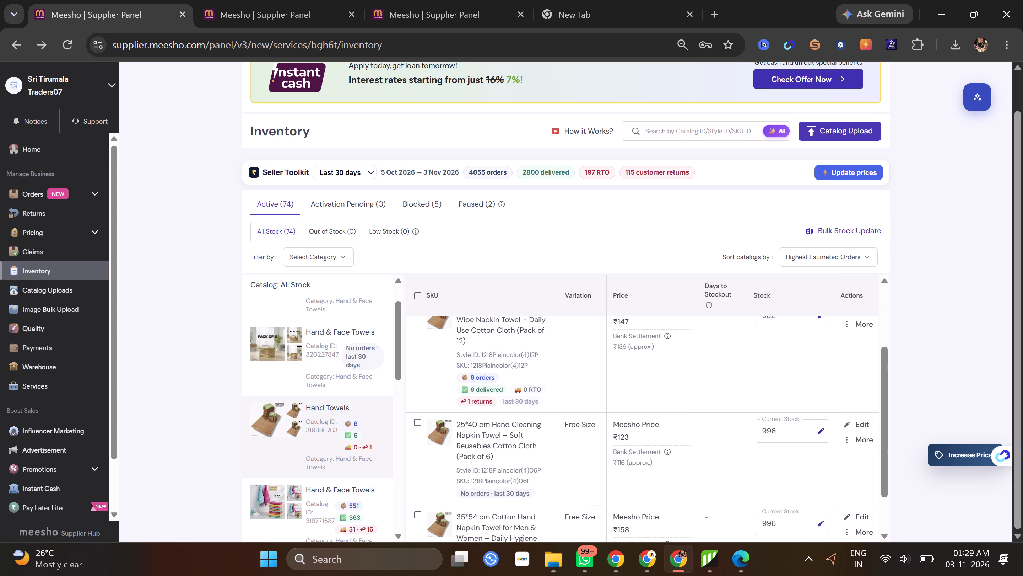
scroll(518, 416, right, 1)
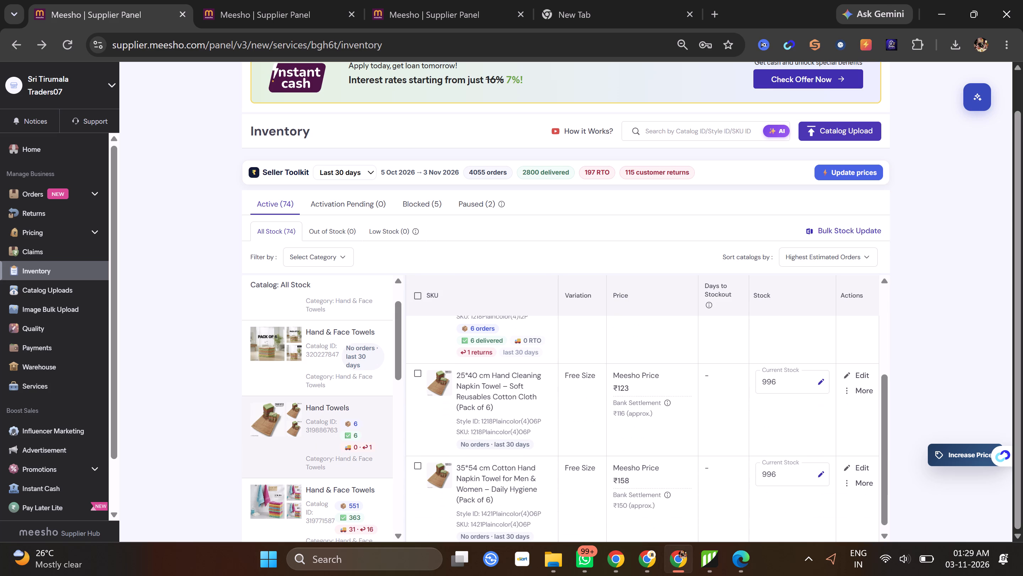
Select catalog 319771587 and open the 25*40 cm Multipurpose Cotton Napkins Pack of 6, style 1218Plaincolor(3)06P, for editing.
scroll(320, 470, down, 2)
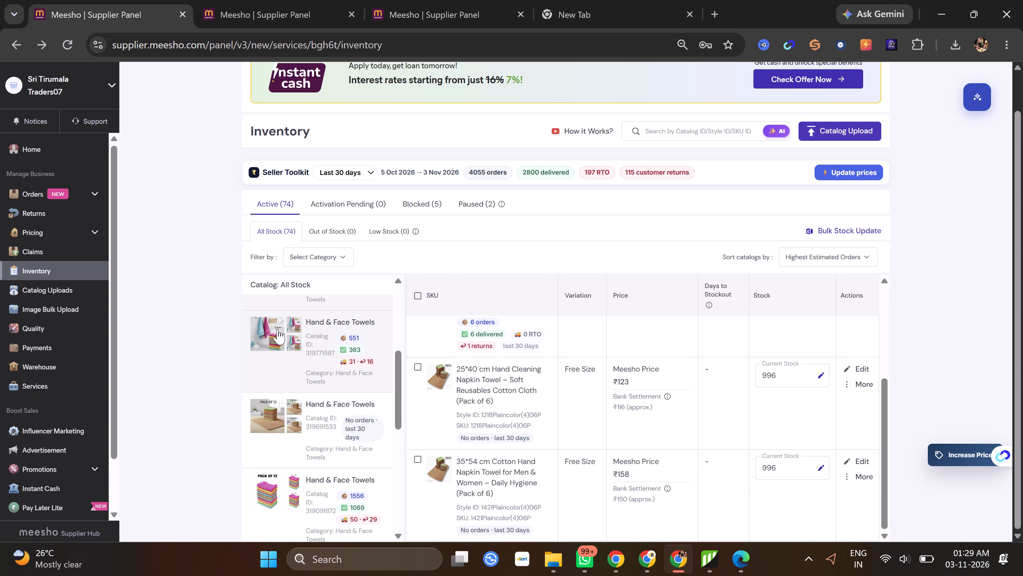
click(277, 329)
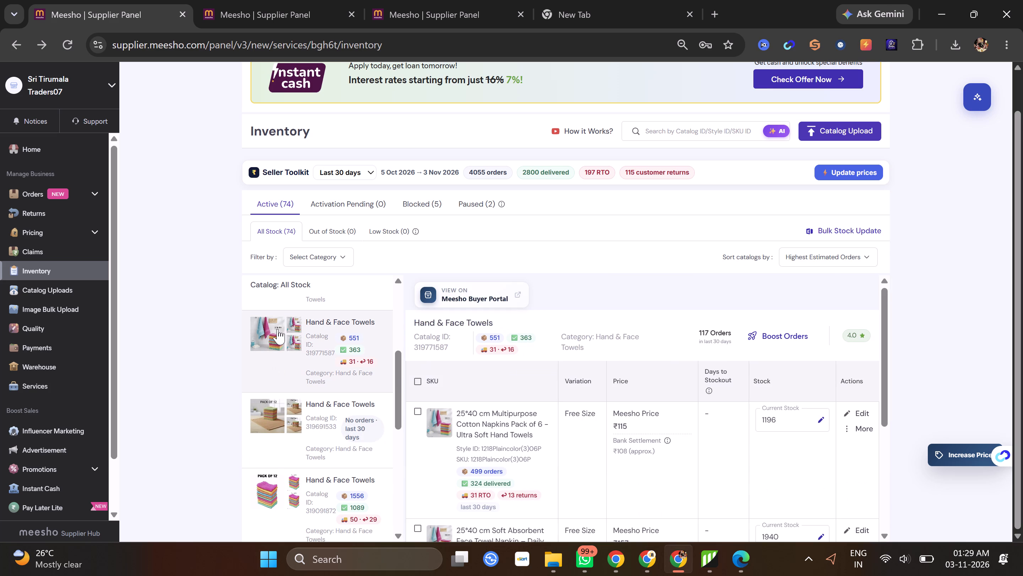
scroll(620, 442, down, 2)
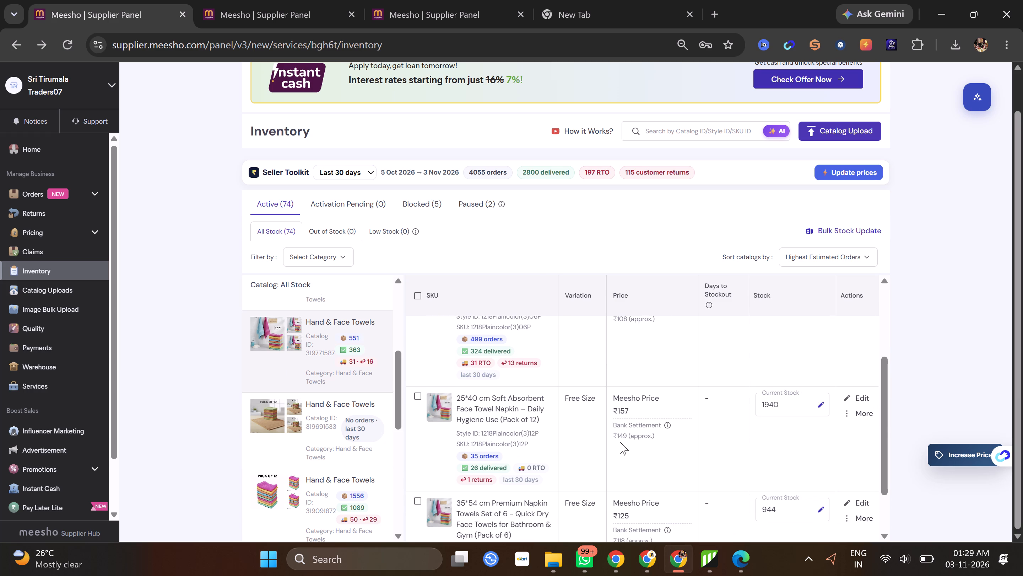
scroll(620, 442, up, 2)
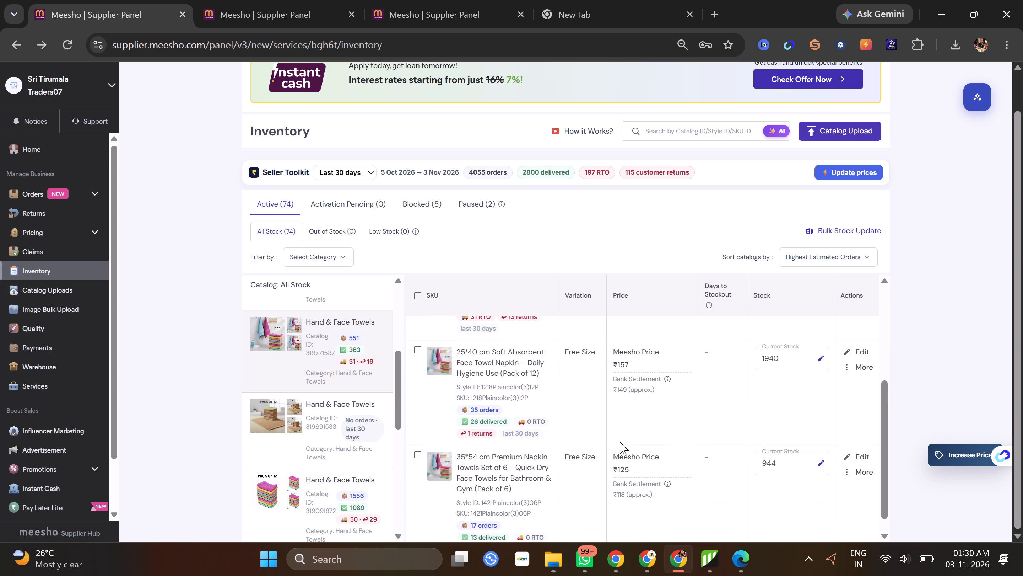
scroll(620, 442, up, 2)
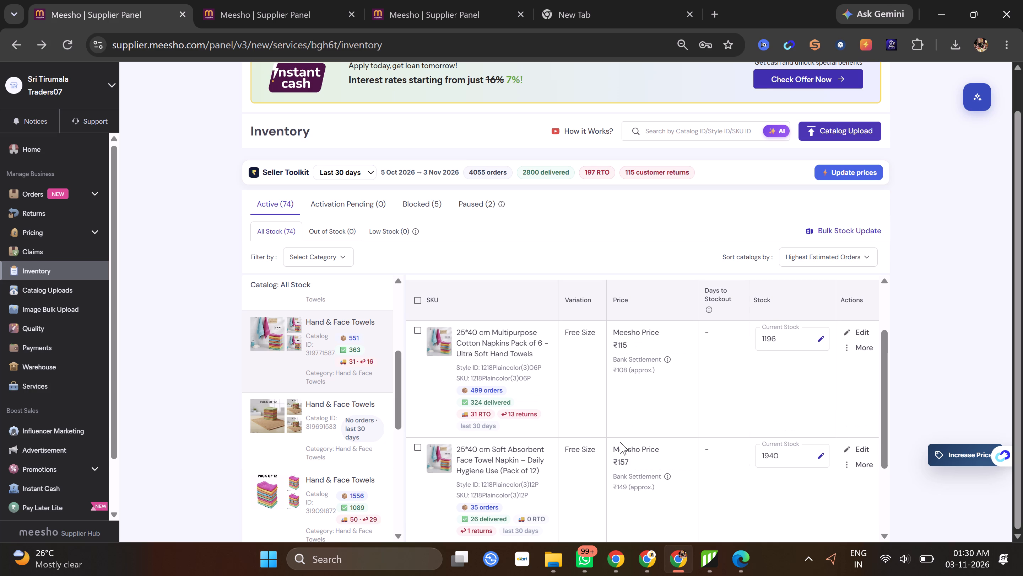
scroll(620, 442, up, 1)
click(856, 354)
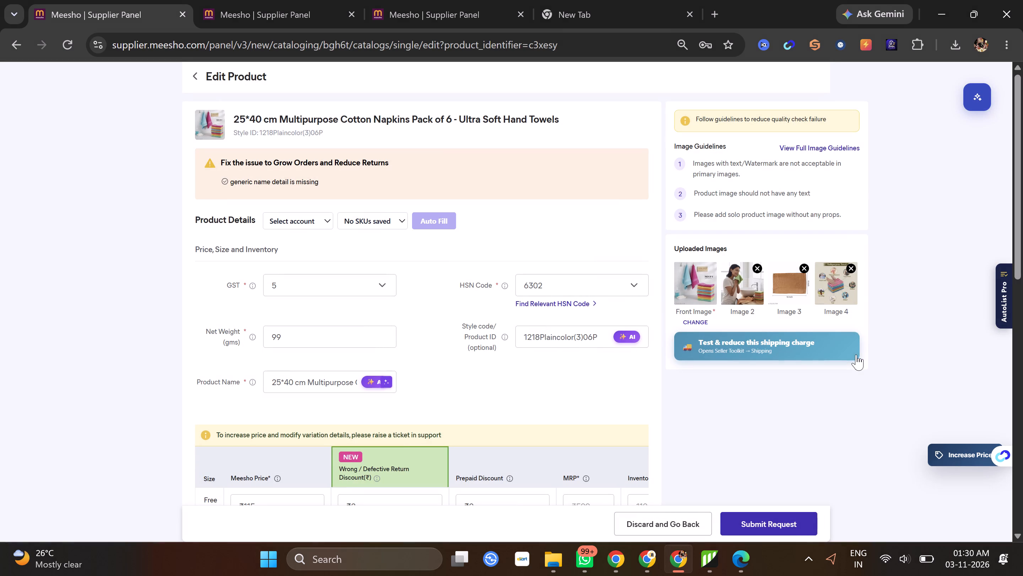
Raise a price-increase ticket for the Multipurpose Cotton Napkins Pack of 6, style 1218Plaincolor(3)06P, with MSP 135, WDRP 1 and MRP 699.
click(953, 457)
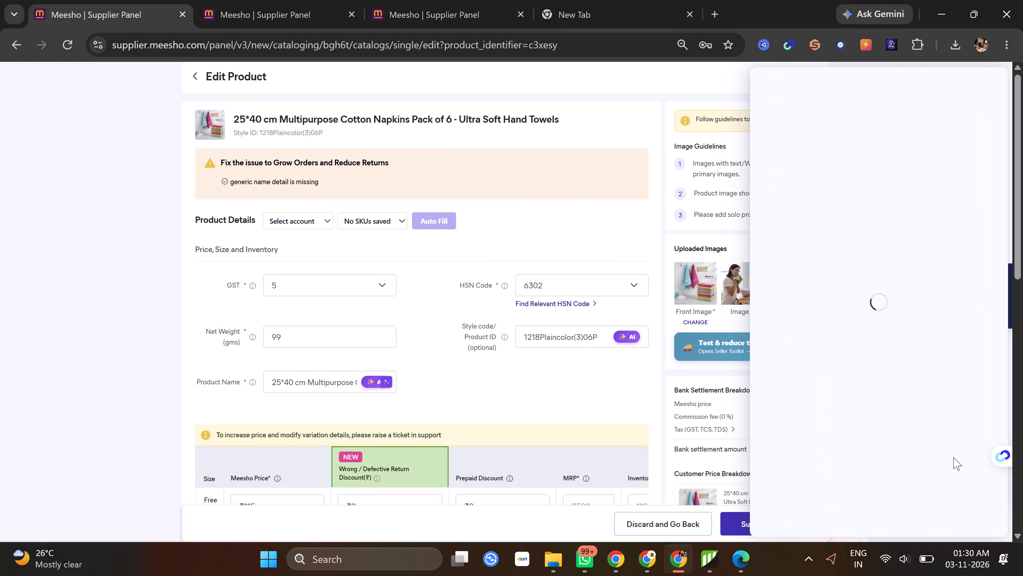
click(804, 271)
text(135)
click(852, 268)
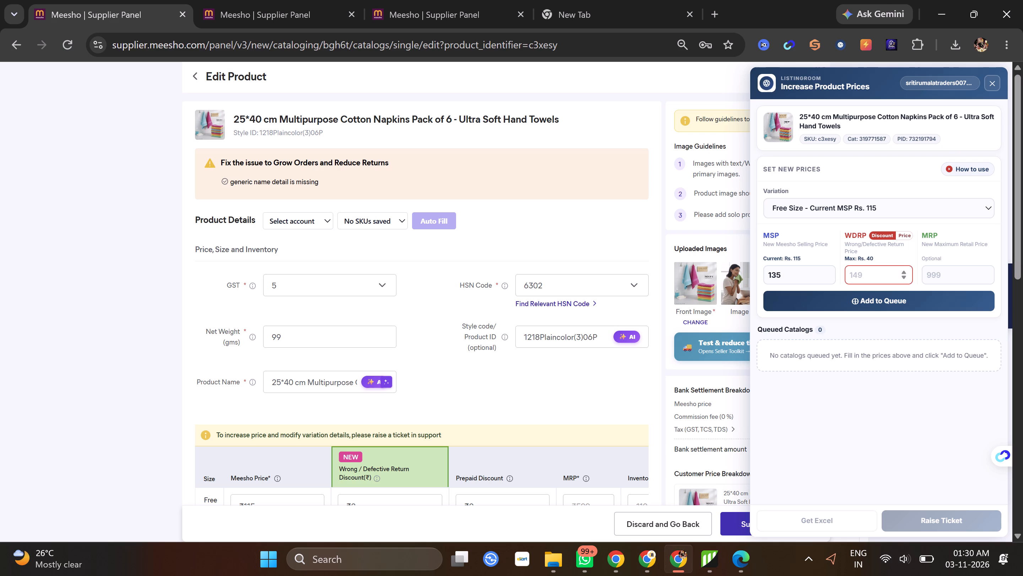
key(1)
click(949, 270)
text(96)
key(BackSpace)
key(BackSpace)
key(9)
key(BackSpace)
text(699)
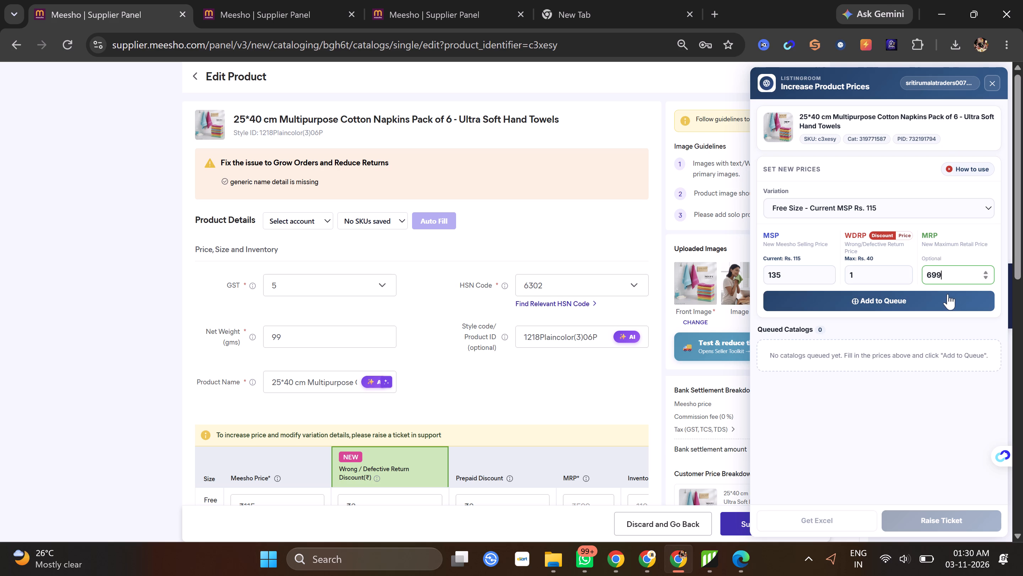
click(948, 294)
click(940, 519)
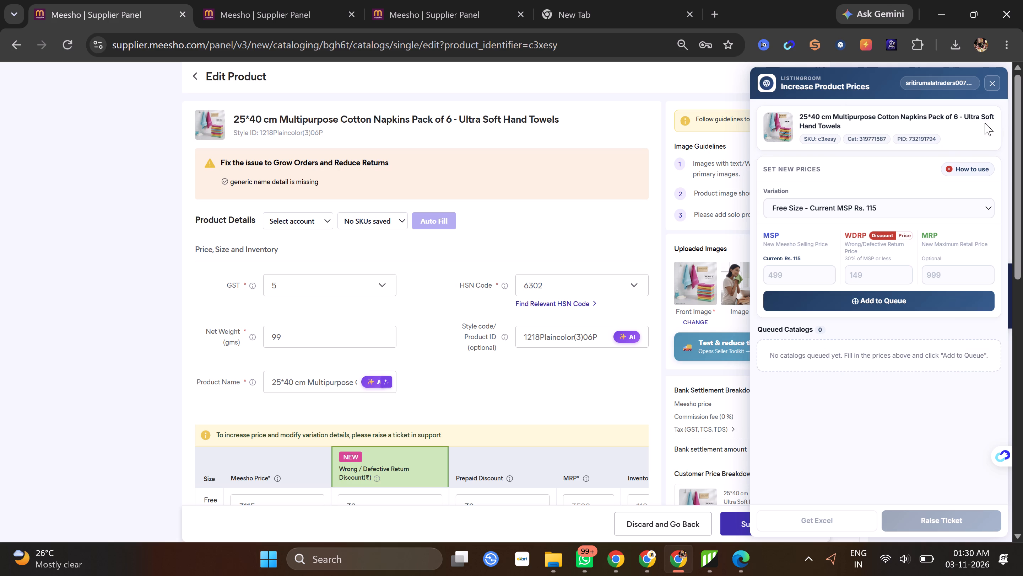
Close the price-increase form and review the edit page of the Multipurpose Cotton Napkins Pack of 6, including its price and product details.
click(993, 81)
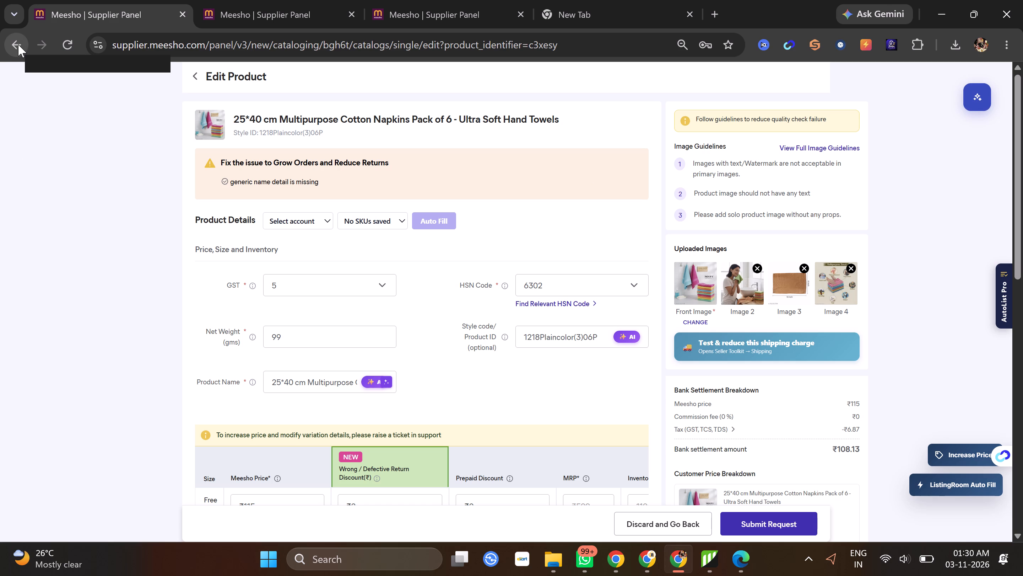
scroll(119, 244, down, 1)
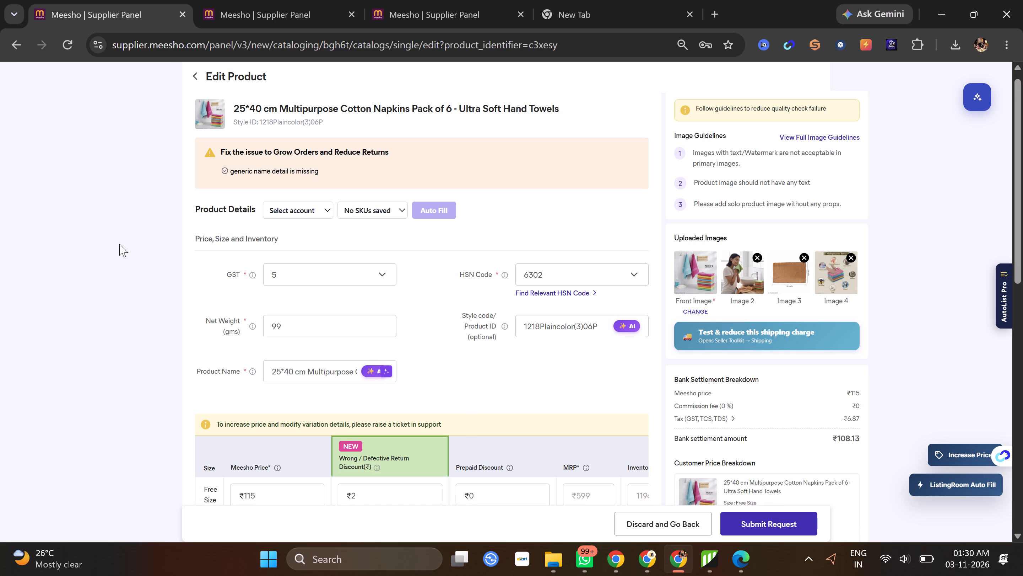
scroll(119, 244, down, 6)
scroll(119, 244, up, 6)
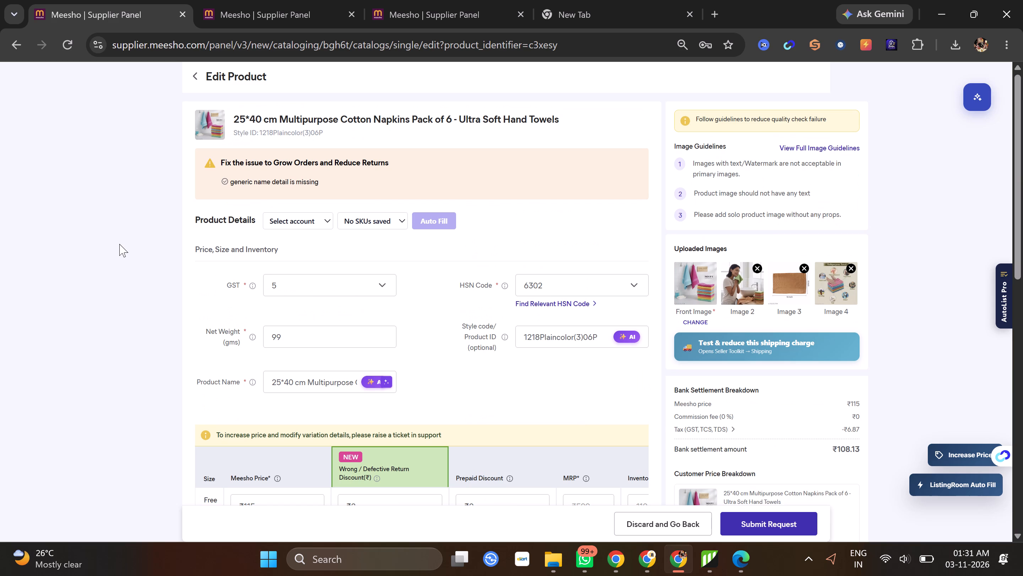
scroll(119, 244, down, 4)
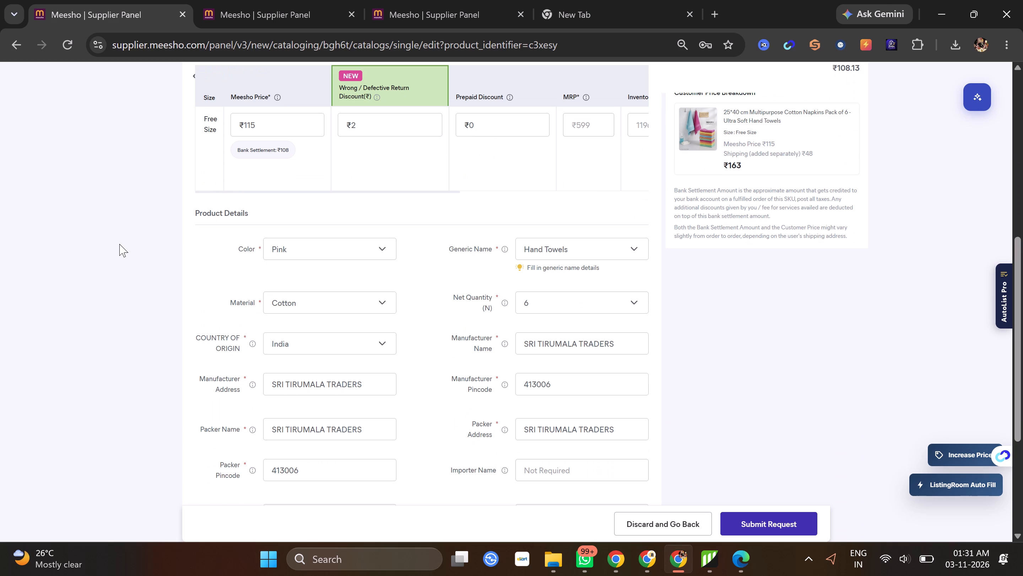
scroll(119, 244, down, 2)
scroll(119, 244, up, 6)
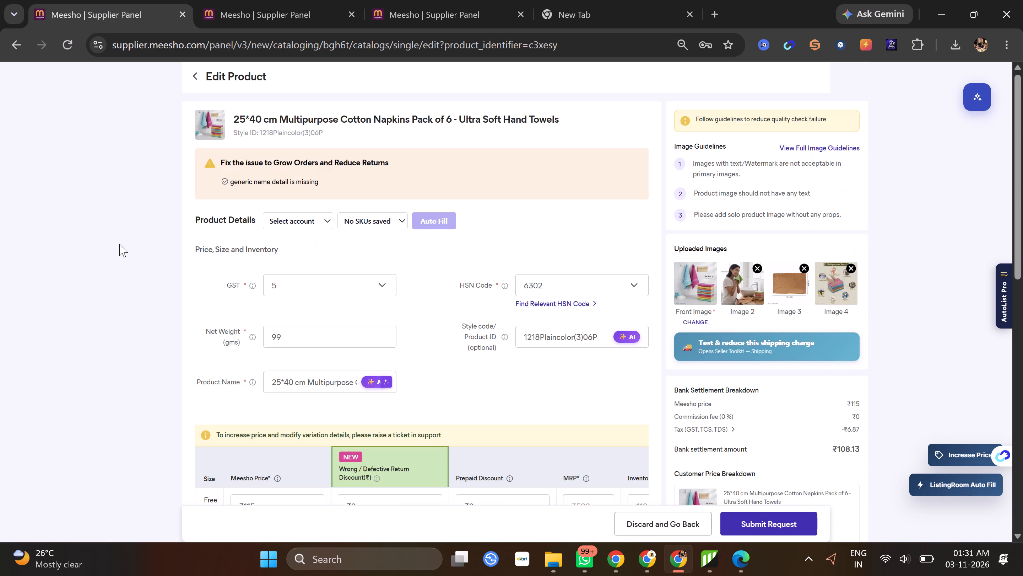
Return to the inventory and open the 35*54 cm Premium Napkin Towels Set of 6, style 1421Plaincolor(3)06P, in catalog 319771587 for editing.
click(13, 47)
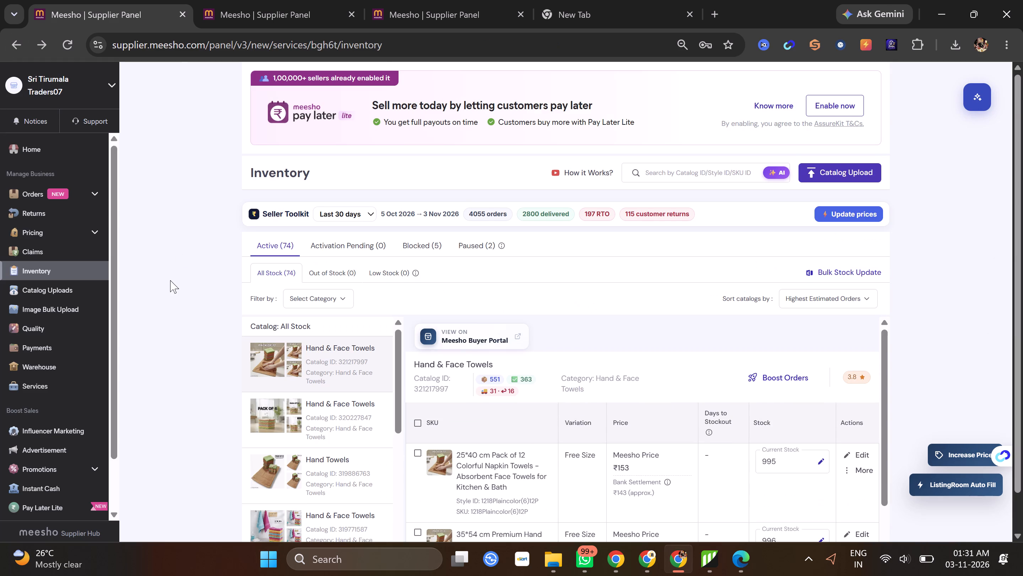
scroll(170, 277, down, 5)
scroll(292, 344, down, 4)
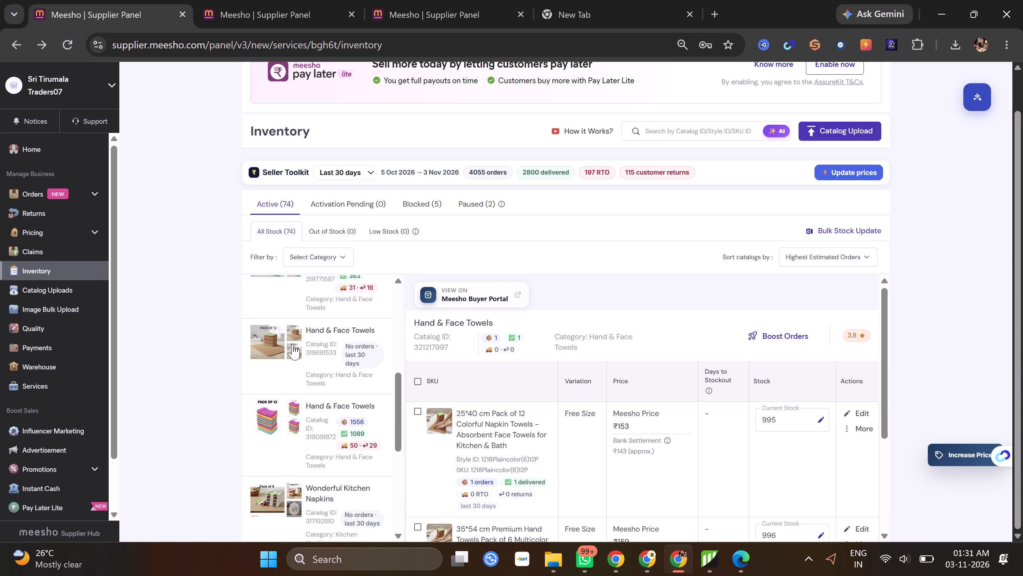
scroll(292, 344, up, 1)
click(268, 434)
scroll(575, 419, down, 3)
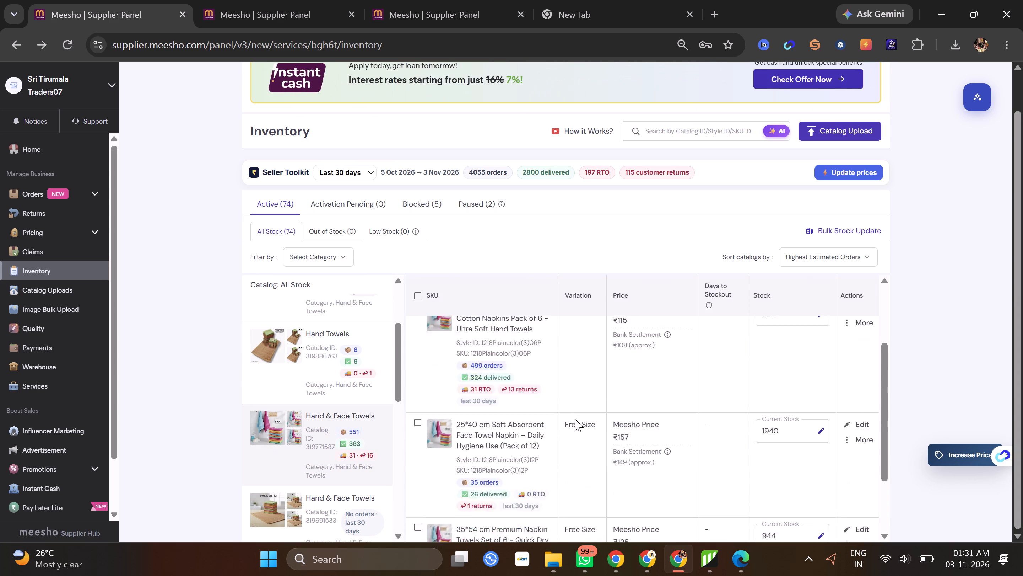
scroll(575, 419, down, 1)
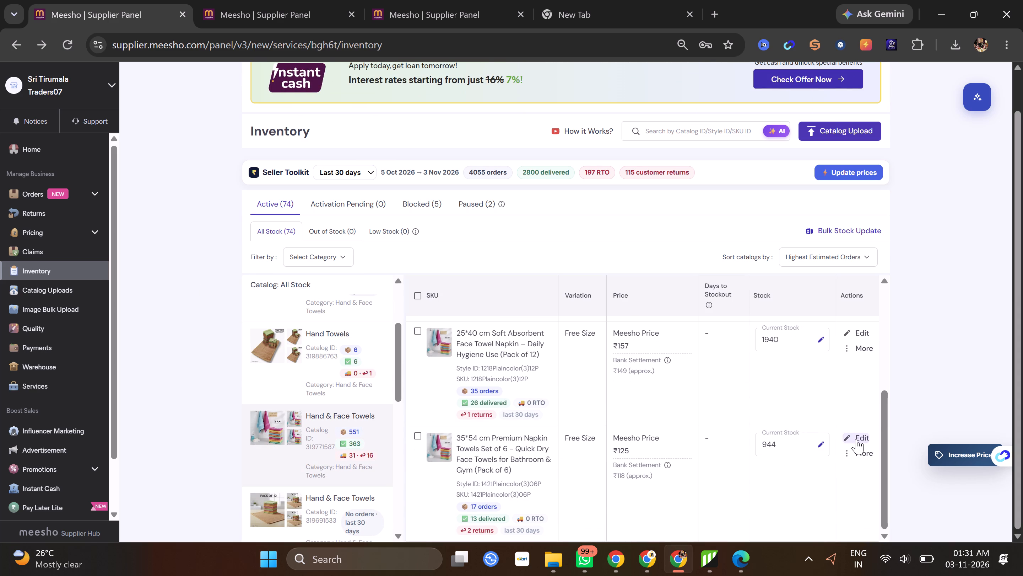
click(856, 439)
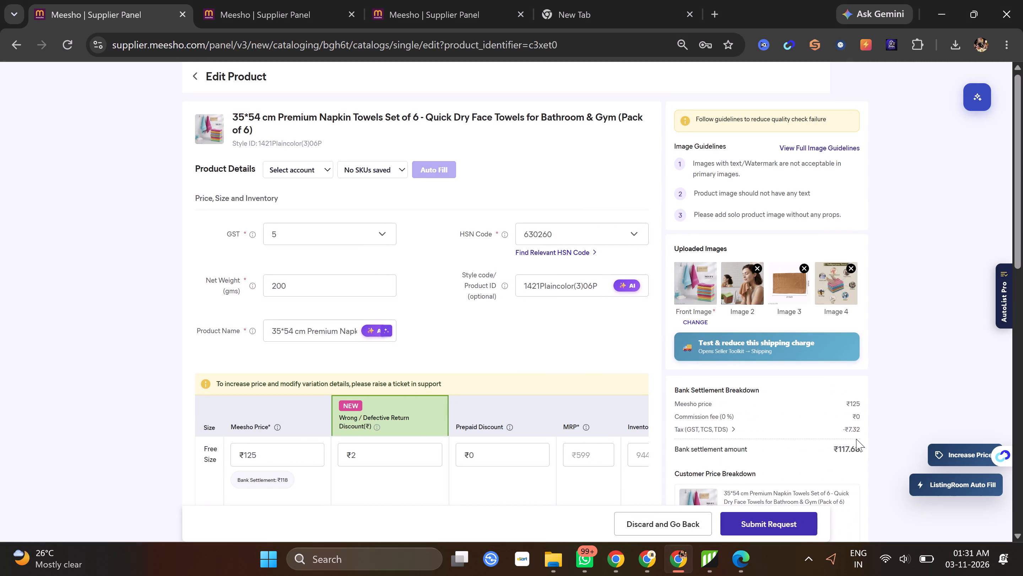
Raise a price-increase ticket for the Premium Napkin Towels Set of 6, style 1421Plaincolor(3)06P, with MSP 135, WDRP 1 and MRP 699.
click(950, 459)
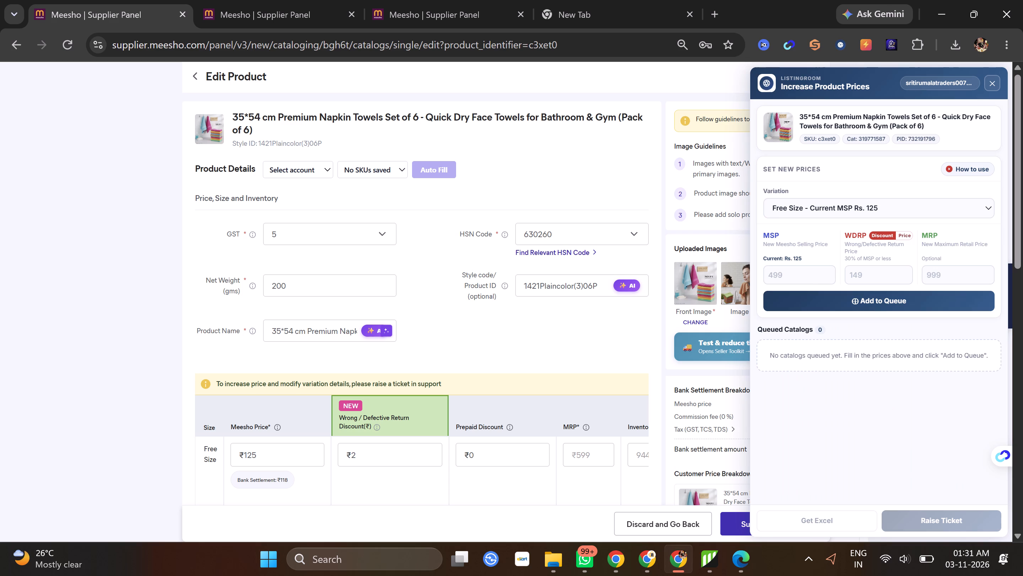
click(809, 276)
text(135)
click(880, 274)
key(1)
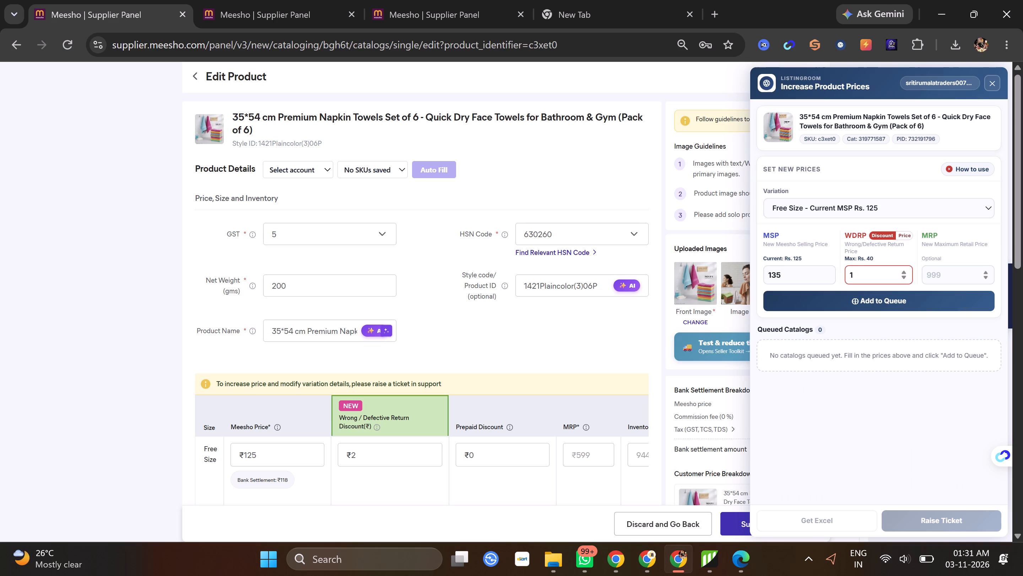
click(948, 276)
text(699)
click(958, 294)
click(946, 516)
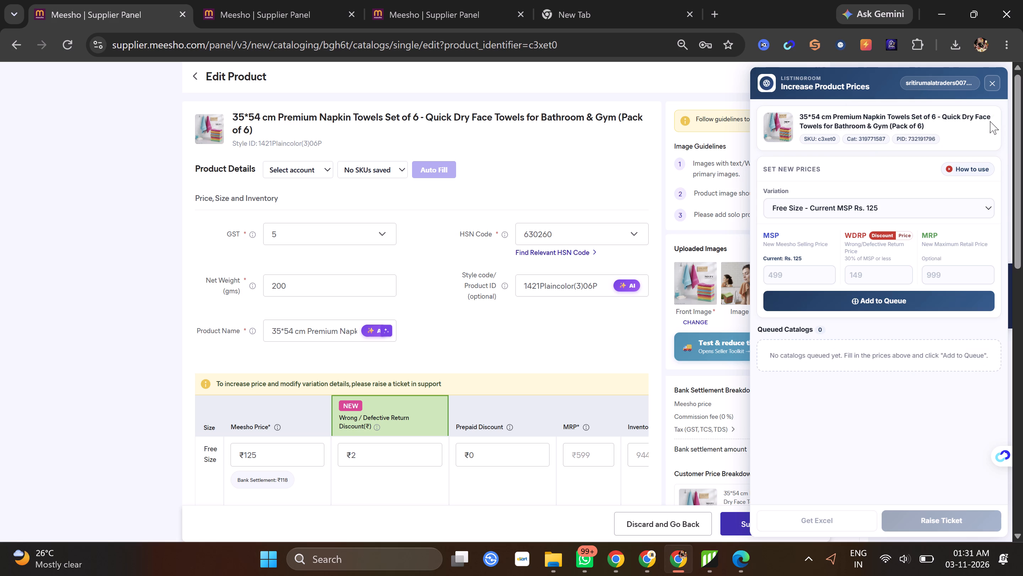
click(991, 87)
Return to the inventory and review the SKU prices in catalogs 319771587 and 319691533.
click(17, 54)
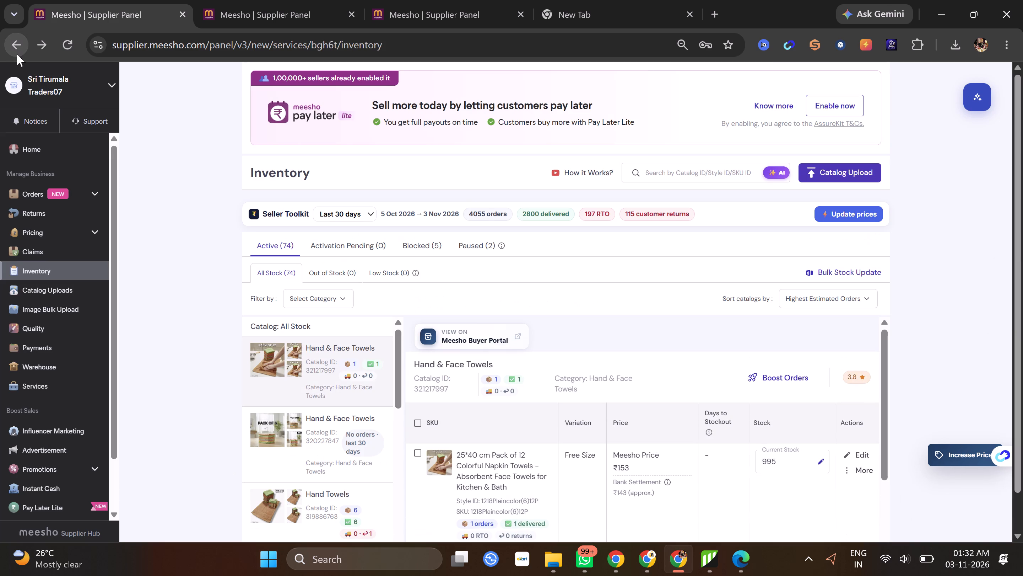
scroll(208, 289, down, 3)
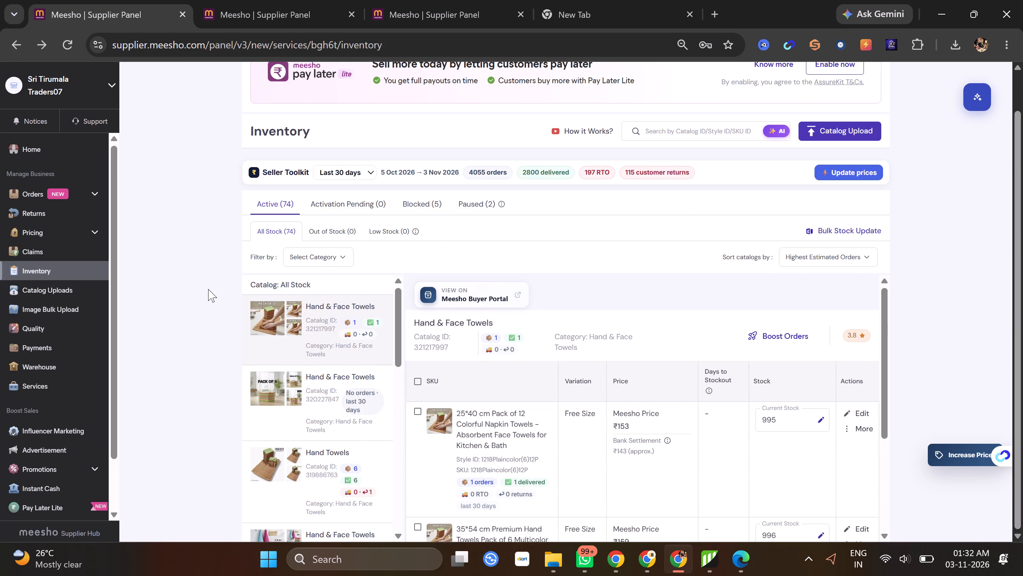
scroll(379, 446, down, 3)
scroll(379, 446, up, 1)
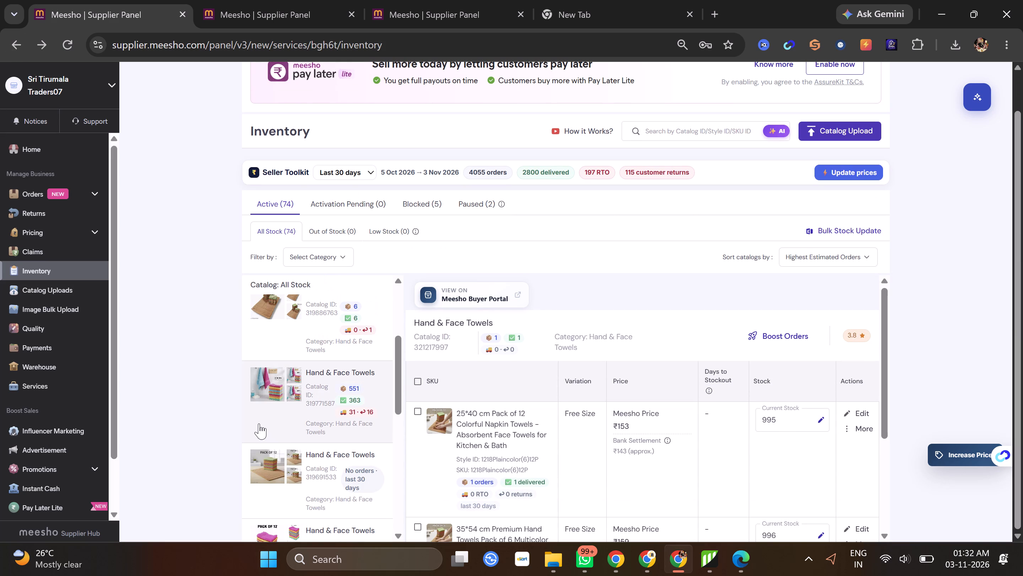
click(259, 423)
scroll(463, 440, down, 5)
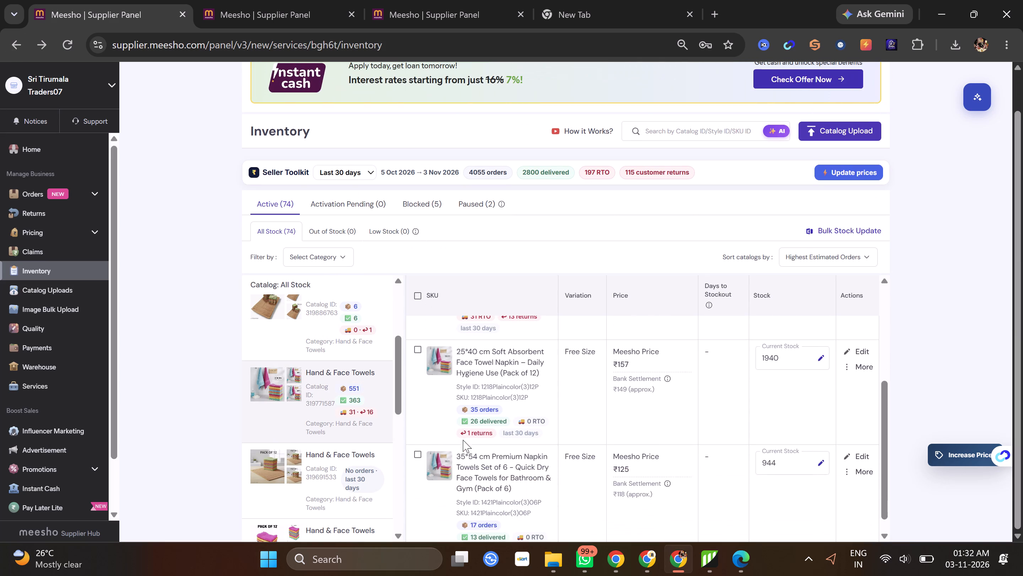
scroll(463, 440, down, 1)
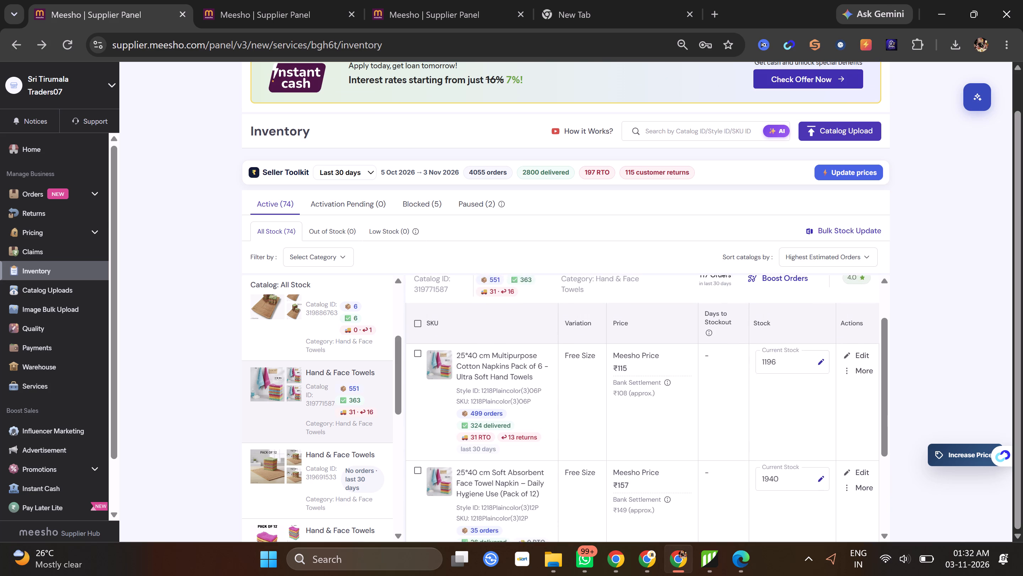
scroll(463, 440, down, 1)
click(276, 471)
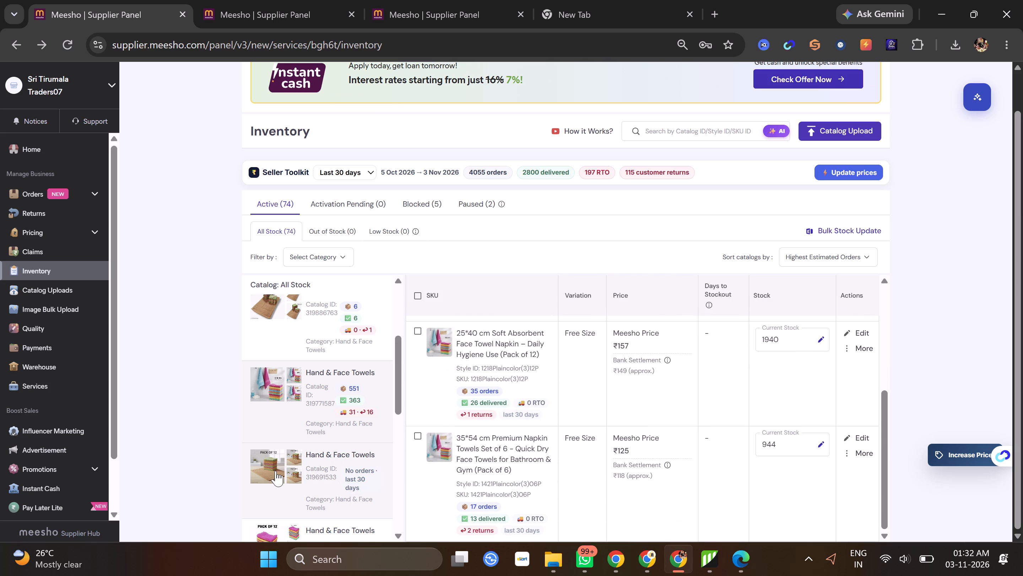
scroll(276, 471, down, 1)
scroll(547, 479, down, 2)
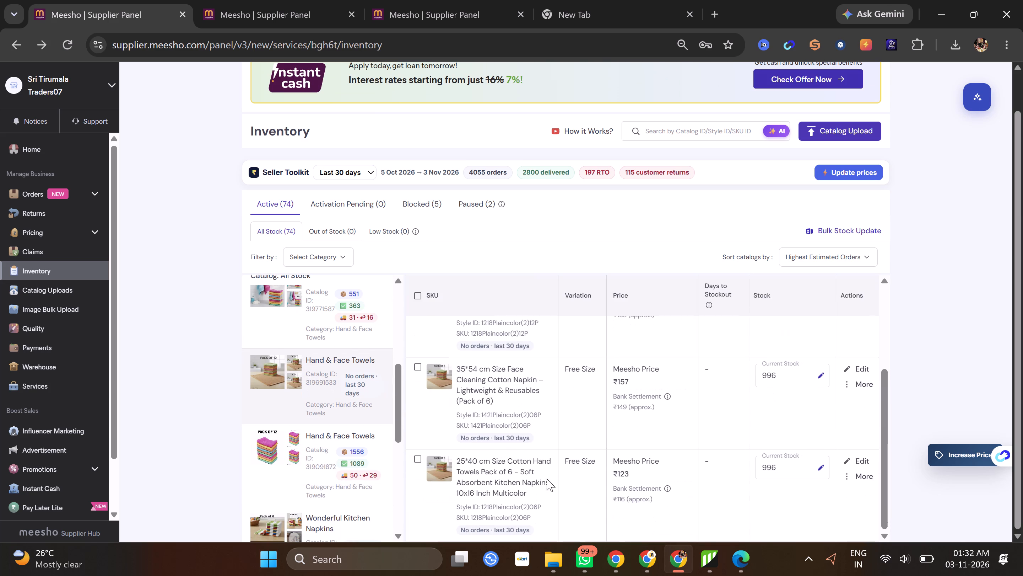
scroll(547, 479, down, 1)
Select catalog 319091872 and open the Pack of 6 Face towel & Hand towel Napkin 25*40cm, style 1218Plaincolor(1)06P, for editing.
click(273, 458)
scroll(588, 421, down, 1)
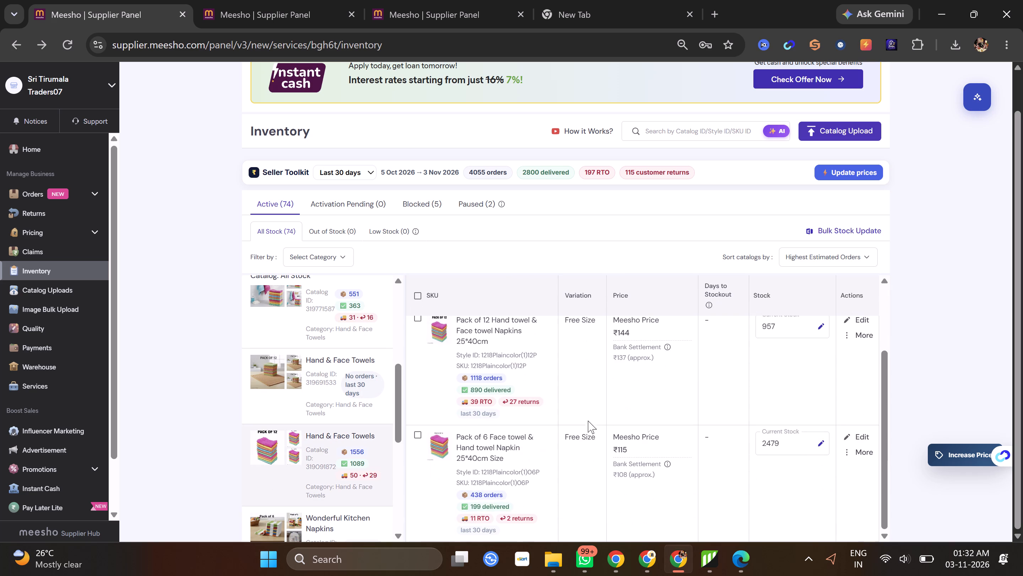
scroll(588, 421, down, 1)
scroll(841, 381, up, 1)
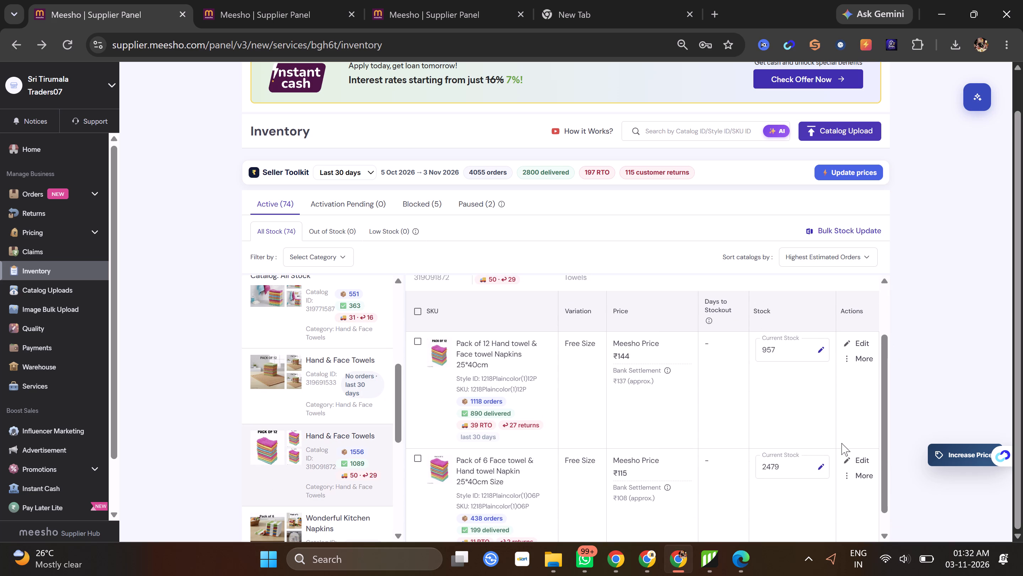
click(849, 459)
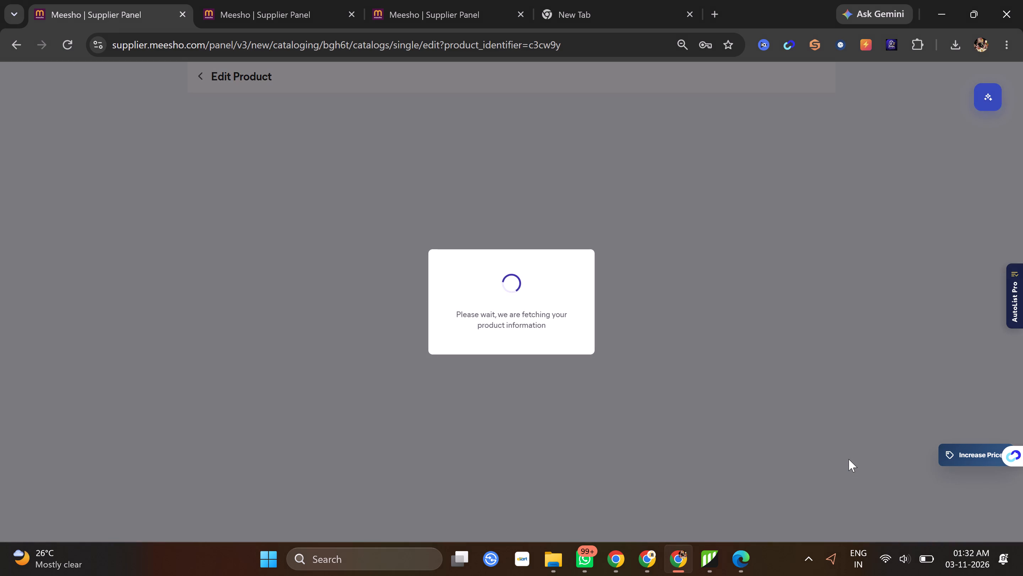
Raise a price-increase ticket for the Pack of 6 Face towel & Hand towel Napkin, style 1218Plaincolor(1)06P, with MSP 135, WDRP 1 and MRP 699.
click(952, 454)
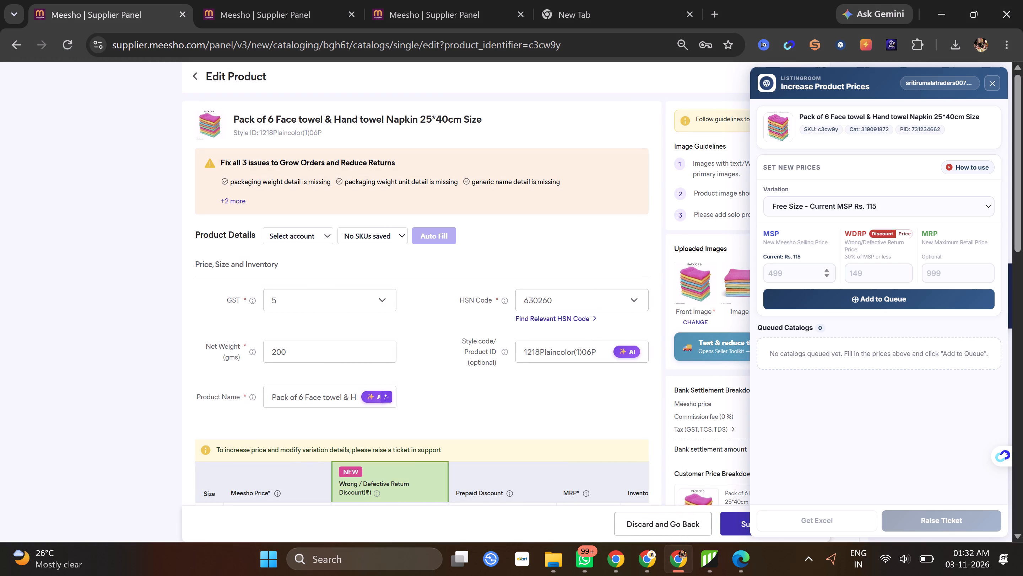
click(799, 274)
text(135)
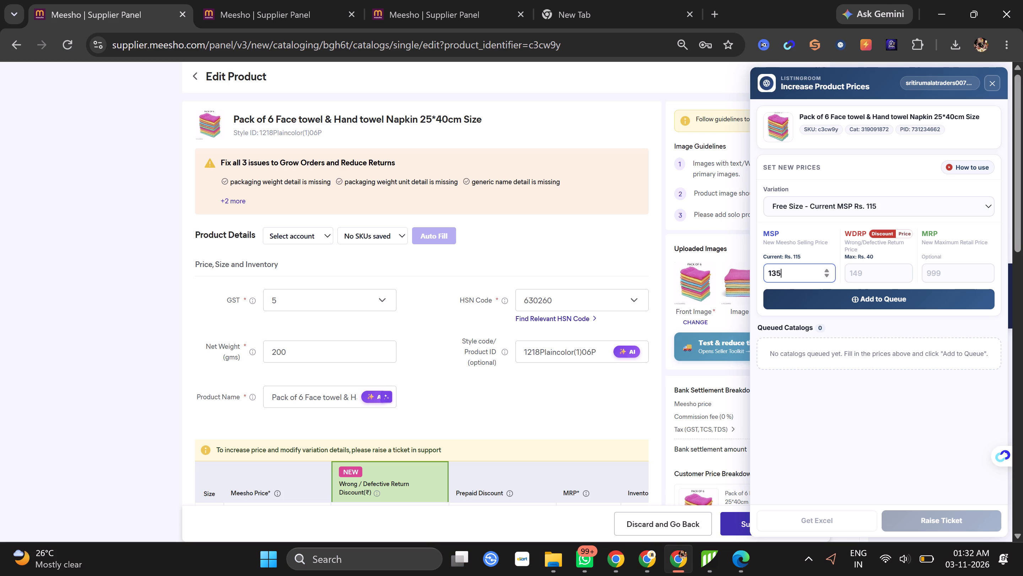
click(895, 272)
key(1)
click(962, 276)
text(699)
click(960, 294)
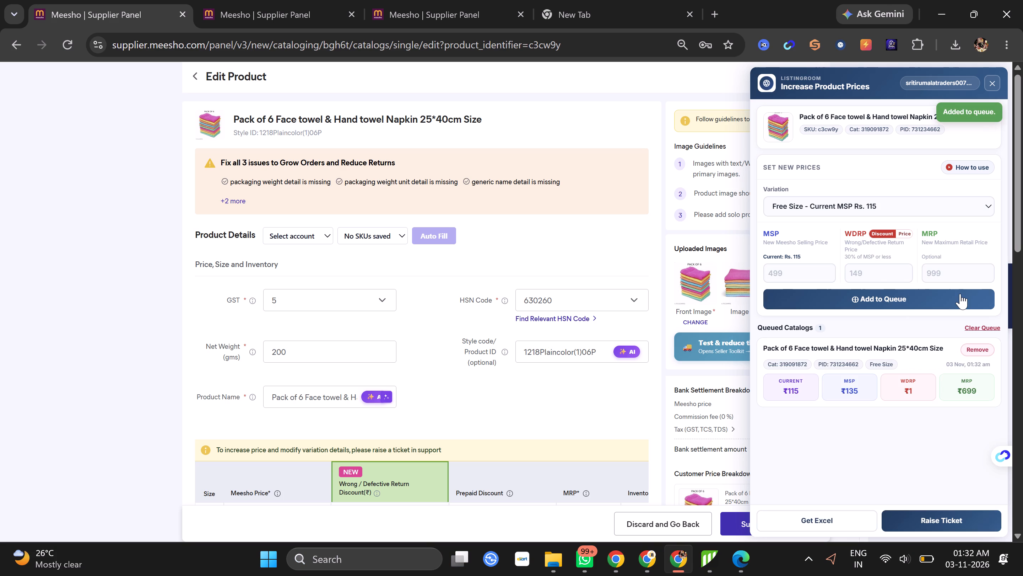
click(934, 515)
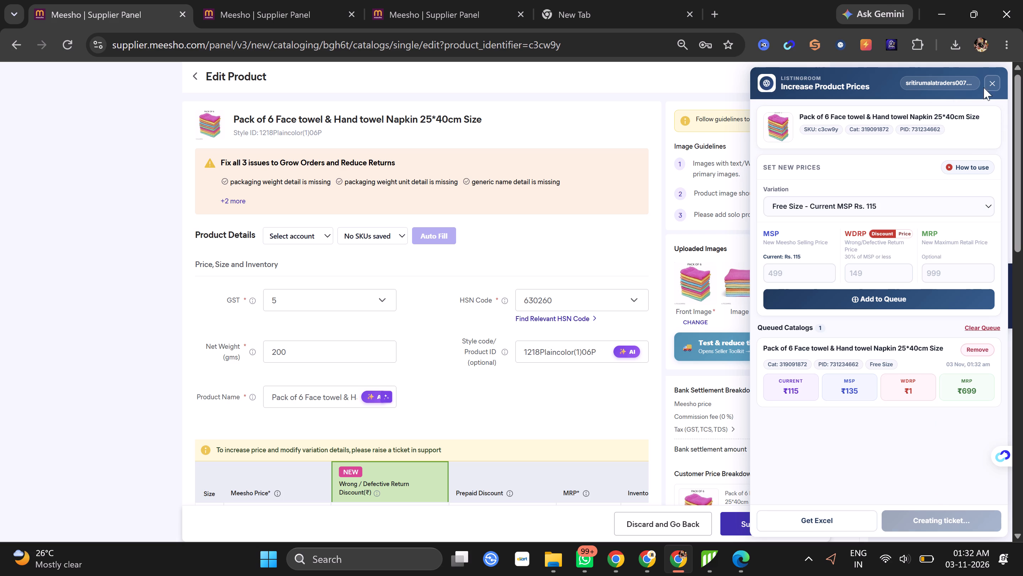
click(994, 82)
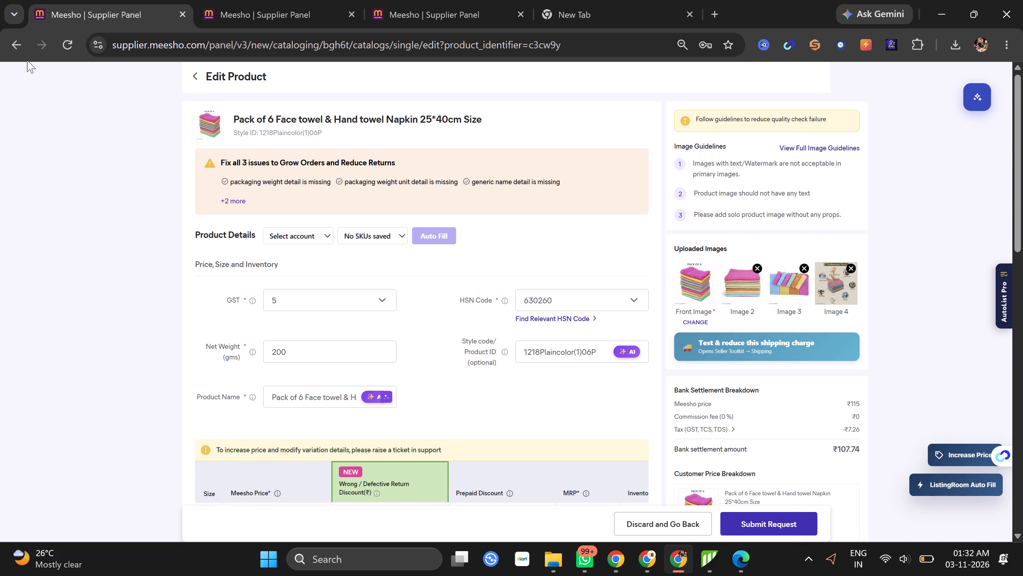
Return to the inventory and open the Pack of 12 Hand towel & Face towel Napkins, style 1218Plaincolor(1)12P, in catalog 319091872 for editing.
click(19, 47)
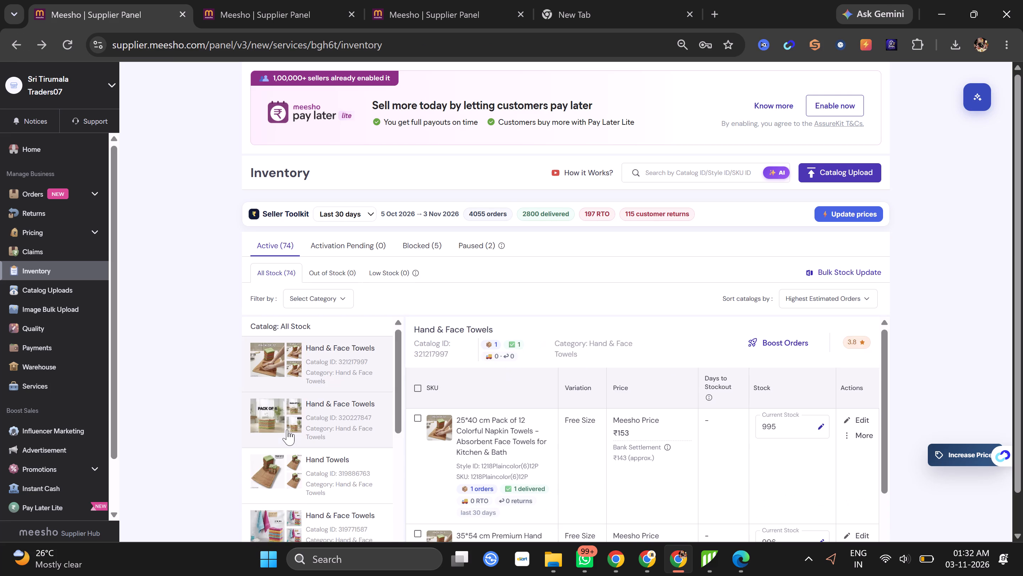
scroll(287, 430, down, 4)
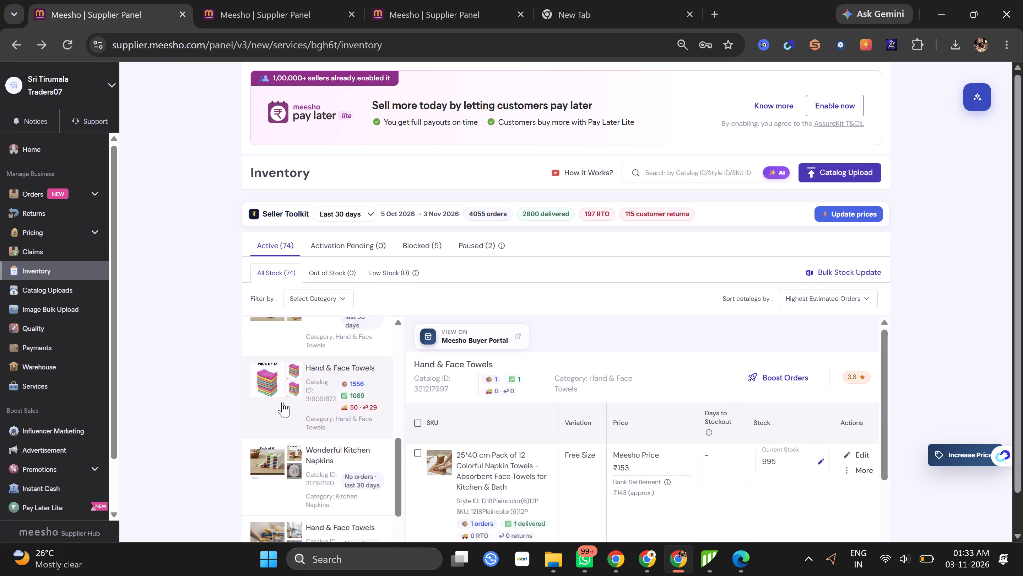
click(278, 380)
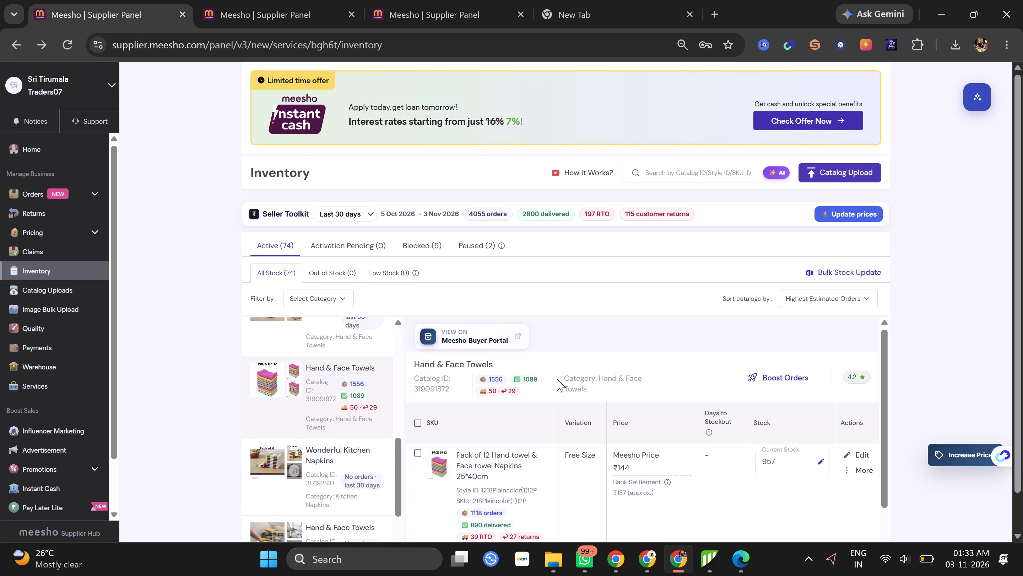
scroll(580, 349, down, 4)
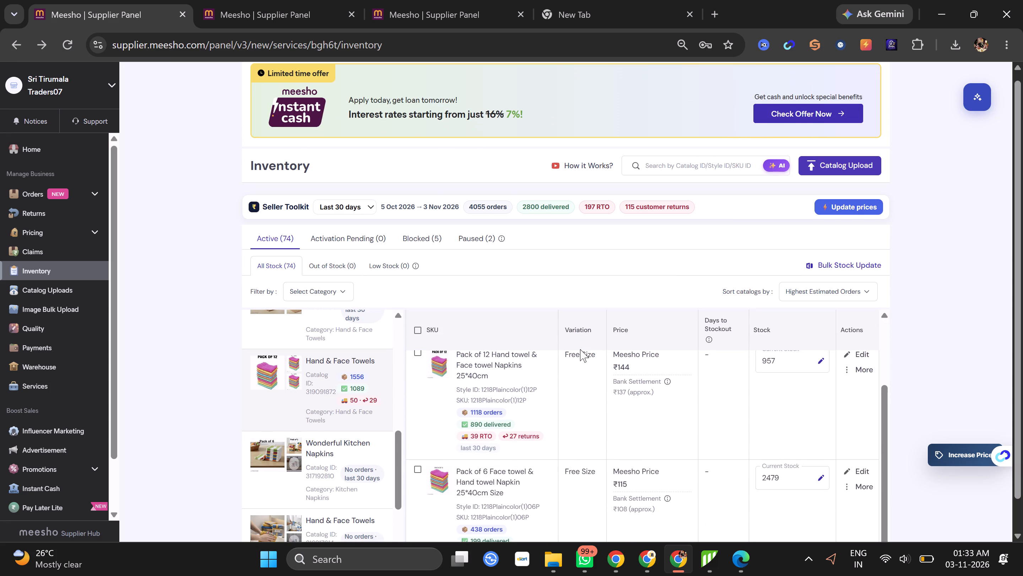
scroll(580, 349, down, 1)
scroll(580, 349, up, 1)
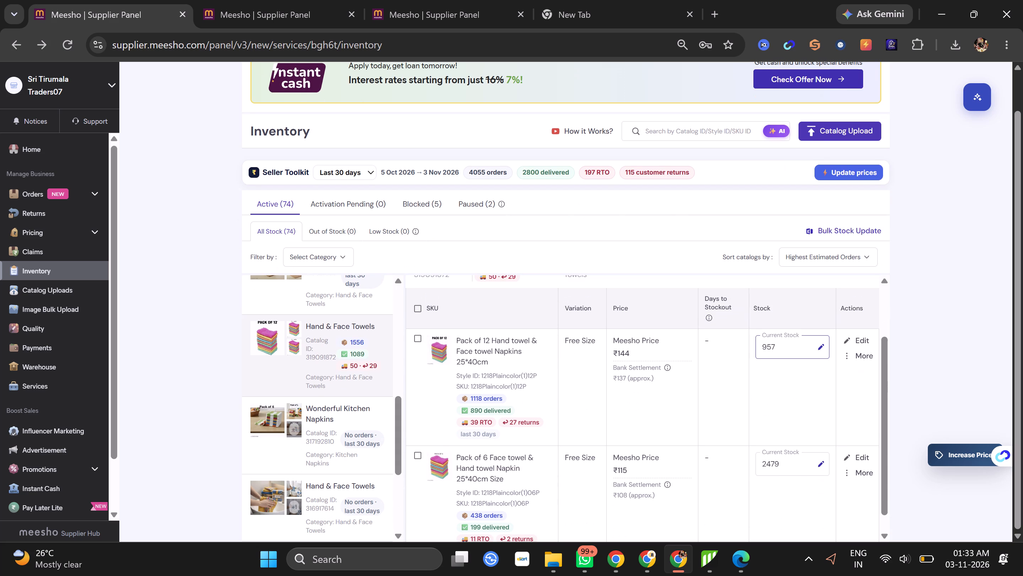
click(860, 339)
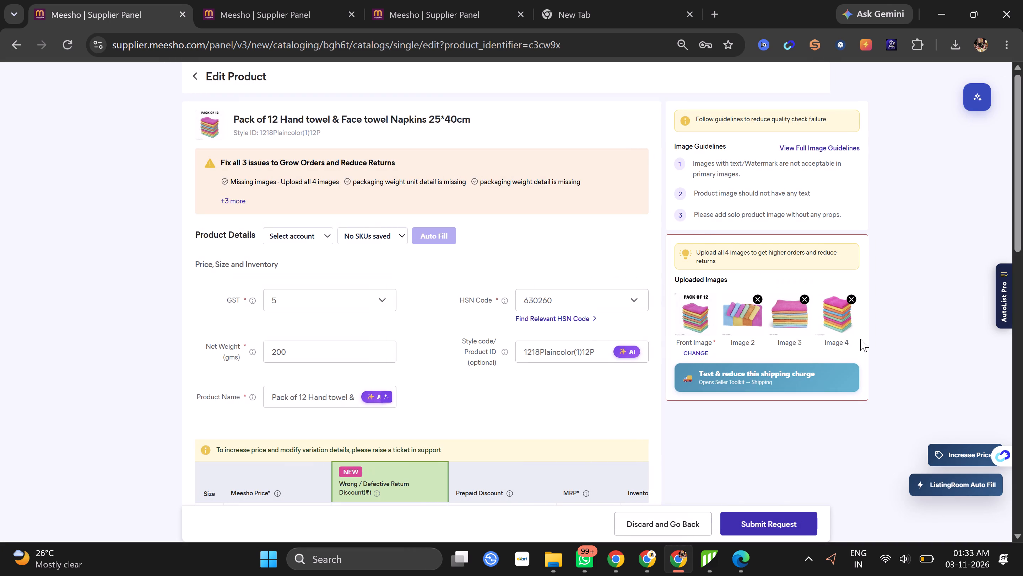
Raise a price-increase ticket for the Pack of 12 Hand towel & Face towel Napkins, style 1218Plaincolor(1)12P, with MSP 159, WDRP 1 and MRP 699.
scroll(919, 381, down, 2)
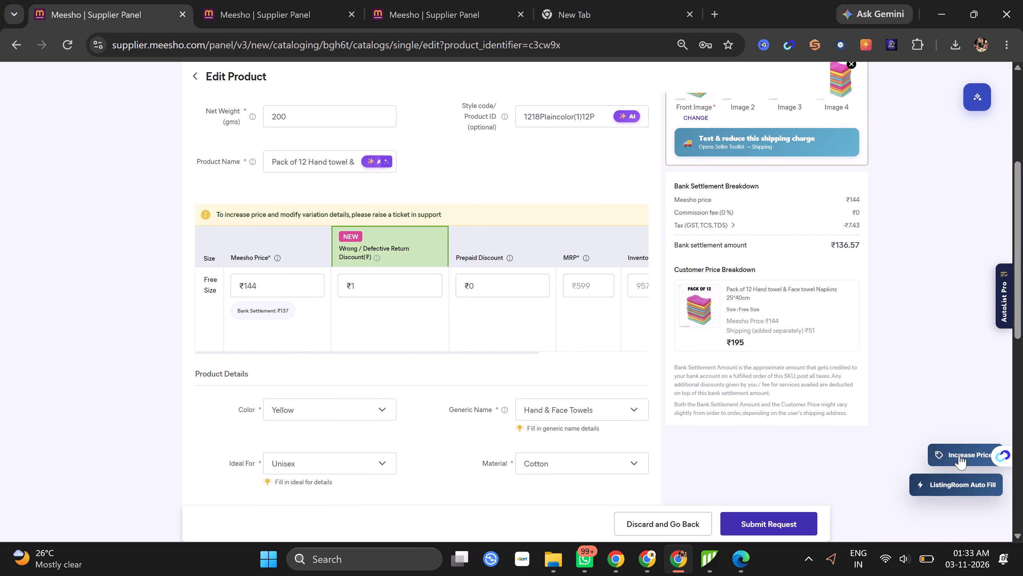
click(959, 454)
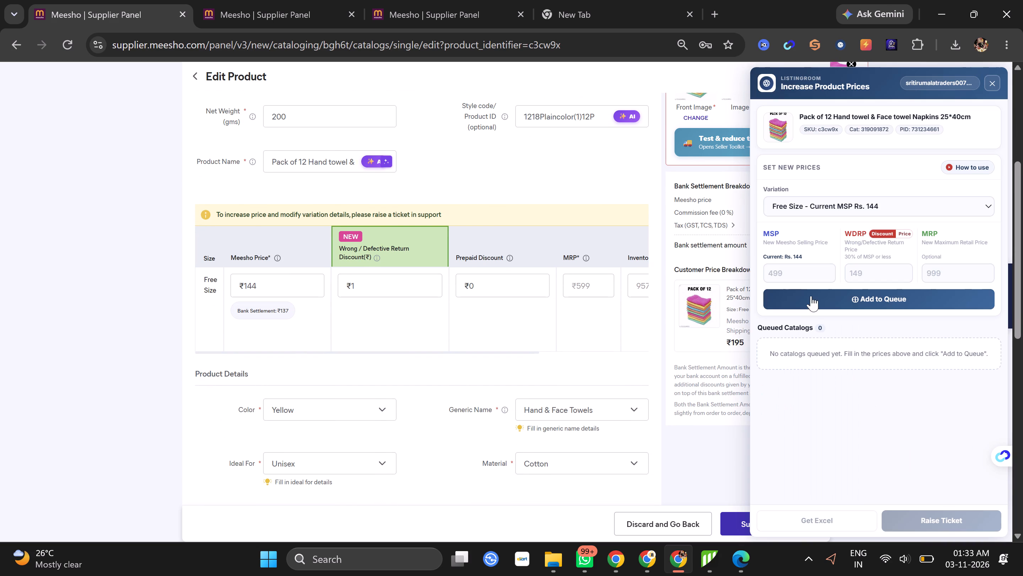
click(809, 279)
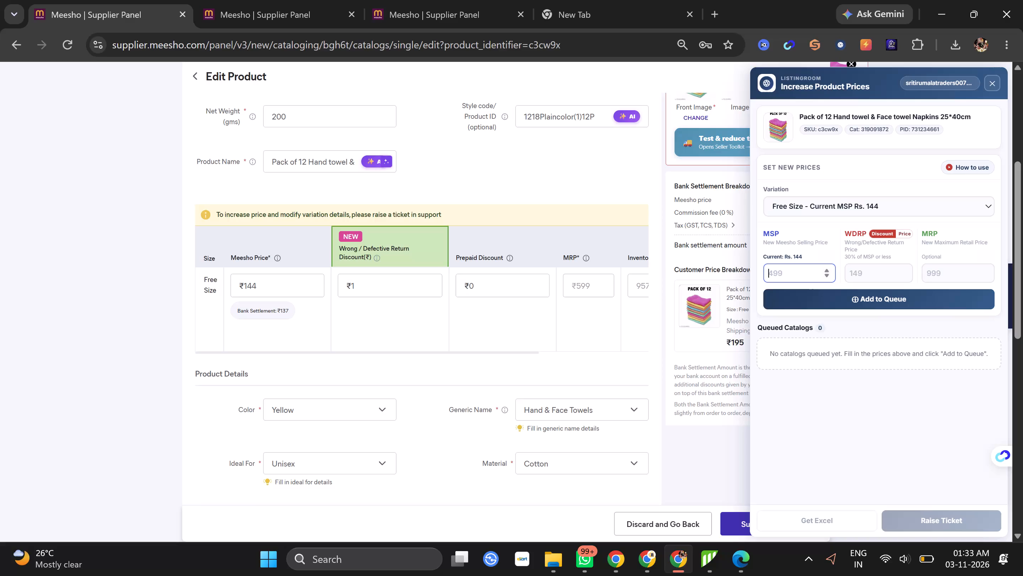
key(1)
text(59)
click(862, 270)
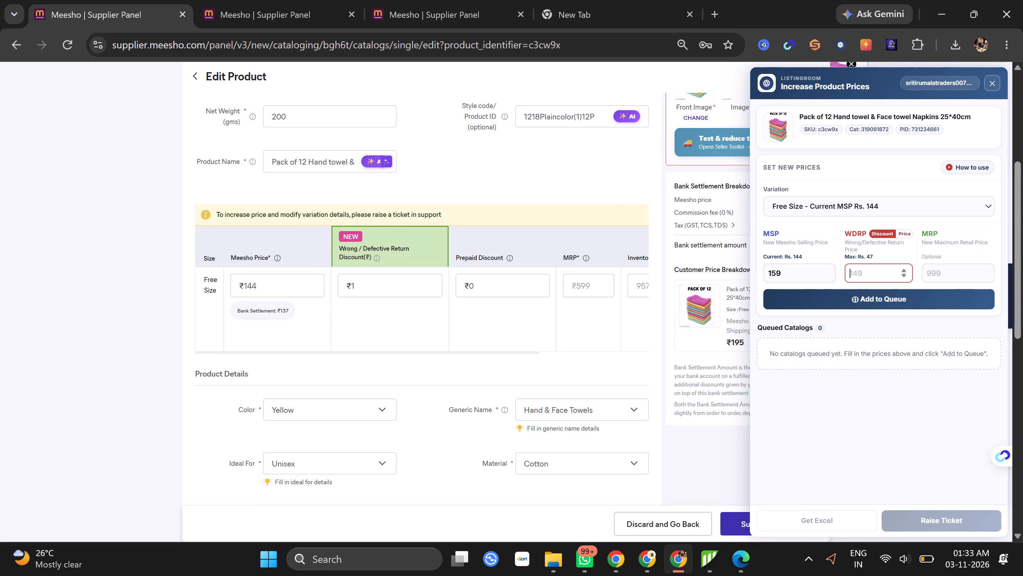
key(1)
click(949, 276)
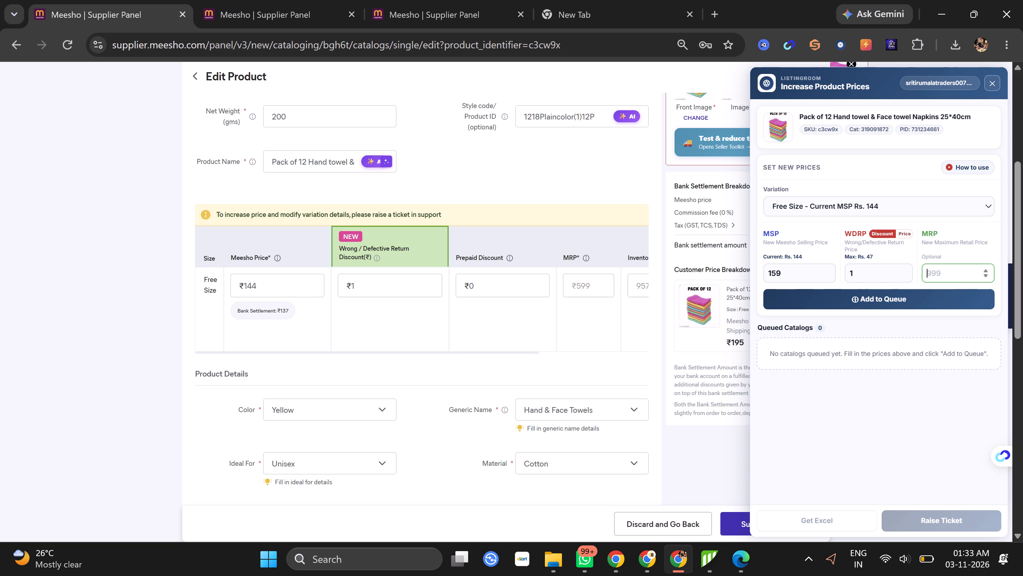
key(1)
key(BackSpace)
text(699)
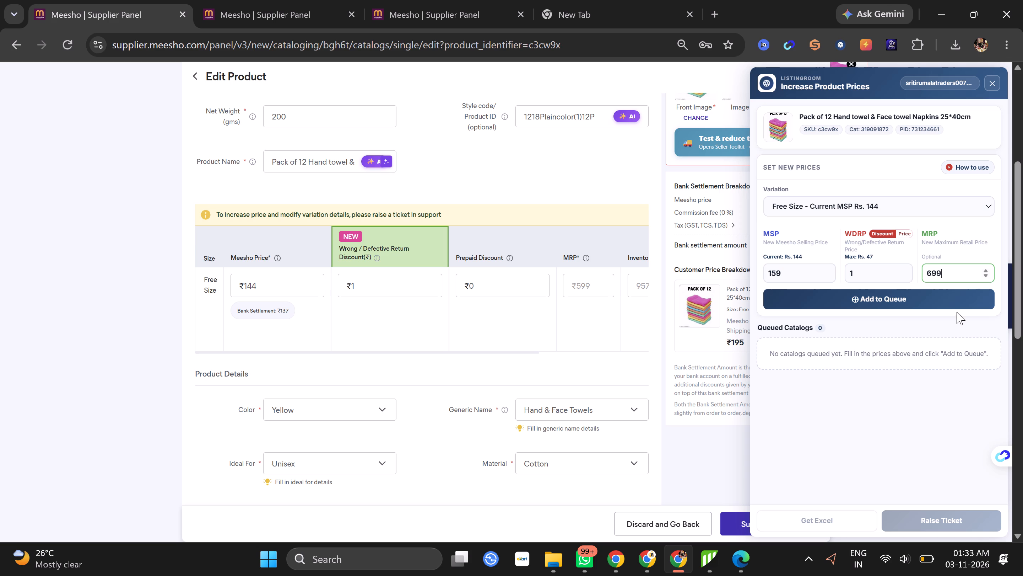
click(959, 301)
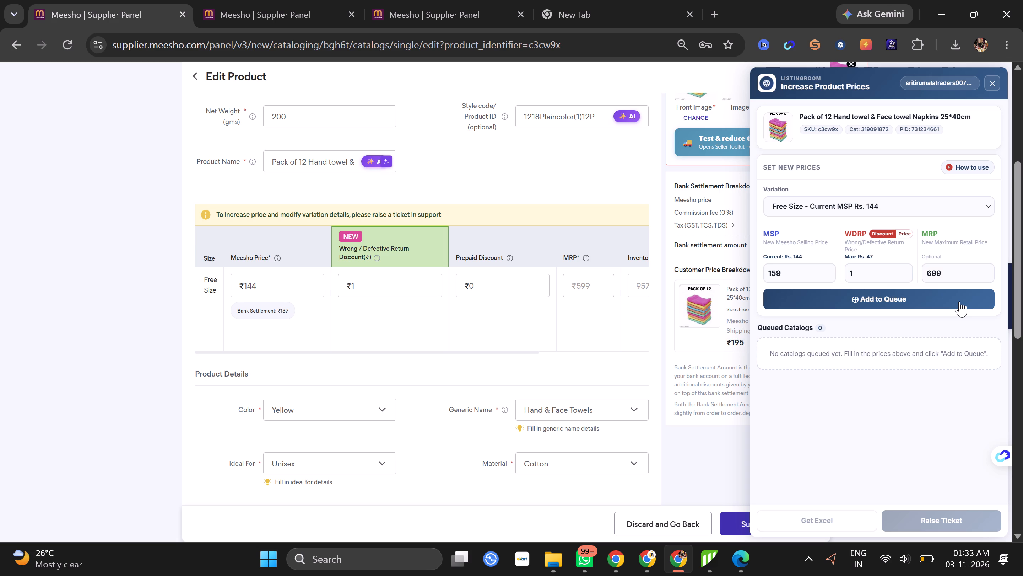
click(941, 514)
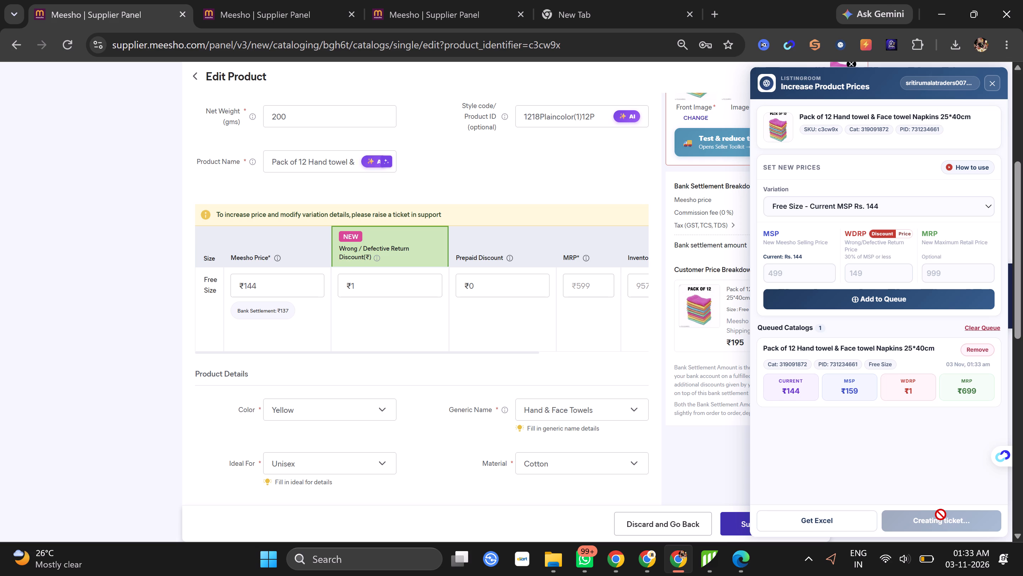
click(995, 79)
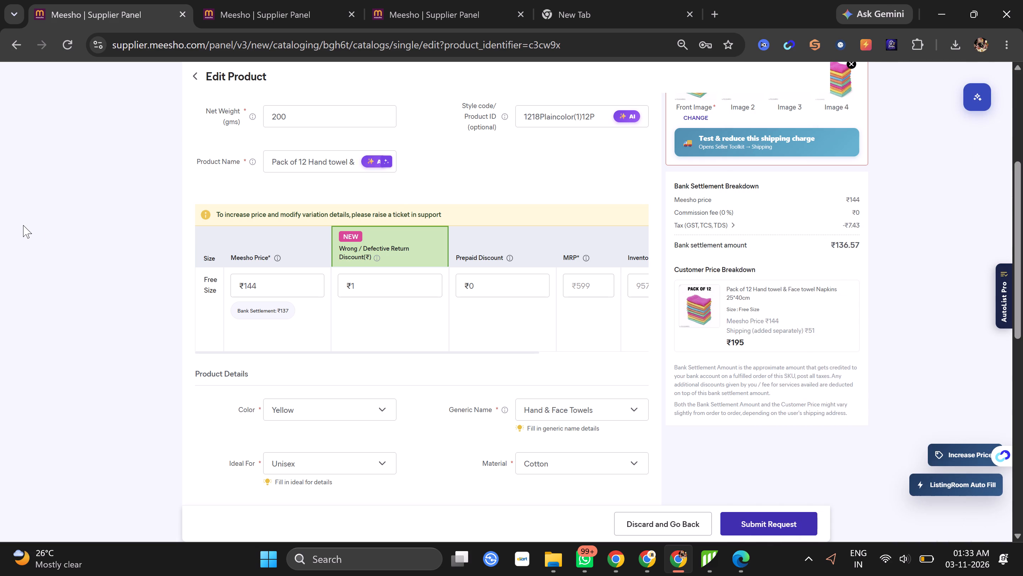
Return to the inventory and go to page 7 of the active catalog list.
click(15, 44)
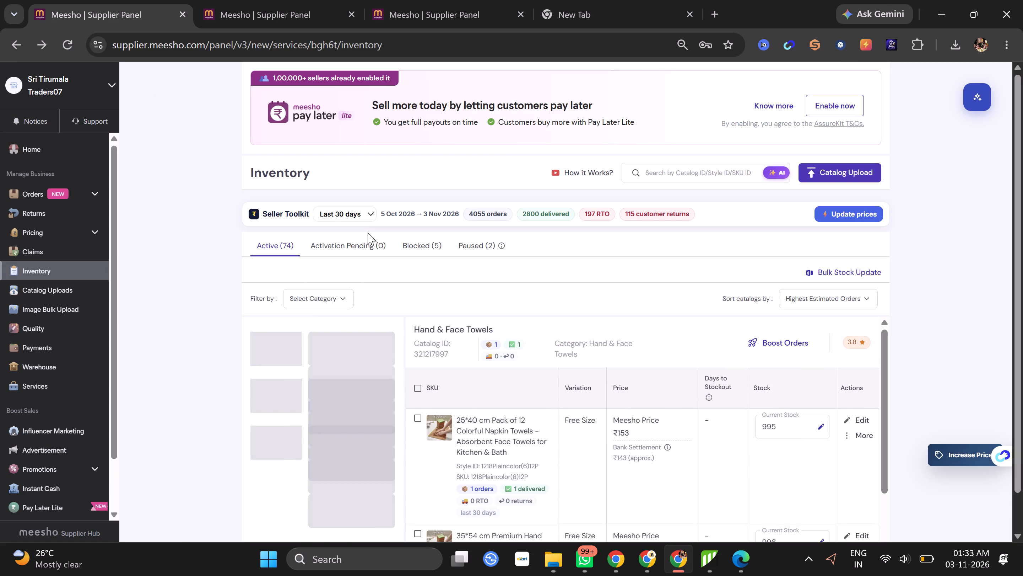
scroll(206, 359, down, 3)
scroll(281, 390, down, 2)
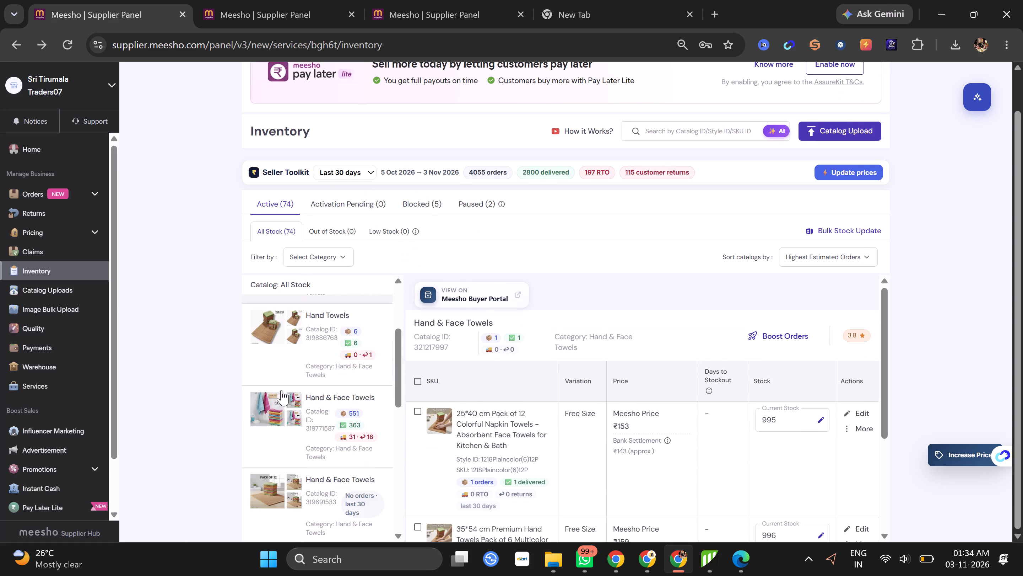
scroll(281, 390, down, 2)
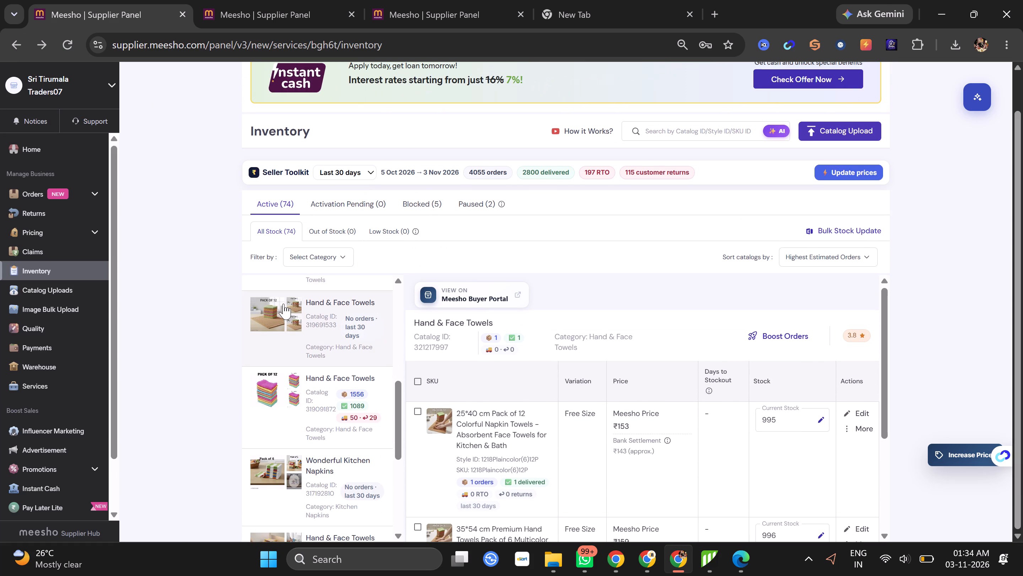
scroll(292, 417, down, 3)
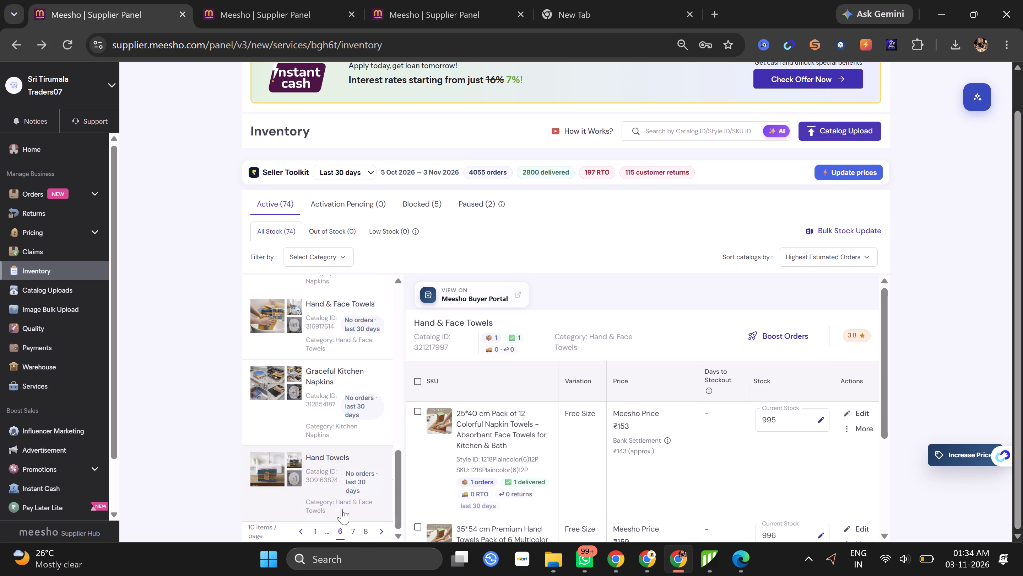
click(357, 533)
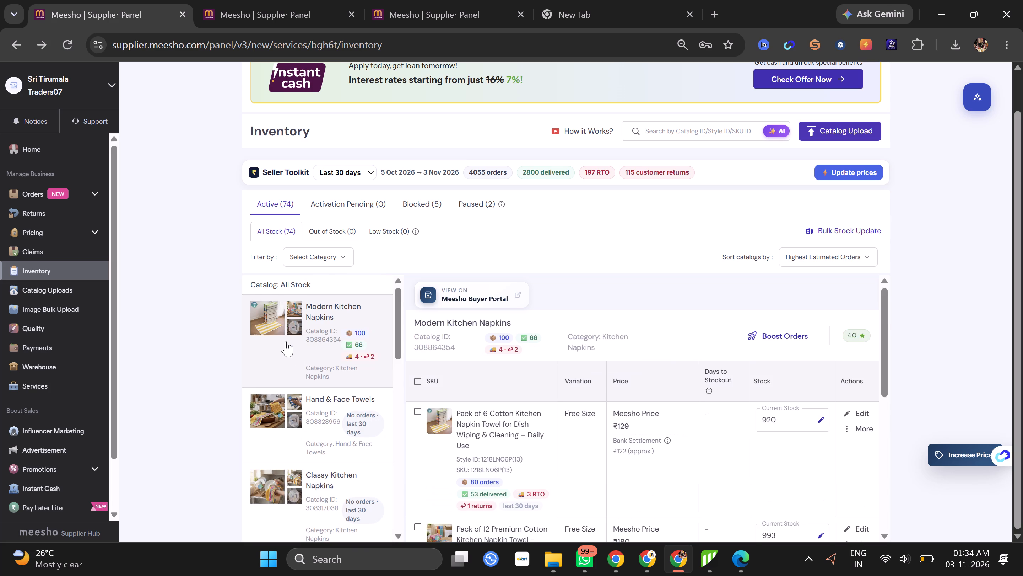
Look through the kitchen napkin and towel catalogs on page 7 for ones with recent orders.
scroll(286, 341, down, 5)
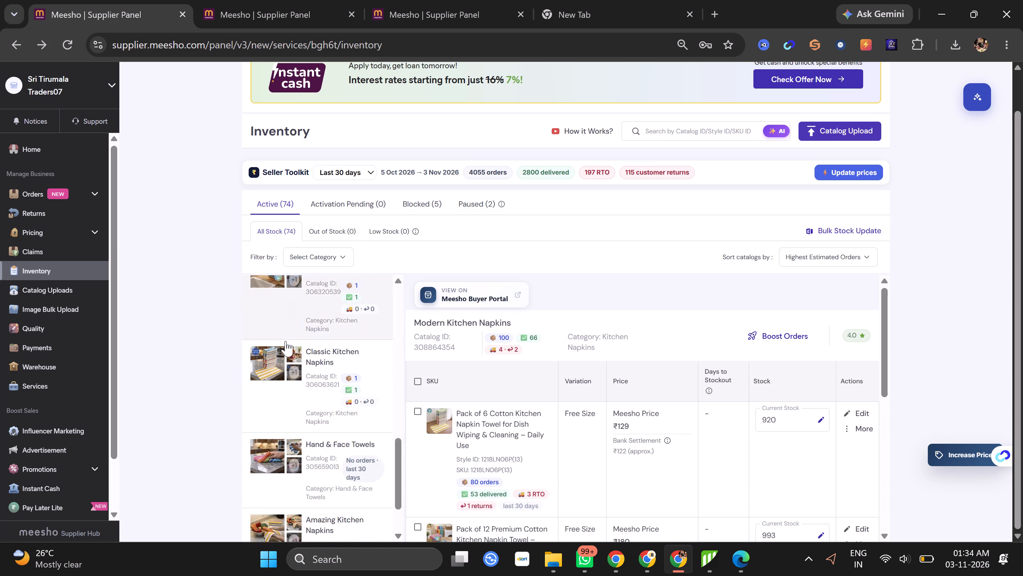
scroll(286, 341, down, 1)
scroll(286, 341, up, 4)
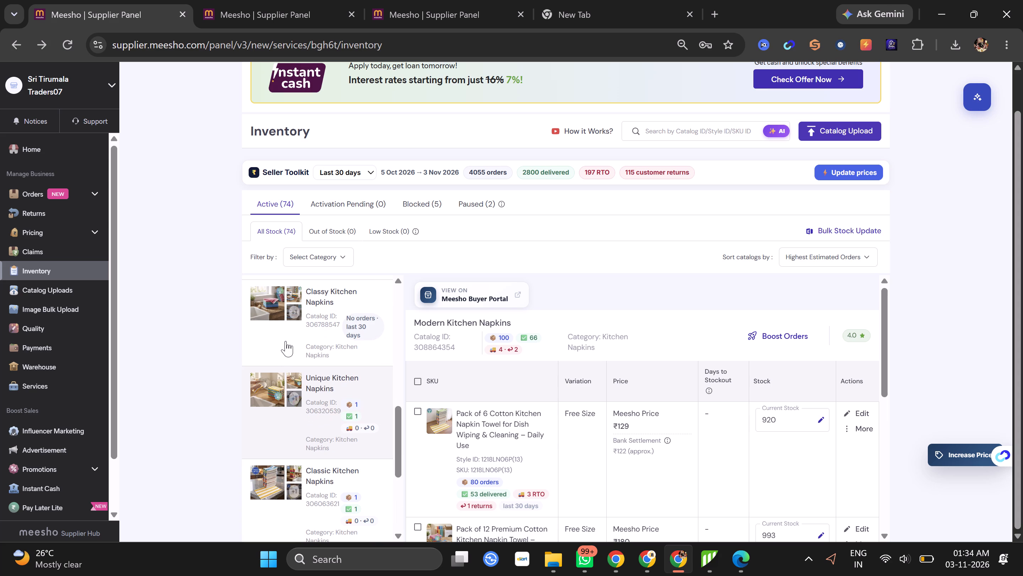
scroll(286, 341, up, 4)
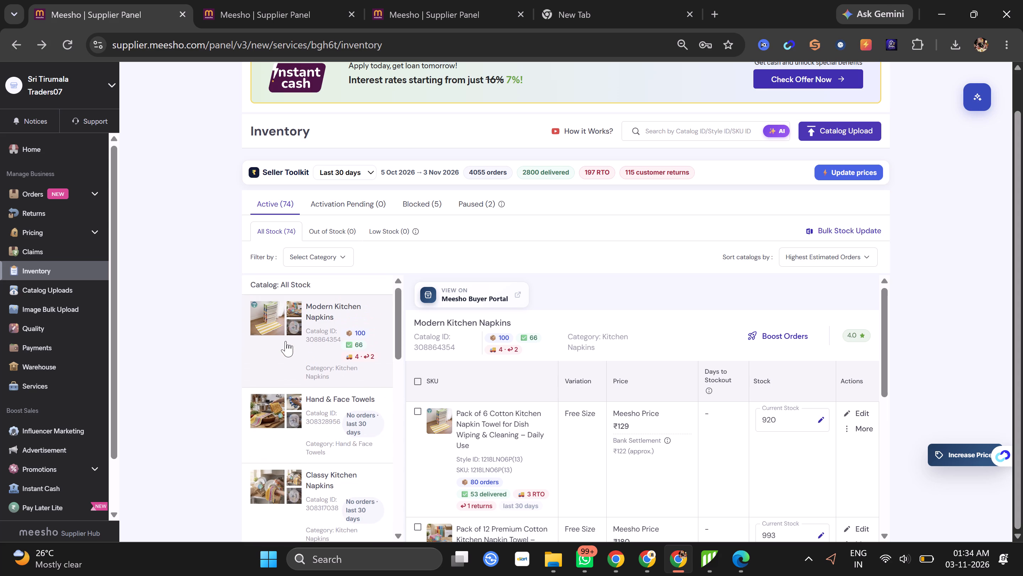
Review the SKU prices of the 6-piece and 12-piece packs in the Modern Kitchen Napkins catalog 308864354.
click(273, 295)
scroll(574, 408, down, 2)
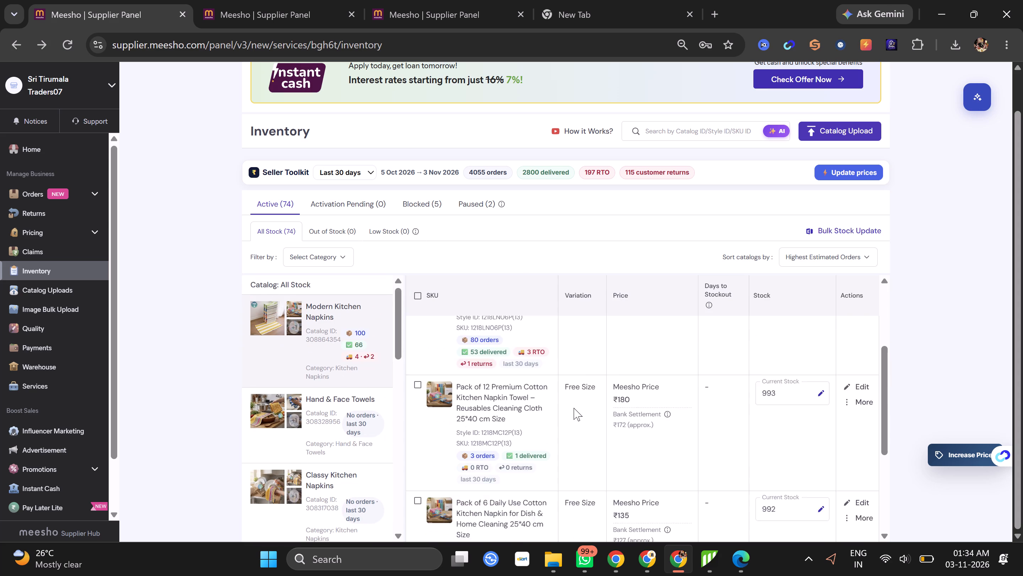
scroll(574, 408, down, 2)
scroll(574, 408, up, 1)
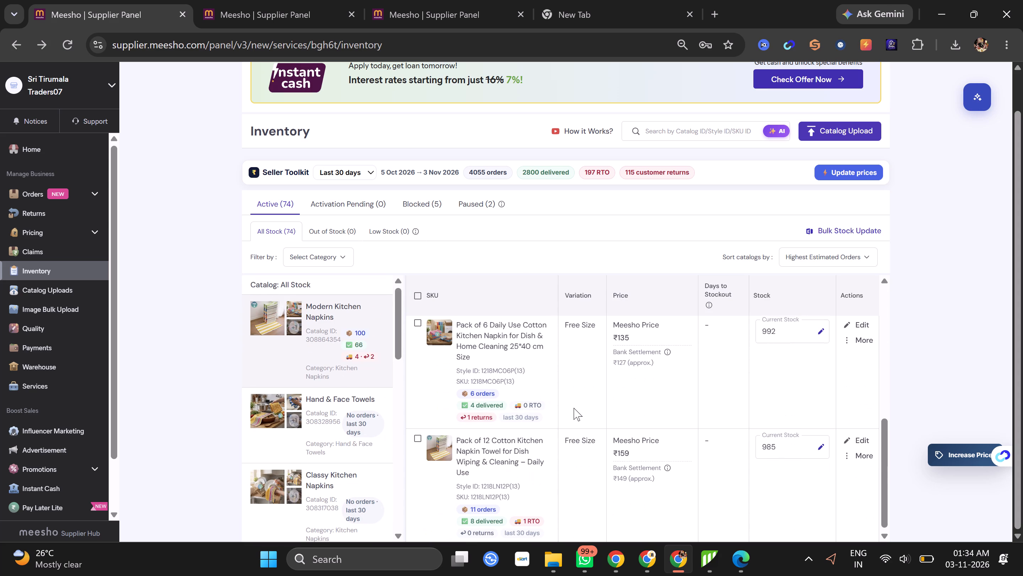
scroll(574, 408, up, 4)
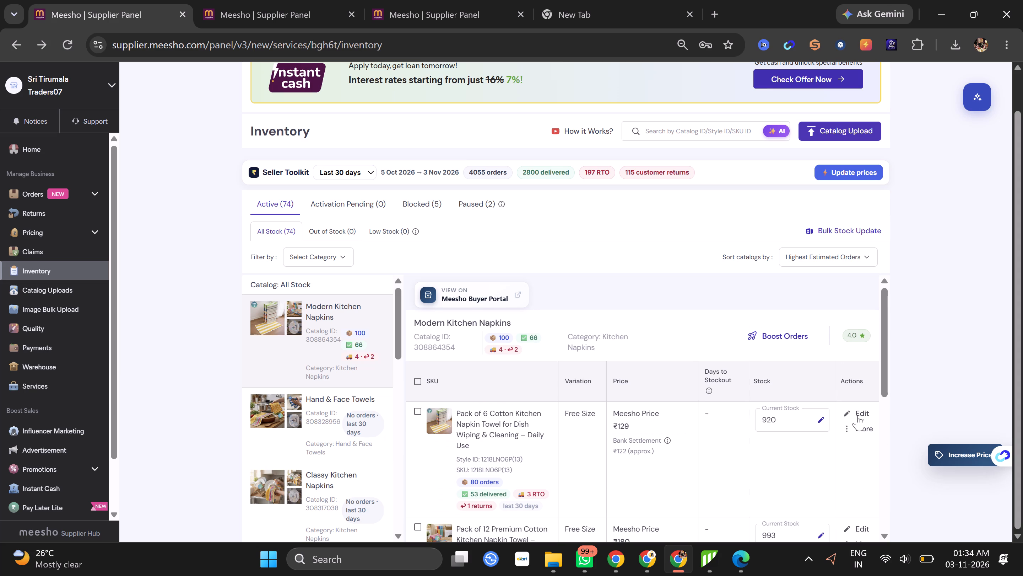
scroll(719, 327, down, 2)
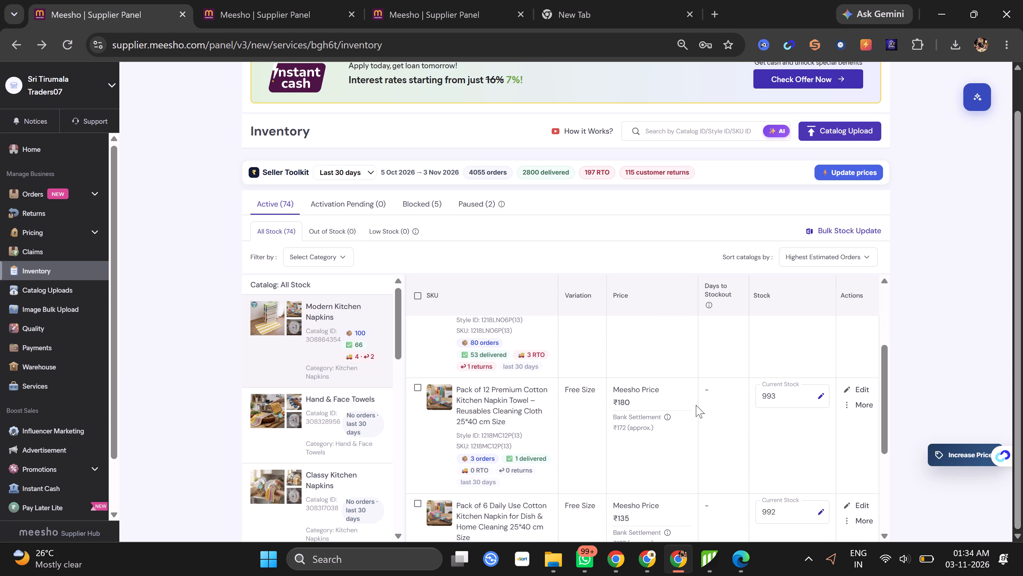
scroll(696, 405, down, 2)
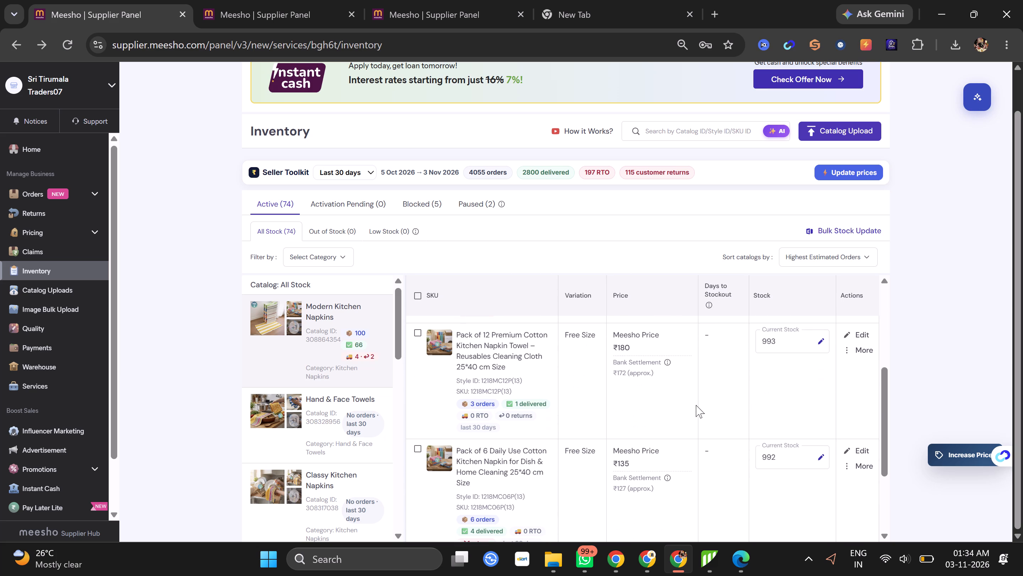
scroll(696, 405, down, 3)
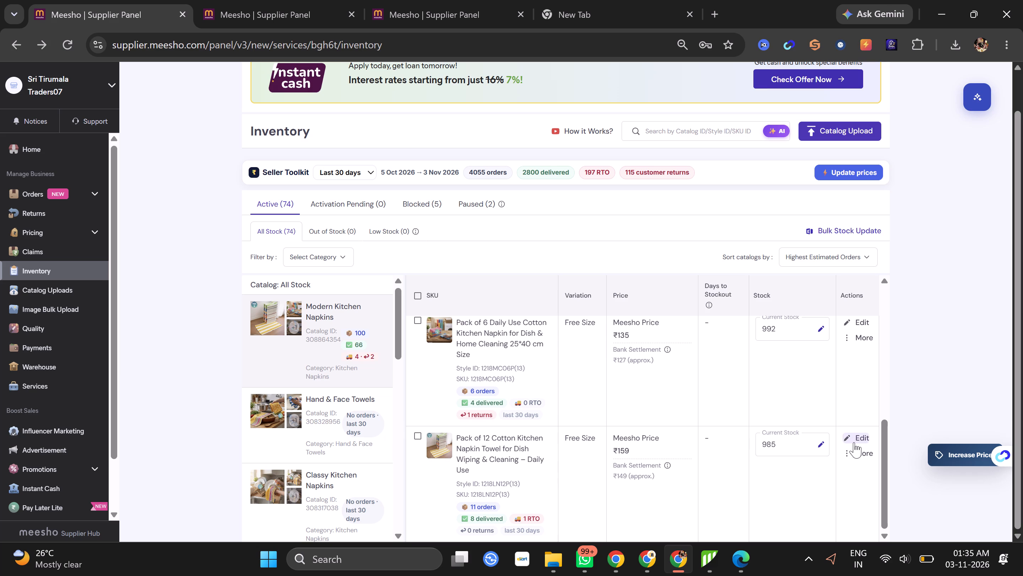
Recheck the prices and recent orders of the 6-piece and 12-piece packs in the Modern Kitchen Napkins catalog 308864354.
scroll(696, 410, up, 3)
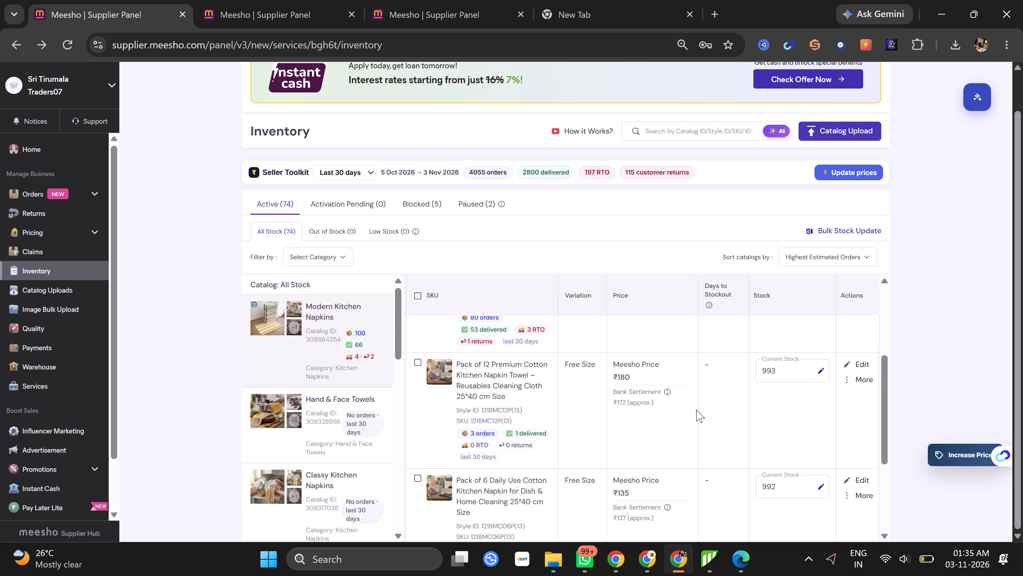
scroll(696, 410, up, 2)
scroll(696, 410, down, 2)
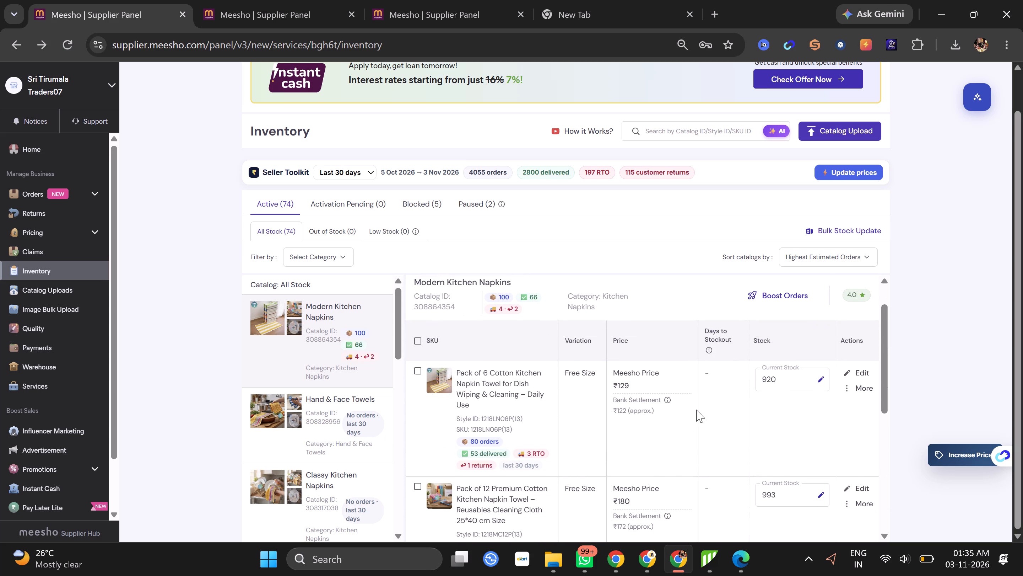
scroll(696, 410, down, 6)
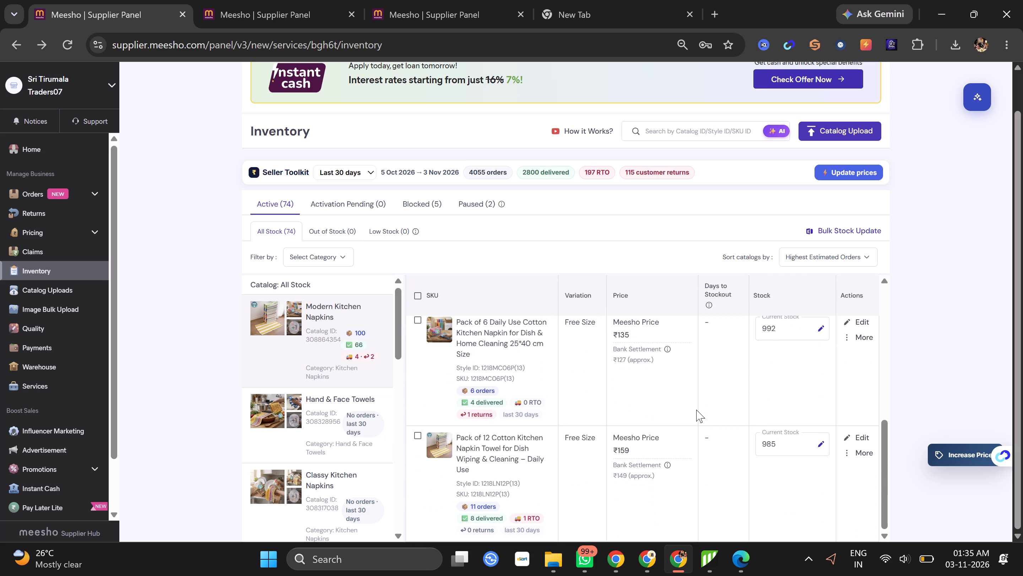
scroll(696, 410, up, 2)
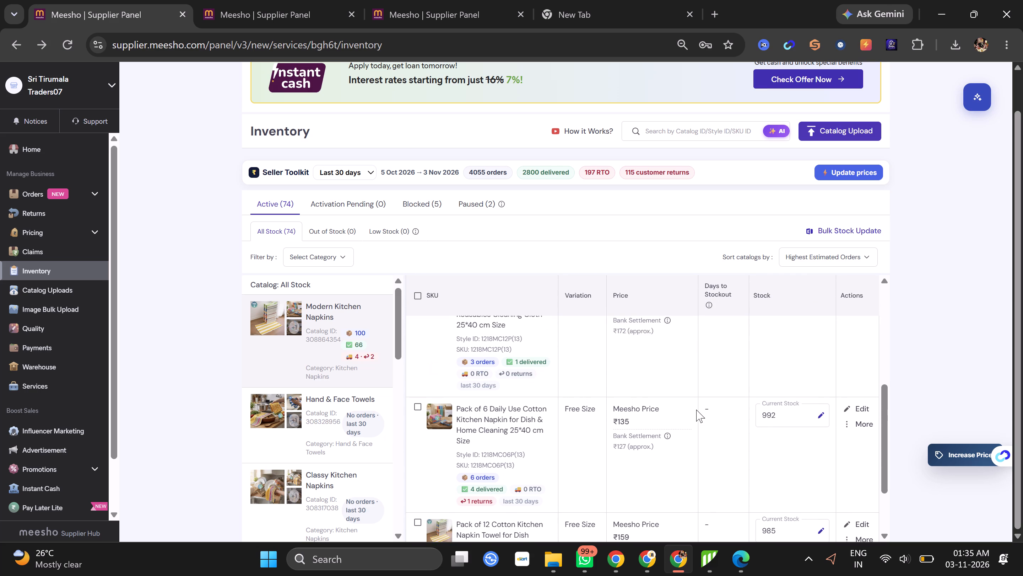
scroll(696, 410, up, 4)
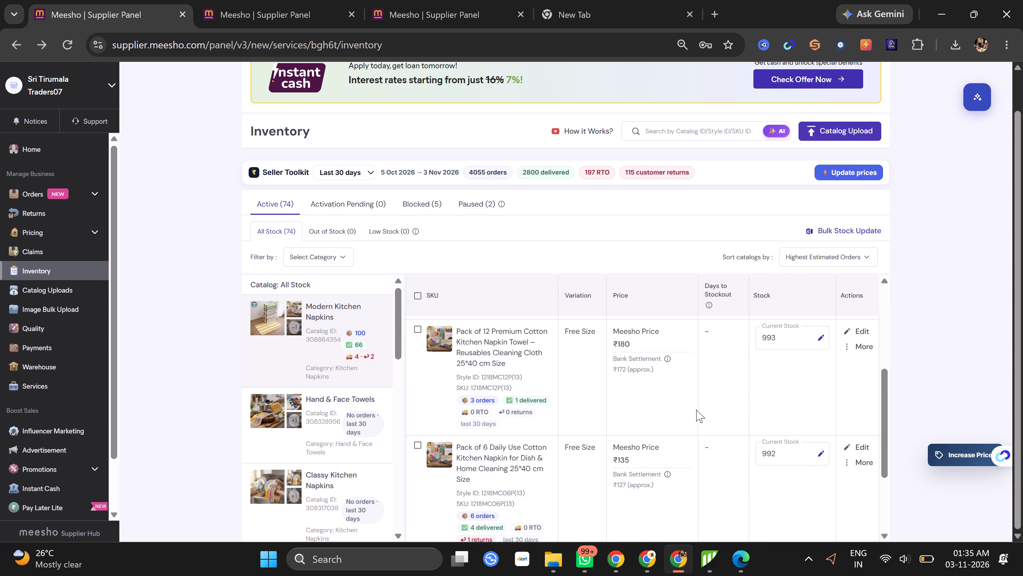
scroll(696, 410, up, 2)
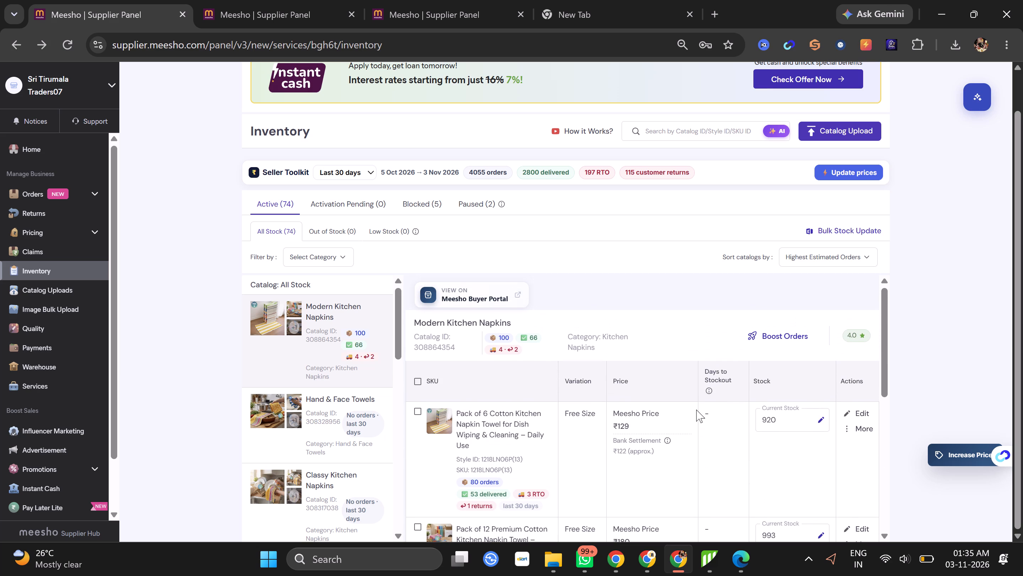
scroll(313, 421, down, 7)
scroll(313, 421, up, 6)
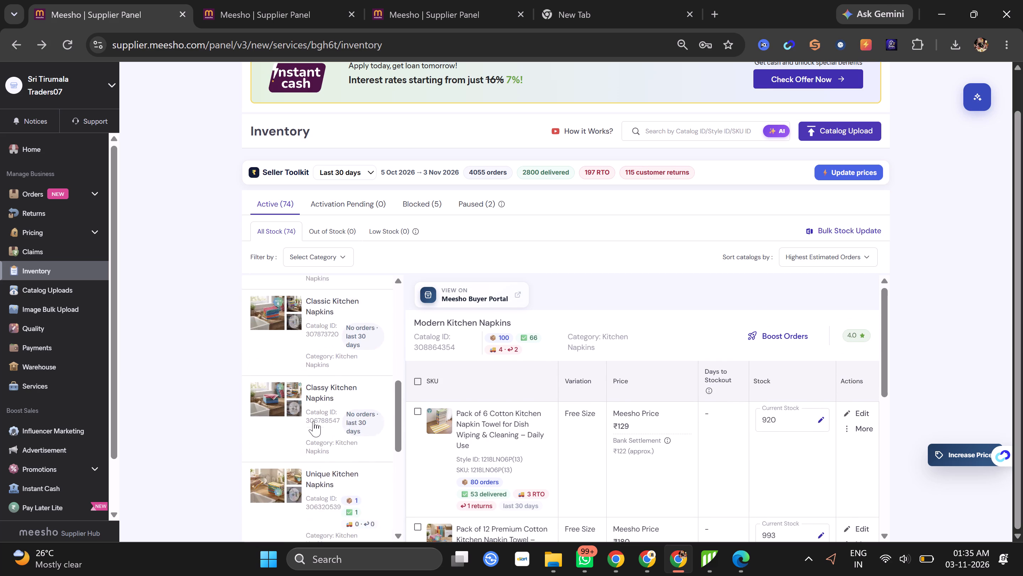
Go to page 8 of the active catalog list and look through its catalogs for ones with recent orders.
scroll(313, 421, up, 3)
scroll(313, 421, down, 8)
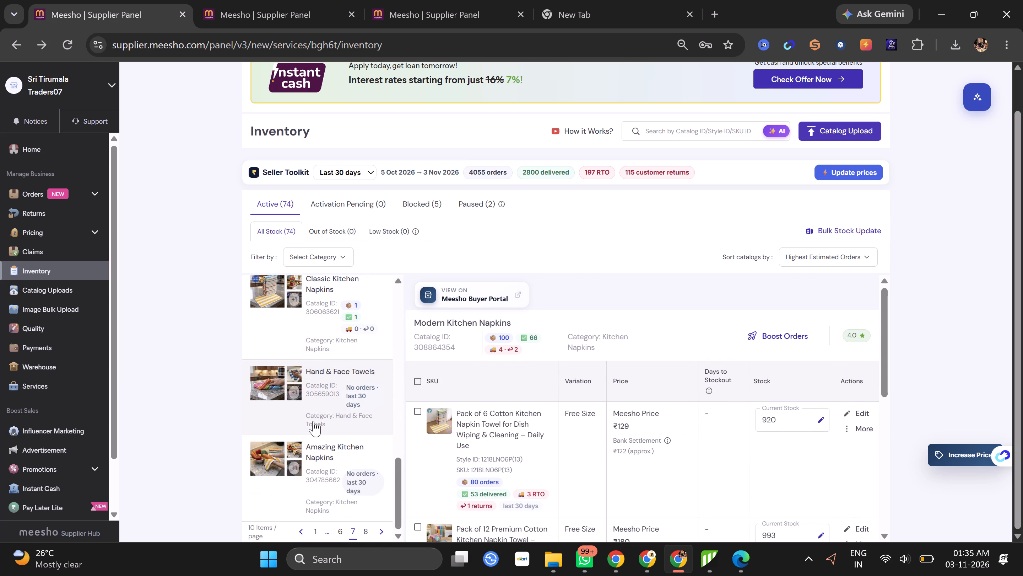
click(368, 534)
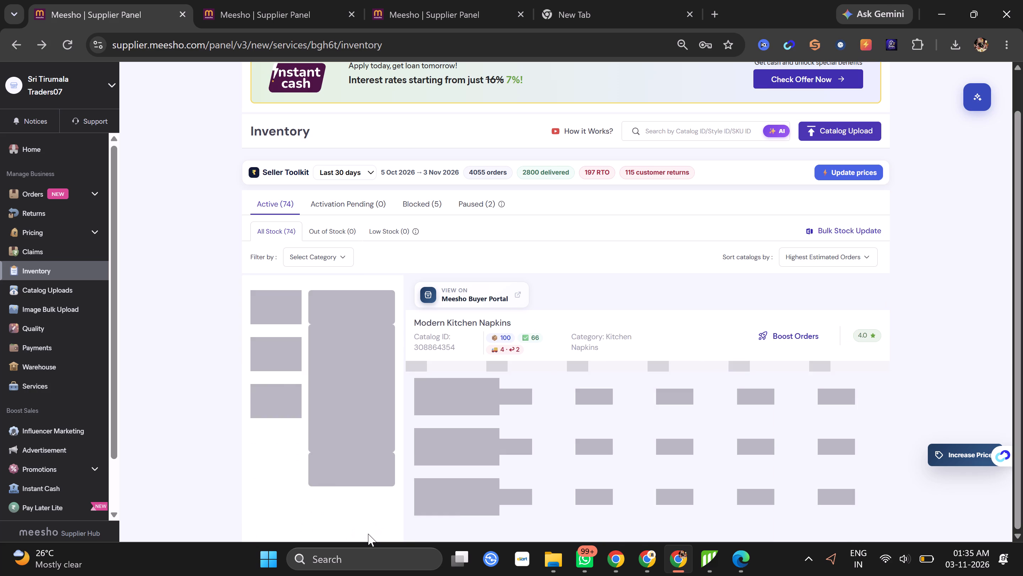
scroll(332, 409, down, 3)
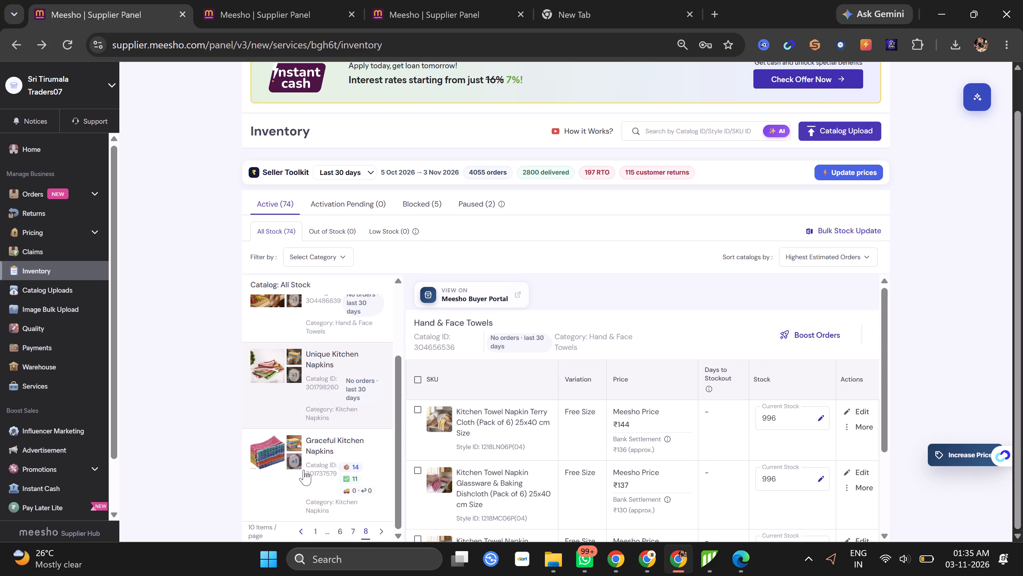
scroll(304, 470, up, 3)
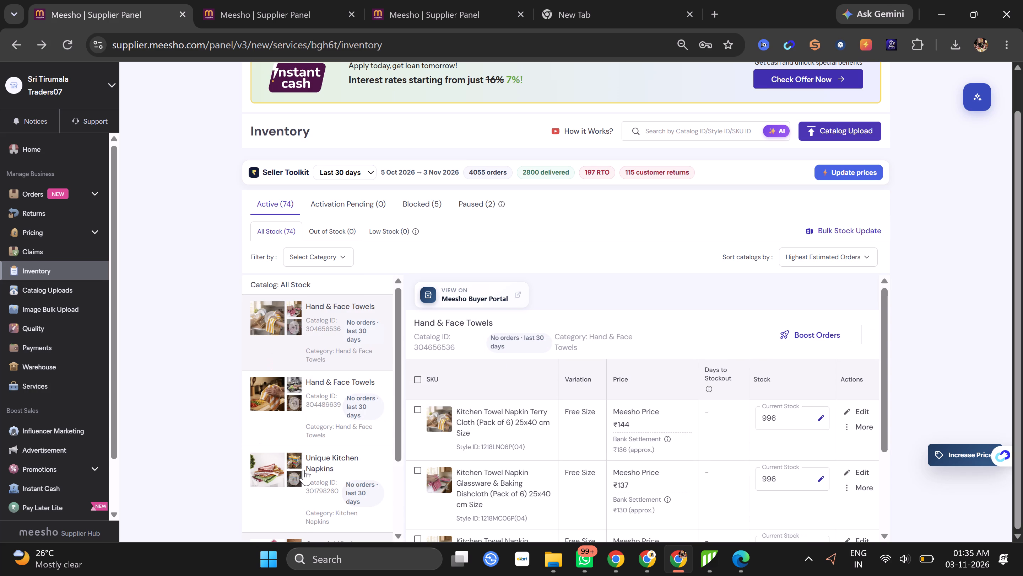
scroll(329, 386, up, 3)
scroll(329, 386, down, 6)
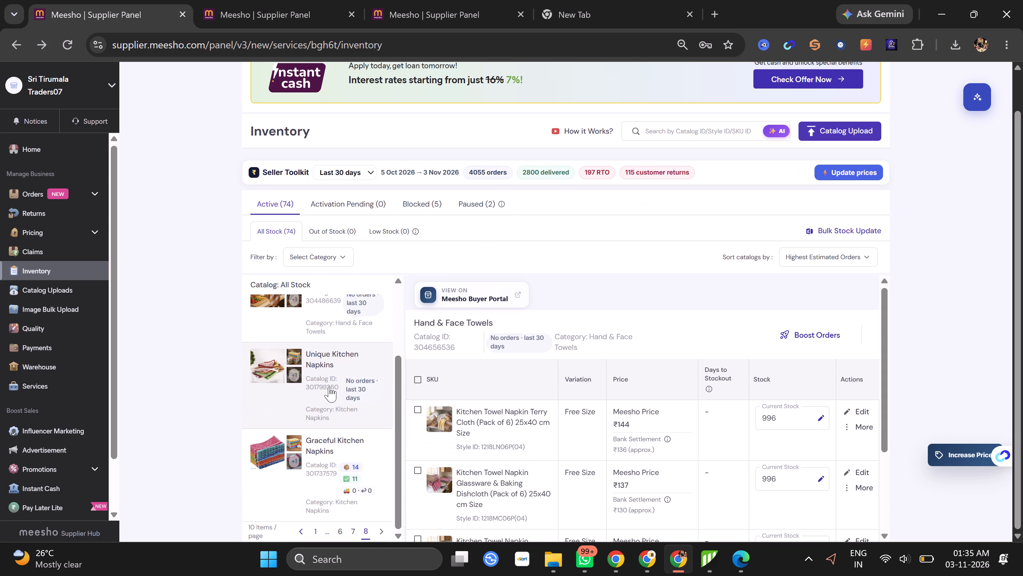
scroll(157, 379, down, 3)
scroll(312, 427, down, 3)
scroll(312, 427, up, 4)
scroll(312, 427, down, 4)
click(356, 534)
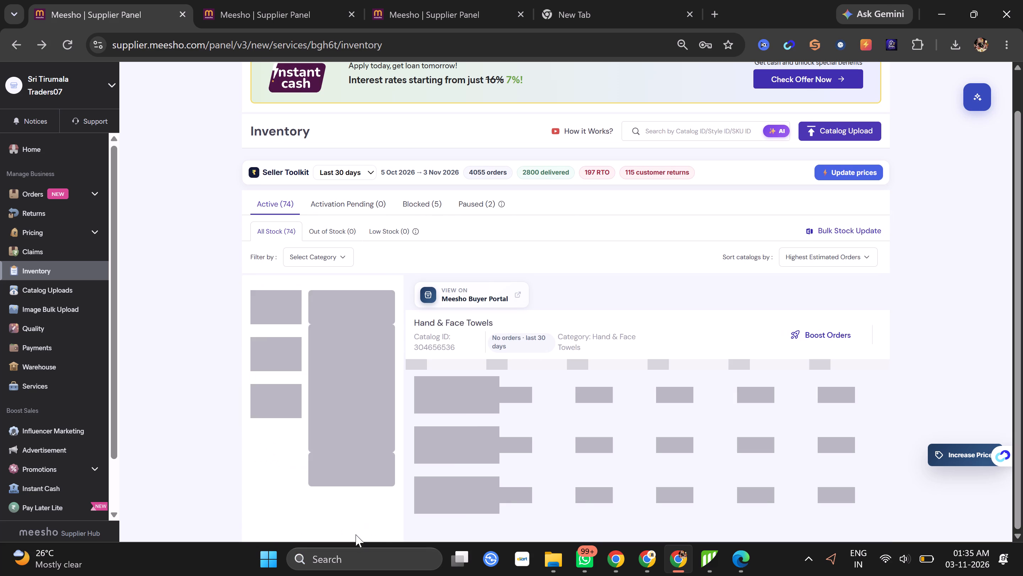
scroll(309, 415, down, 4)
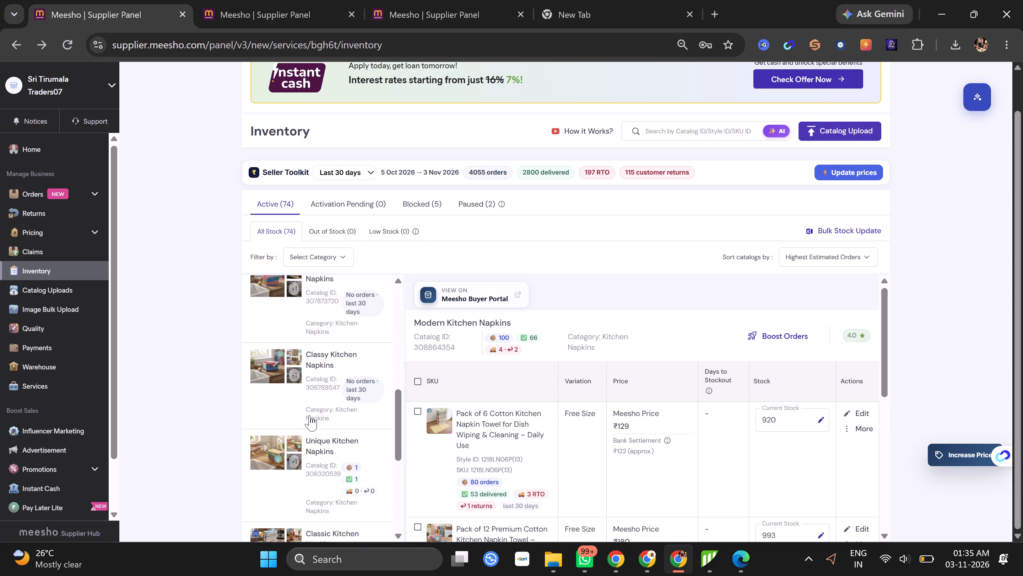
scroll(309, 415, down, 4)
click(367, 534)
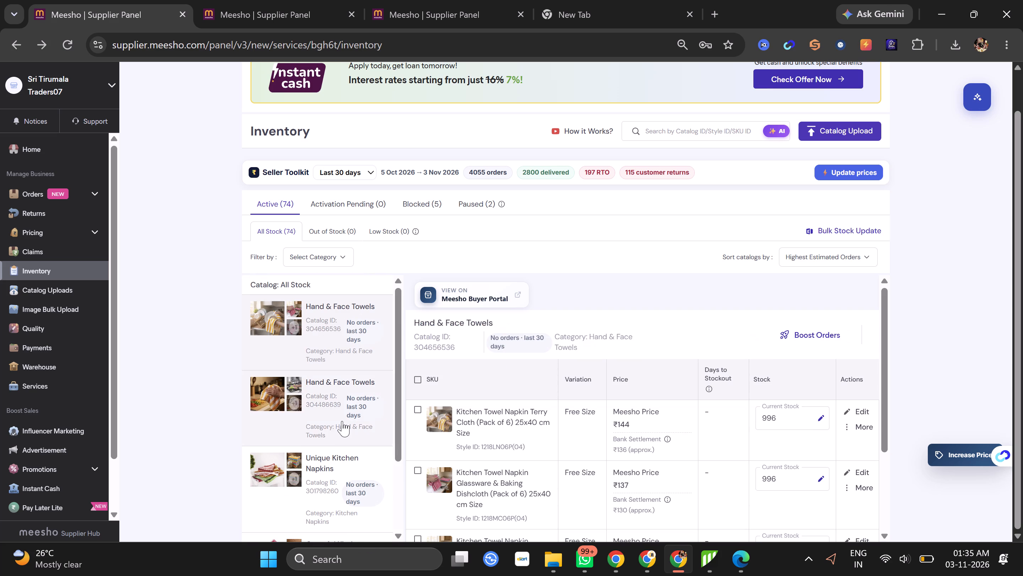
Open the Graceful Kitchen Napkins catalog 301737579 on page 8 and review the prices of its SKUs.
scroll(342, 421, down, 4)
click(285, 453)
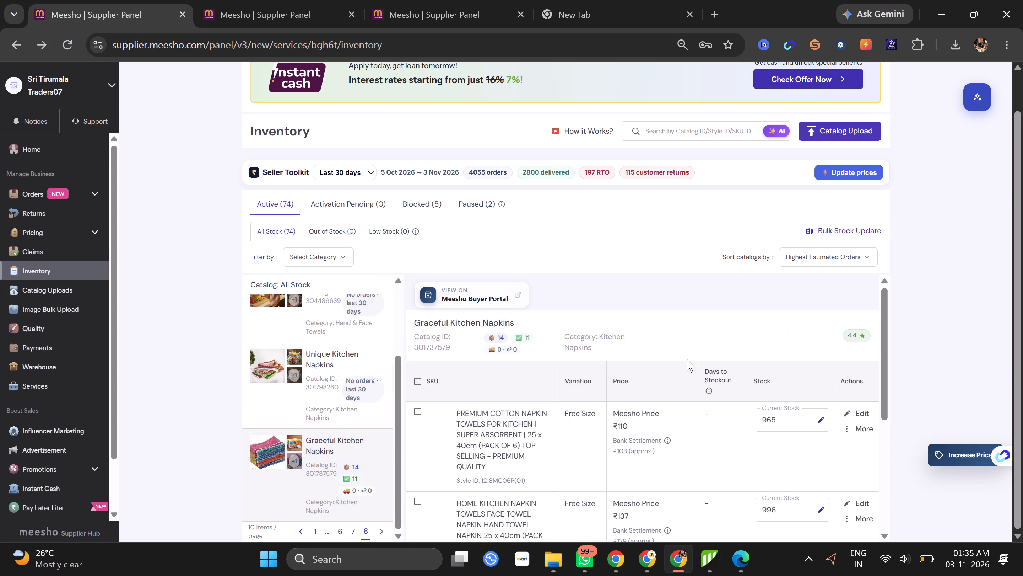
scroll(687, 359, down, 3)
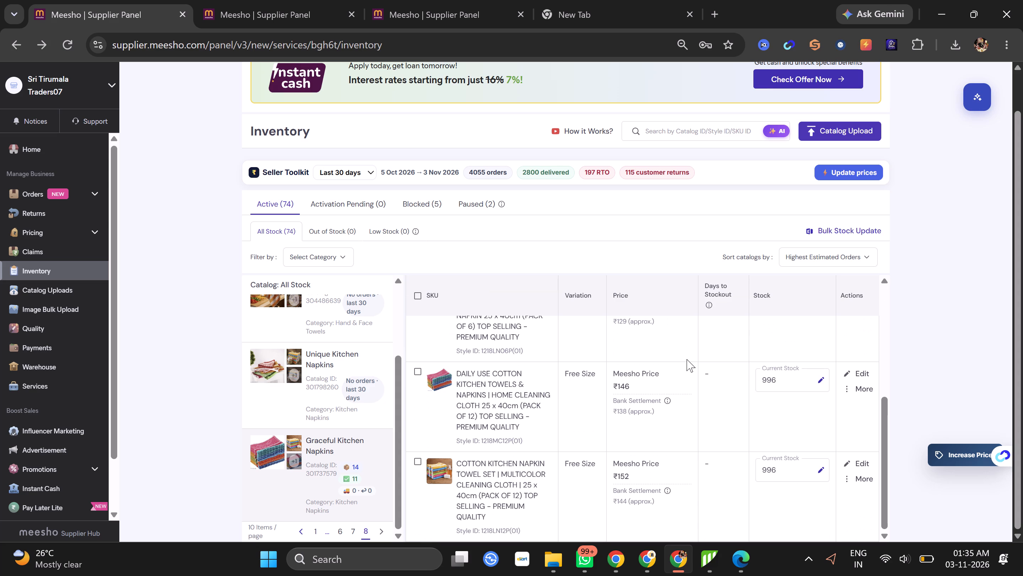
scroll(687, 359, up, 2)
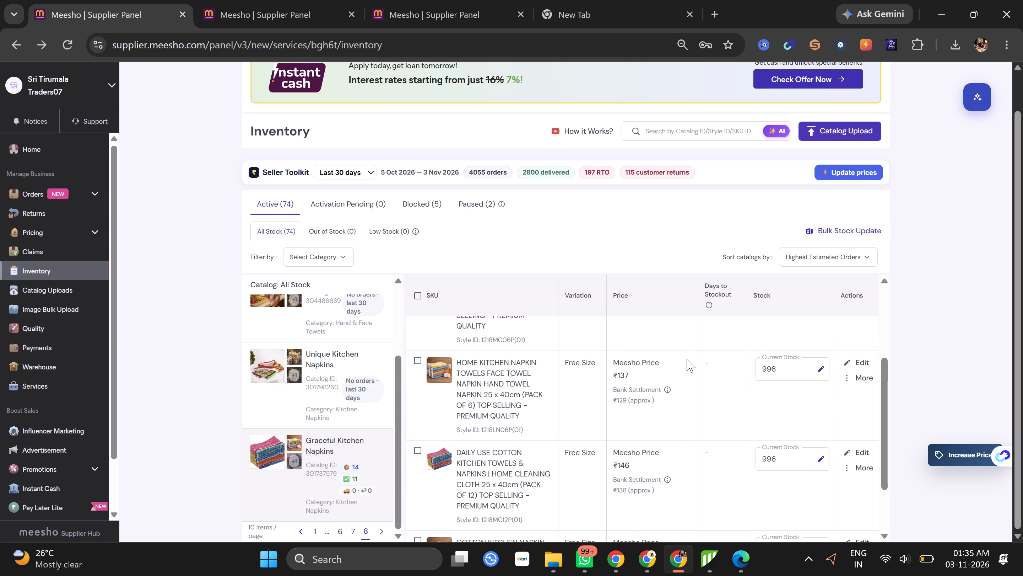
scroll(687, 359, up, 3)
click(687, 359)
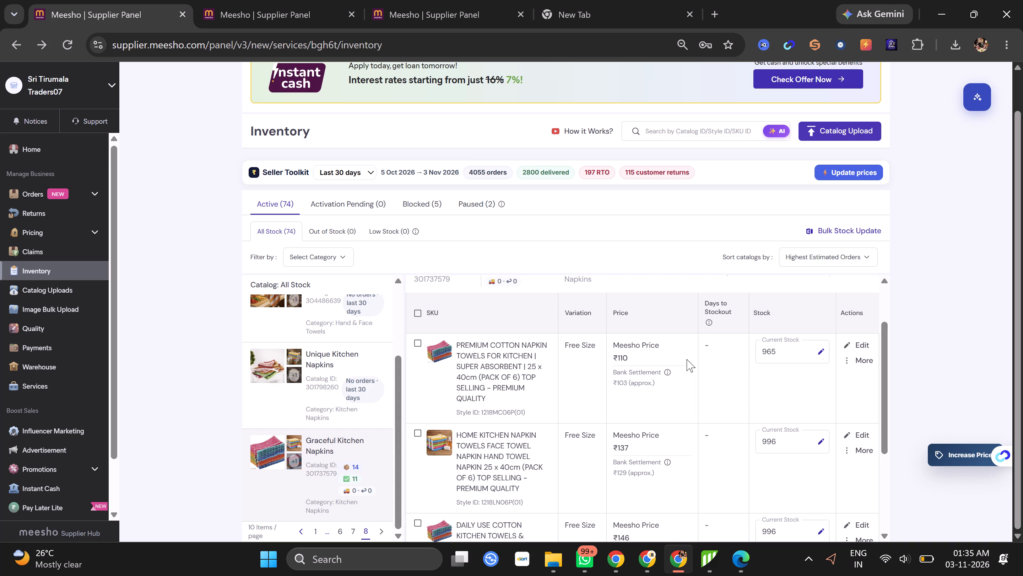
Raise a price-increase ticket for the Pack of 6 Premium Cotton Napkin Towels, style 1218MC06P(01), with MSP 125, WDRP 1 and MRP 650.
click(864, 346)
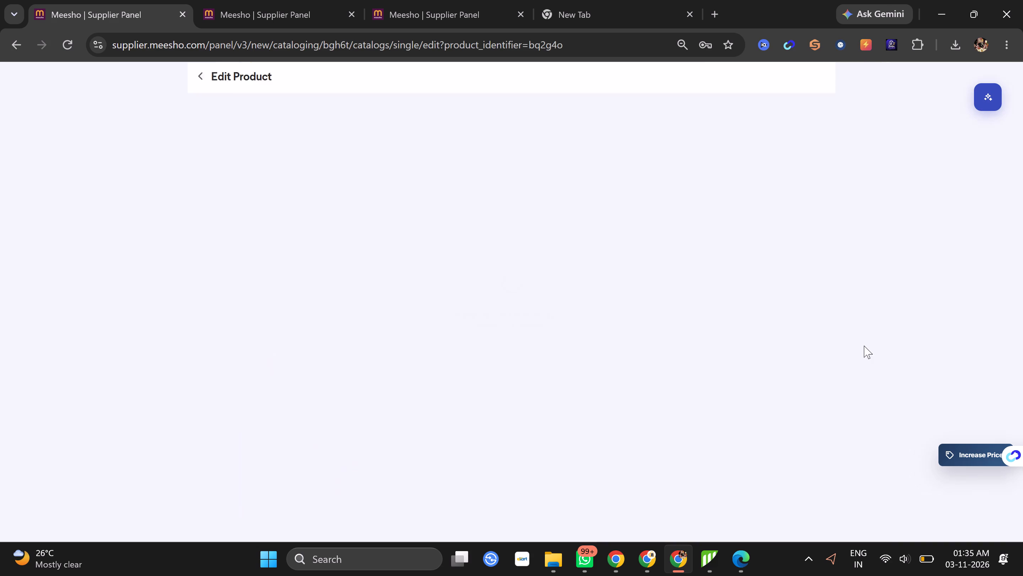
click(971, 448)
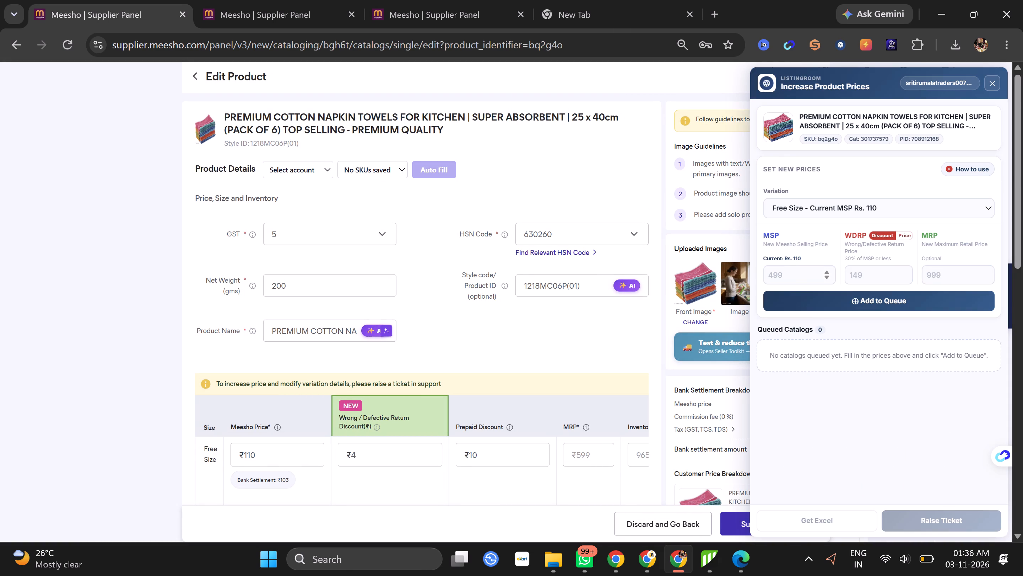
click(795, 272)
text(125)
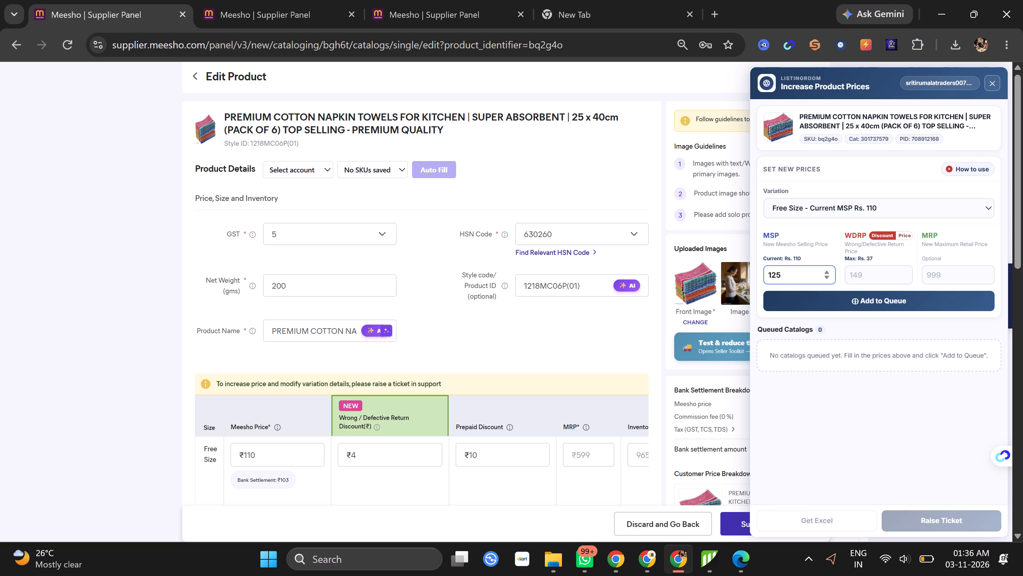
key(BackSpace)
key(5)
click(869, 274)
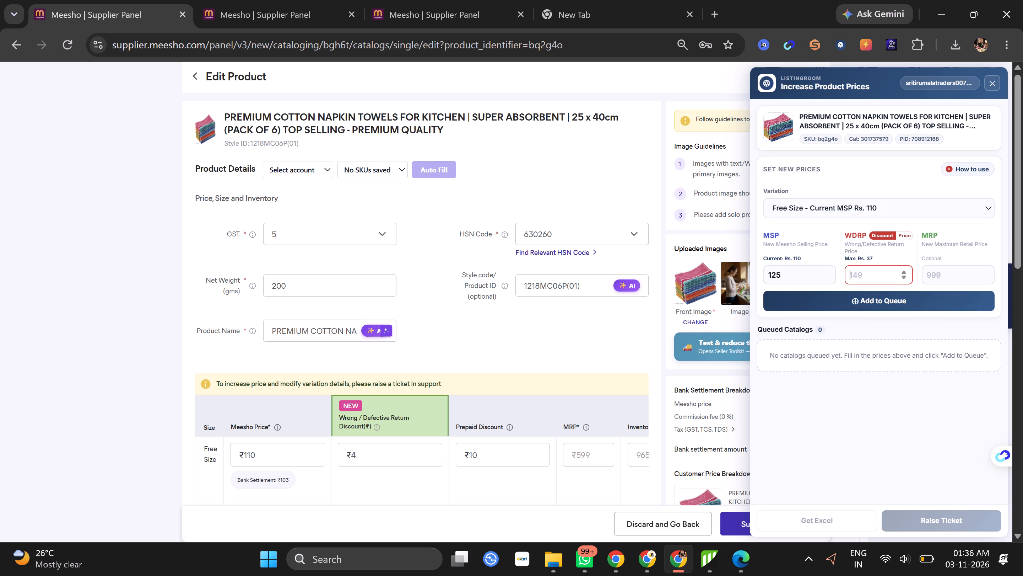
key(1)
click(951, 273)
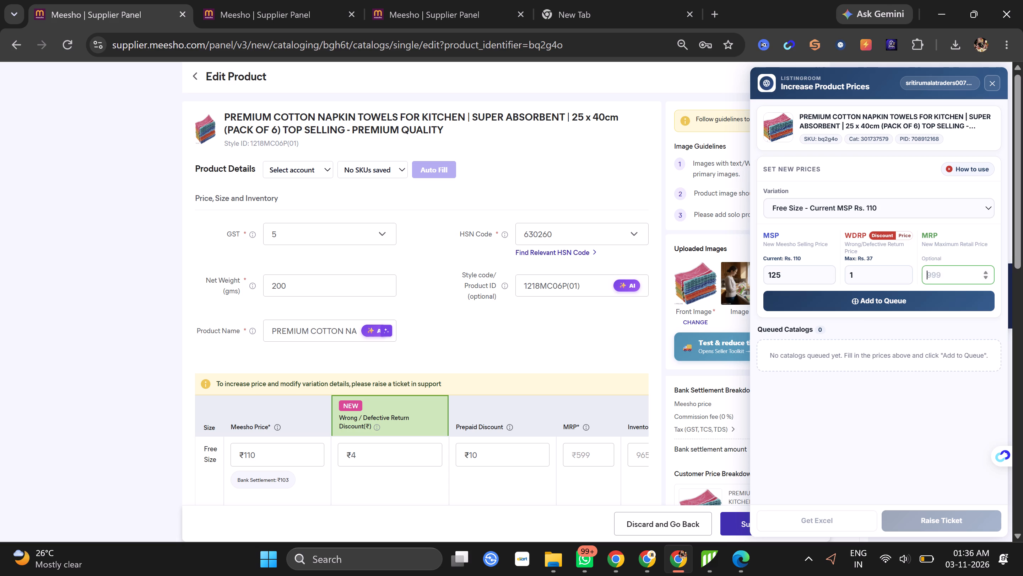
text(6950)
key(BackSpace)
key(BackSpace)
key(BackSpace)
key(BackSpace)
text(650)
click(955, 302)
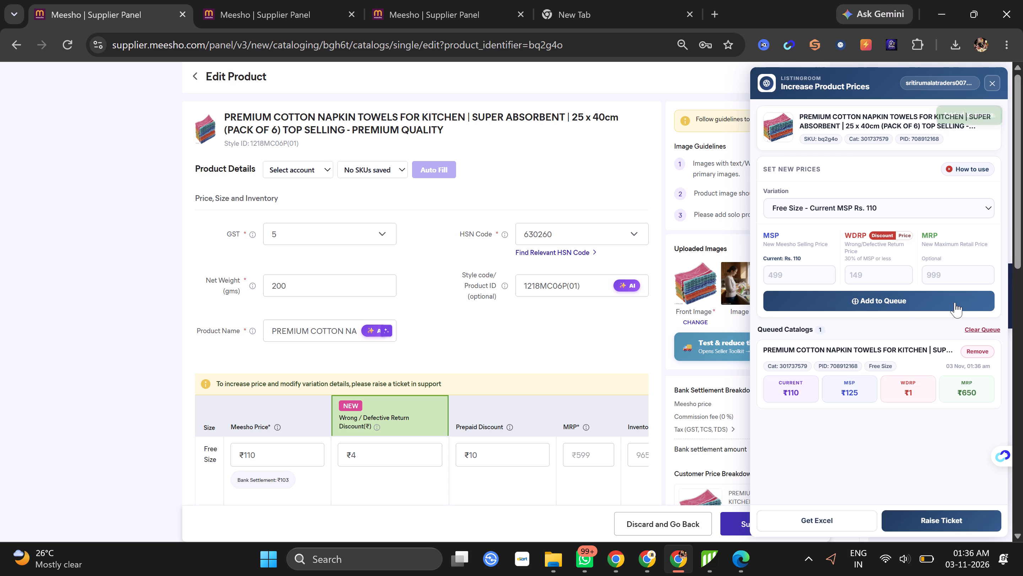
click(926, 523)
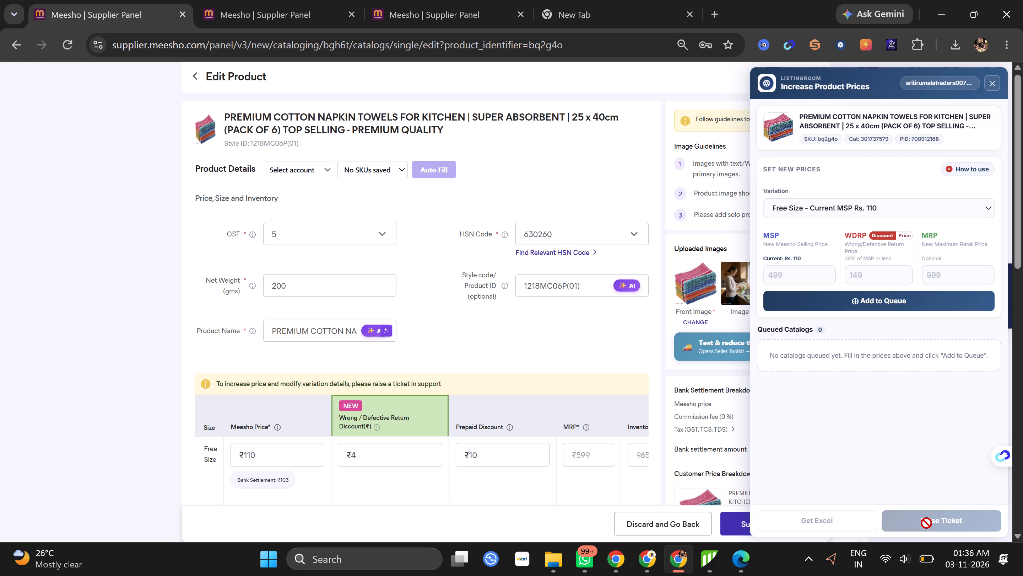
click(995, 90)
Return to the inventory and look over the remaining active catalogs on page 8.
click(11, 42)
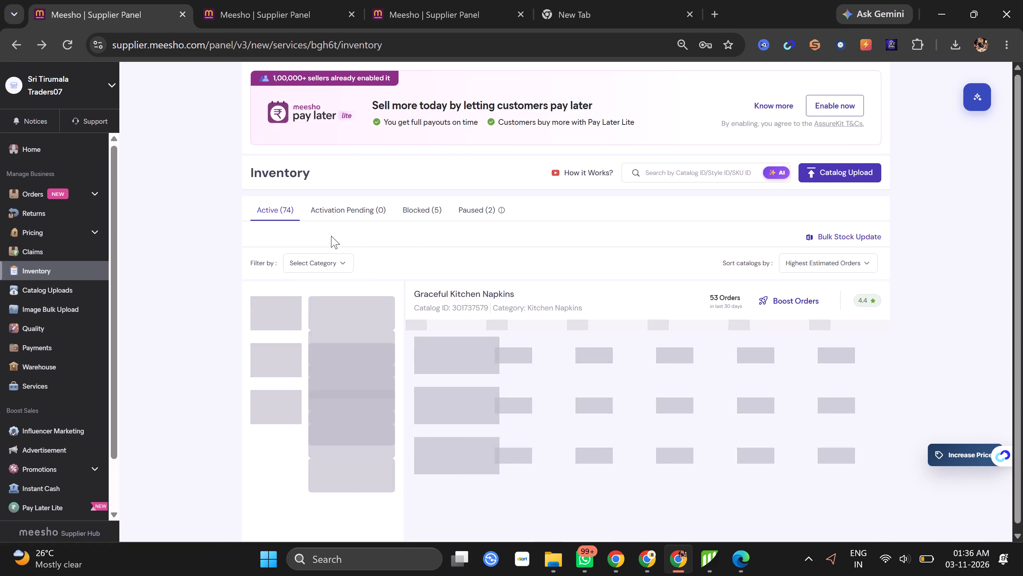
scroll(476, 421, down, 8)
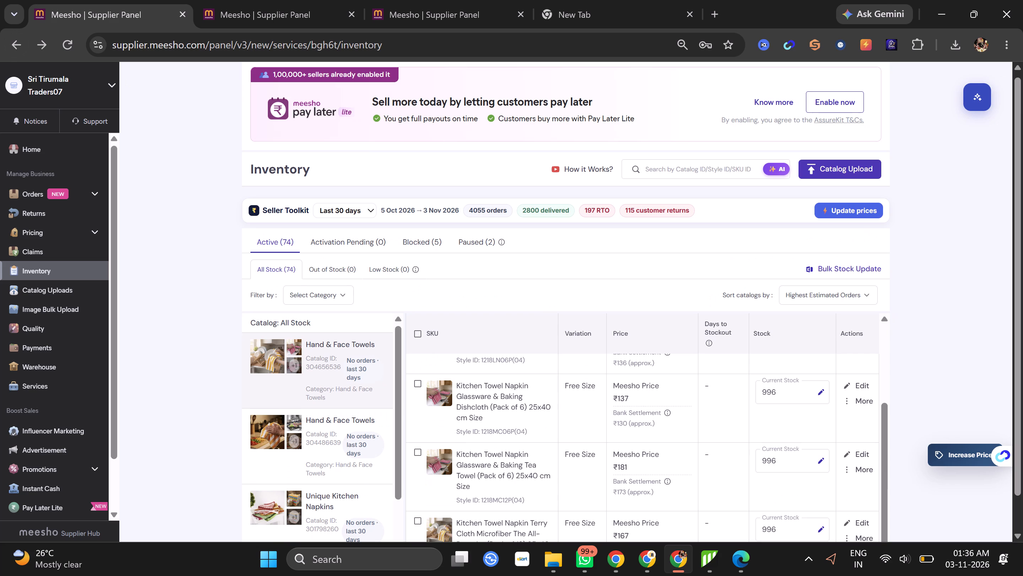
scroll(476, 421, down, 5)
scroll(281, 362, down, 6)
scroll(473, 255, down, 2)
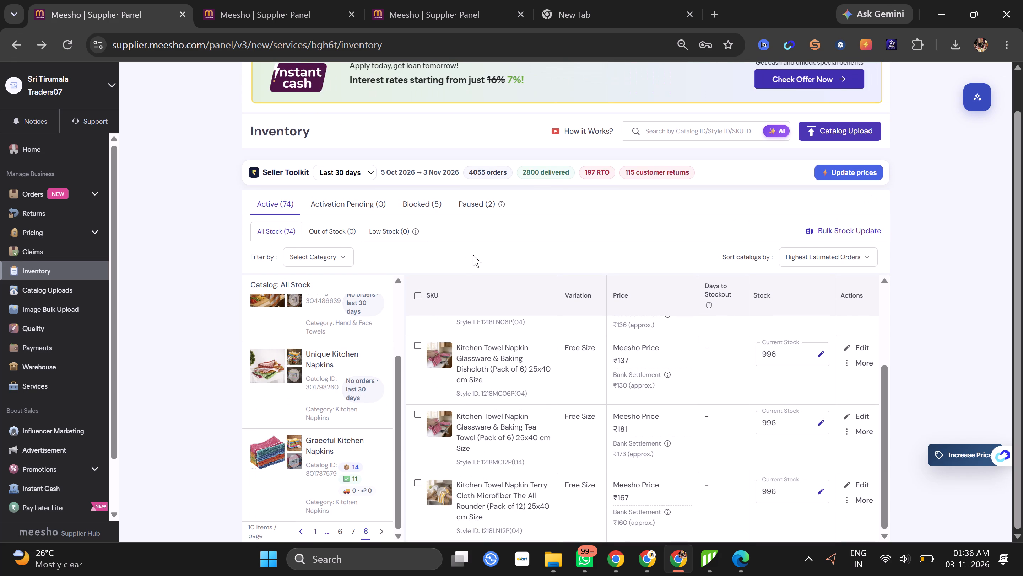
scroll(473, 255, down, 2)
Open the list of paused catalogs in the inventory.
scroll(524, 218, up, 1)
click(477, 238)
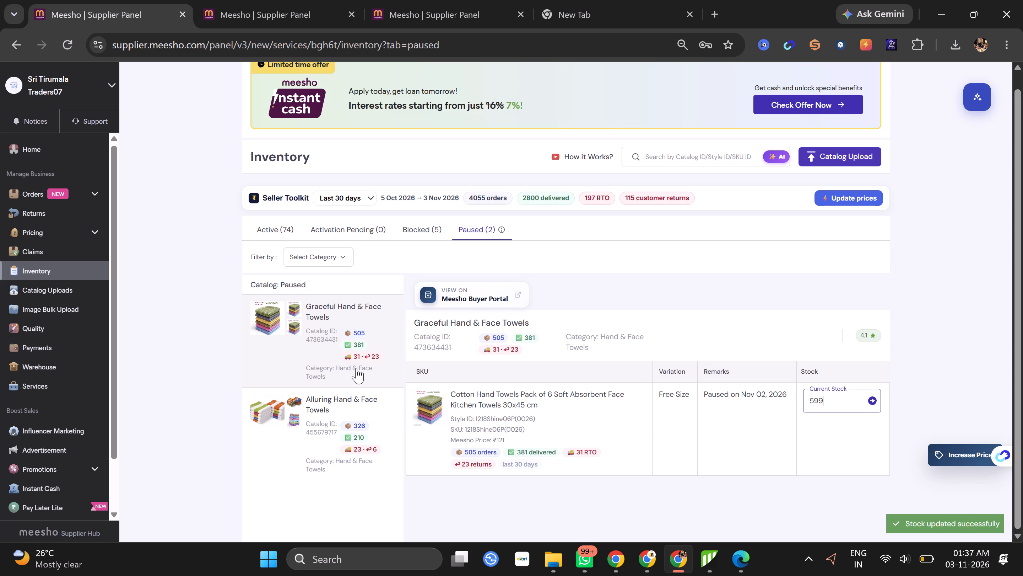
Refresh the inventory, go to page 3 of the active catalogs, and open the price-increase form for Graceful Hand & Face Towels style 1218Shine06P(0026).
scroll(345, 384, down, 4)
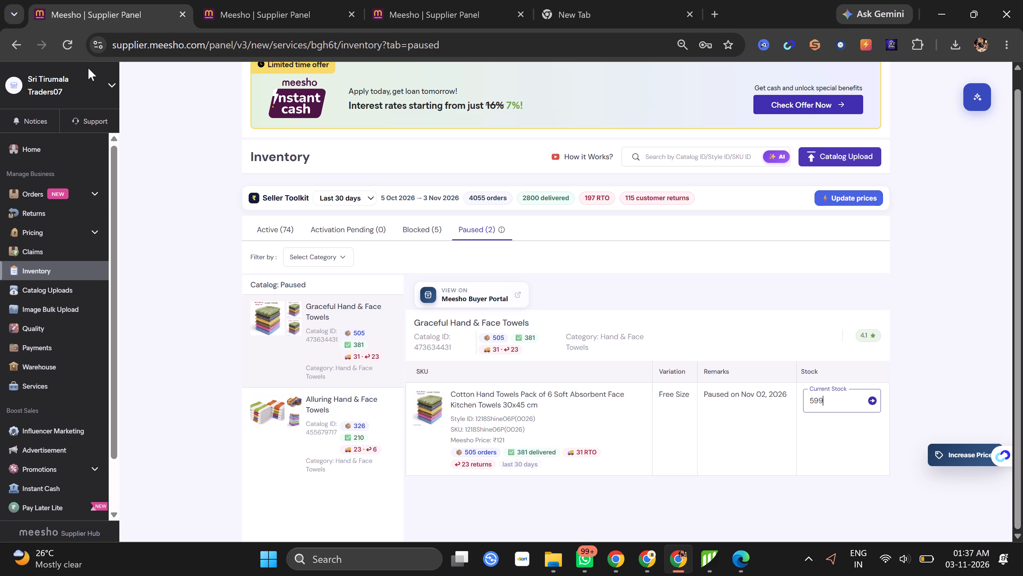
click(61, 42)
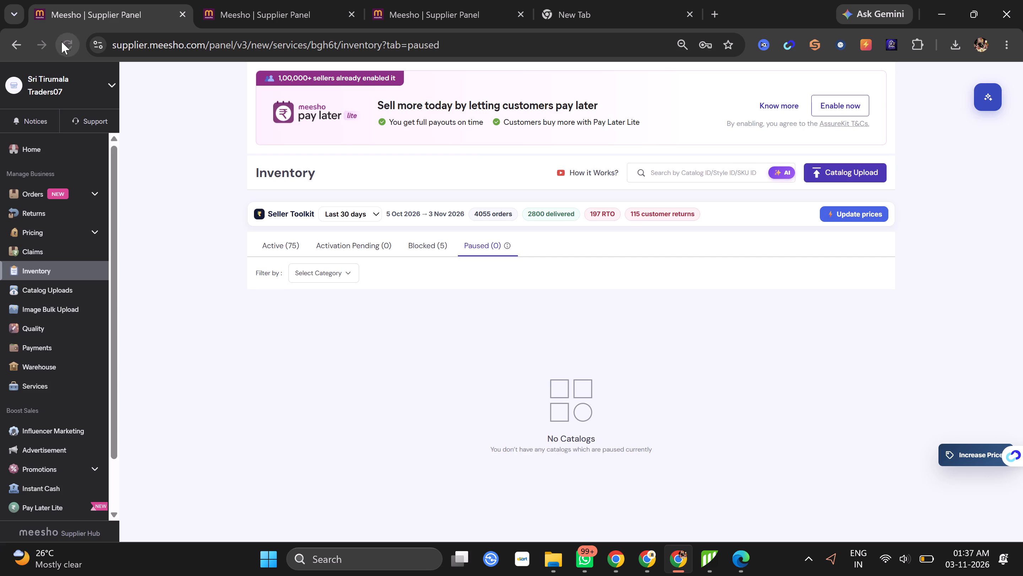
click(286, 247)
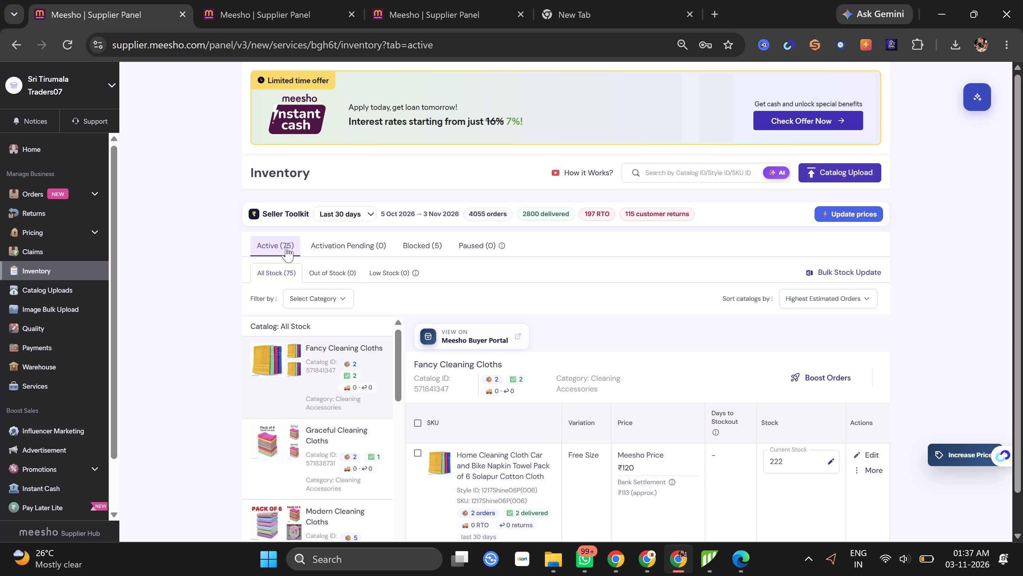
scroll(286, 247, down, 2)
scroll(330, 401, down, 4)
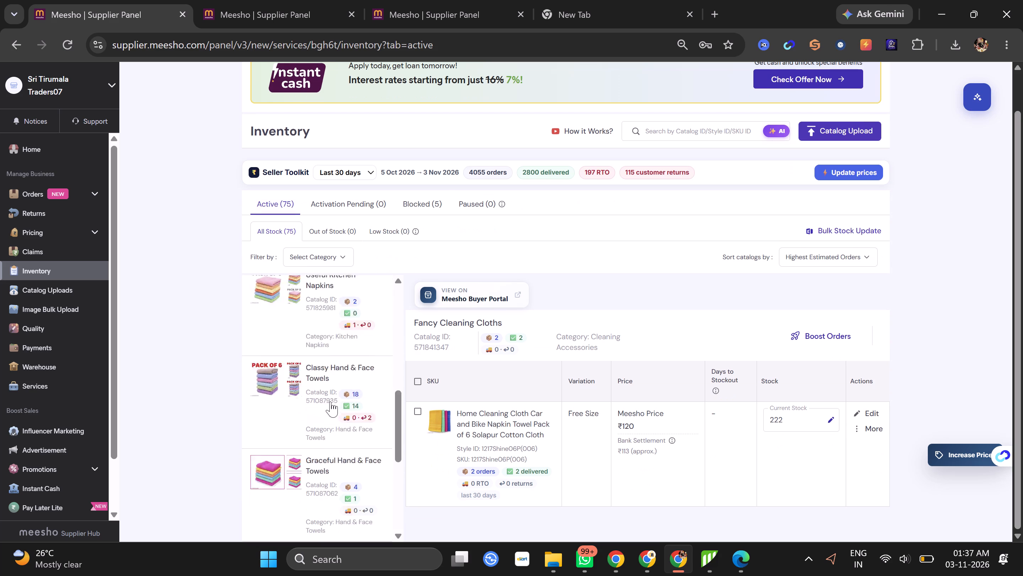
scroll(330, 401, down, 2)
click(341, 532)
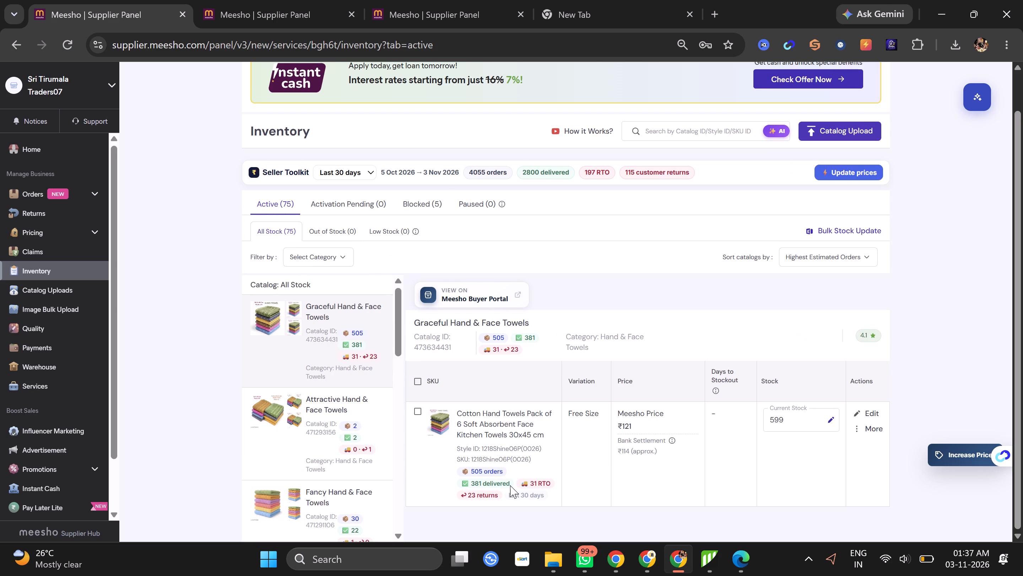
click(862, 409)
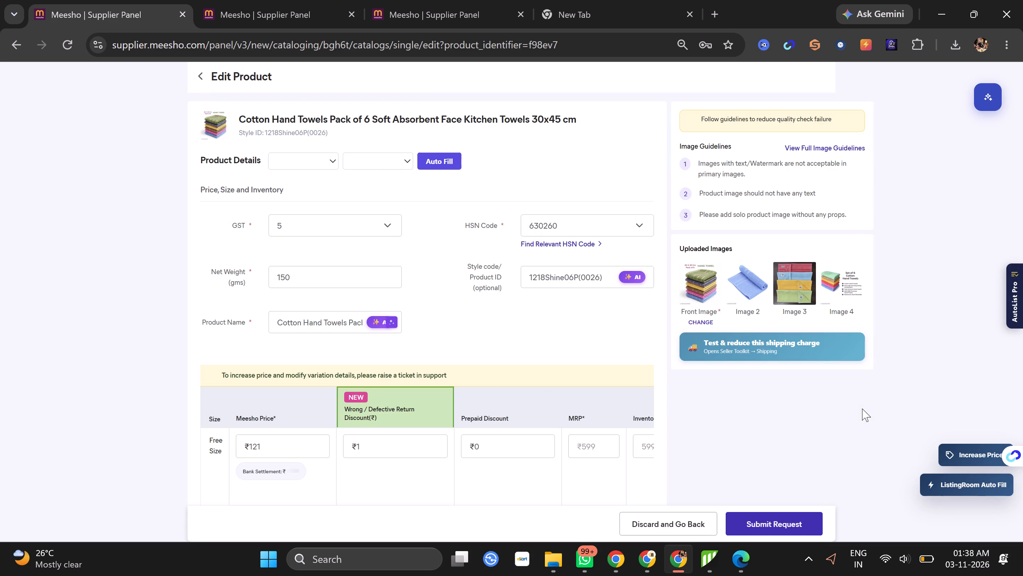
click(970, 454)
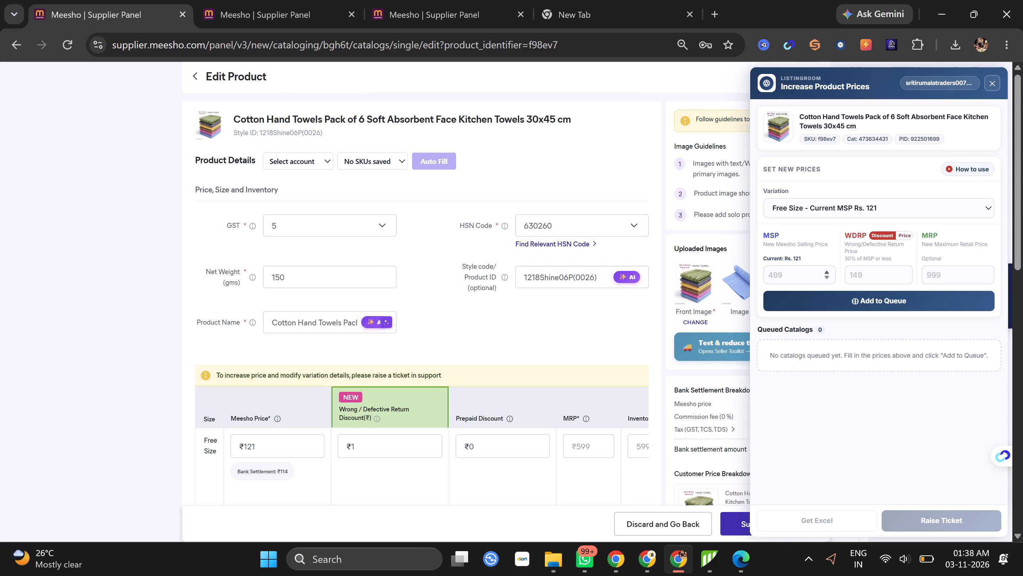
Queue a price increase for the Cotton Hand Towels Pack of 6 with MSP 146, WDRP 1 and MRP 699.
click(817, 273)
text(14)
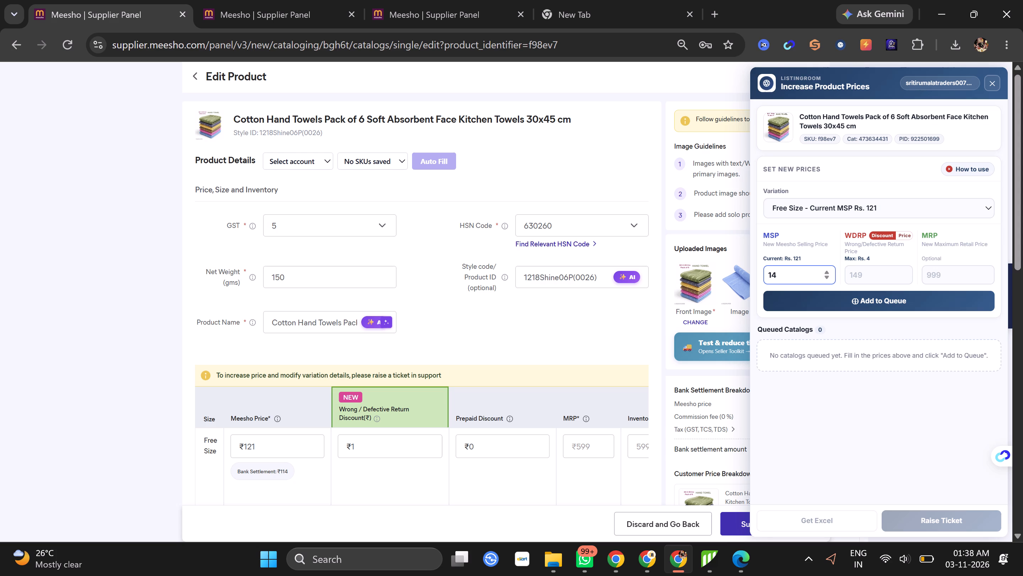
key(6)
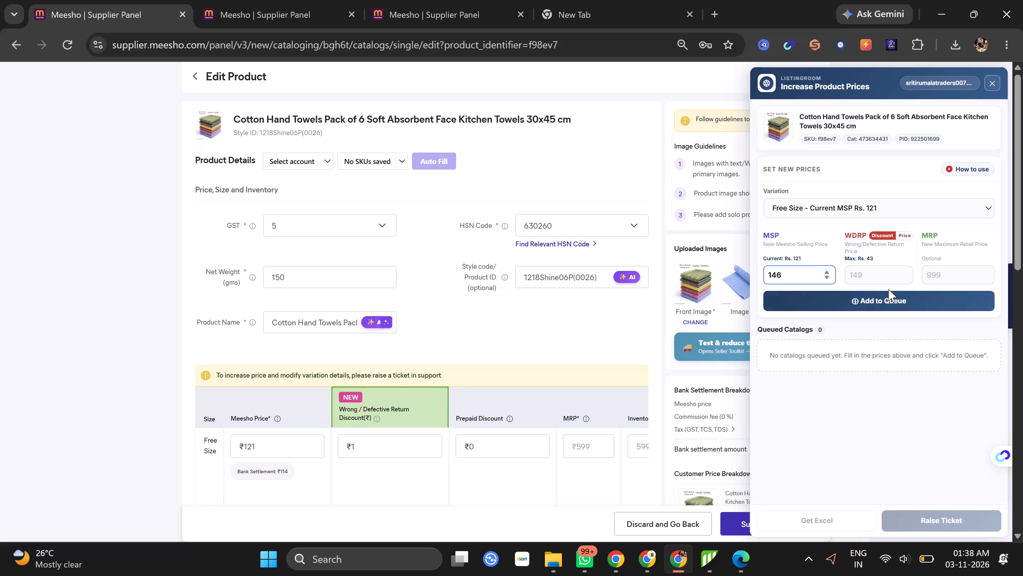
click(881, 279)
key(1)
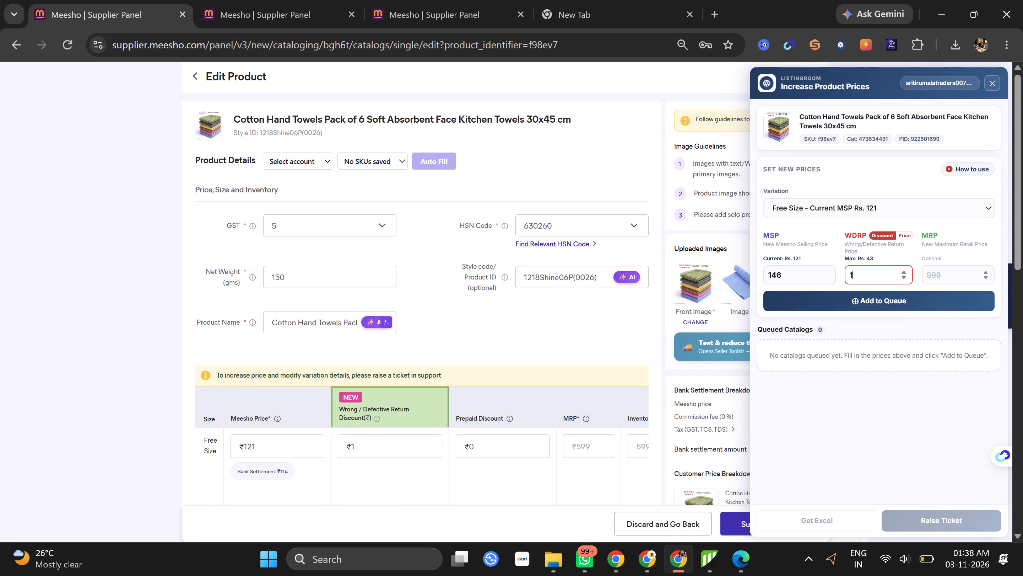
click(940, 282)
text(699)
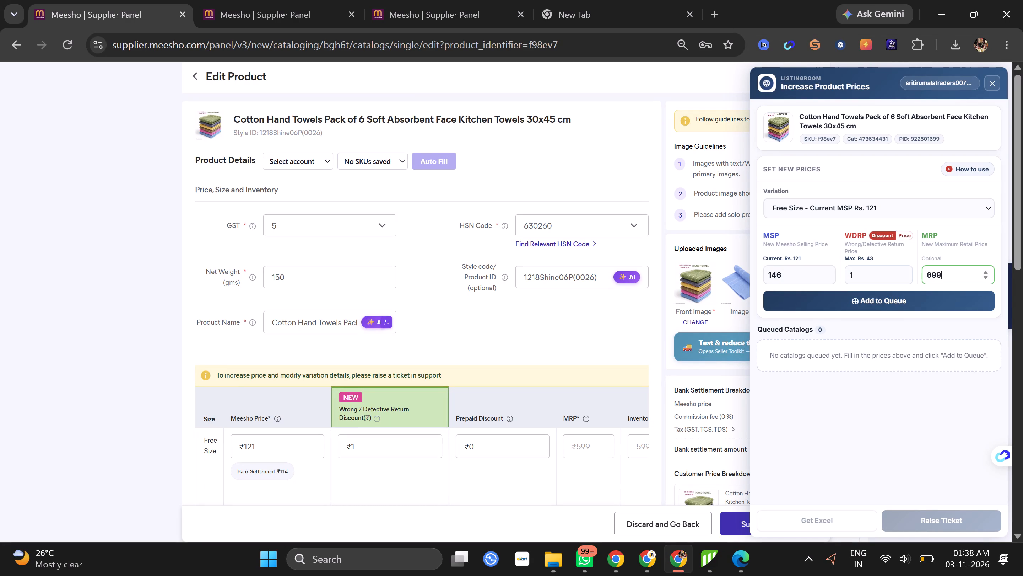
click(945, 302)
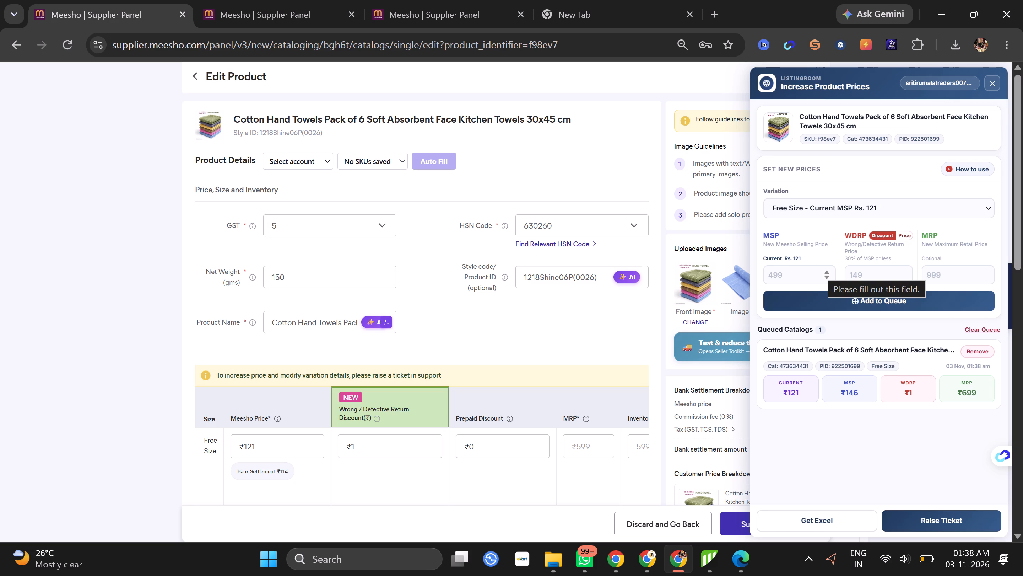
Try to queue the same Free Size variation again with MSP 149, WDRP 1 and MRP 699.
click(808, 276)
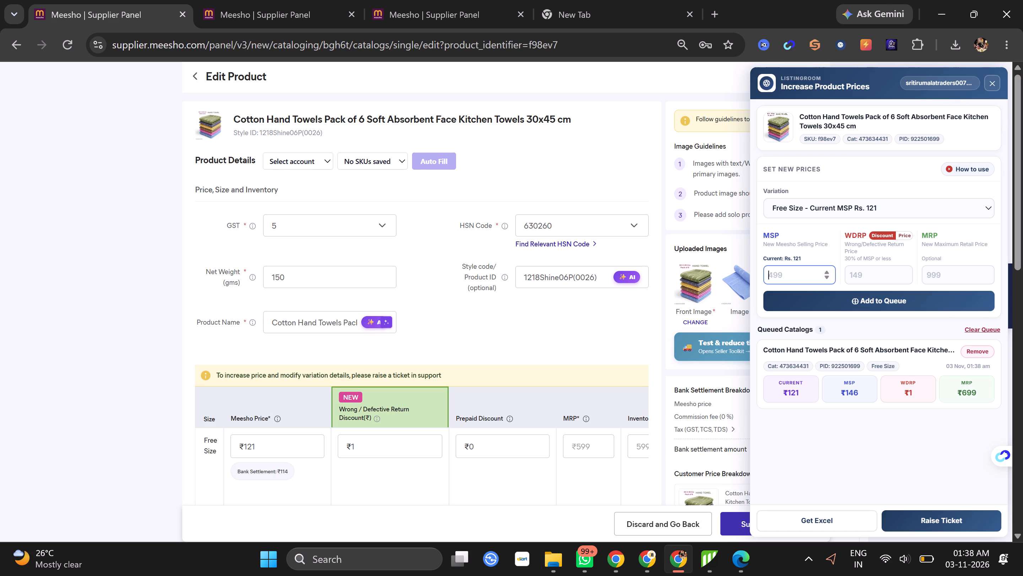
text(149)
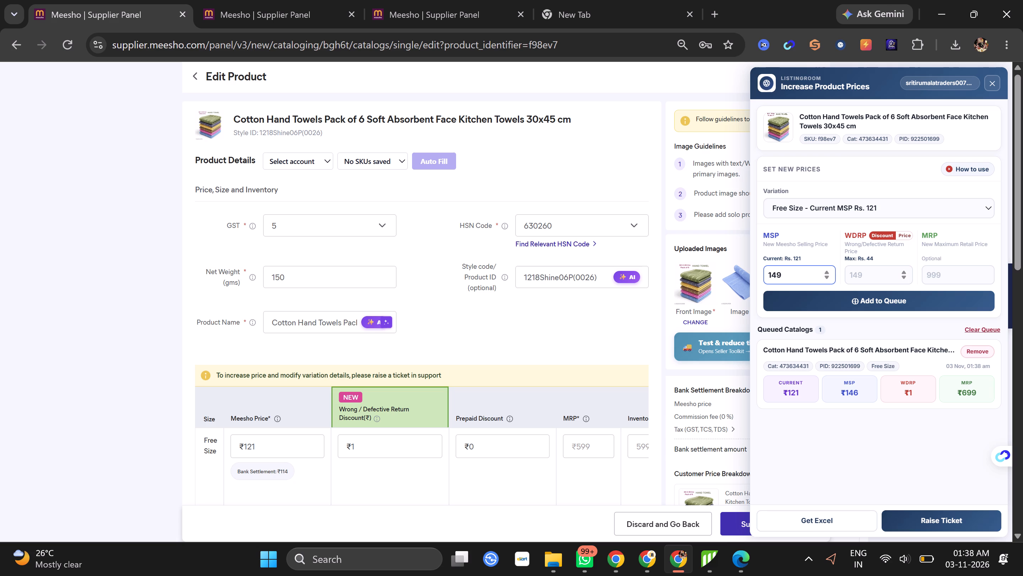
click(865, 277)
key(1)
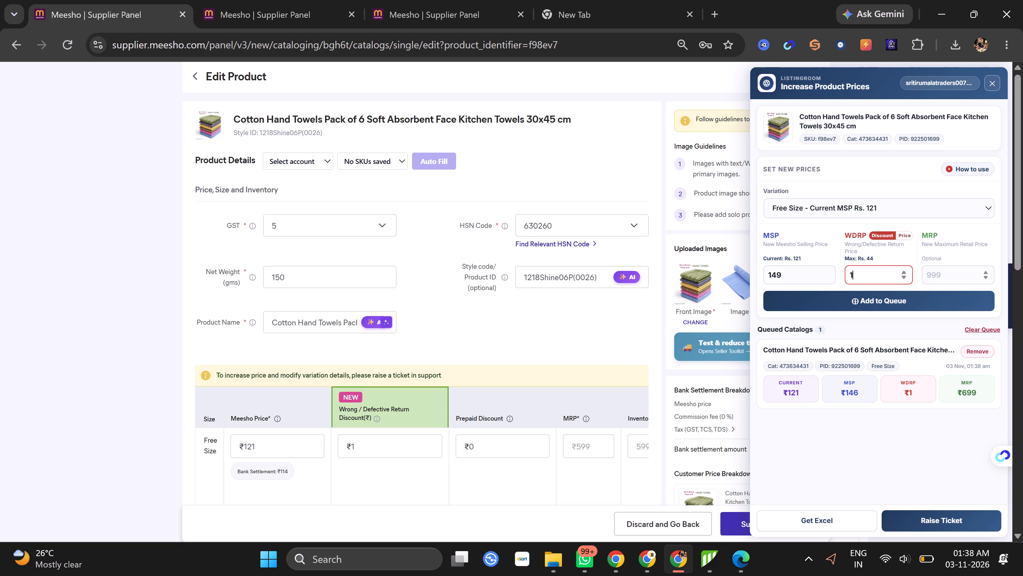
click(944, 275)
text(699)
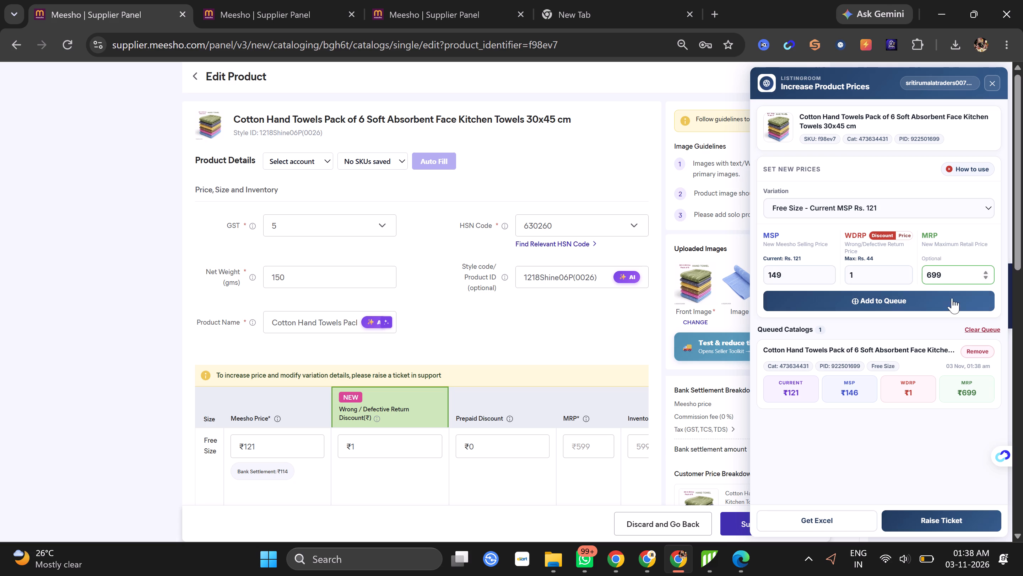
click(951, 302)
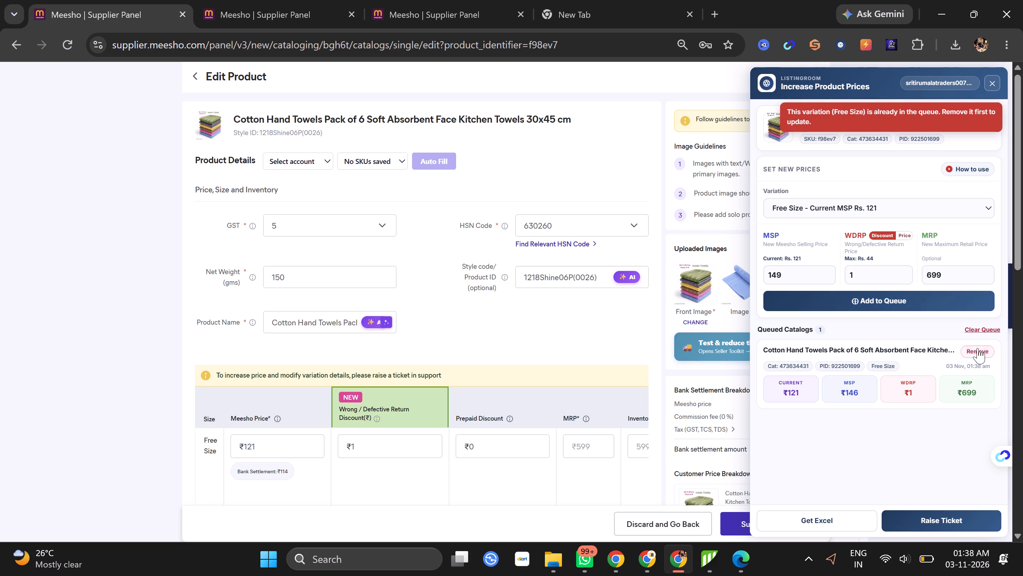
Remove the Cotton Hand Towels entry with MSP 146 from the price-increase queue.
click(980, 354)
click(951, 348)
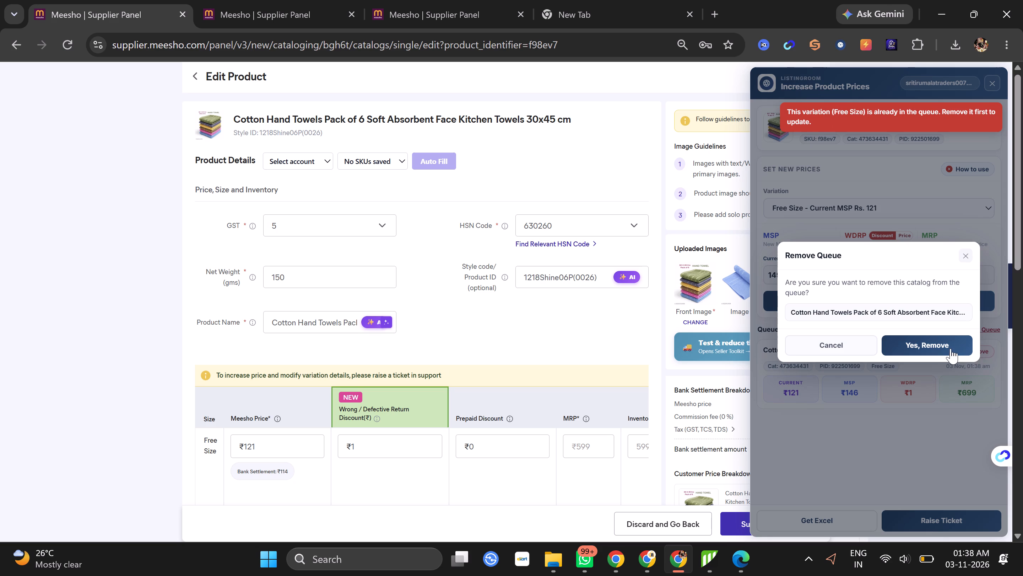
Raise a price-increase ticket for the Cotton Hand Towels Pack of 6, style 1218Shine06P(0026), with MSP 149, WDRP 1 and MRP 699.
click(787, 274)
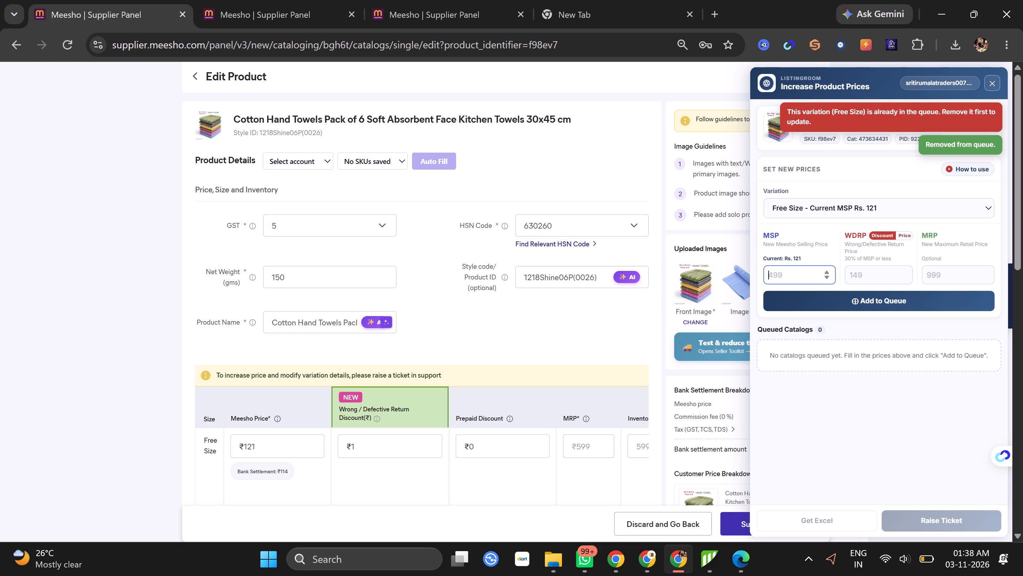
key(1)
text(49)
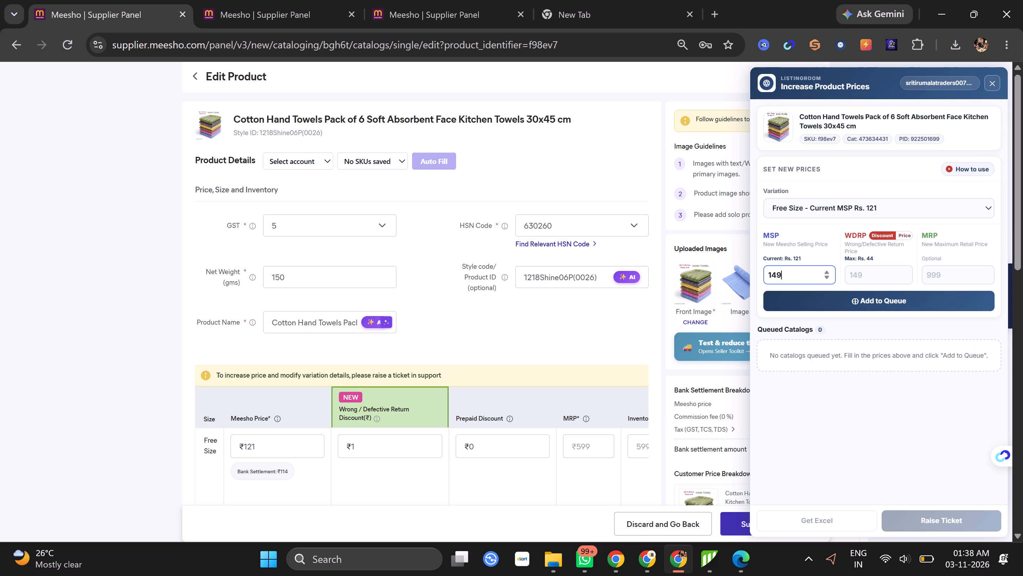
click(863, 277)
key(1)
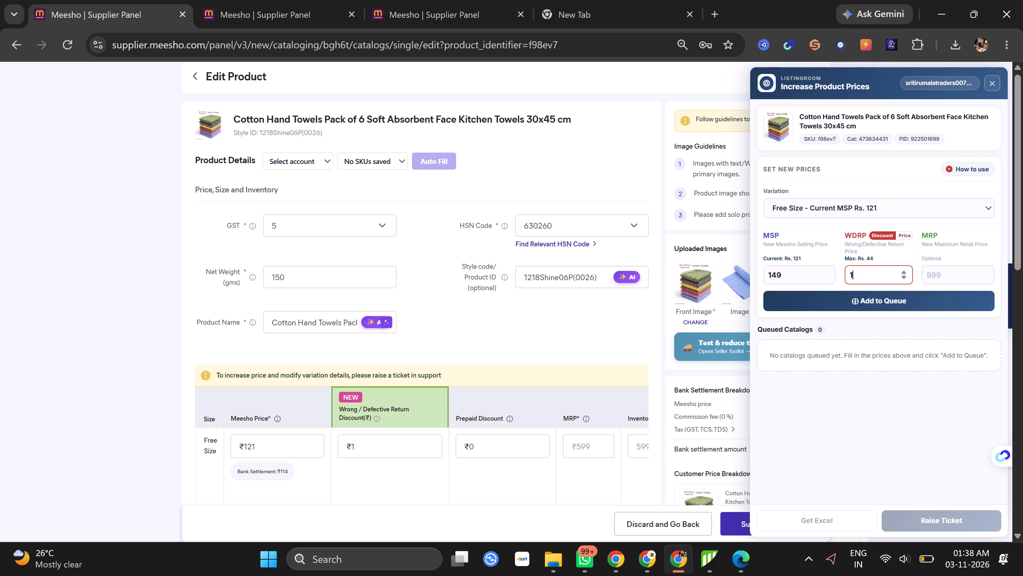
click(947, 277)
text(699)
click(964, 294)
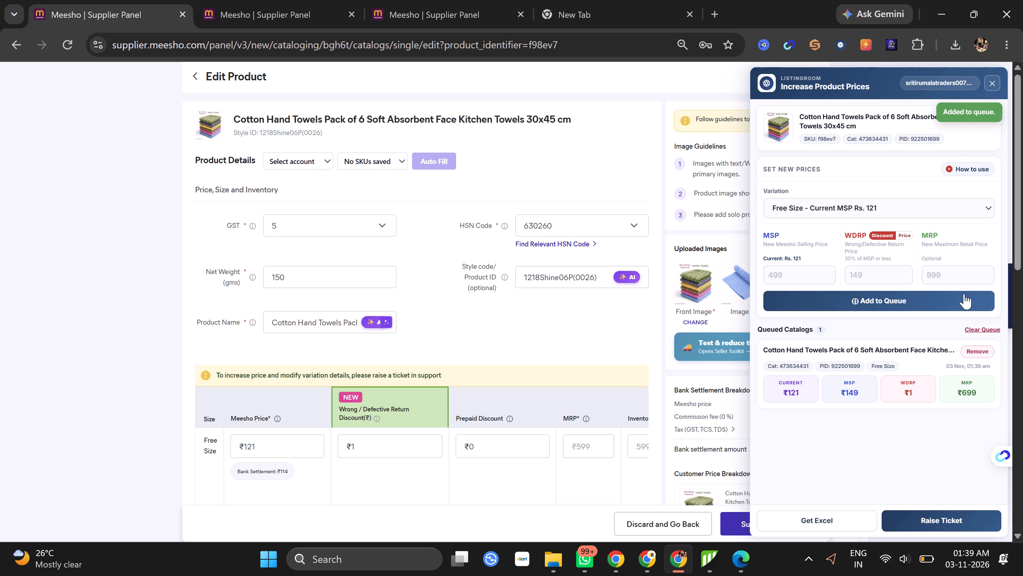
click(950, 518)
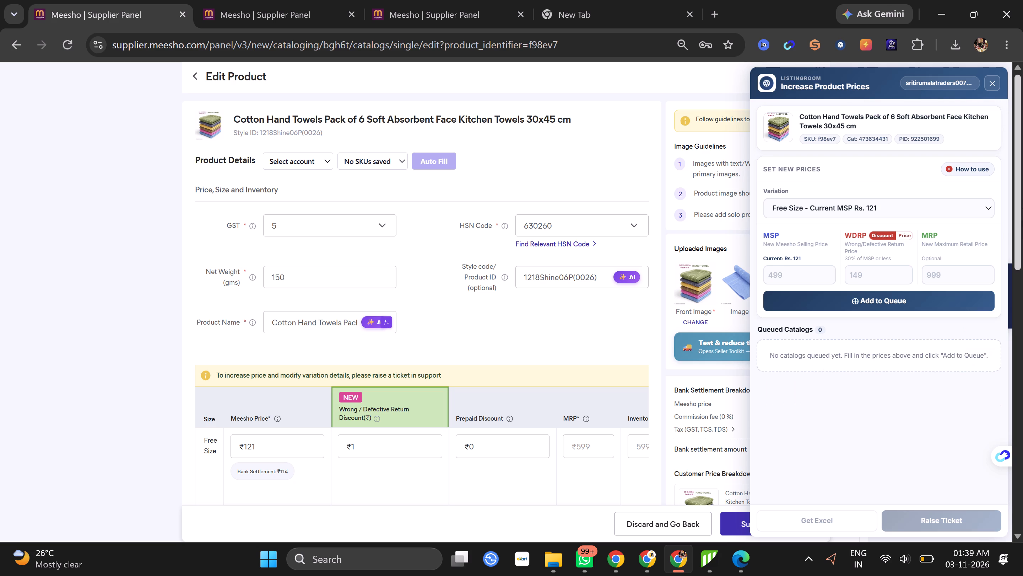
click(994, 80)
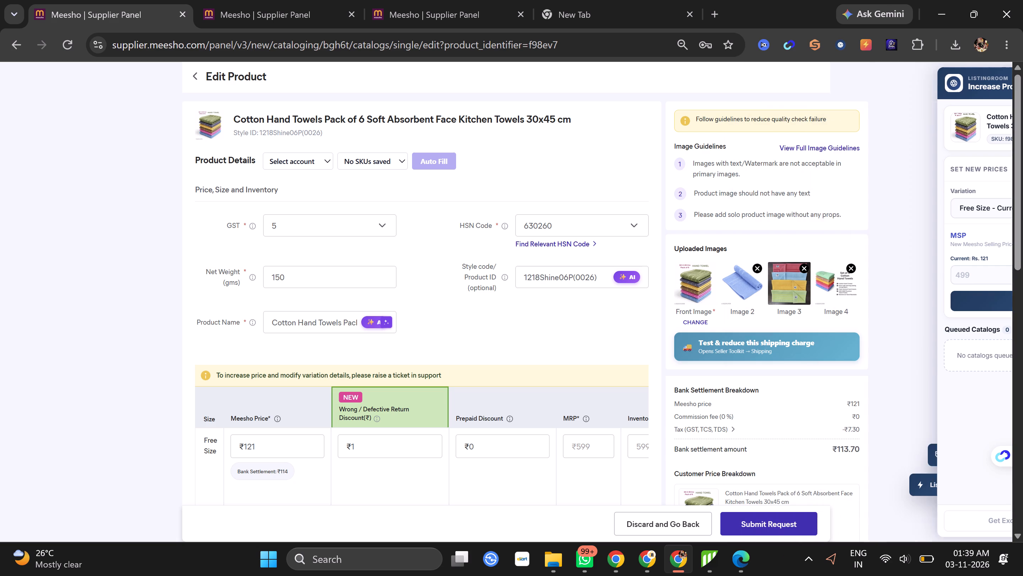
Return to the inventory, go to page 4 of the active catalogs, and review the SKU prices in Alluring Hand & Face Towels catalog 455679717.
click(12, 46)
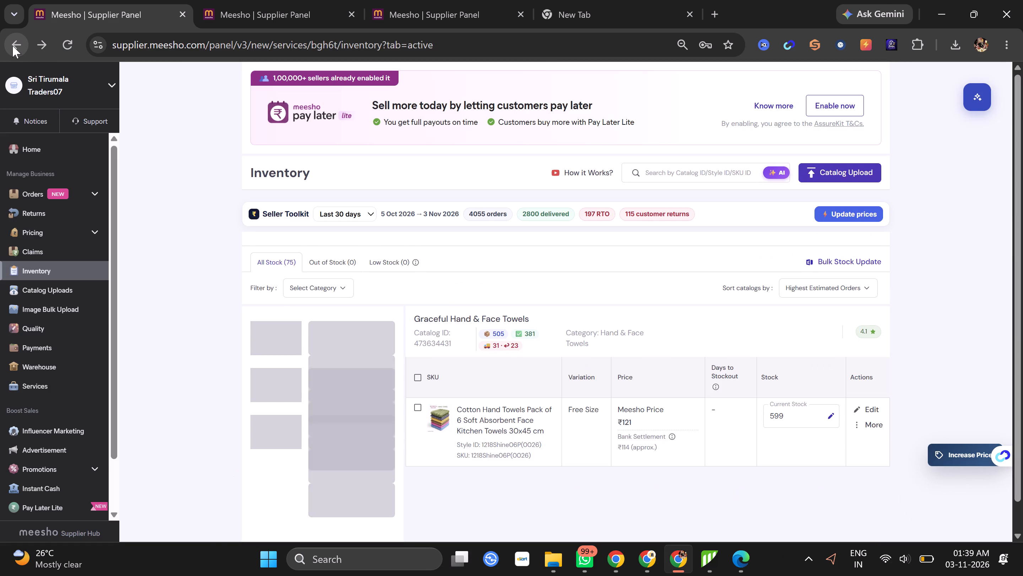
scroll(233, 303, down, 4)
scroll(281, 357, down, 4)
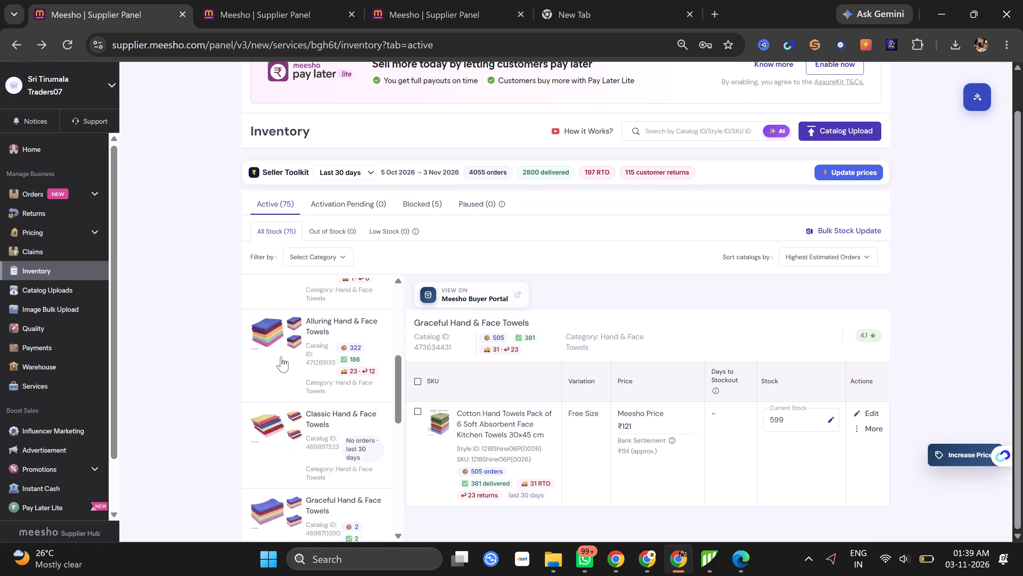
scroll(281, 357, down, 3)
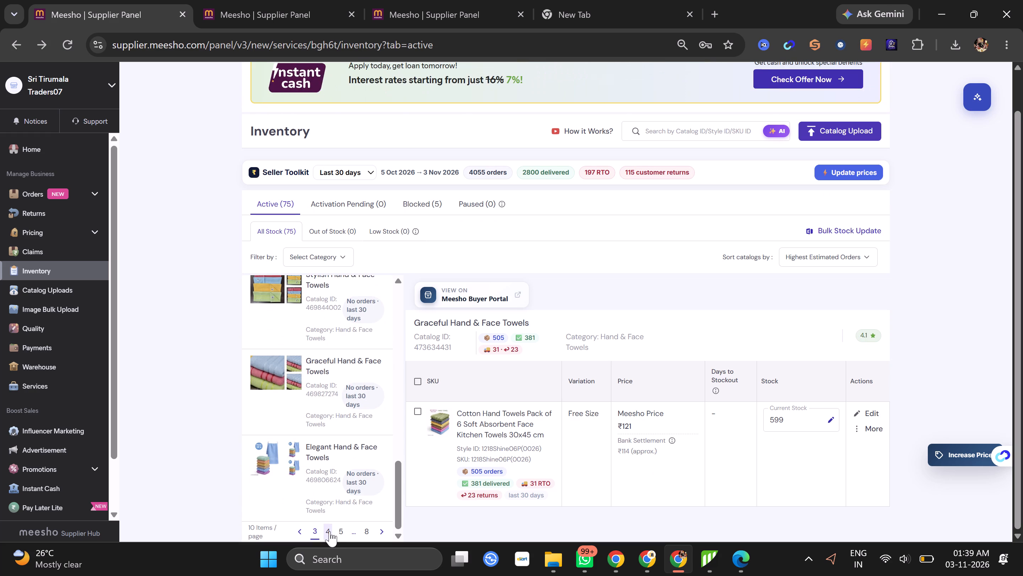
click(330, 531)
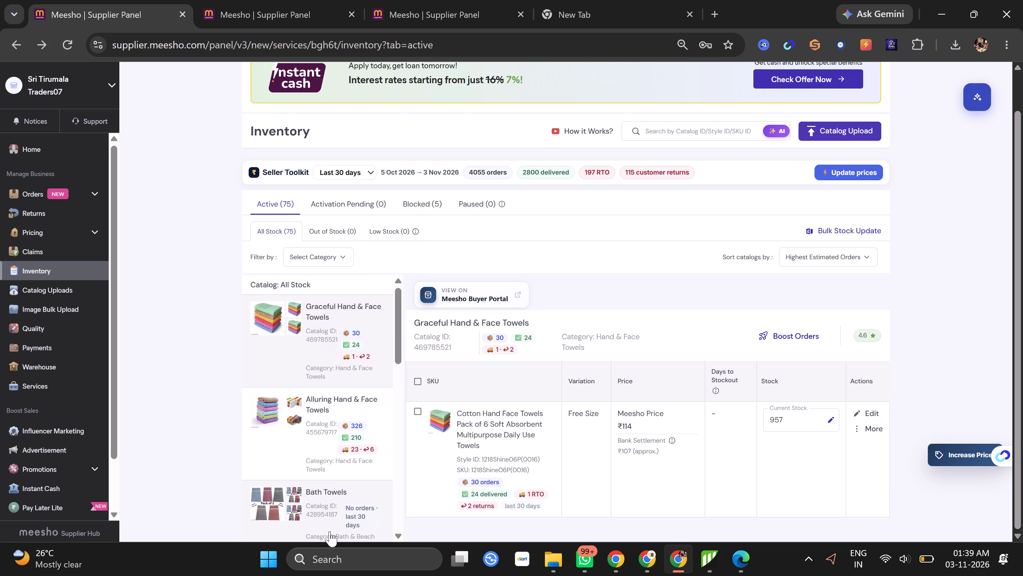
click(285, 416)
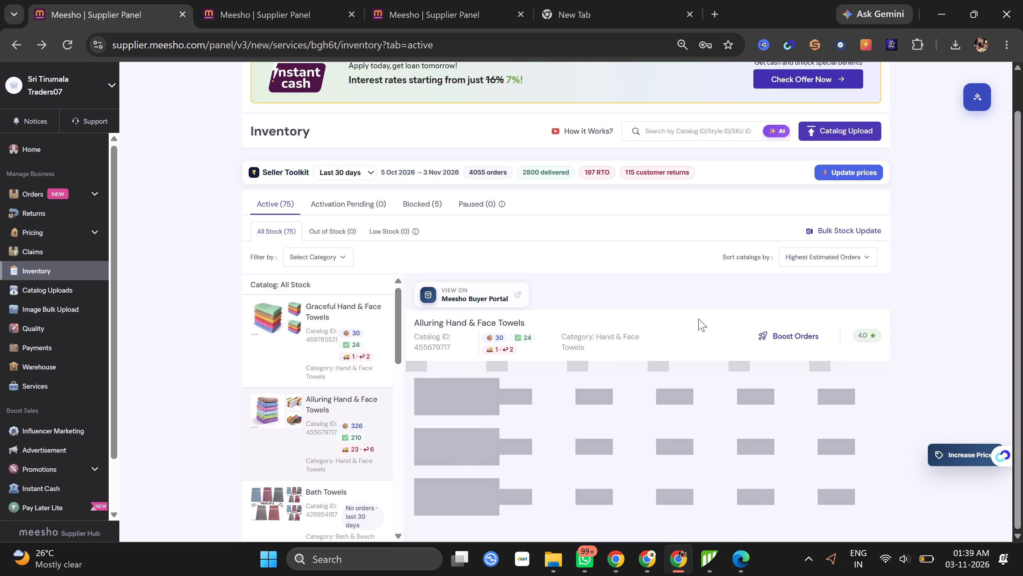
scroll(698, 319, down, 2)
scroll(789, 374, up, 2)
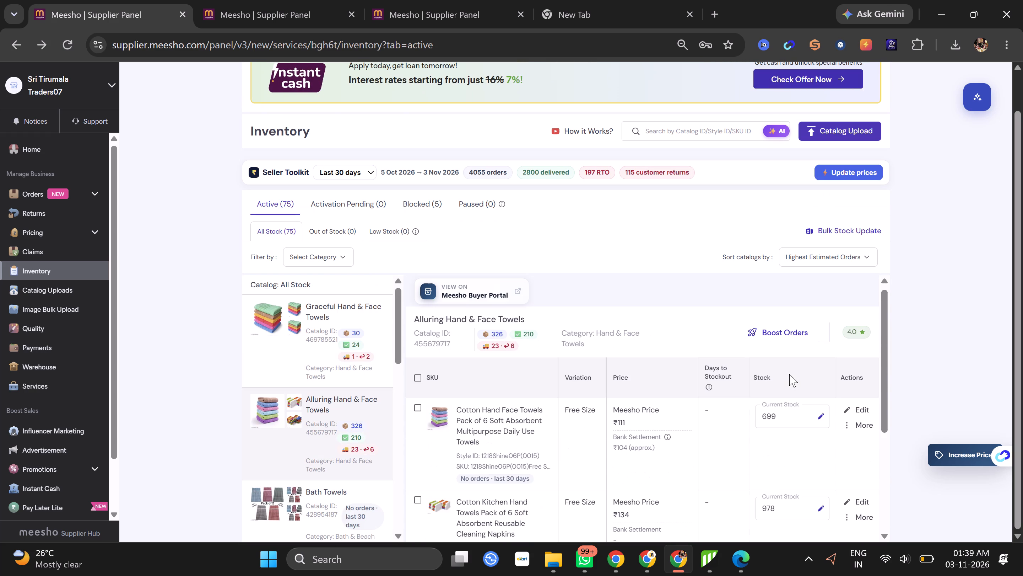
Raise a price-increase ticket for the Cotton Hand Face Towels Pack of 6, style 1218Shine06P(0015), with MSP 149, WDRP 1 and MRP 699.
click(860, 416)
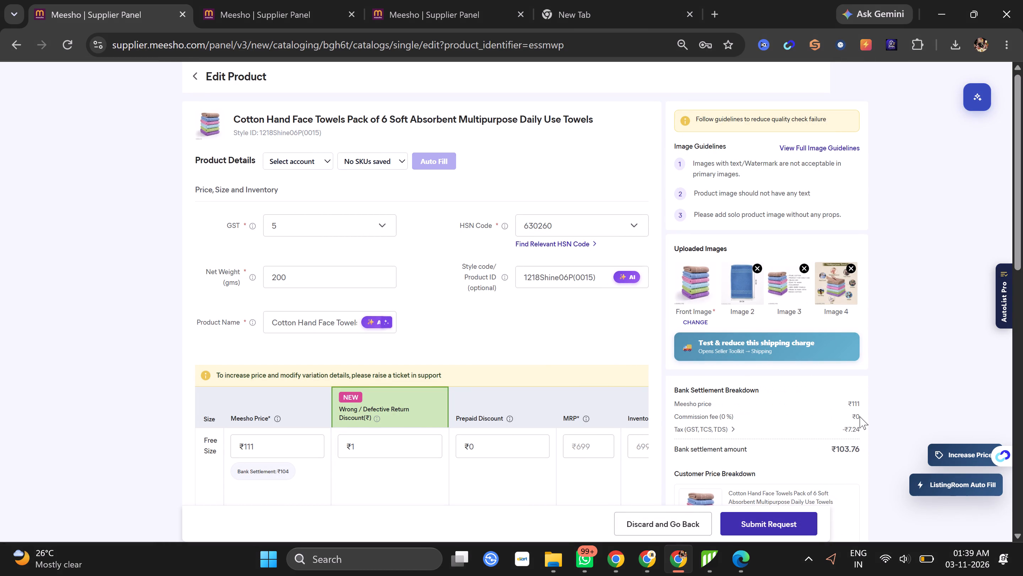
click(935, 453)
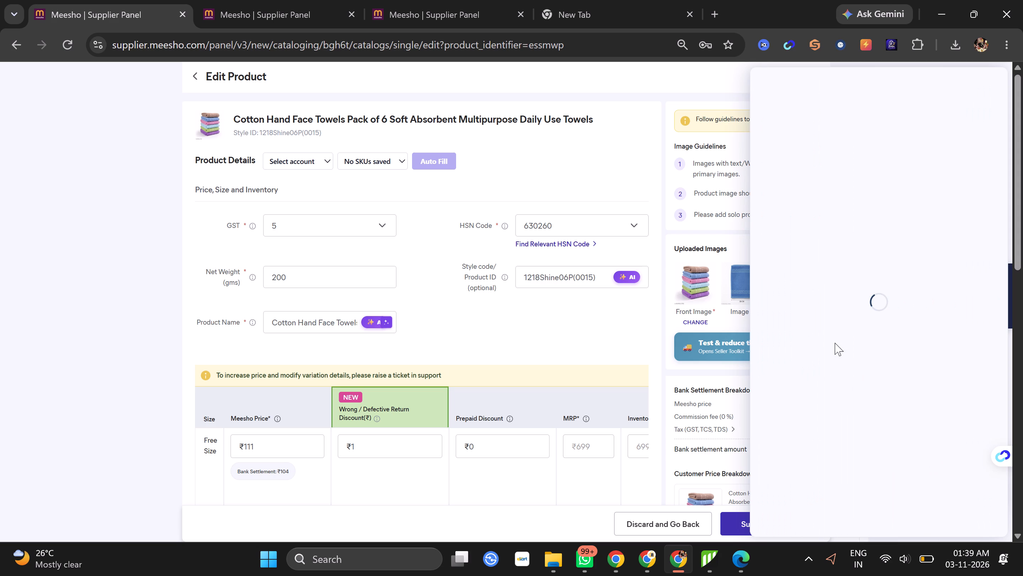
click(789, 274)
text(149)
click(865, 279)
key(1)
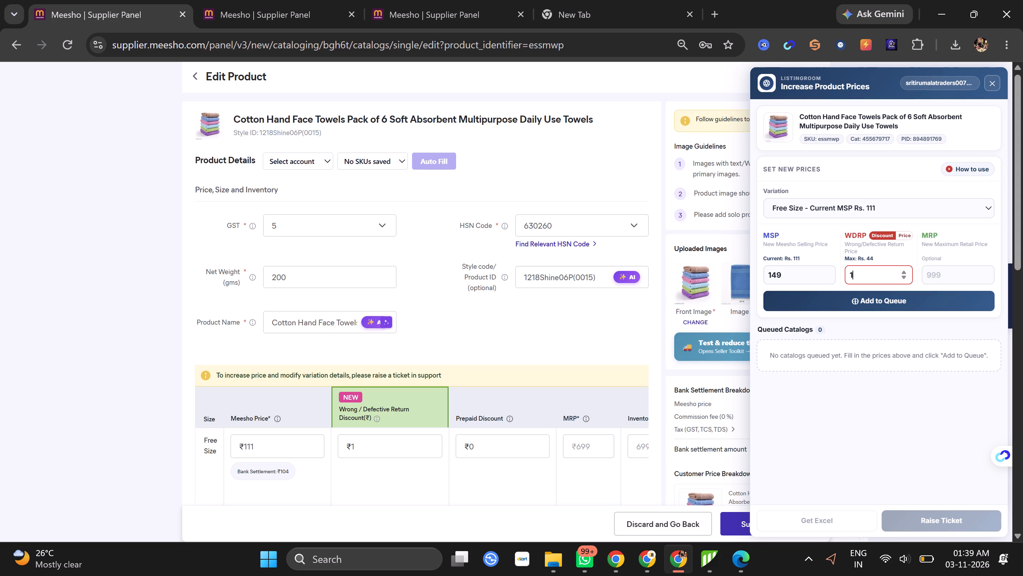
click(949, 280)
text(699)
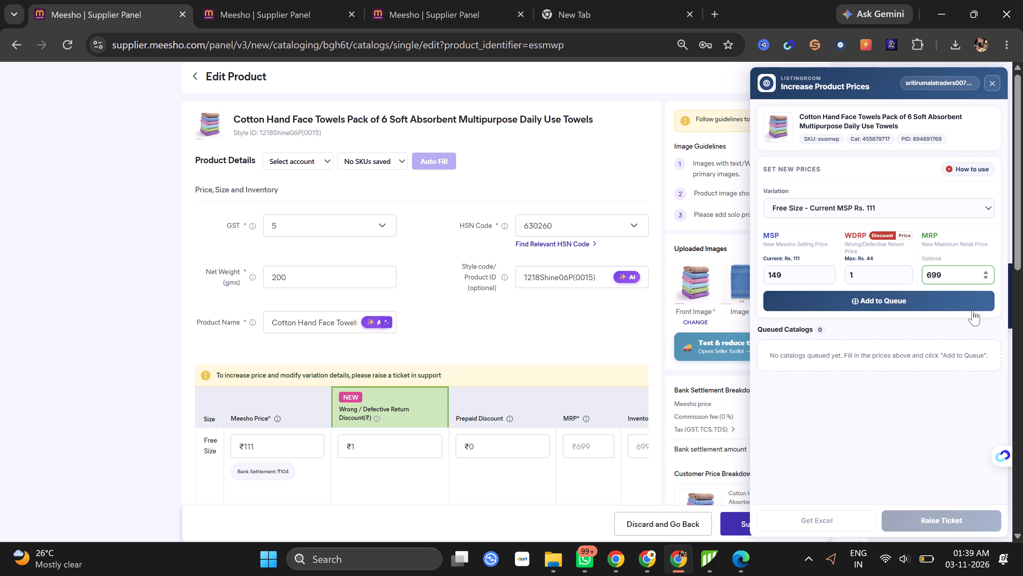
click(954, 302)
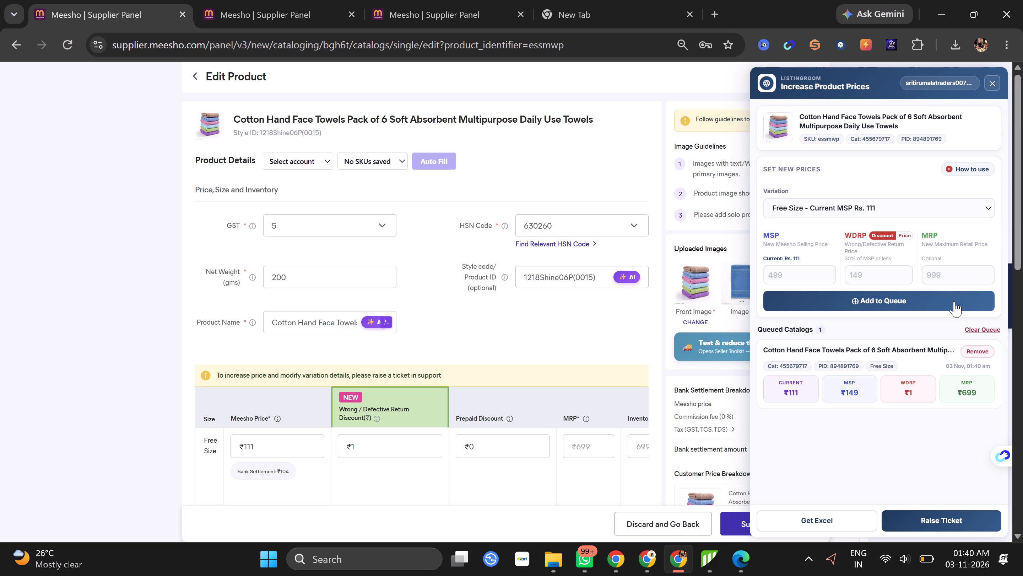
click(951, 518)
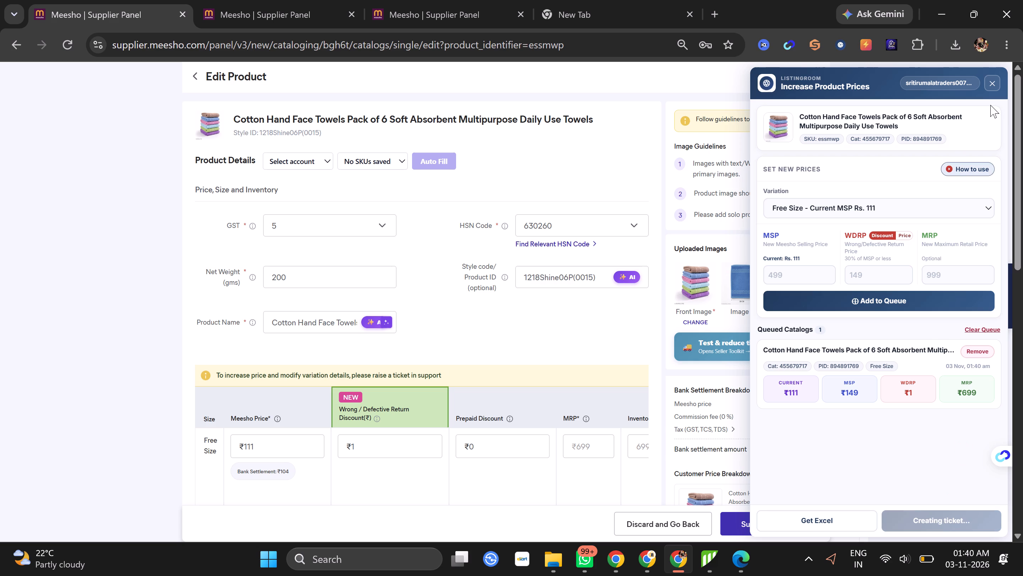
click(994, 86)
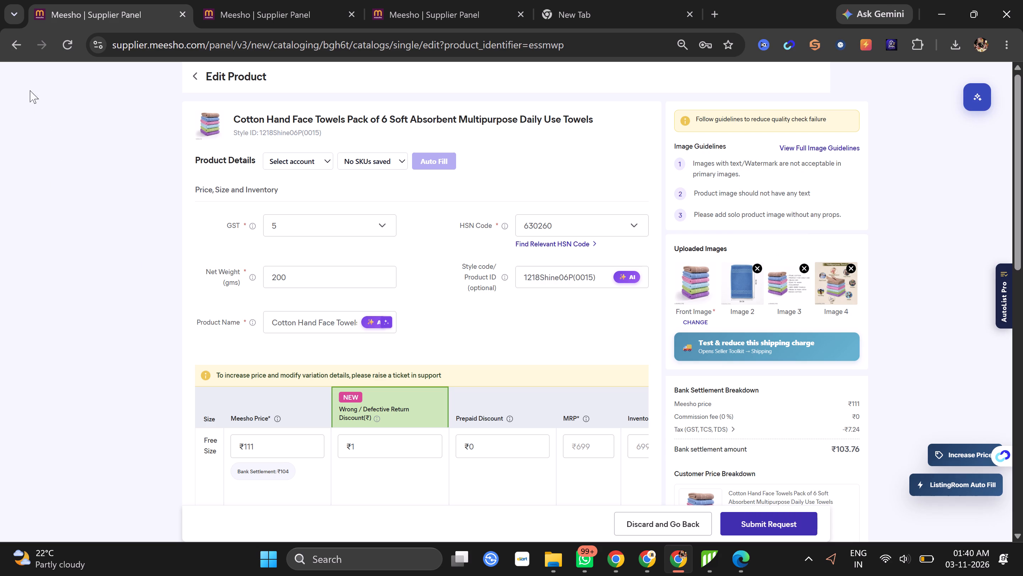
Return to the active inventory and view the Graceful Hand & Face Towels catalog.
click(21, 47)
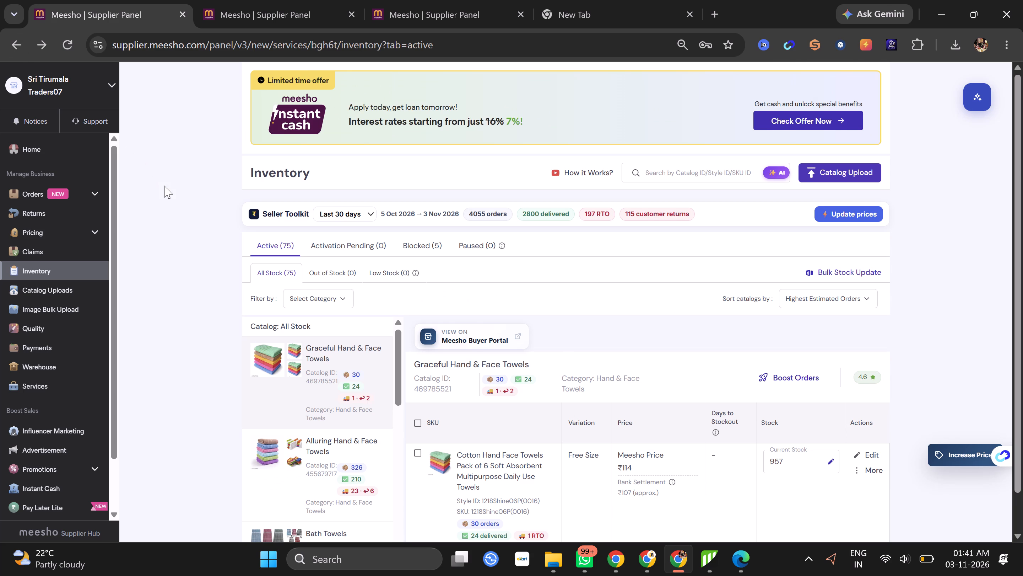
scroll(313, 266, down, 3)
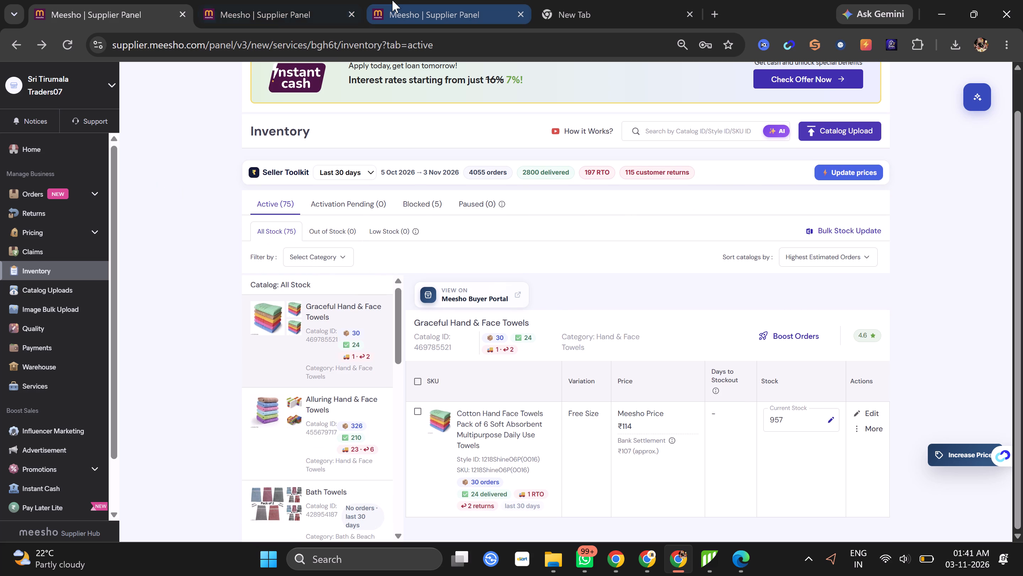
Refresh the My Tickets support list and check the newly raised price-change tickets.
click(392, 0)
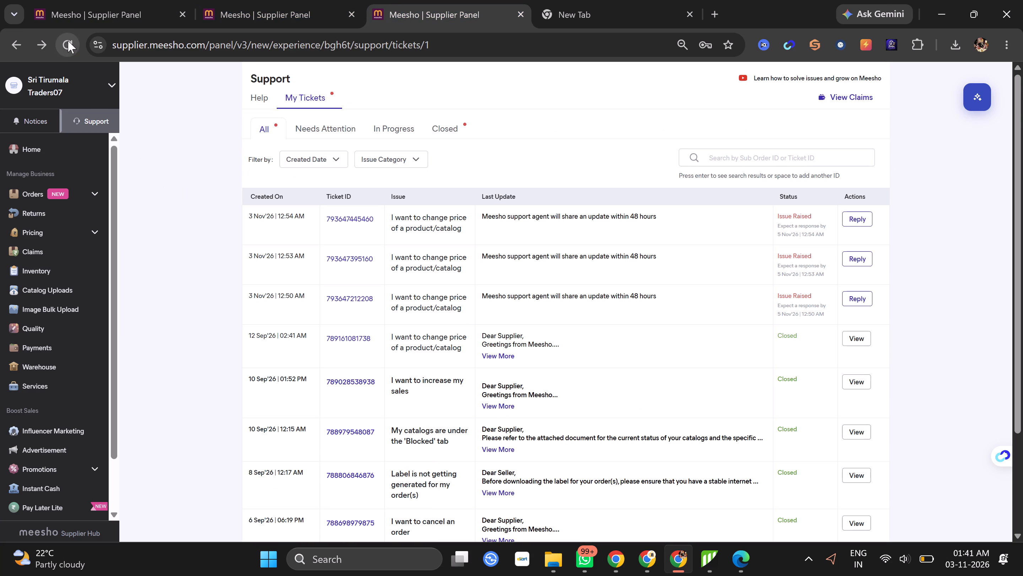
click(68, 41)
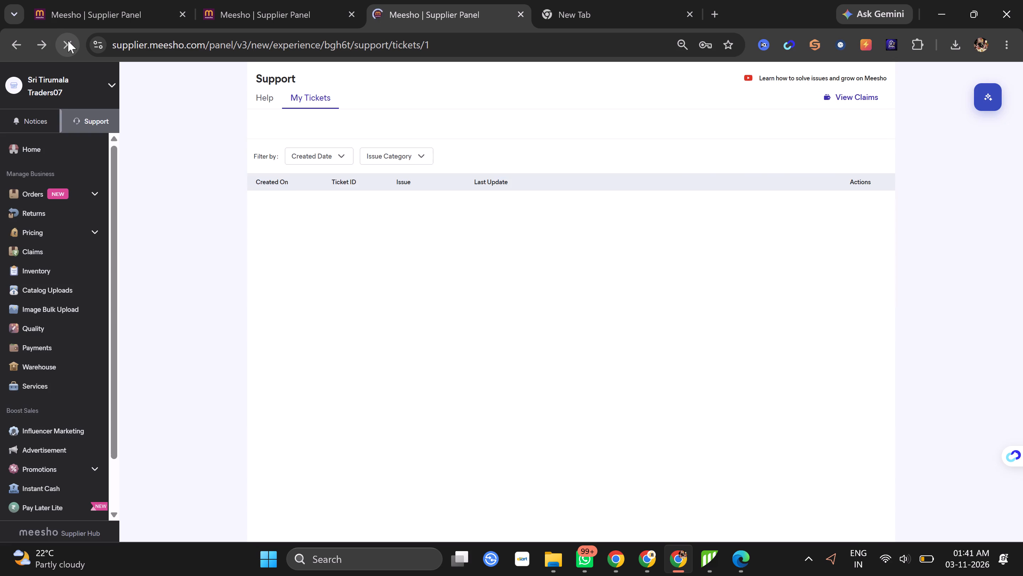
scroll(279, 241, down, 2)
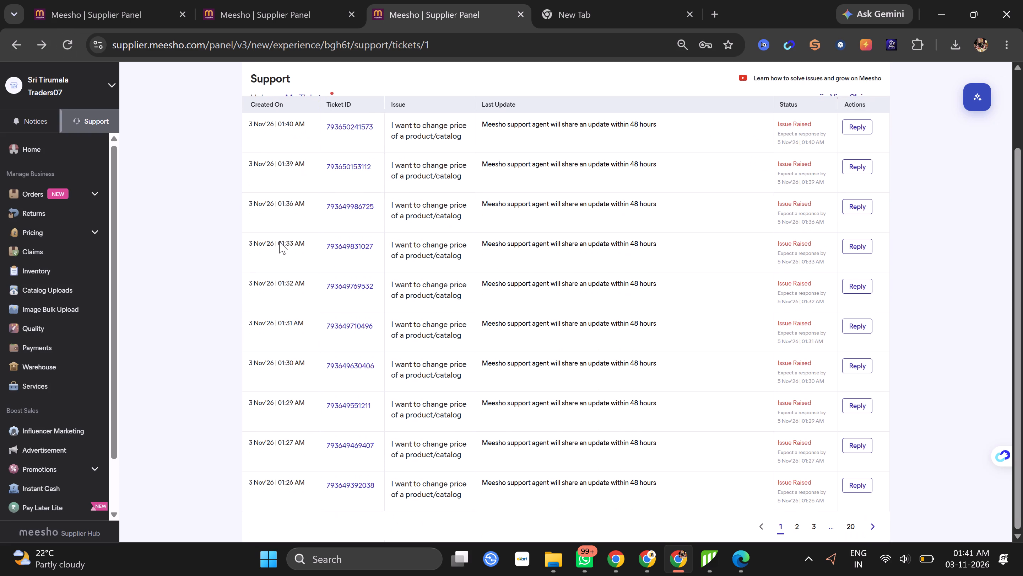
scroll(279, 241, down, 3)
scroll(279, 241, up, 4)
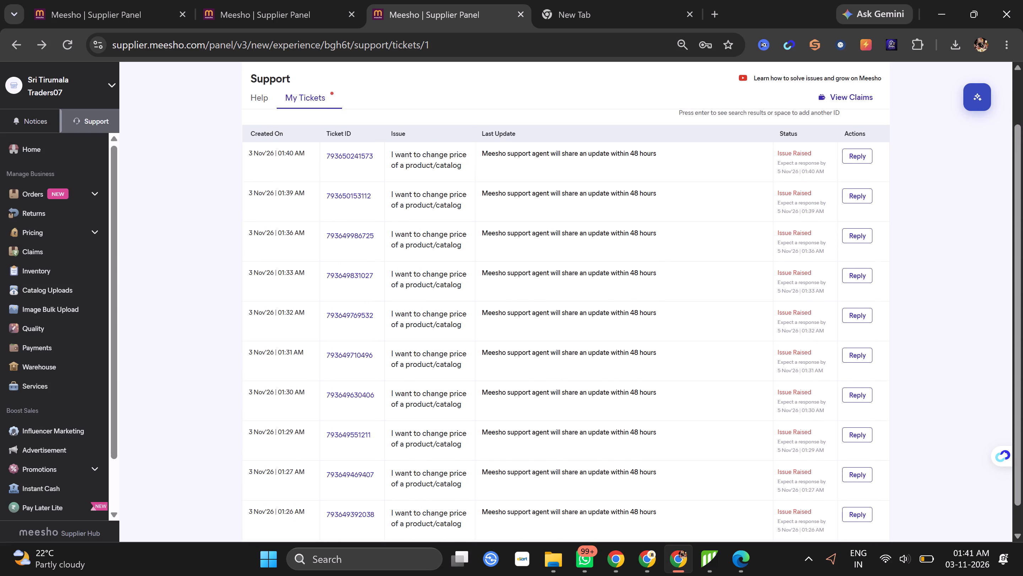
scroll(279, 241, up, 1)
scroll(279, 241, down, 4)
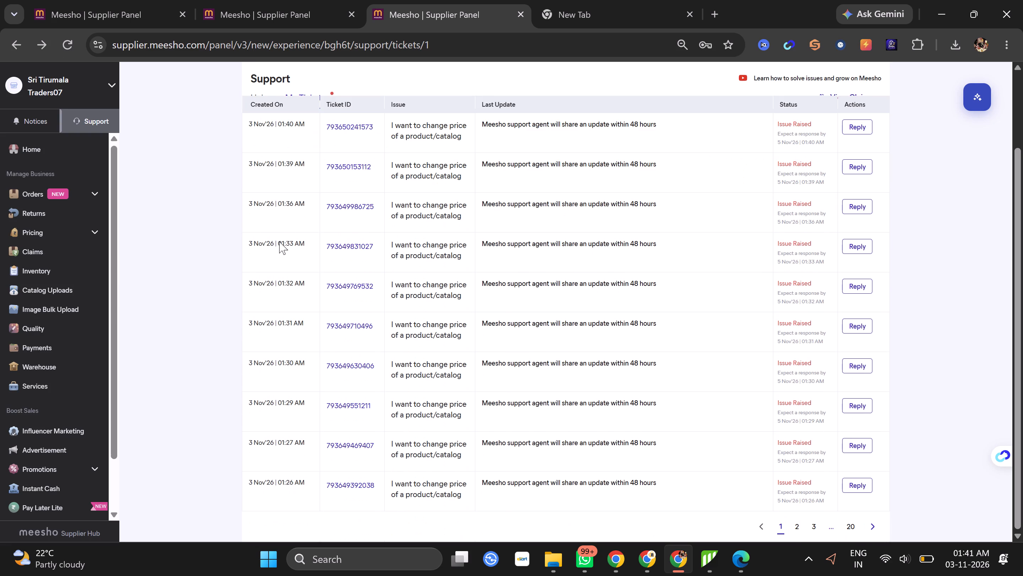
Close the browser page with the Manage Pricing search results for 1217Shine06P(006).
click(240, 0)
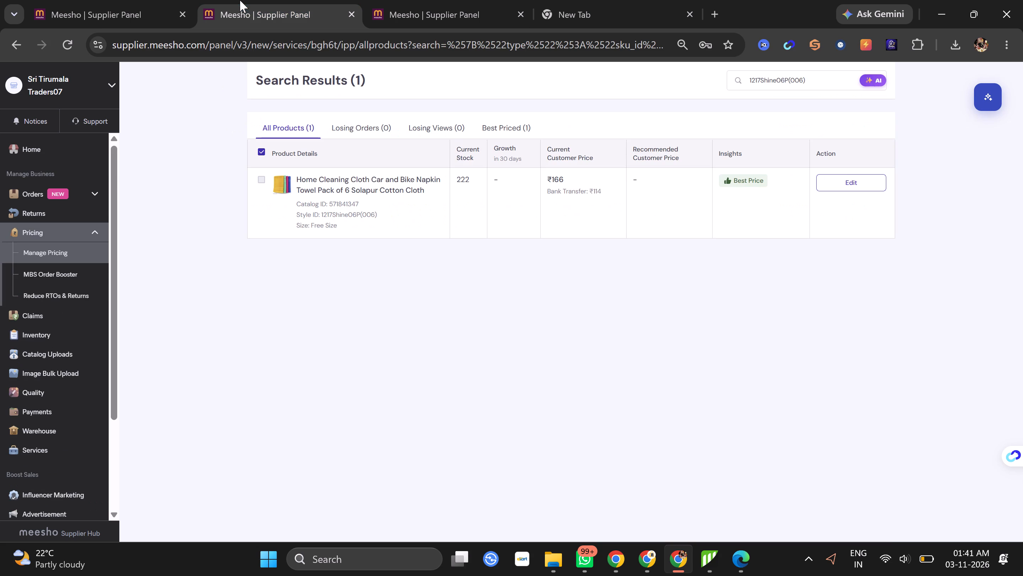
click(352, 12)
Open the pending orders from the inventory page and review the orders awaiting acceptance.
click(40, 0)
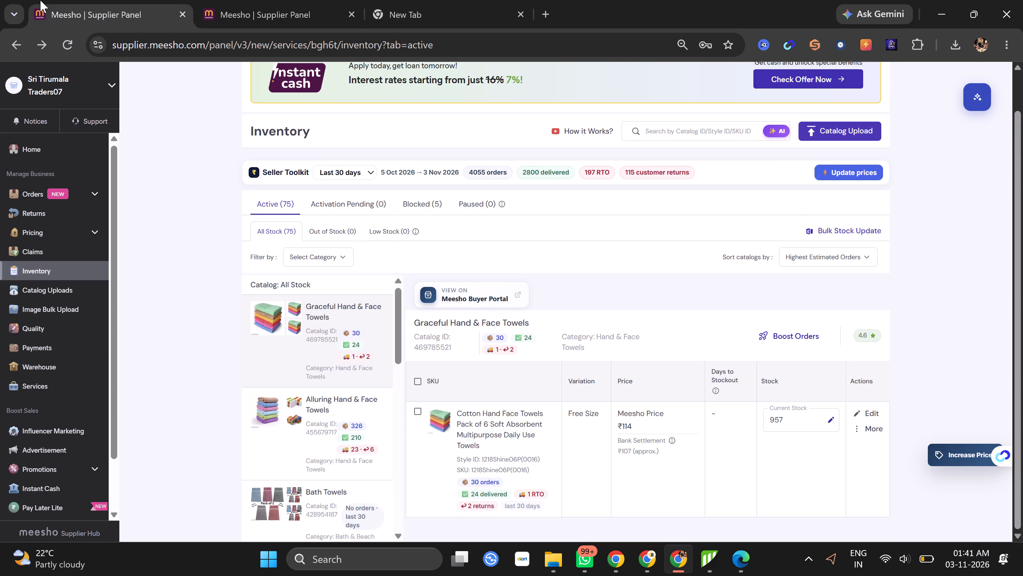
click(55, 191)
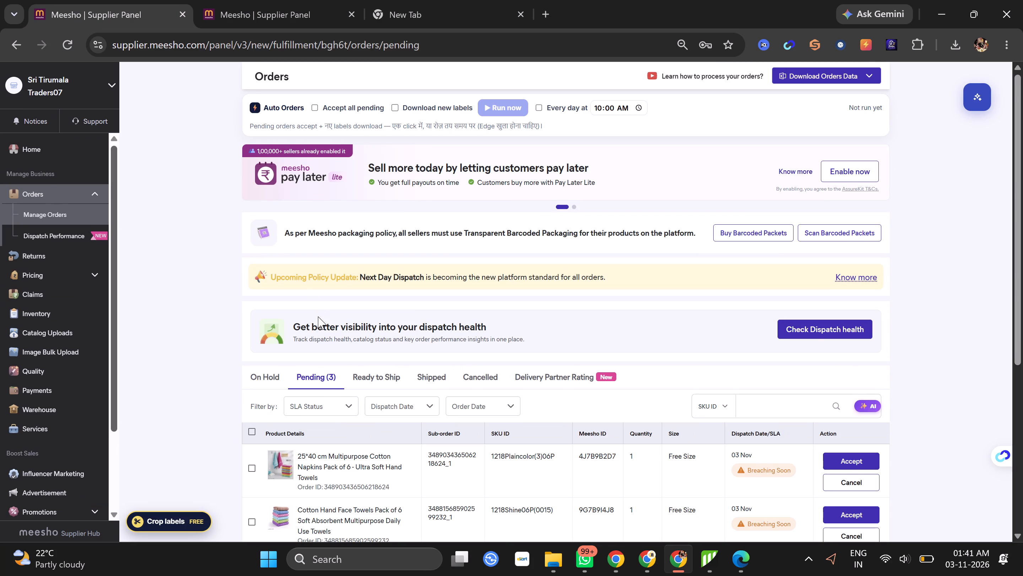
scroll(318, 316, down, 2)
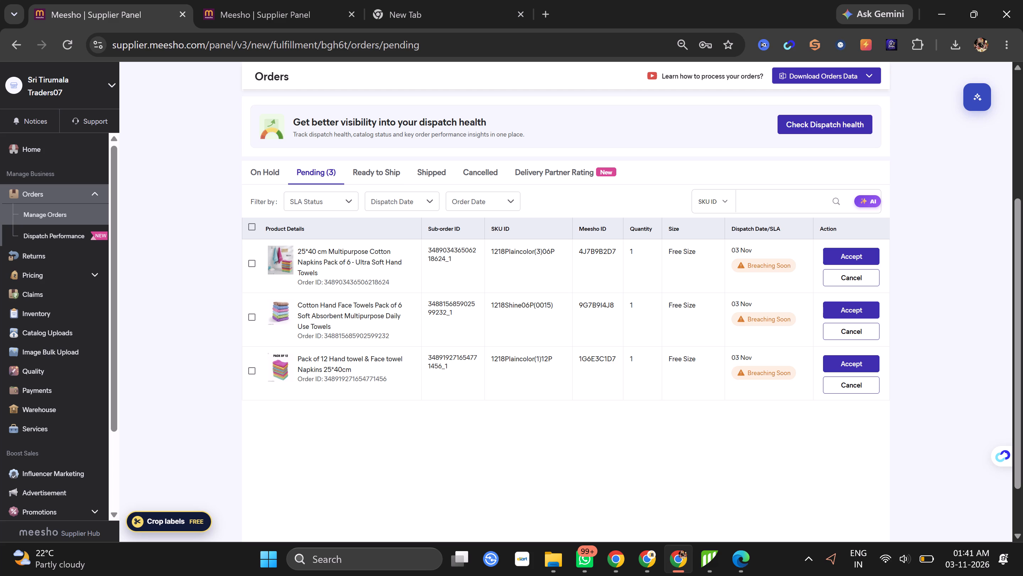
click(318, 316)
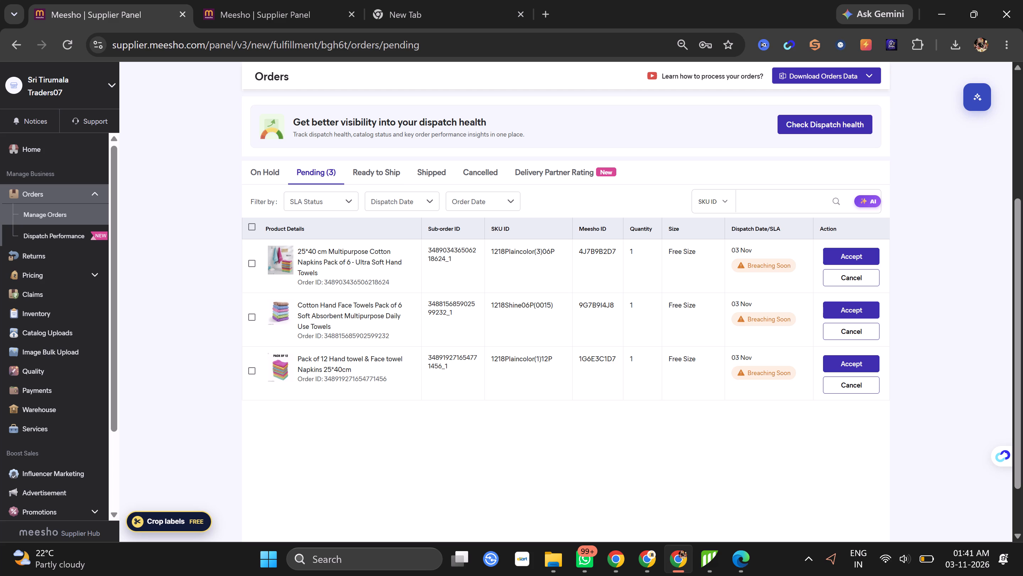
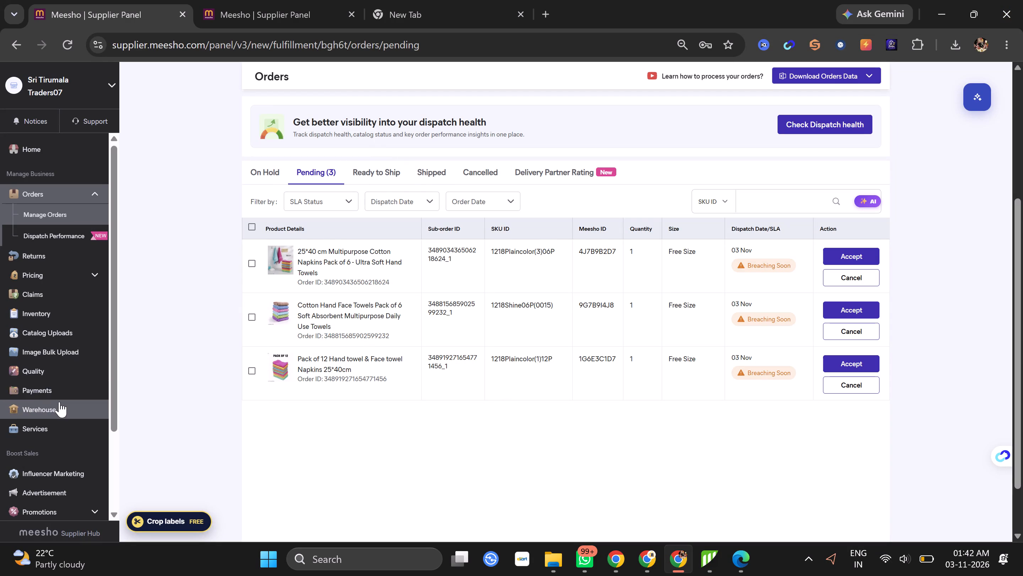
Open the supplier account's upcoming payments breakdown for the next 7 days.
click(60, 390)
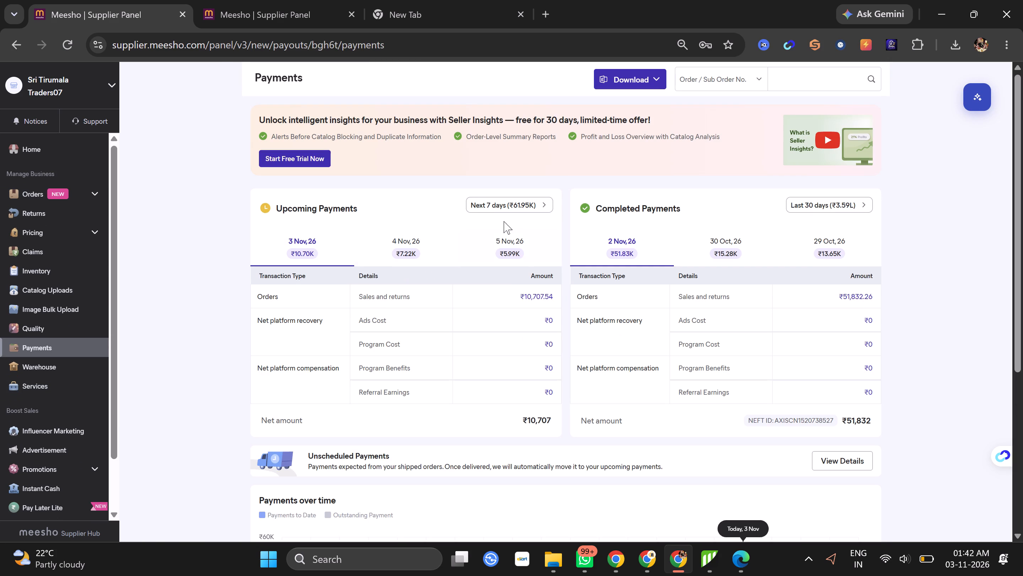
click(504, 206)
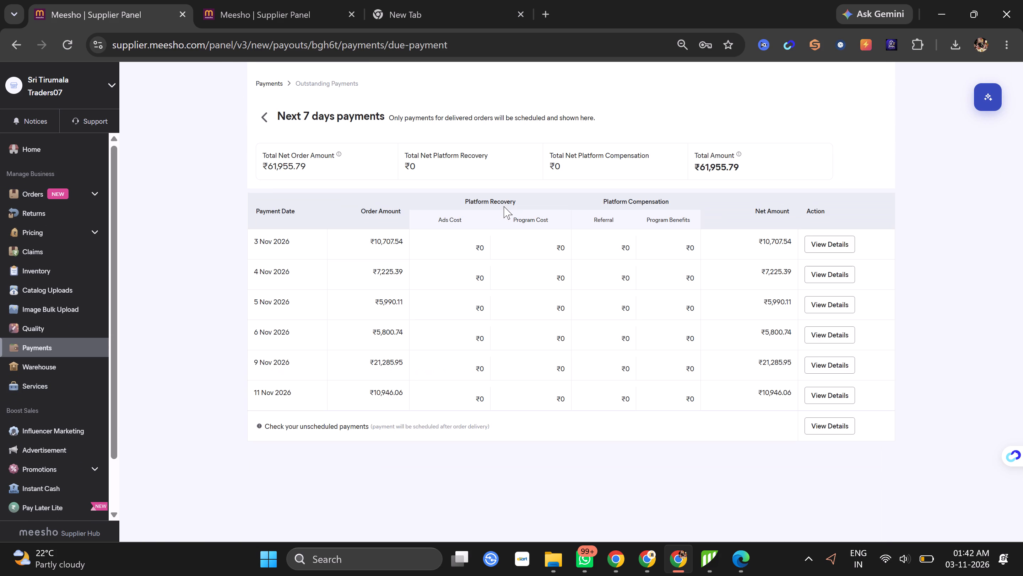
Review the order details of the unscheduled payments, and return to the next 7 days payments overview.
click(814, 423)
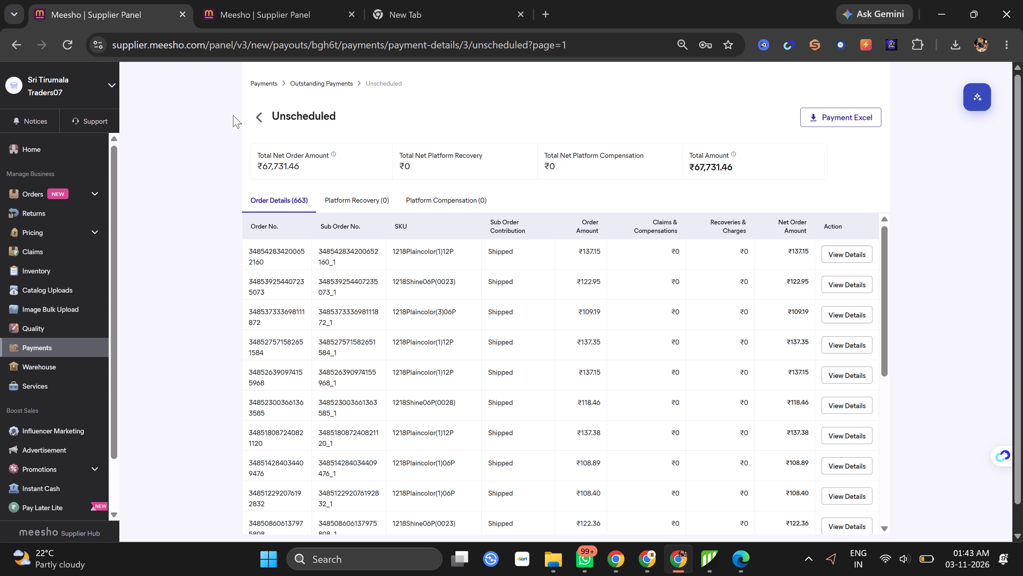
click(260, 120)
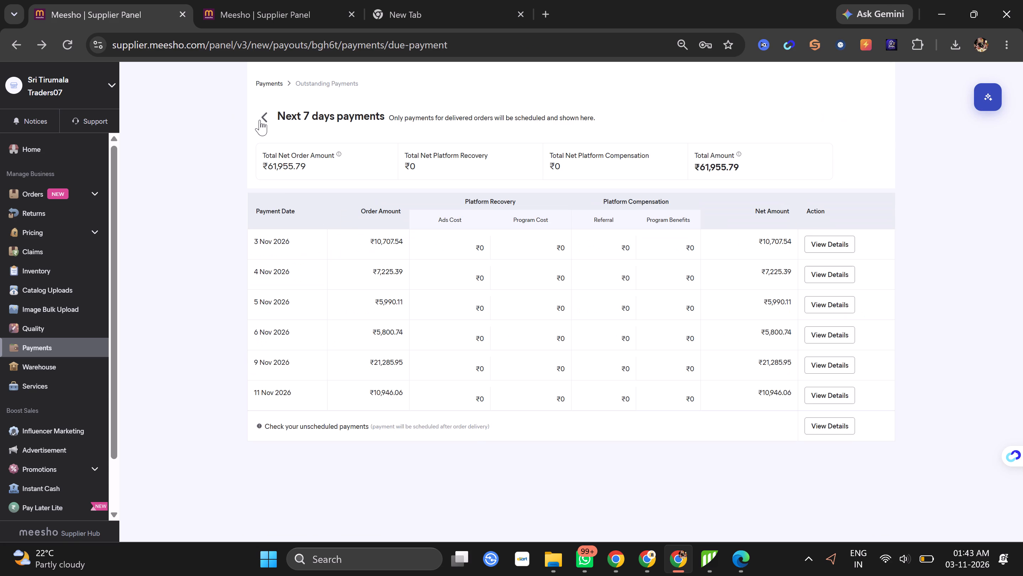
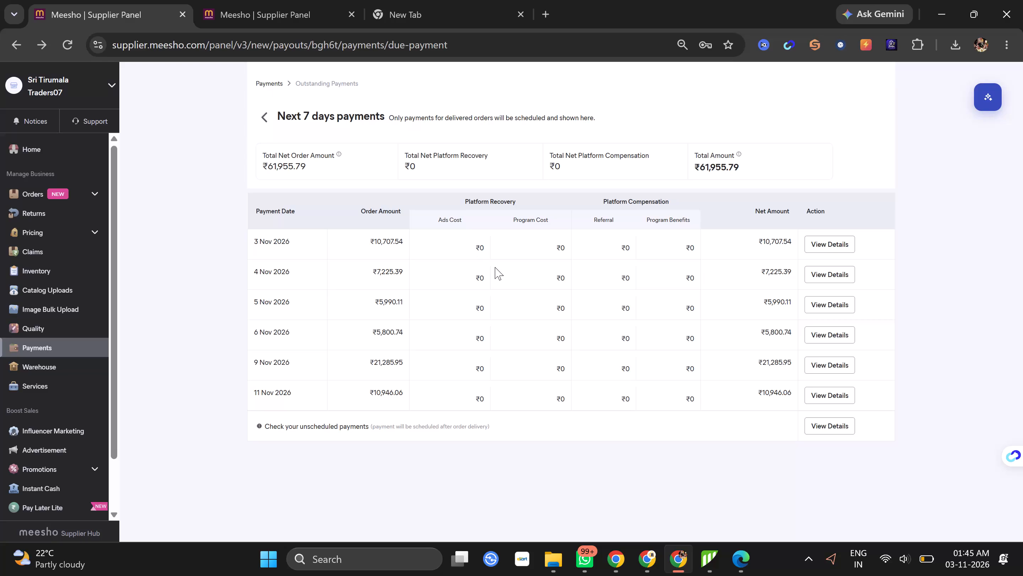
Switch to the Flipkart Seller Hub window and reload its Forward Orders dashboard to check the current orders.
click(646, 558)
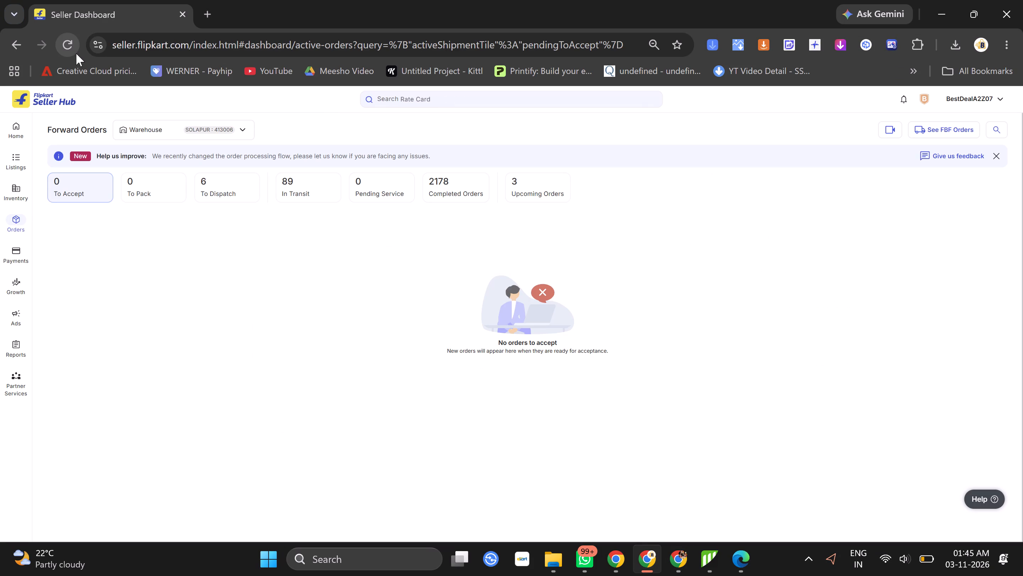
double_click(75, 52)
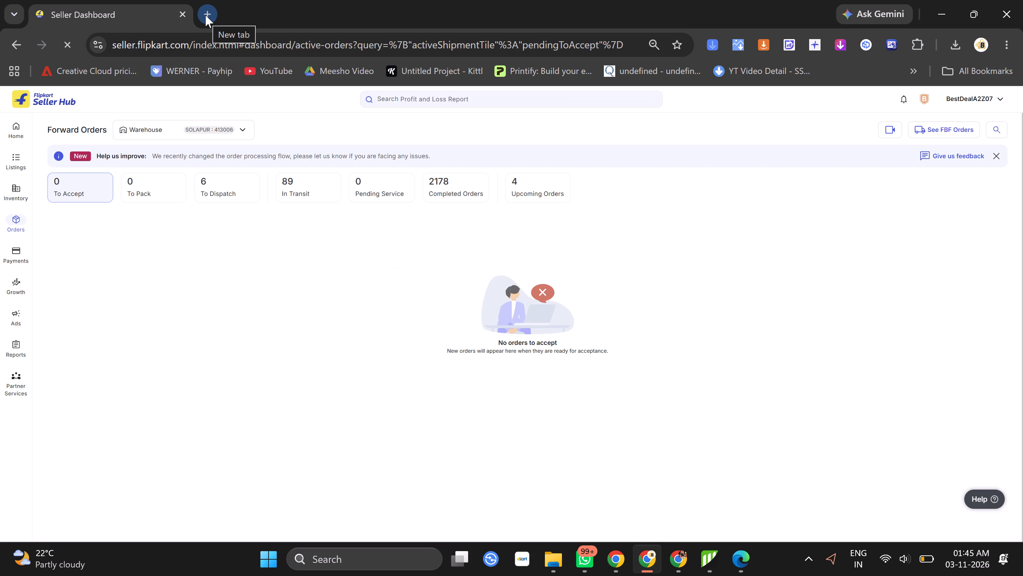
Close all open browser windows, including Flipkart, Meesho and PackPilot, and the Downloads folder window.
click(1007, 16)
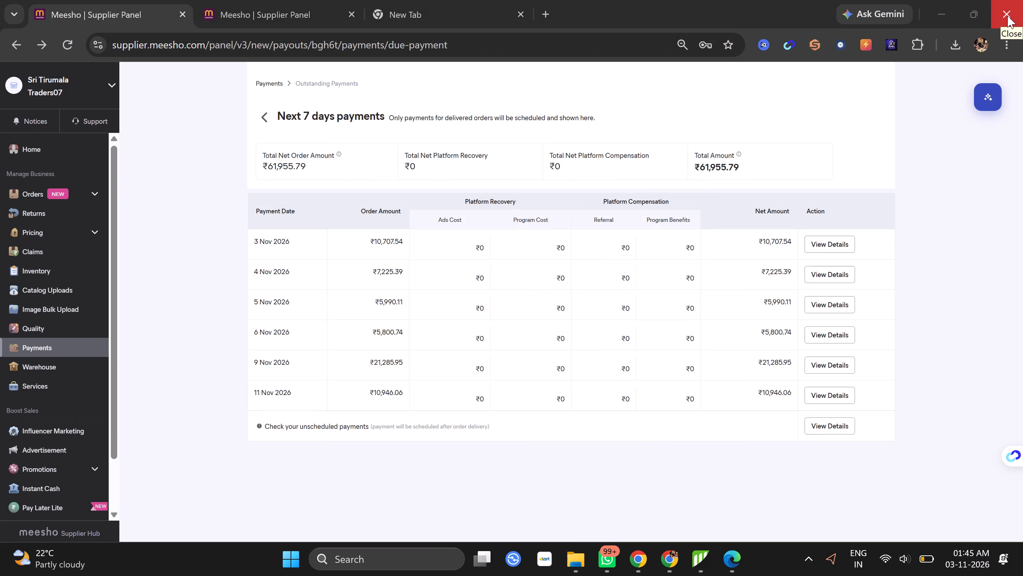
click(1007, 16)
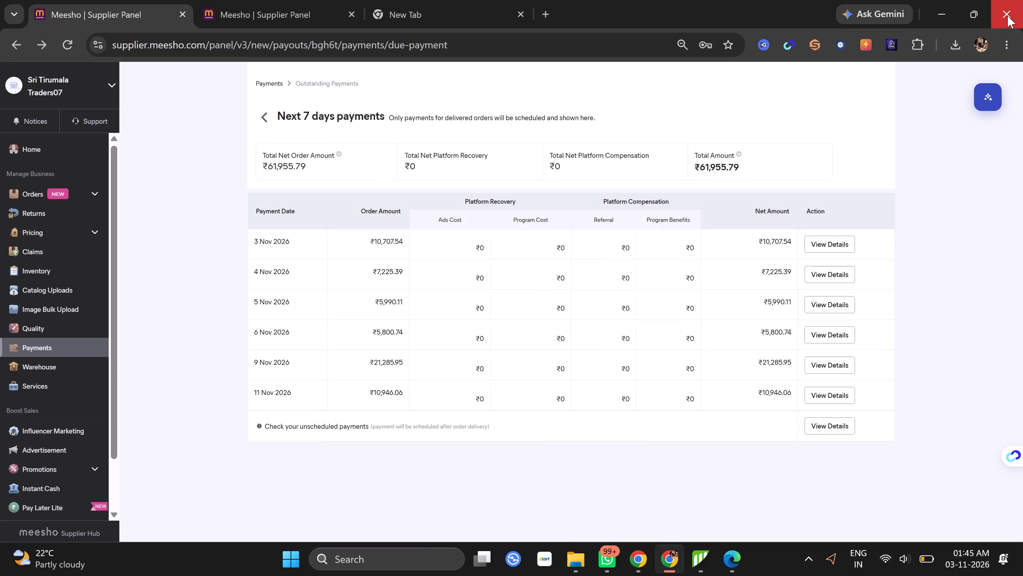
click(1007, 16)
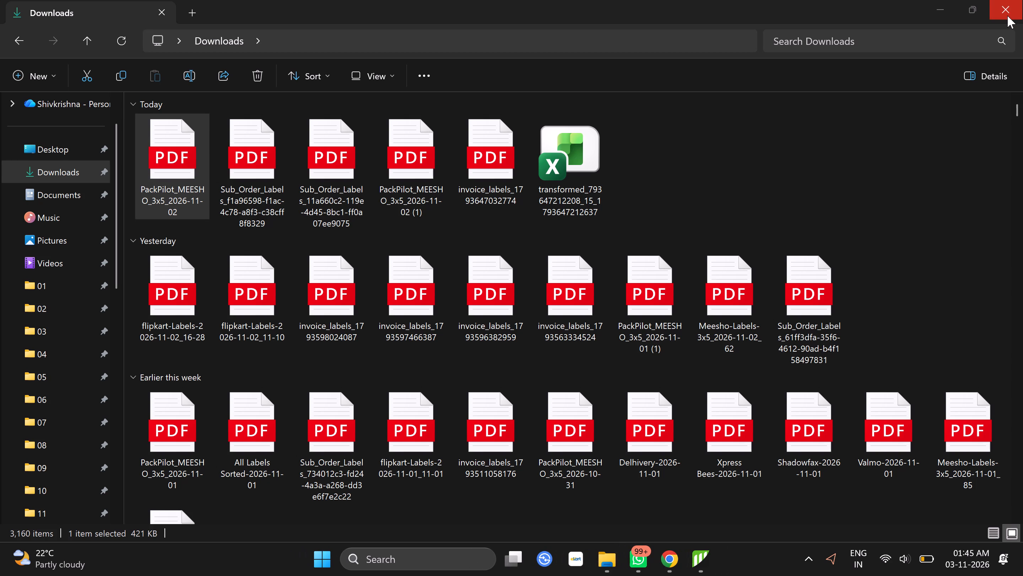
click(1007, 16)
click(1007, 16)
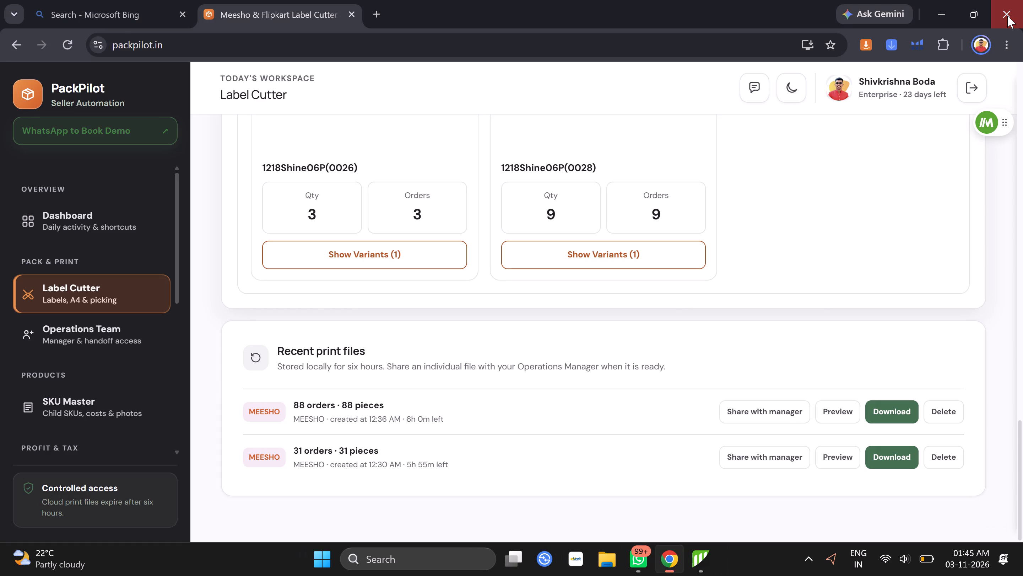
Refresh the Windows desktop.
right_click(802, 85)
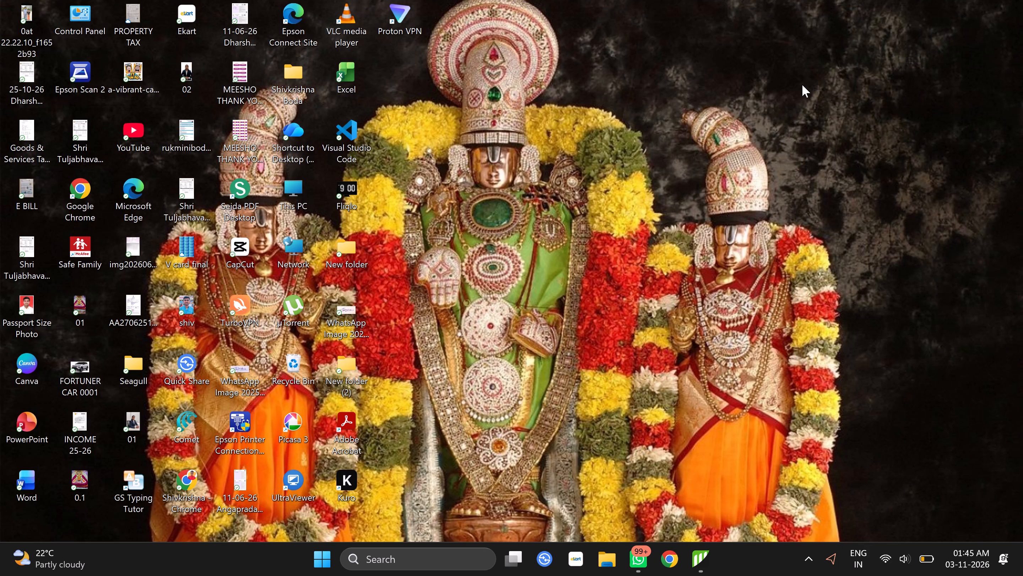
click(844, 150)
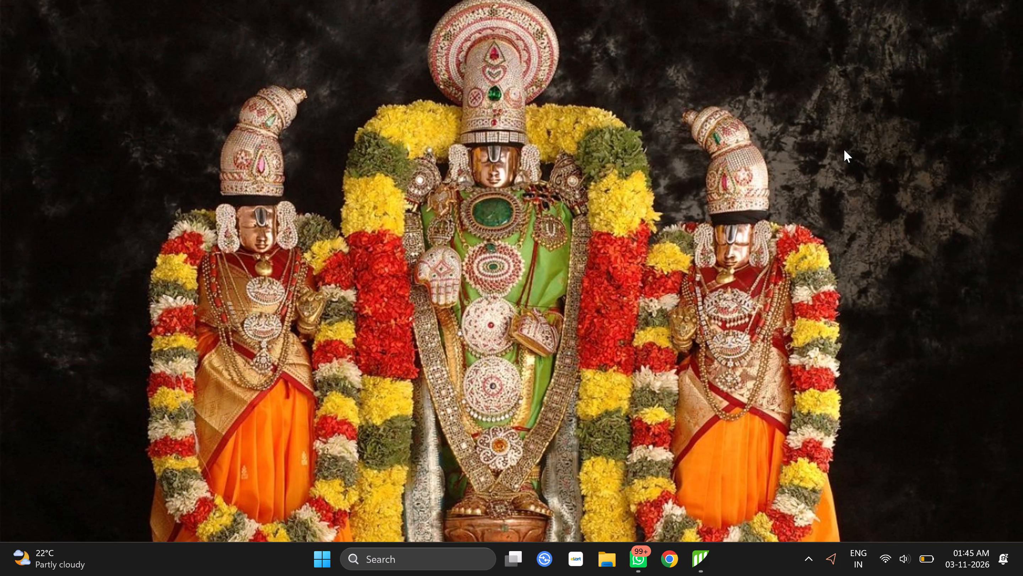